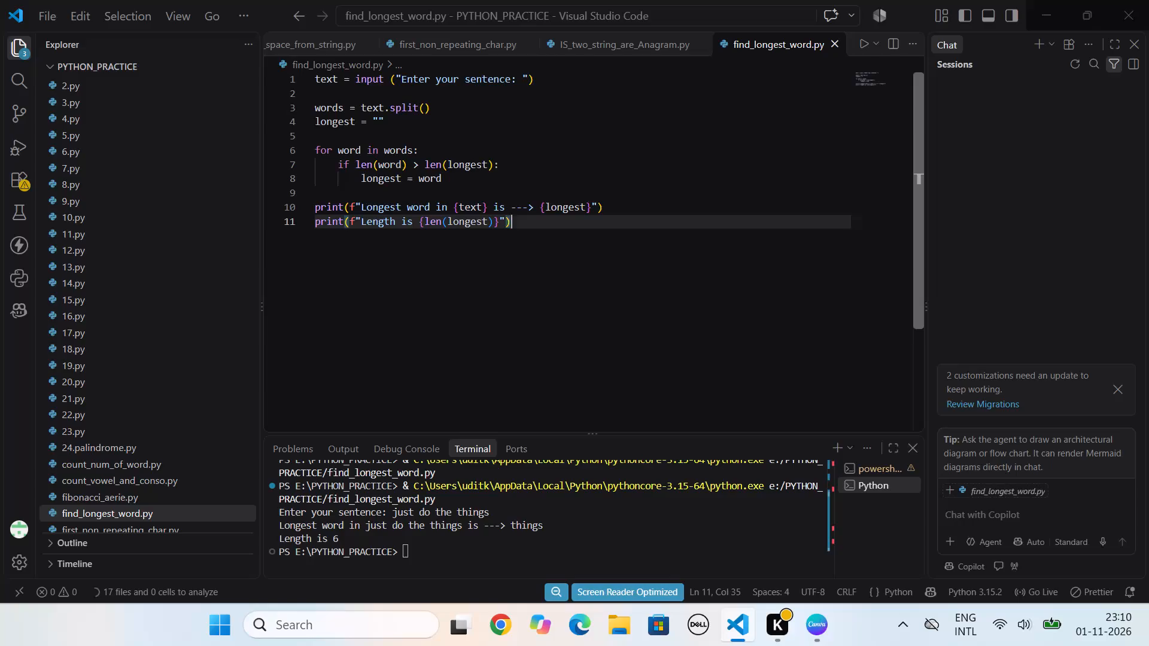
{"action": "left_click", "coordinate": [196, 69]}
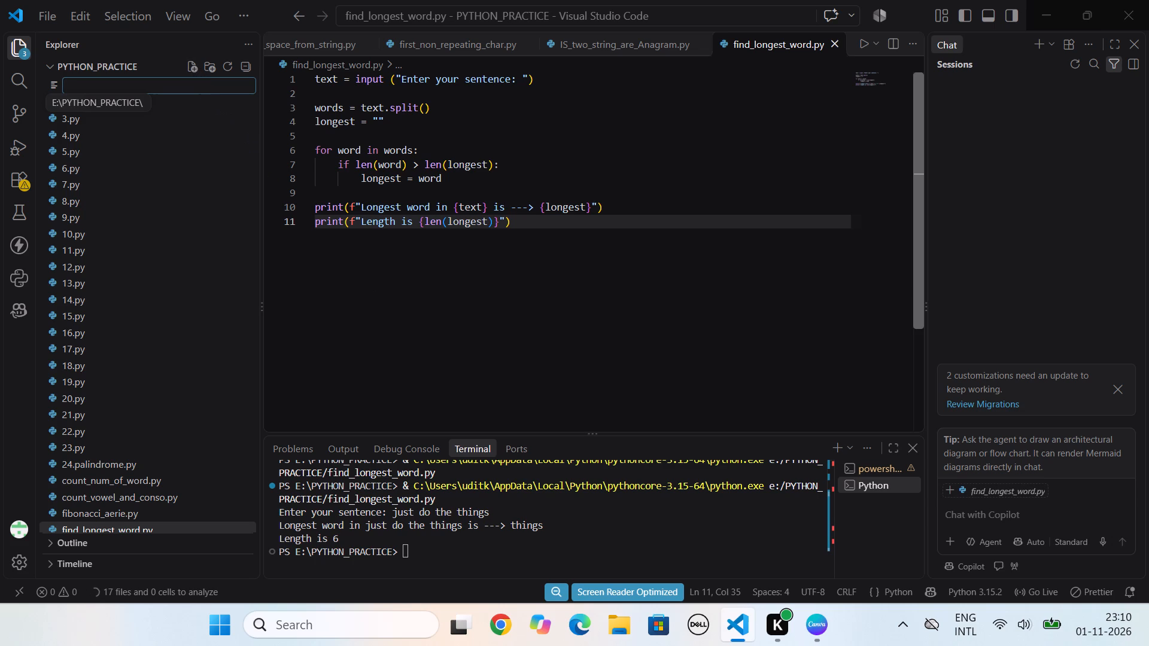
Switch to the presentation open in Canva.
{"action": "left_click", "coordinate": [817, 625]}
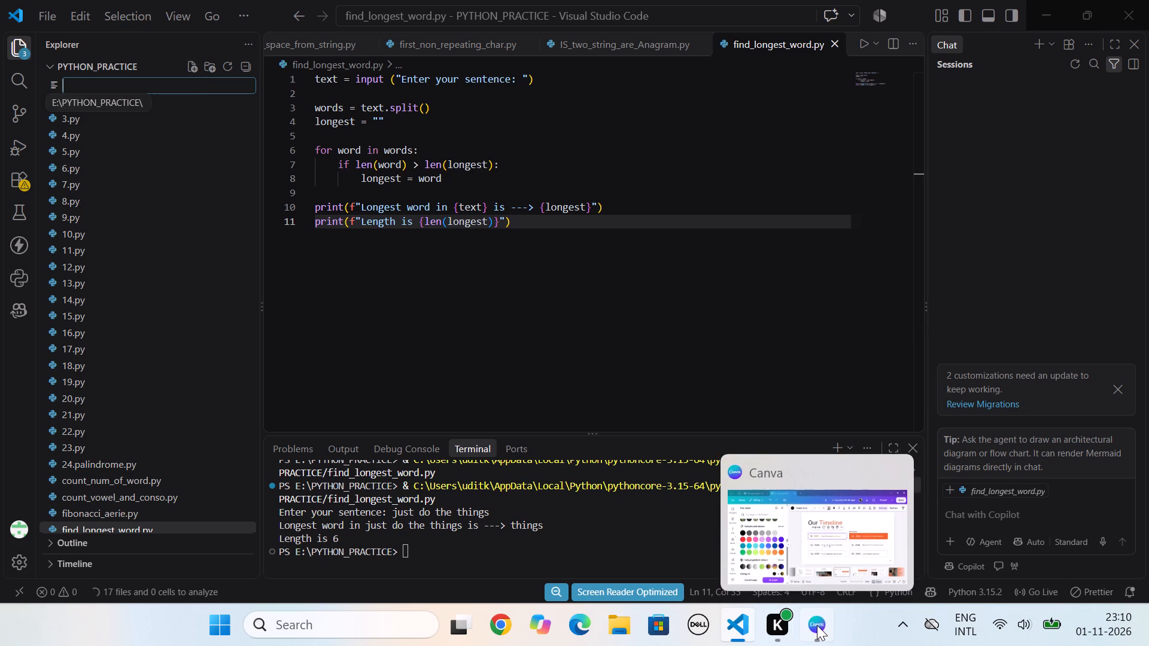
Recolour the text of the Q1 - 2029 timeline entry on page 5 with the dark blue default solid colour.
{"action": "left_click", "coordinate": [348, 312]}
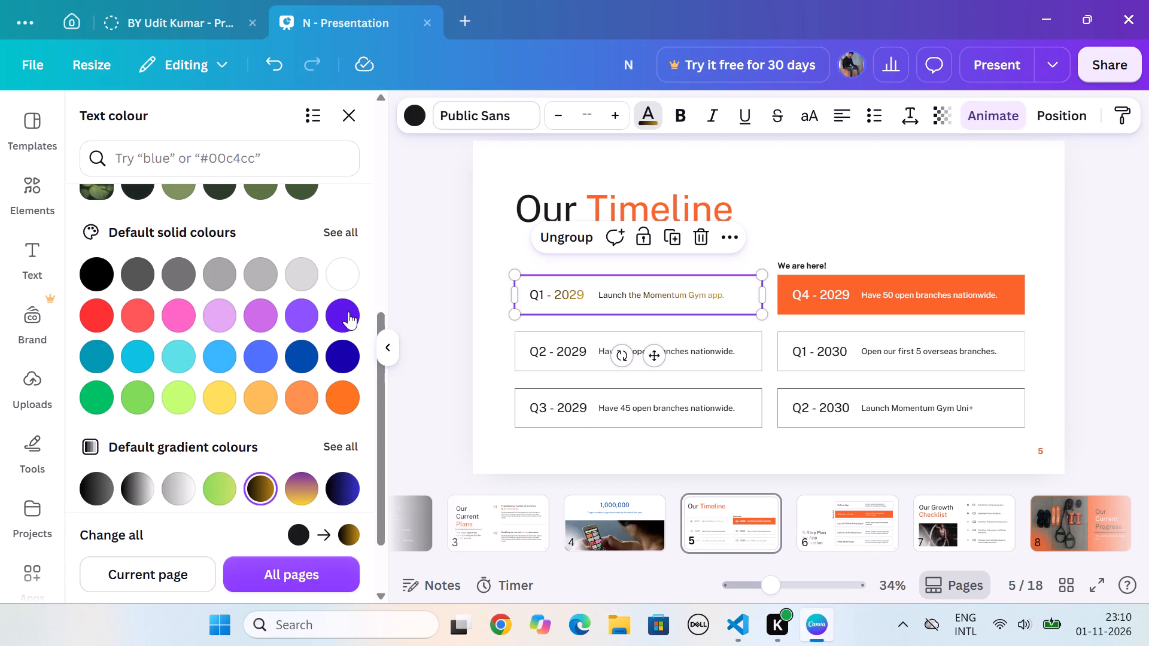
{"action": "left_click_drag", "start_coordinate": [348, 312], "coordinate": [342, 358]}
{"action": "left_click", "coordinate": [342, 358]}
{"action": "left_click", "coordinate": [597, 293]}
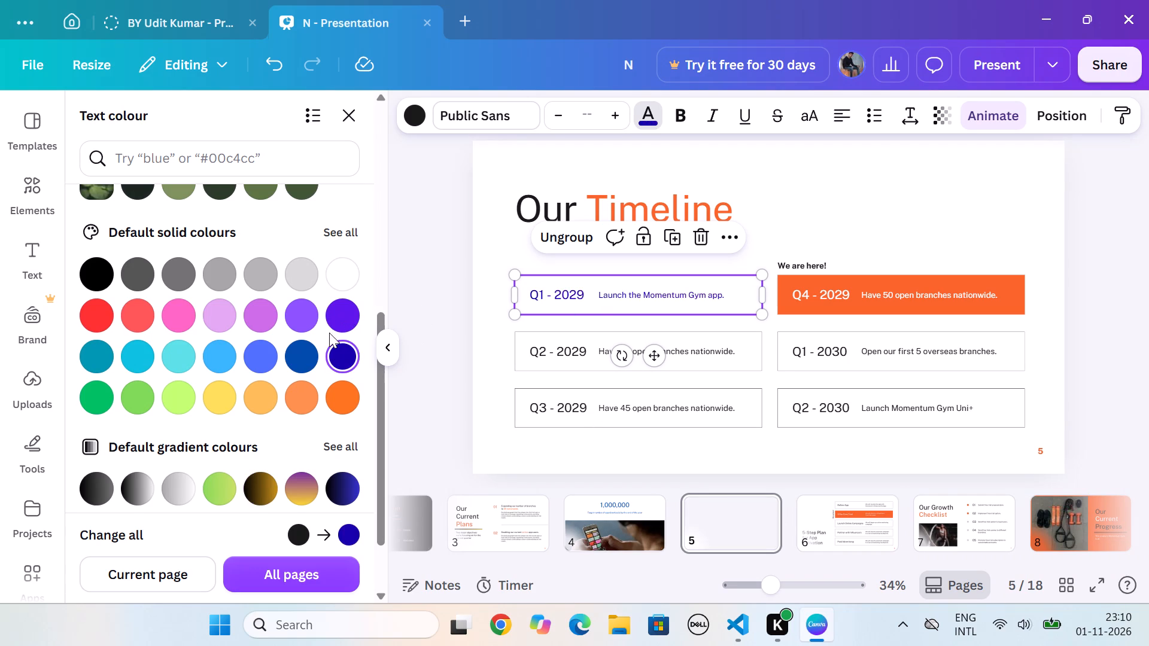
Apply all 18 pages of the black and orange gym business meeting template to the presentation.
{"action": "left_click", "coordinate": [335, 309]}
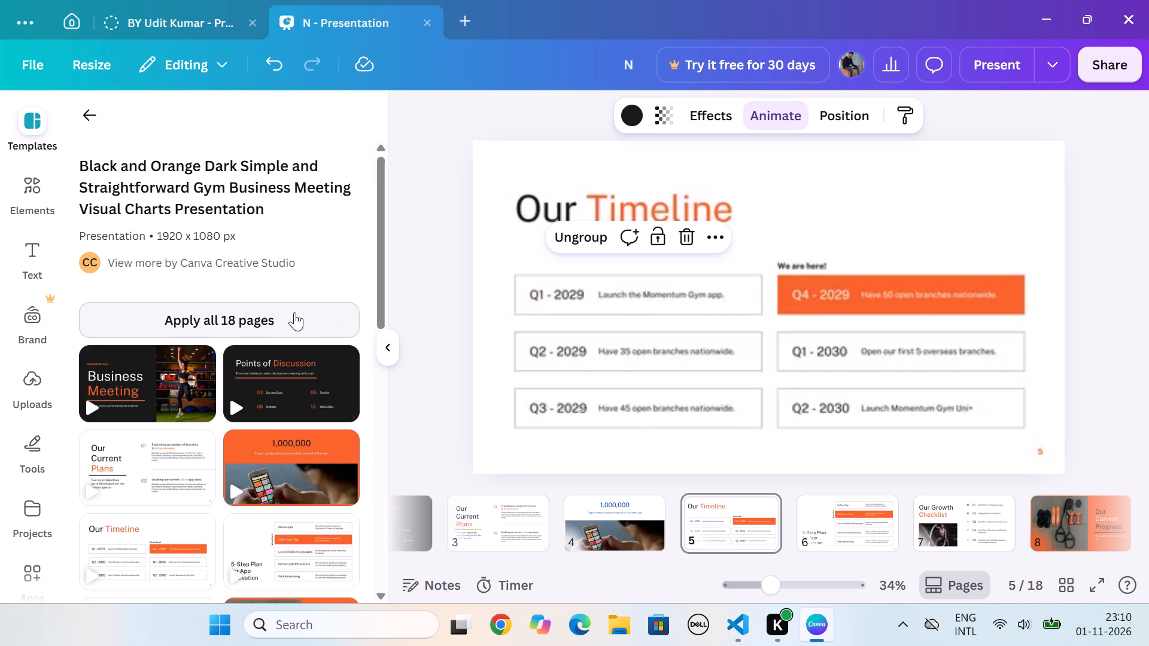
{"action": "left_click", "coordinate": [306, 316]}
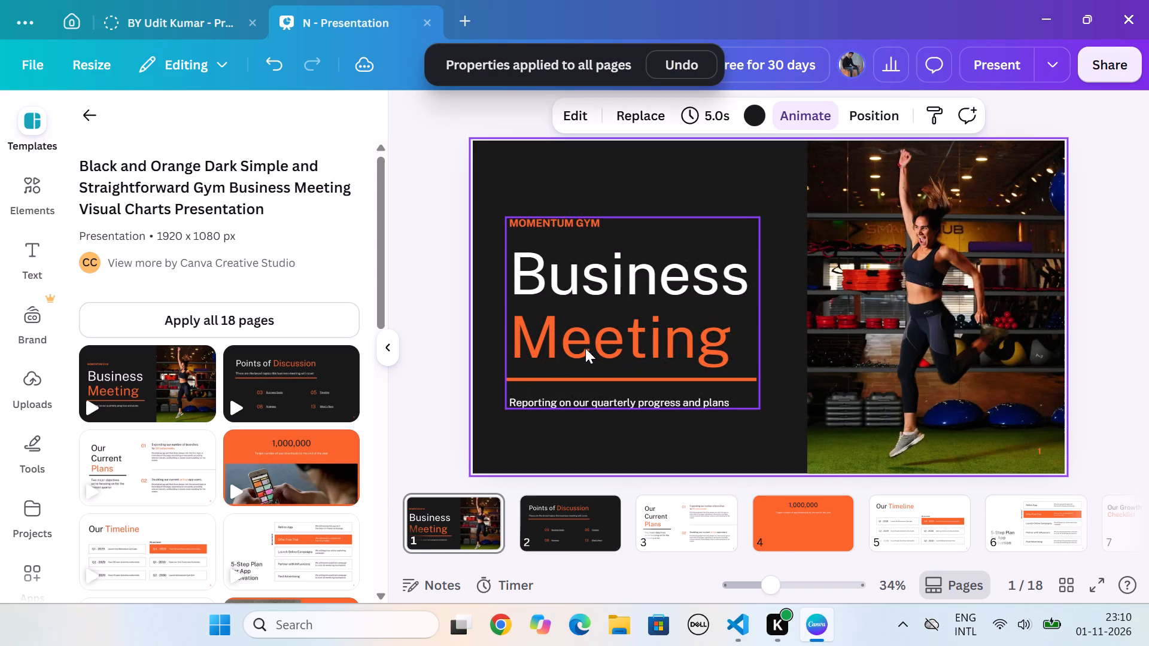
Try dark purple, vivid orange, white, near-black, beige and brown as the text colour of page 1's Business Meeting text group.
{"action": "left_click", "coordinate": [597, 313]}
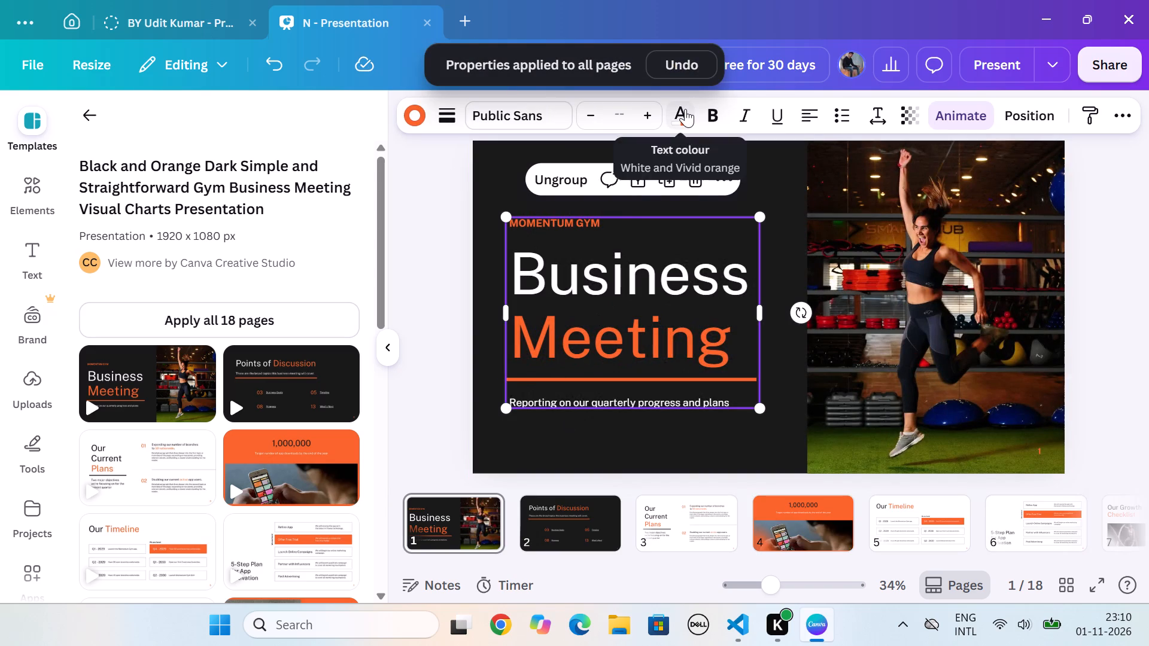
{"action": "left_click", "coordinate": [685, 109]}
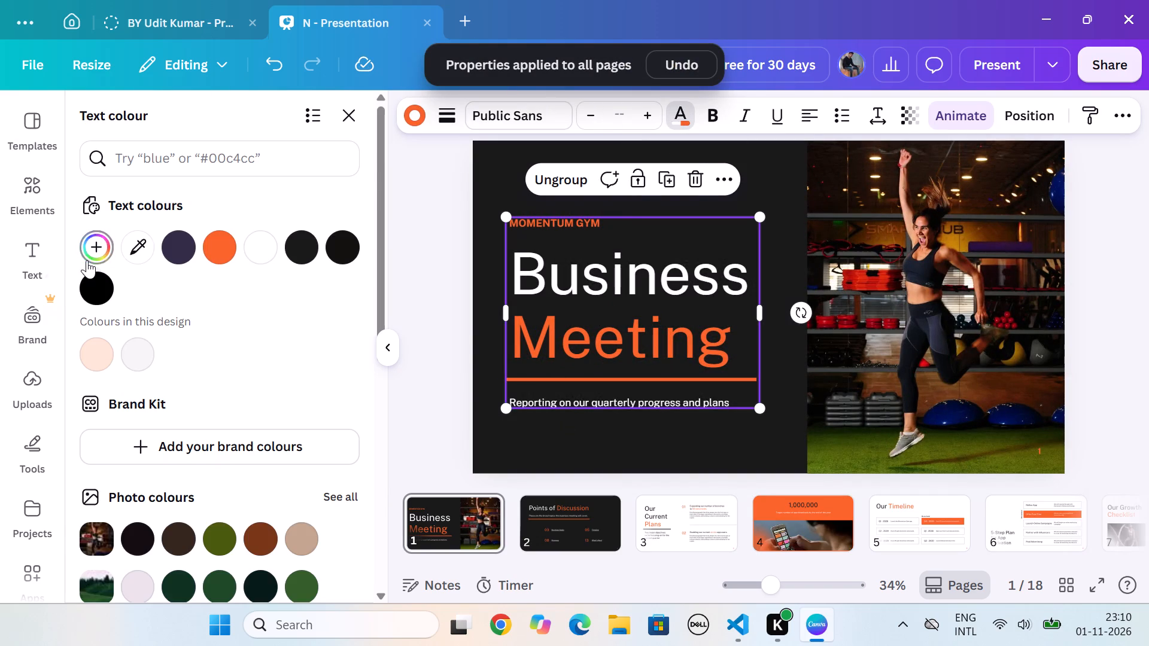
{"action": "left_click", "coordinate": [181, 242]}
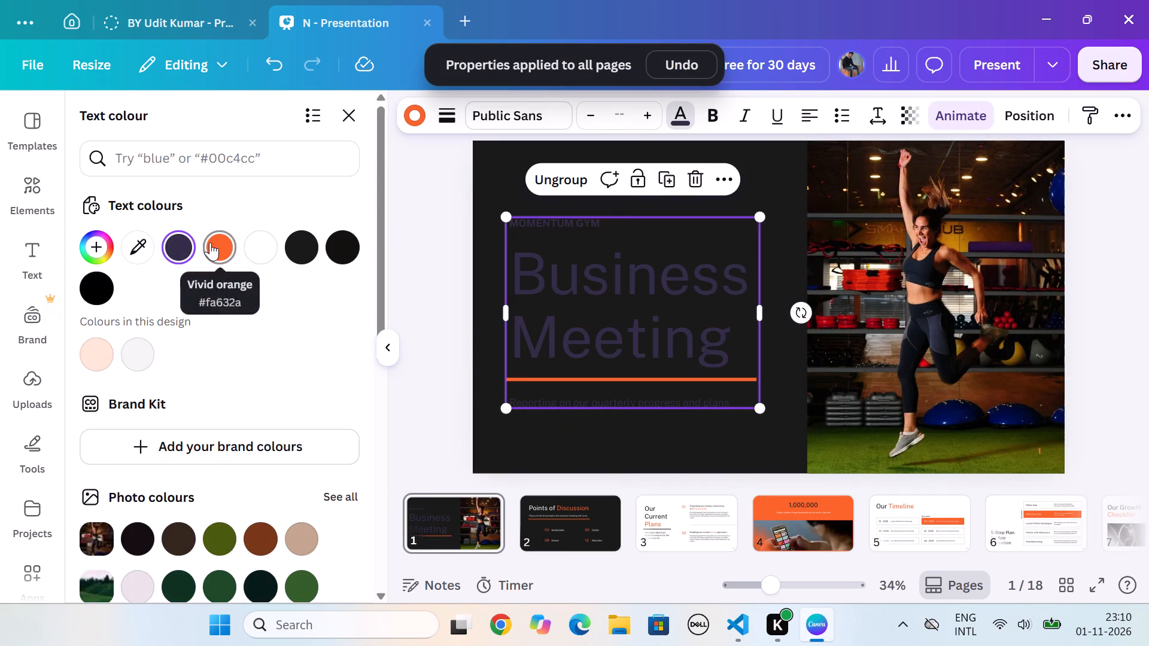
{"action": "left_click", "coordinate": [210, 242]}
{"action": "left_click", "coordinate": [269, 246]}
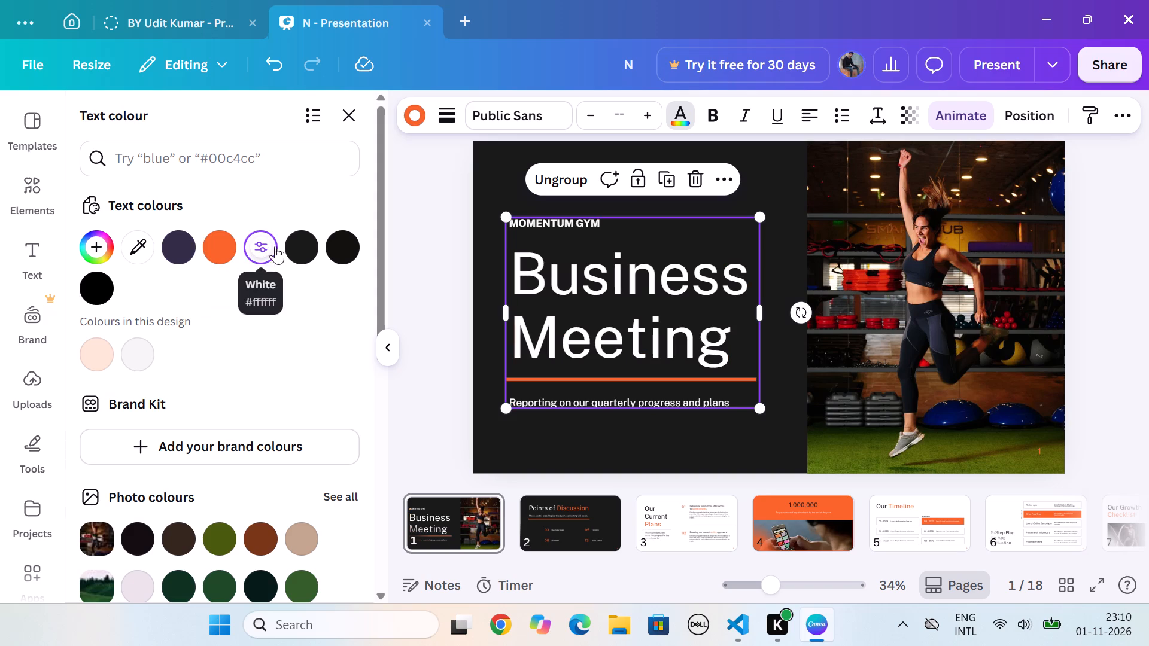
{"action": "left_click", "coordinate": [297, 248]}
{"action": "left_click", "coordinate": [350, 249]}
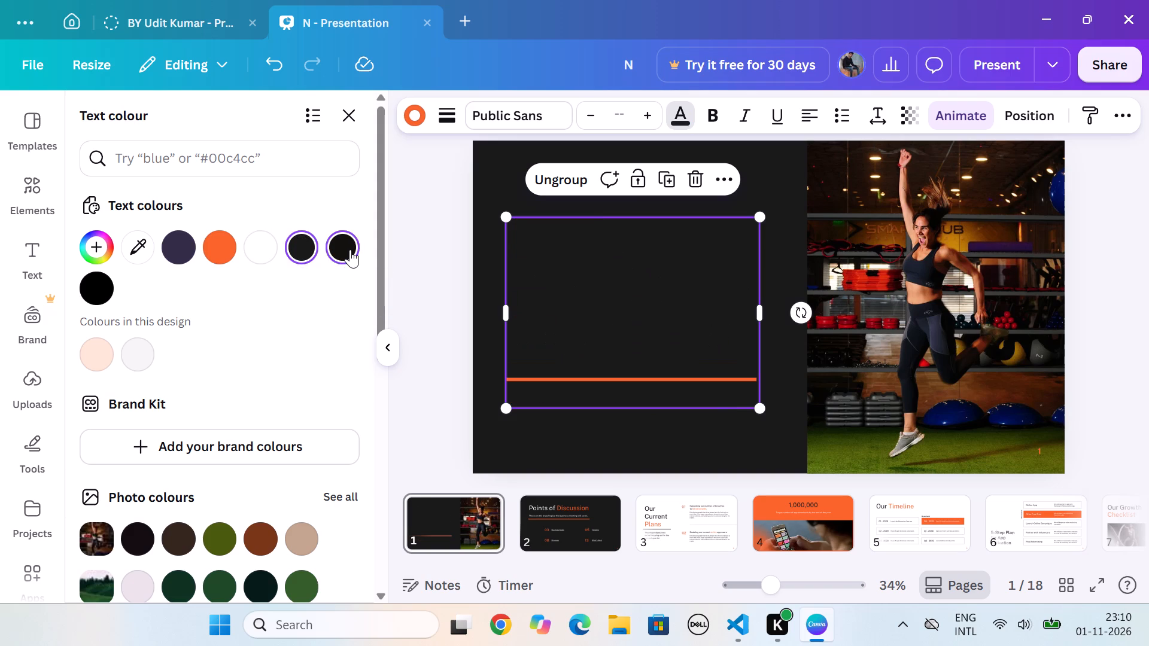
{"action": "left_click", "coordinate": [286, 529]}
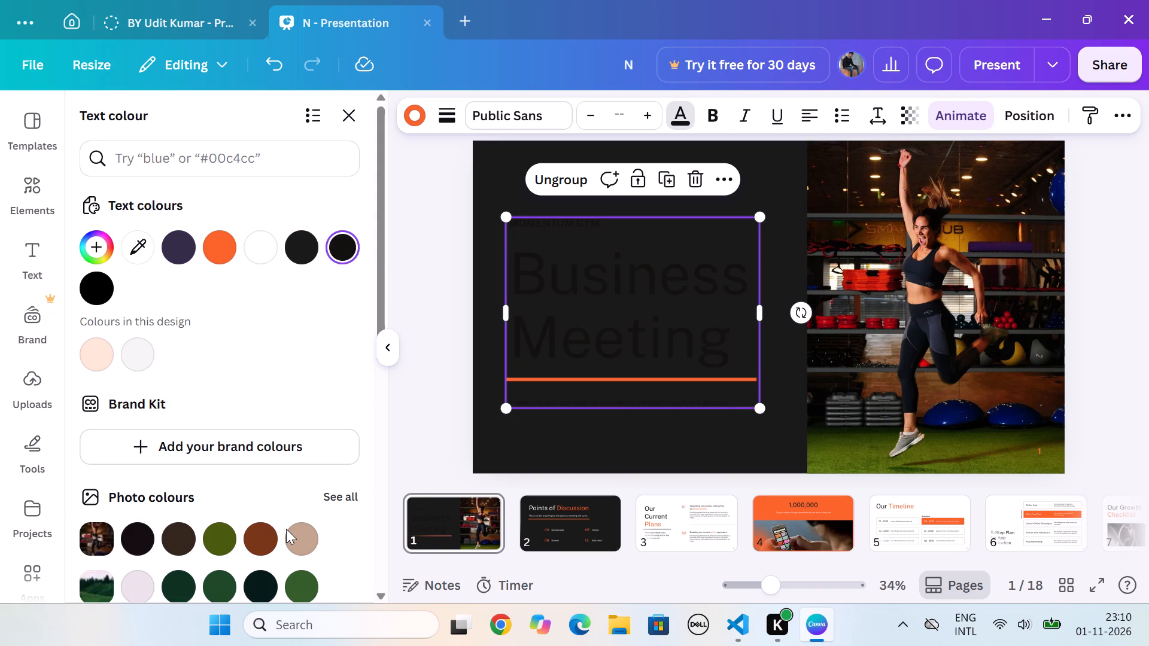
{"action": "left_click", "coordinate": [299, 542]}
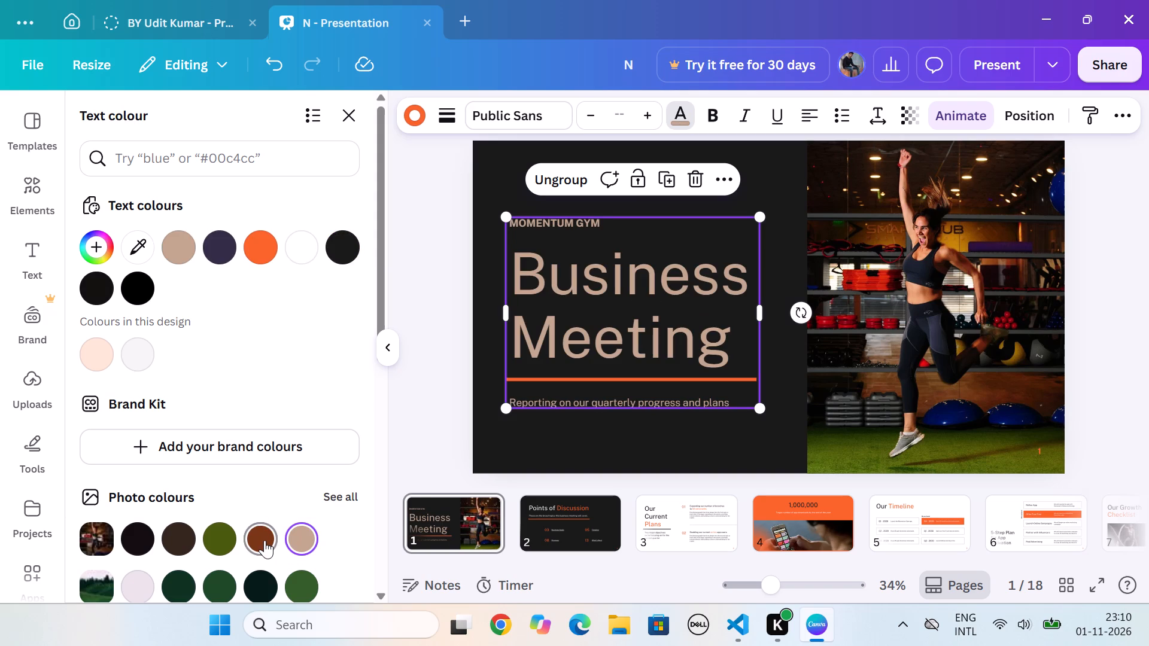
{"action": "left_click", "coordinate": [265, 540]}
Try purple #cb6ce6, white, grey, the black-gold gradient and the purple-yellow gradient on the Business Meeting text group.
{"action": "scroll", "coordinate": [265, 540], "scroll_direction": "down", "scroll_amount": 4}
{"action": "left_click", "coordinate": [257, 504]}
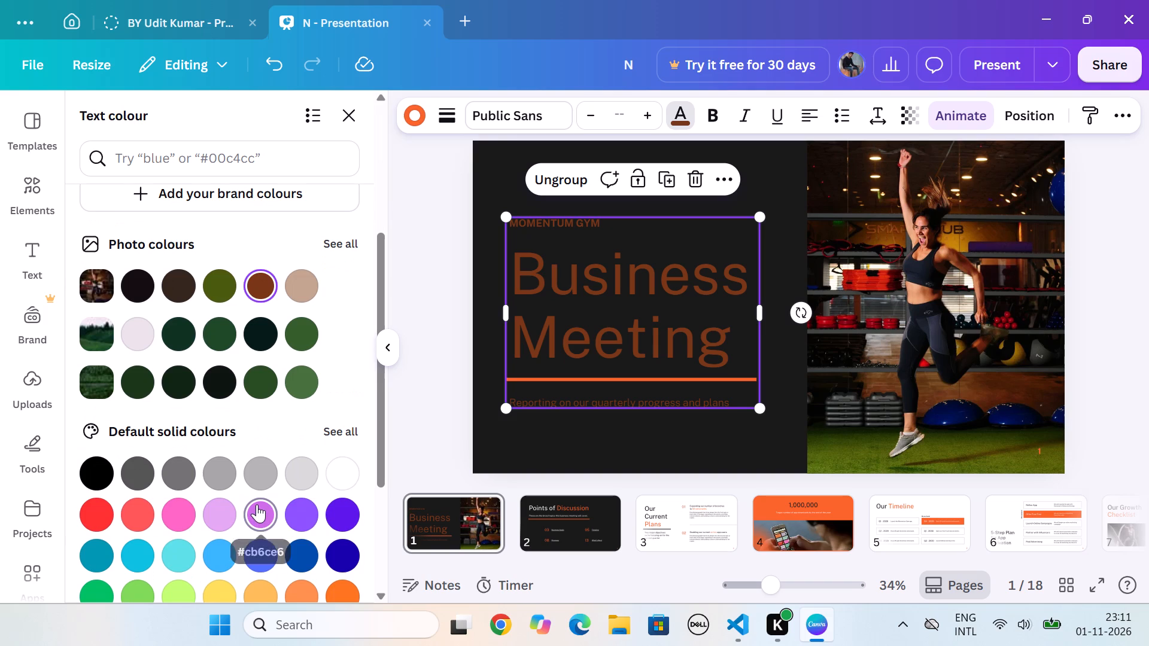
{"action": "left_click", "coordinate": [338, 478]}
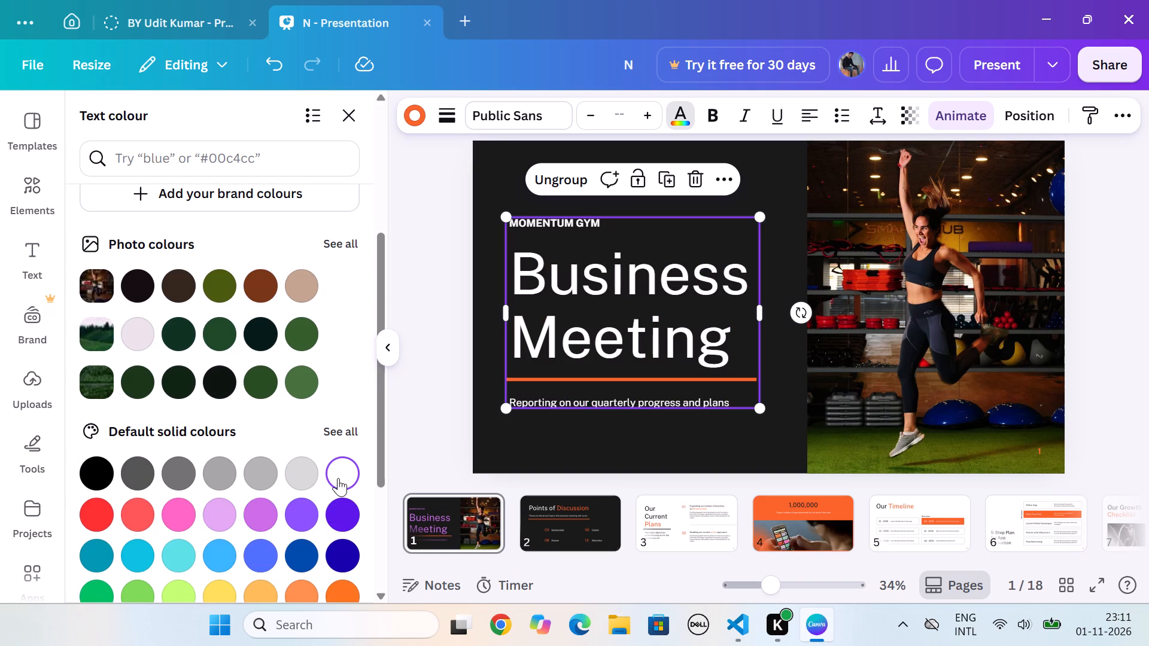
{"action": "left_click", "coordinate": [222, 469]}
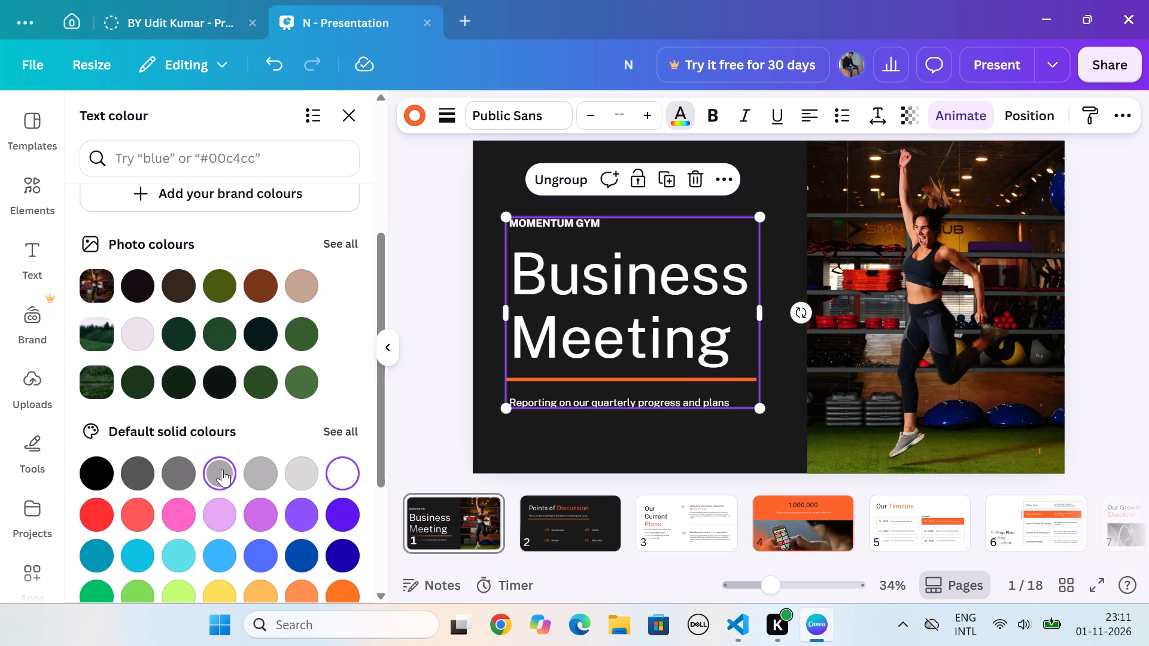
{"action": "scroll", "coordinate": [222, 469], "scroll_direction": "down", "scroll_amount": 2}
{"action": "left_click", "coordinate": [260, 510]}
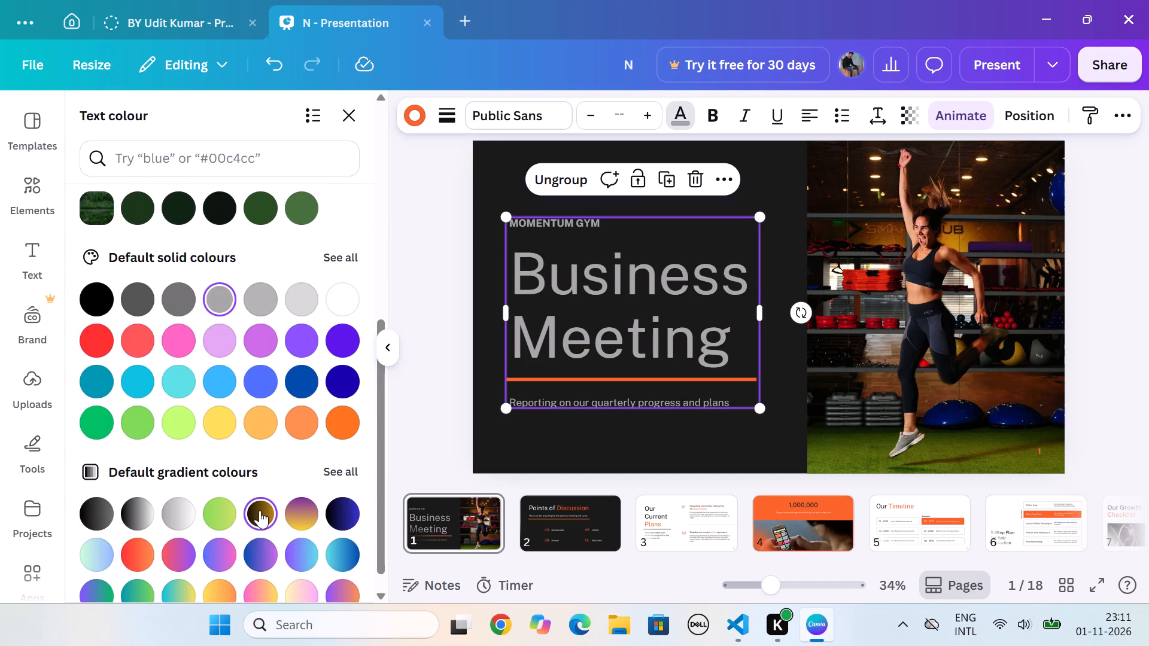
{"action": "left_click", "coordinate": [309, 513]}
Set the Business Meeting group's text colour to the purple-to-orange linear gradient #8c52ff, #ff914d.
{"action": "scroll", "coordinate": [309, 513], "scroll_direction": "down", "scroll_amount": 3}
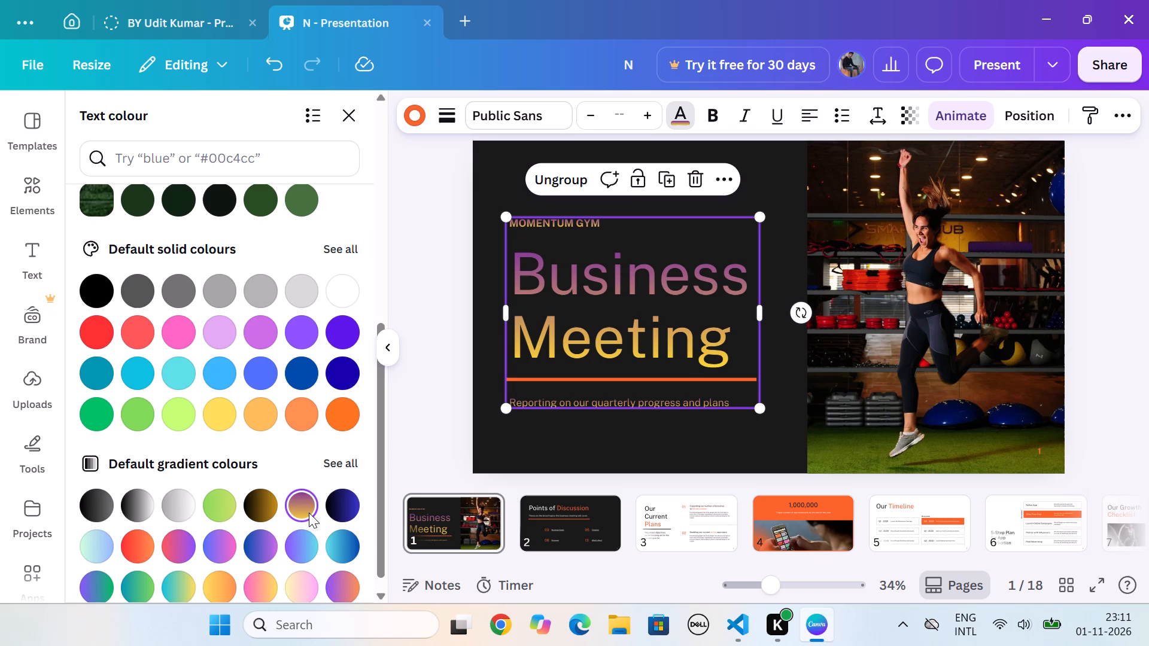
{"action": "left_click", "coordinate": [332, 556]}
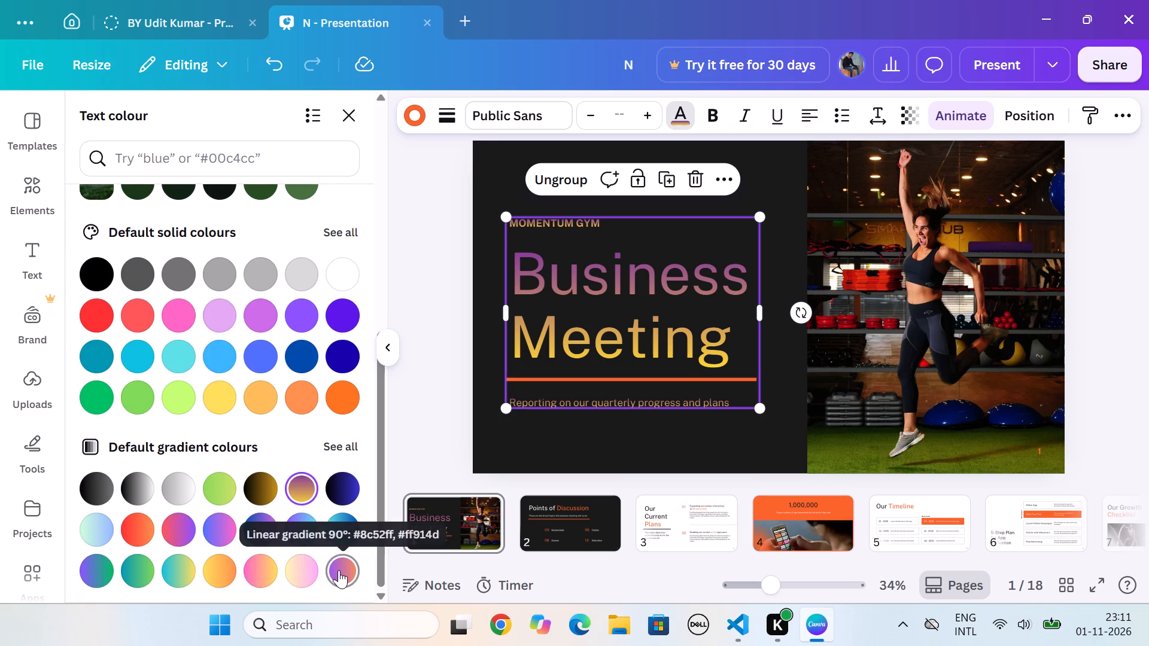
{"action": "left_click", "coordinate": [339, 570]}
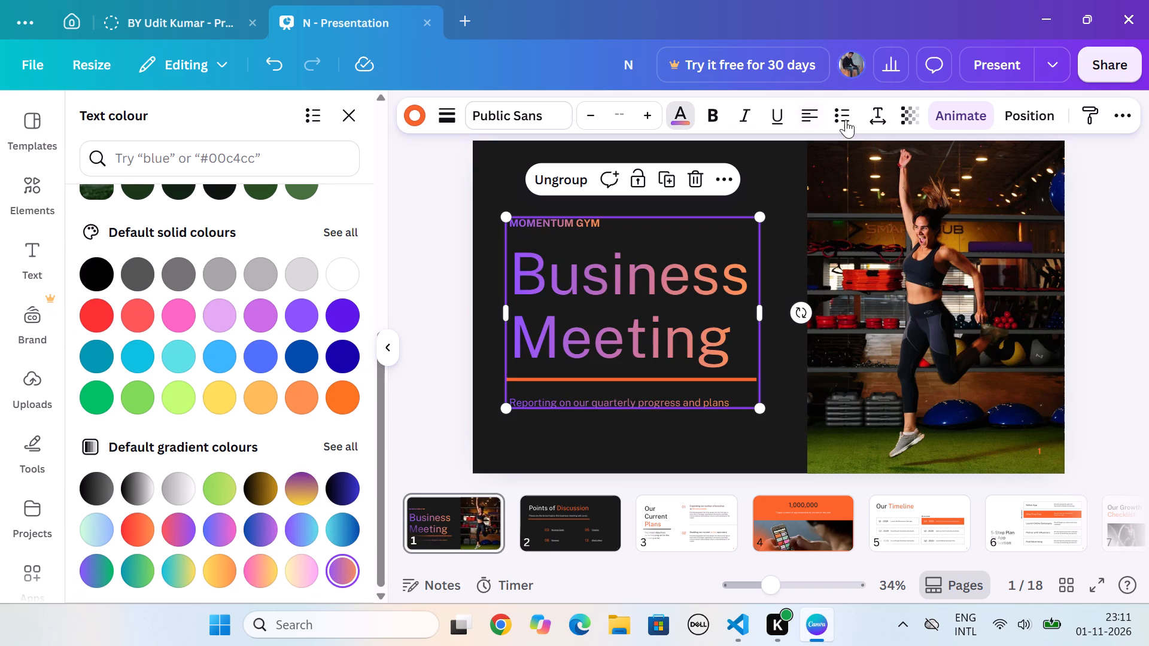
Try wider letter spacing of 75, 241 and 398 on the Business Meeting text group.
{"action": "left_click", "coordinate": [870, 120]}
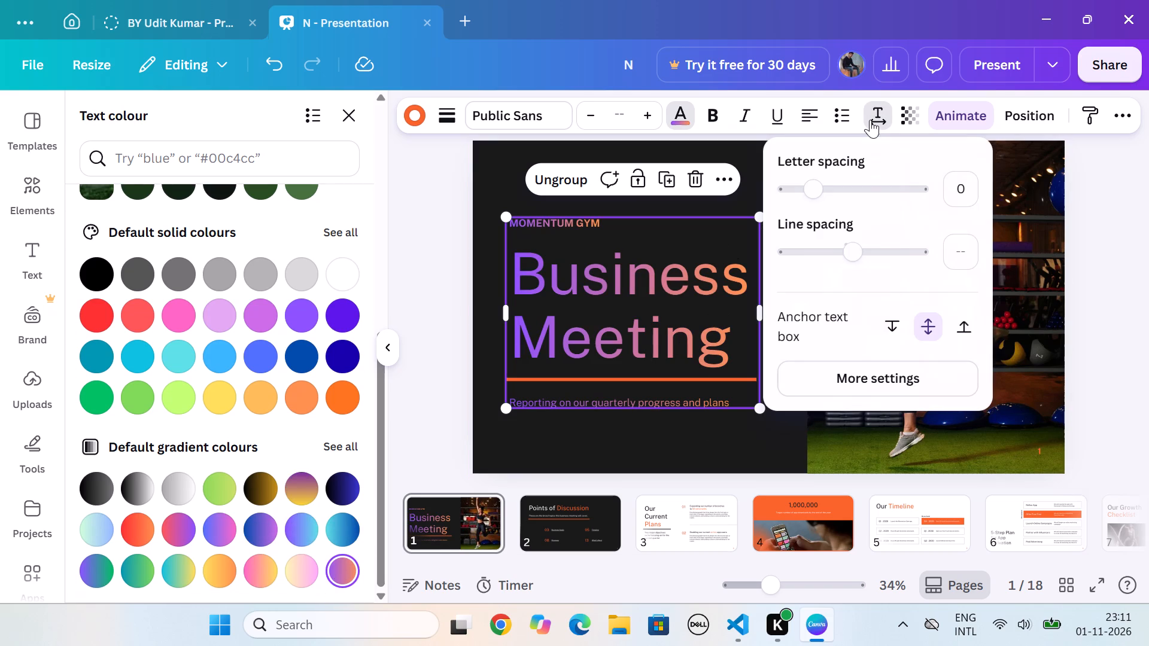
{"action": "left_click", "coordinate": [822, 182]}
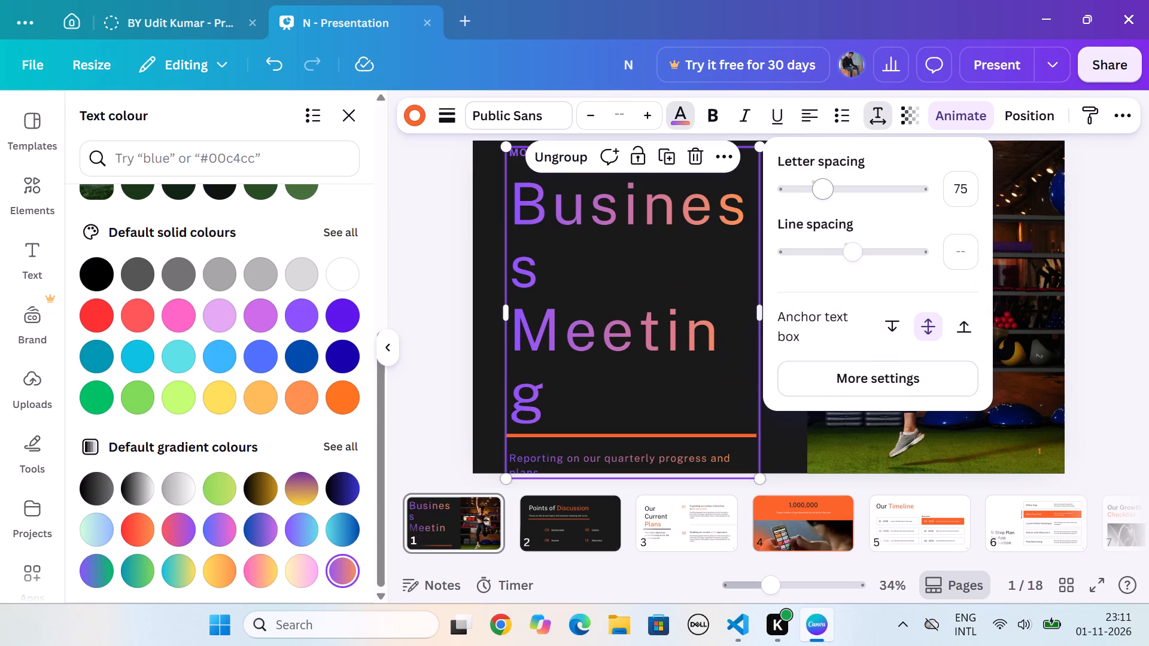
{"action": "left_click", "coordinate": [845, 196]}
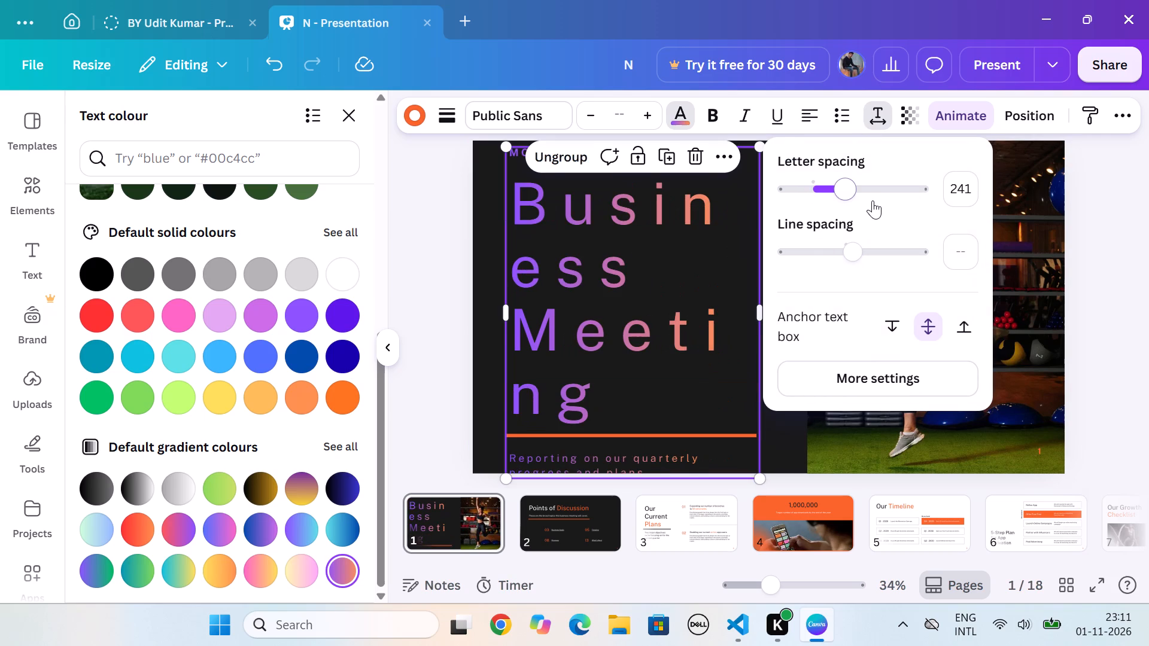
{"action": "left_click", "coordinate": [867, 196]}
Adjust the Business Meeting text group's line spacing, trying 1.73 and 1.26 before settling on 1.
{"action": "left_click", "coordinate": [869, 257]}
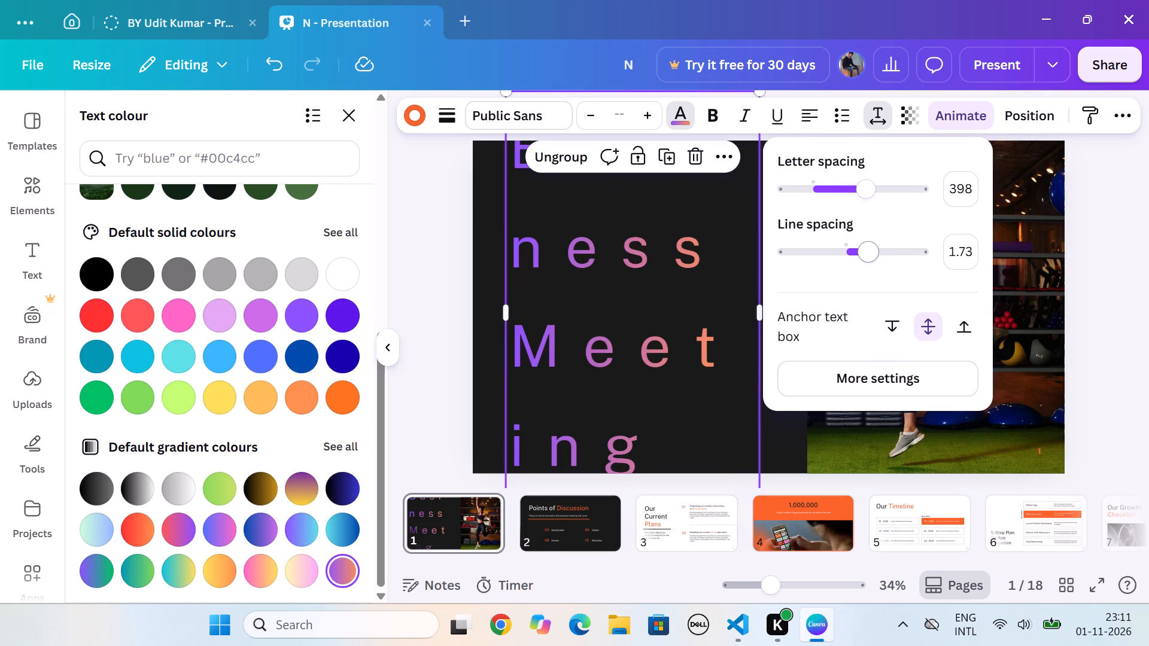
{"action": "left_click", "coordinate": [837, 253]}
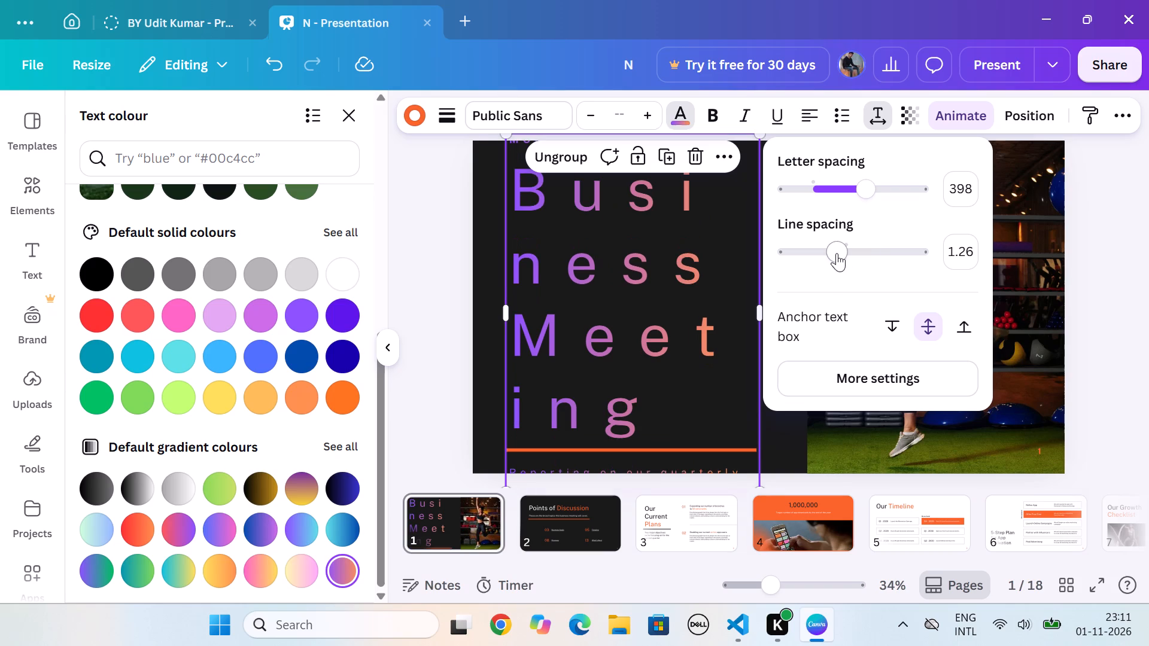
{"action": "left_click", "coordinate": [819, 252]}
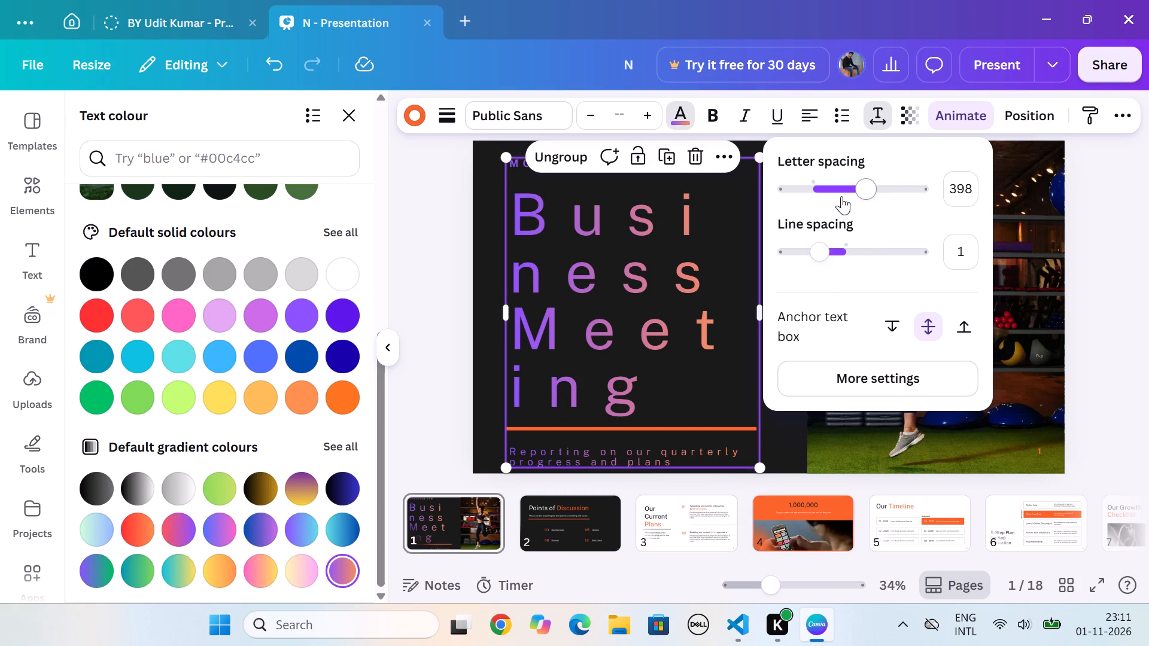
Set the Business Meeting text group's letter spacing to 0.
{"action": "left_click", "coordinate": [828, 191]}
{"action": "left_click", "coordinate": [806, 188]}
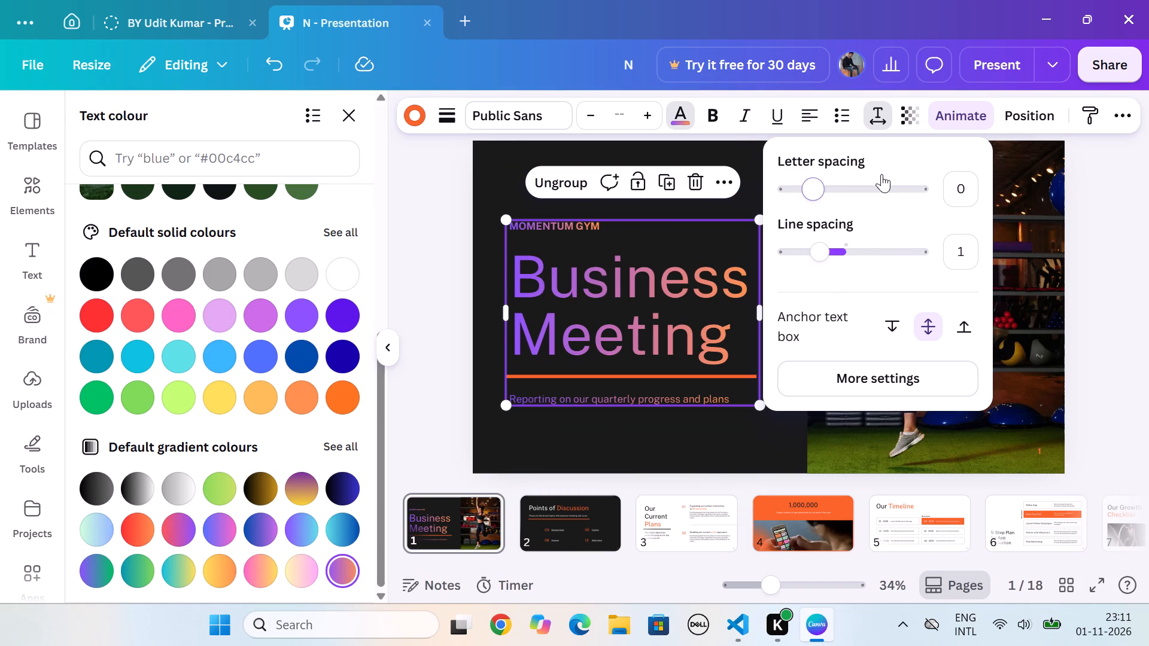
Set page 1's background to black after trying vivid orange, white, dark grey and the purple-to-orange gradient.
{"action": "left_click", "coordinate": [704, 440]}
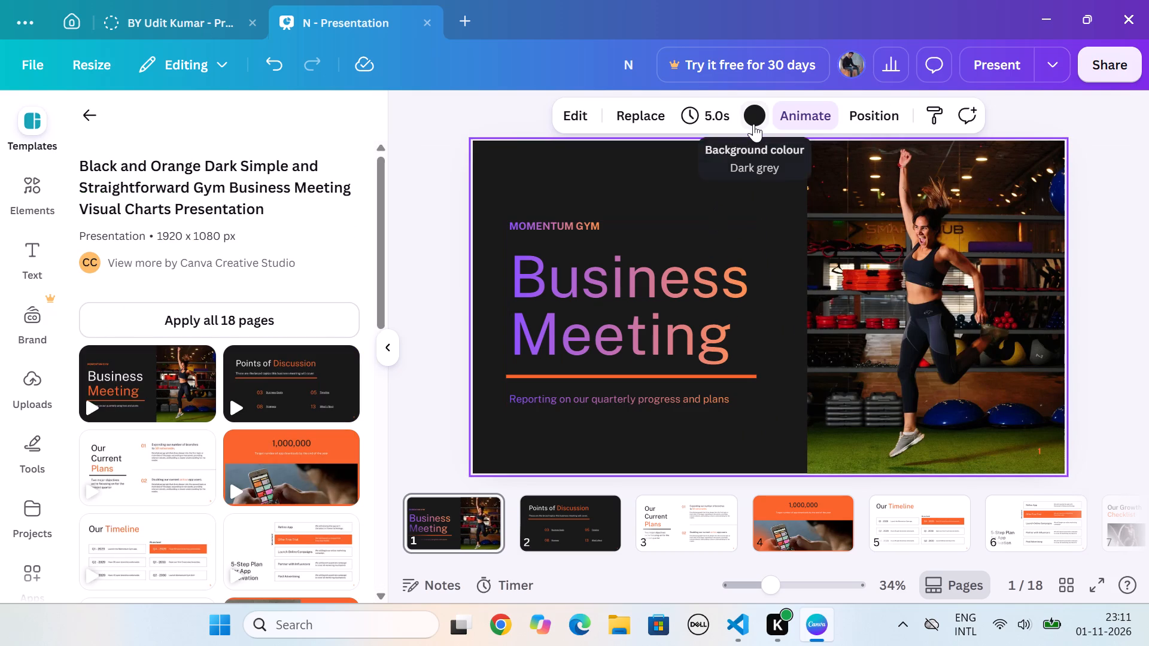
{"action": "left_click", "coordinate": [753, 124]}
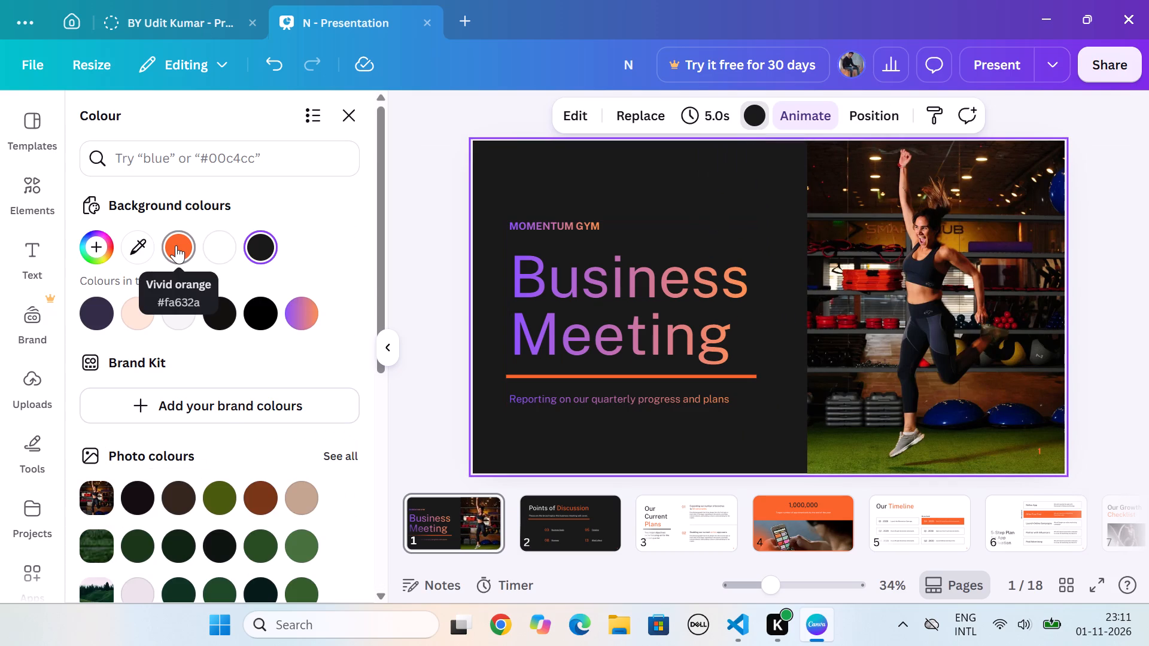
{"action": "left_click", "coordinate": [176, 245]}
{"action": "left_click", "coordinate": [224, 246]}
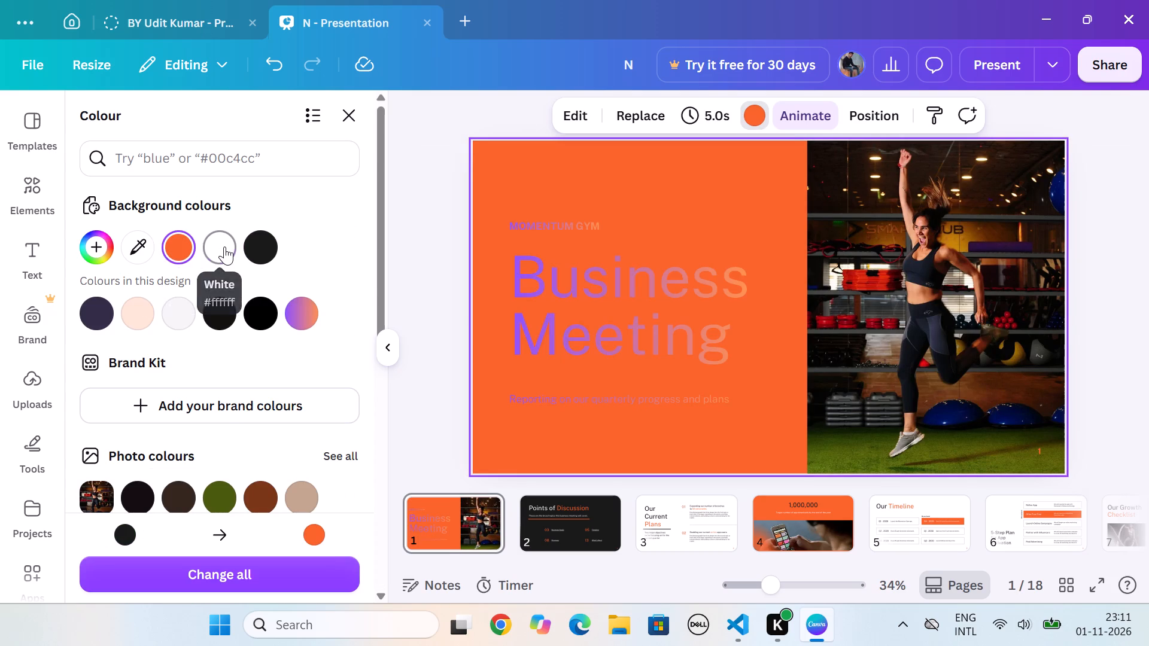
{"action": "left_click", "coordinate": [268, 249]}
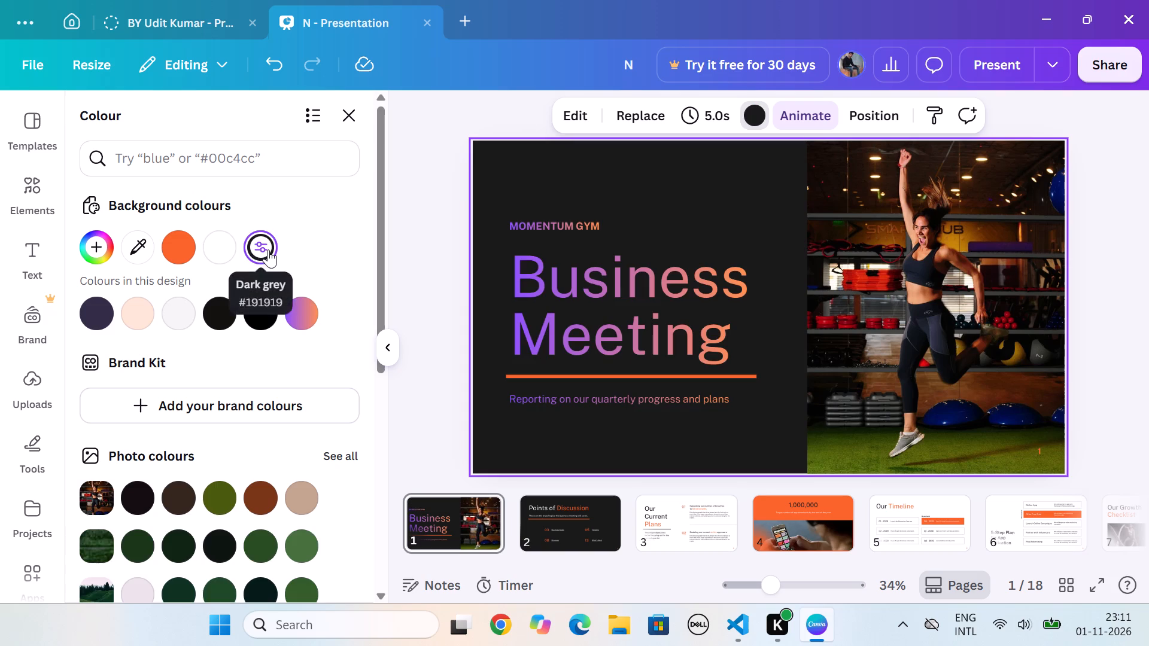
{"action": "left_click", "coordinate": [297, 307]}
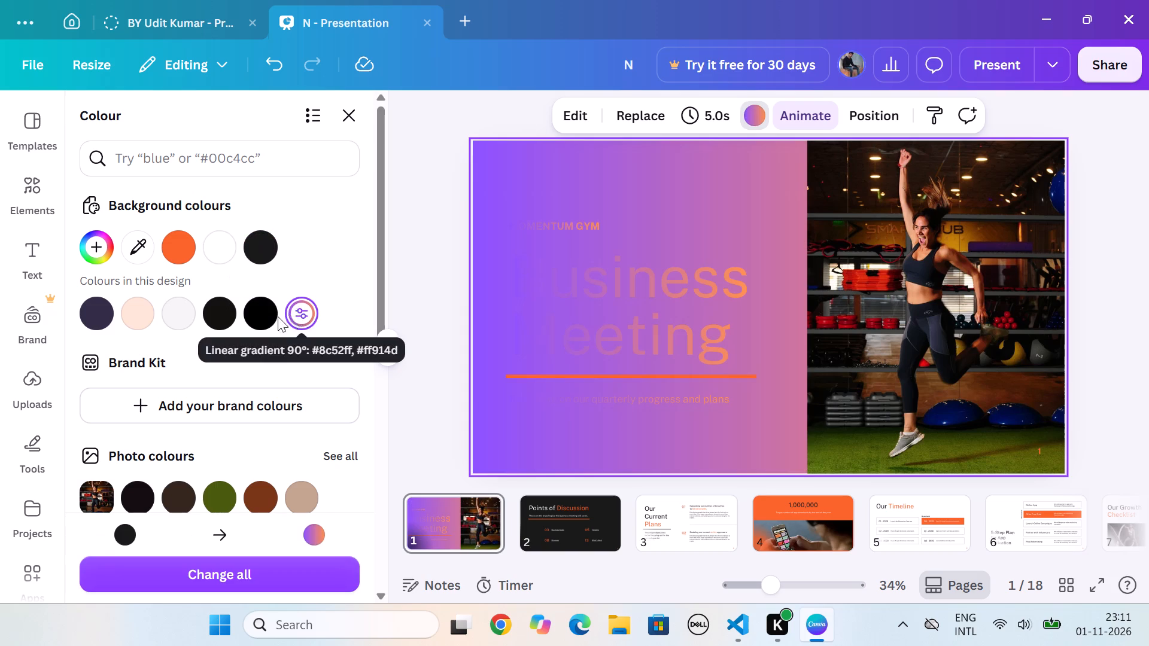
{"action": "left_click", "coordinate": [273, 318]}
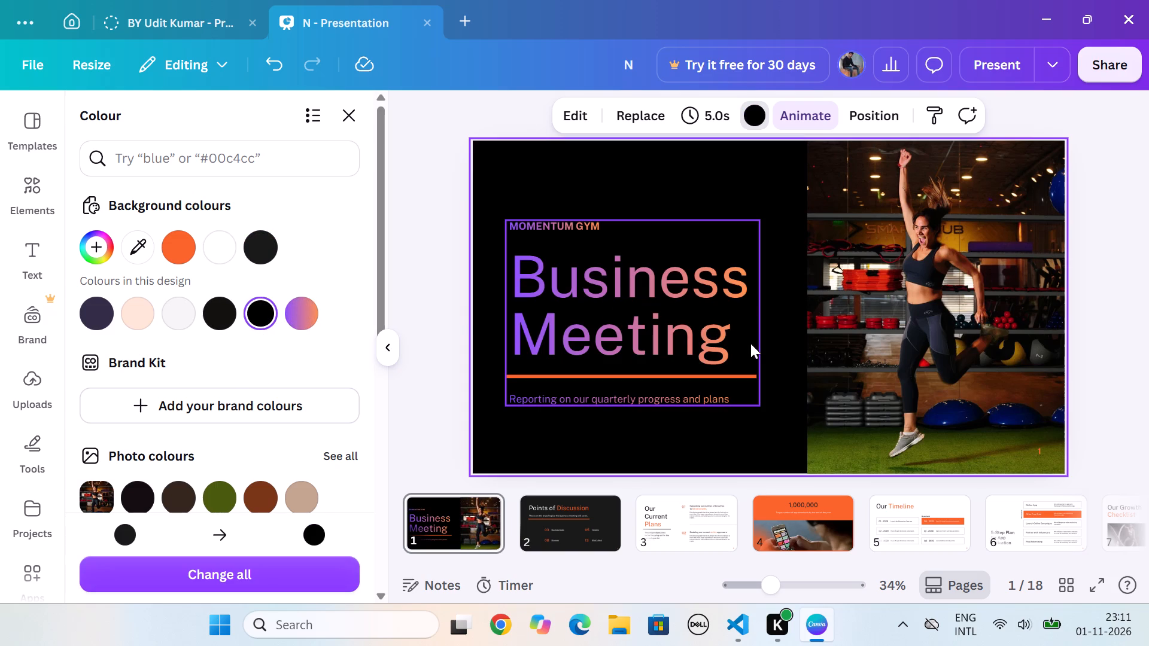
Increase the MOMENTUM GYM text's font size to 43, turning its underline on and off again.
{"action": "triple_click", "coordinate": [579, 227]}
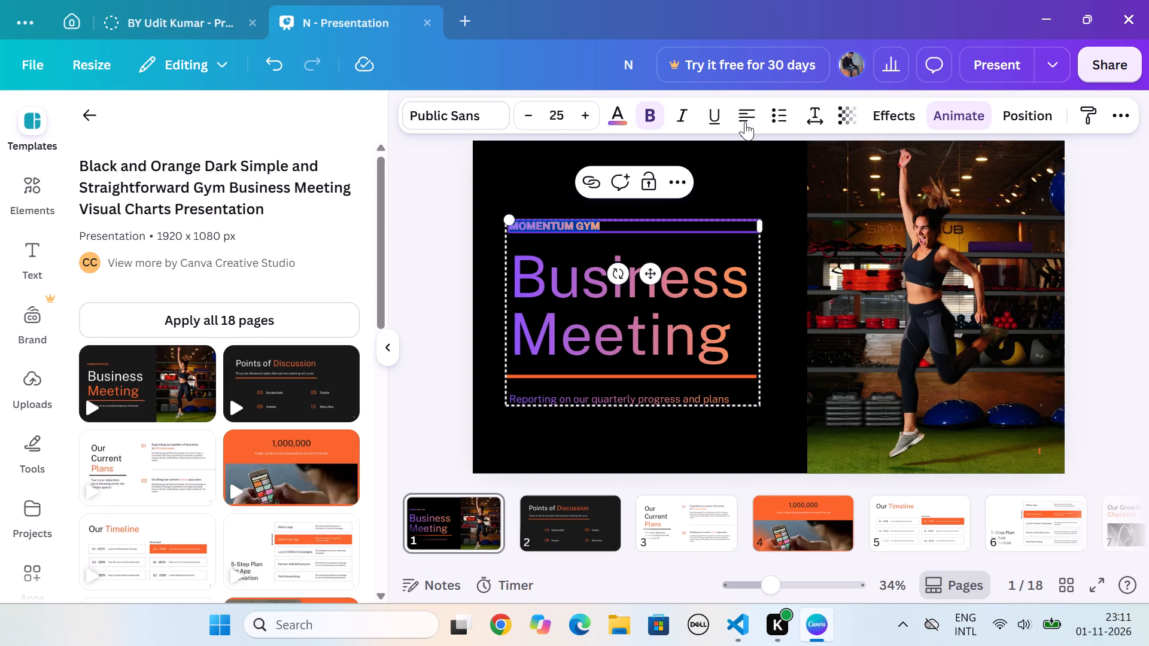
{"action": "left_click", "coordinate": [709, 112]}
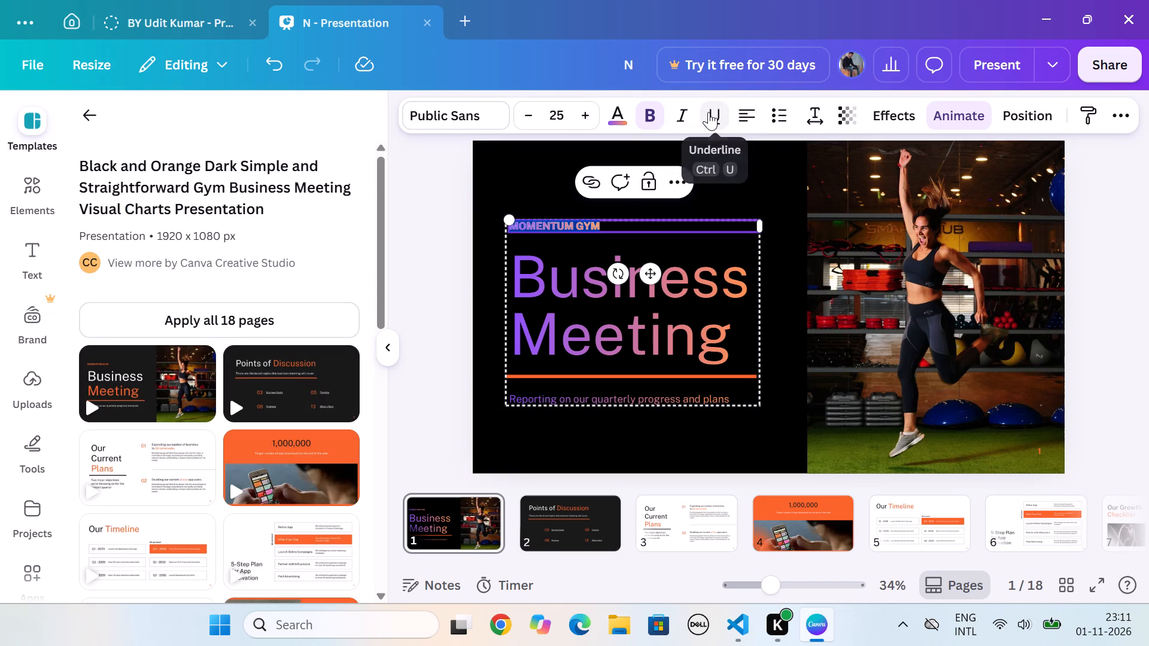
{"action": "left_click", "coordinate": [586, 111]}
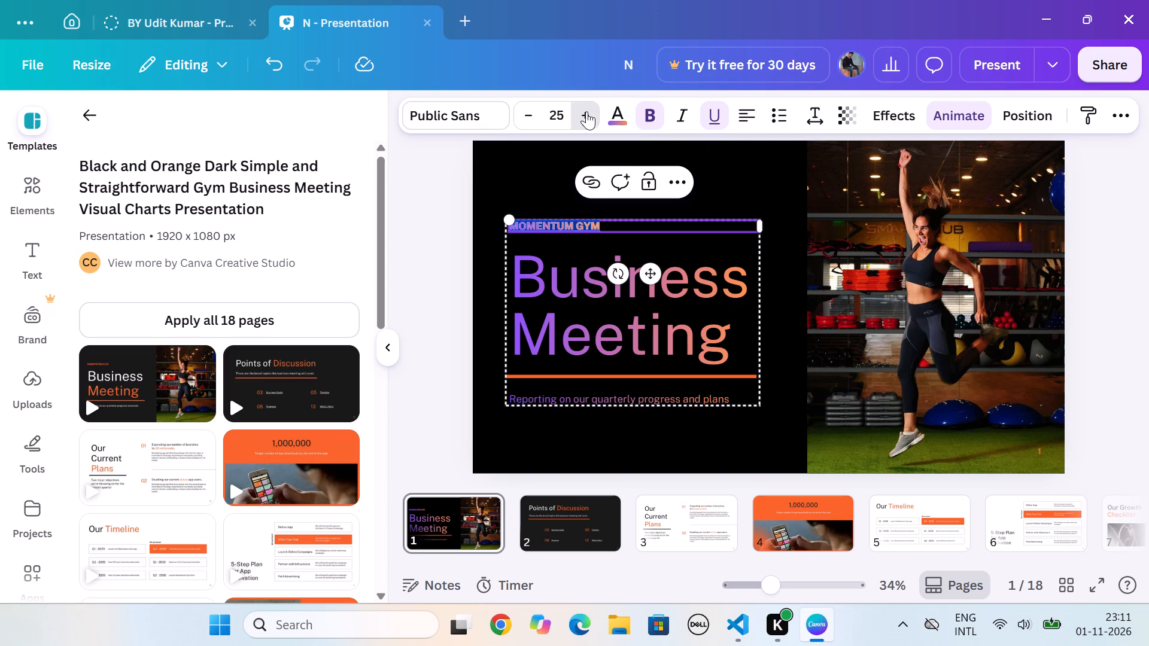
{"action": "triple_click", "coordinate": [586, 111]}
{"action": "triple_click", "coordinate": [586, 111]}
{"action": "triple_click", "coordinate": [586, 111]}
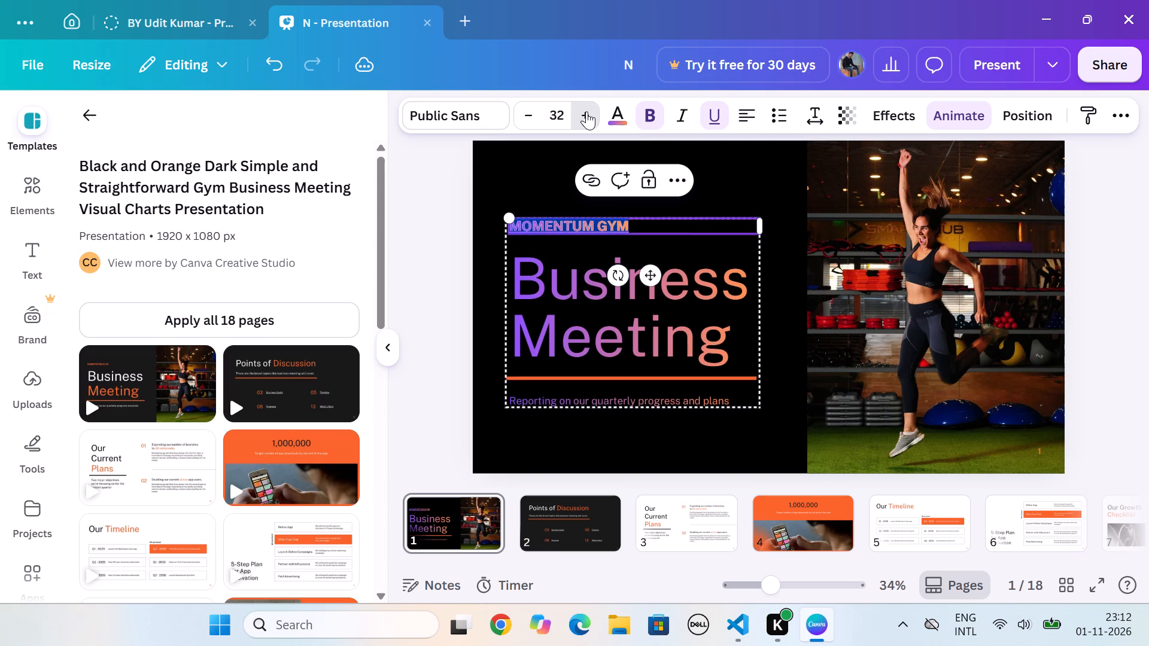
{"action": "triple_click", "coordinate": [586, 111]}
{"action": "triple_click", "coordinate": [586, 111]}
{"action": "double_click", "coordinate": [586, 111]}
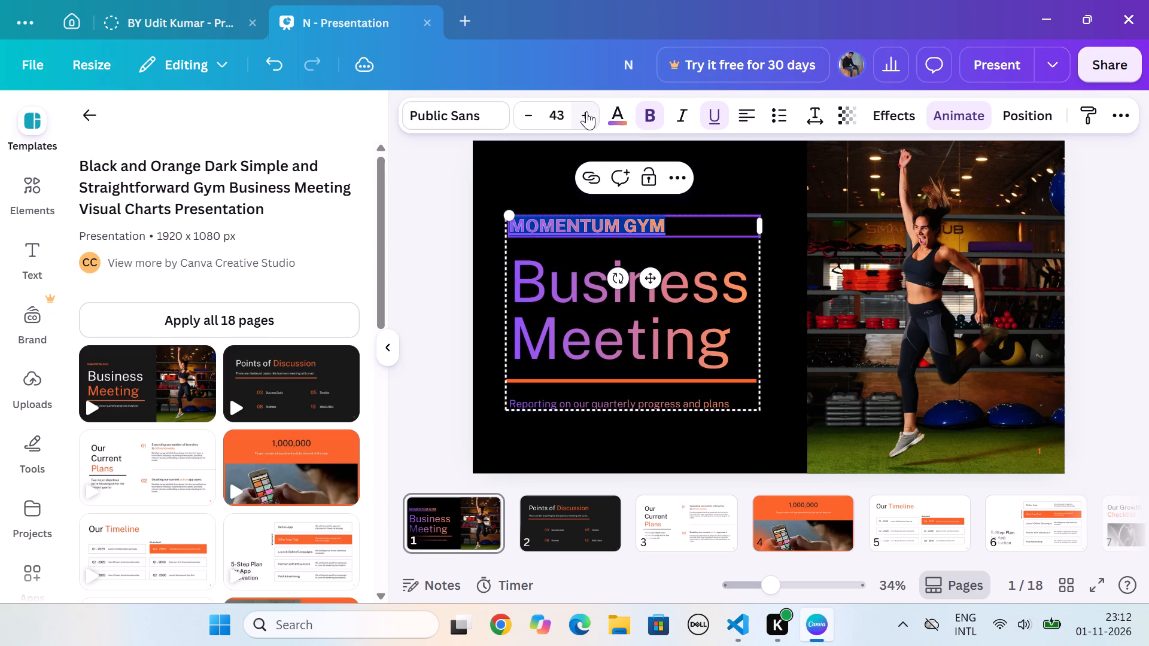
{"action": "left_click", "coordinate": [713, 122]}
{"action": "left_click", "coordinate": [558, 179]}
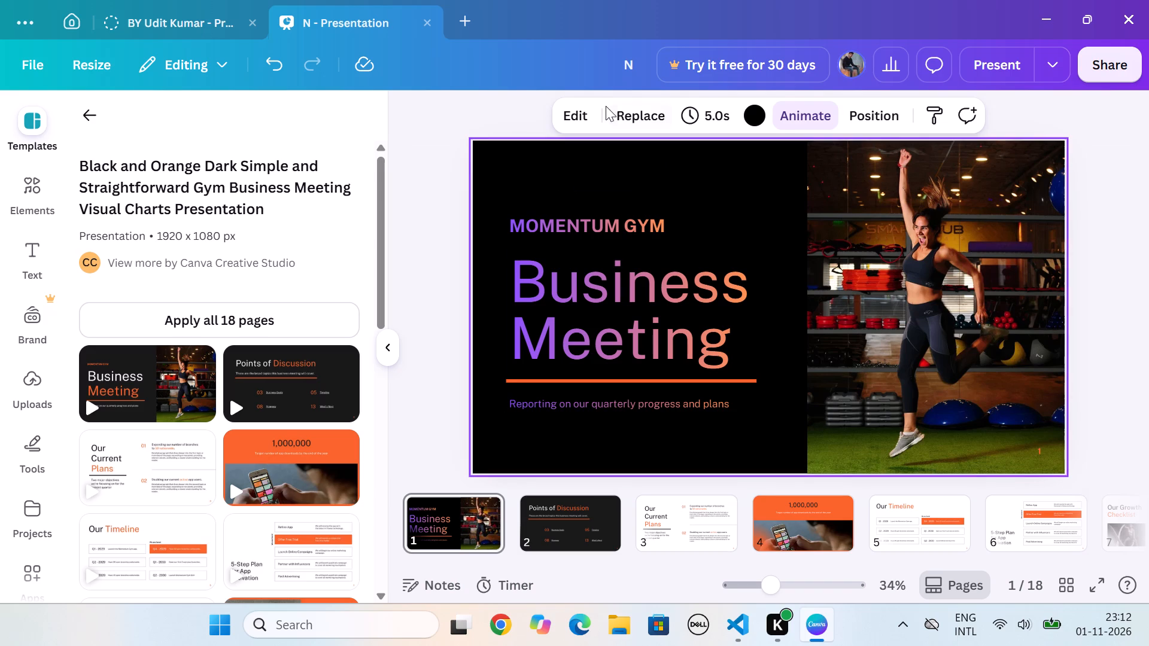
Reduce the MOMENTUM GYM text's font size to 39.
{"action": "left_click", "coordinate": [640, 229]}
{"action": "left_click", "coordinate": [640, 229]}
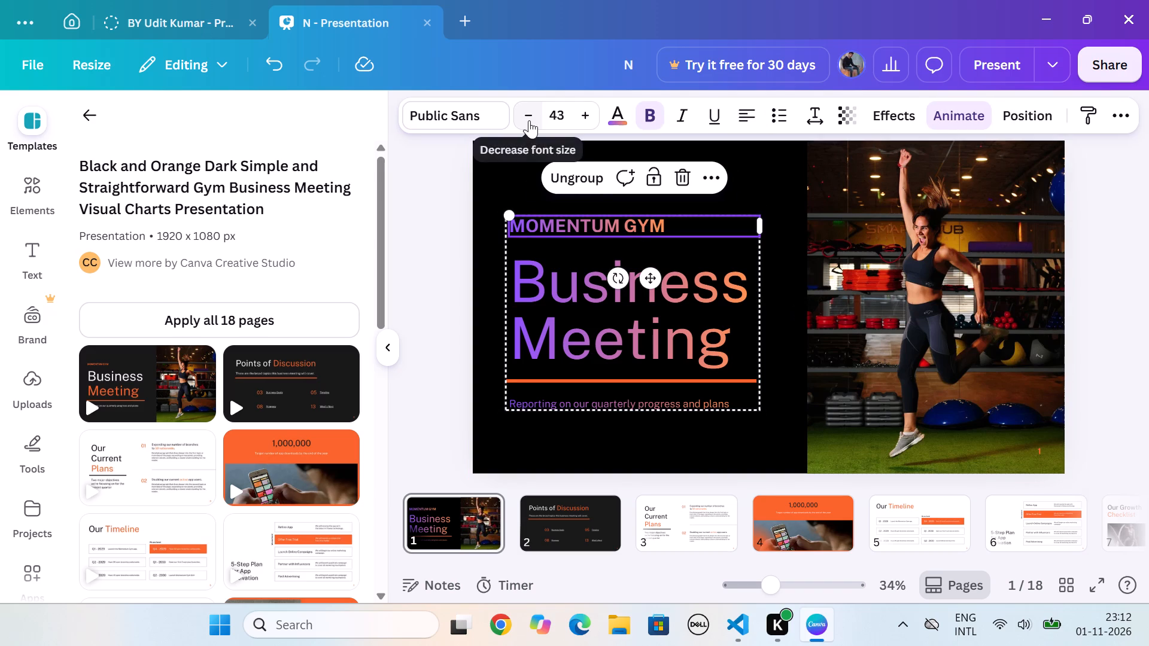
{"action": "left_click", "coordinate": [529, 120]}
{"action": "triple_click", "coordinate": [529, 120]}
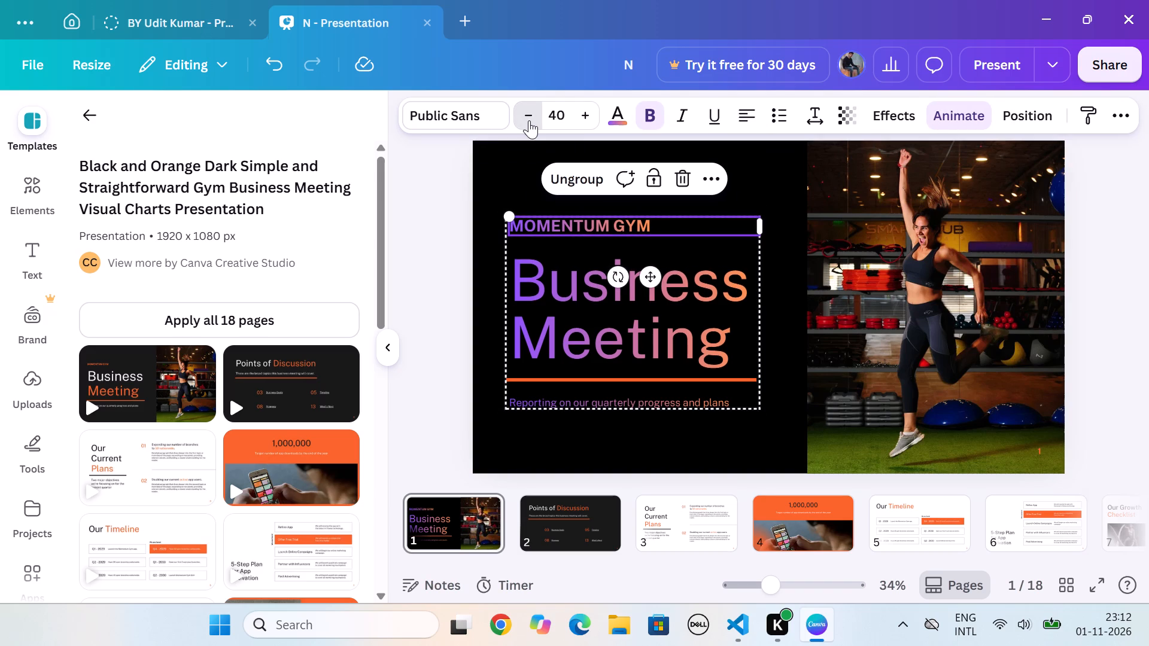
Set the MOMENTUM GYM text's alignment to justified, passing through centre and right alignment.
{"action": "left_click", "coordinate": [745, 111]}
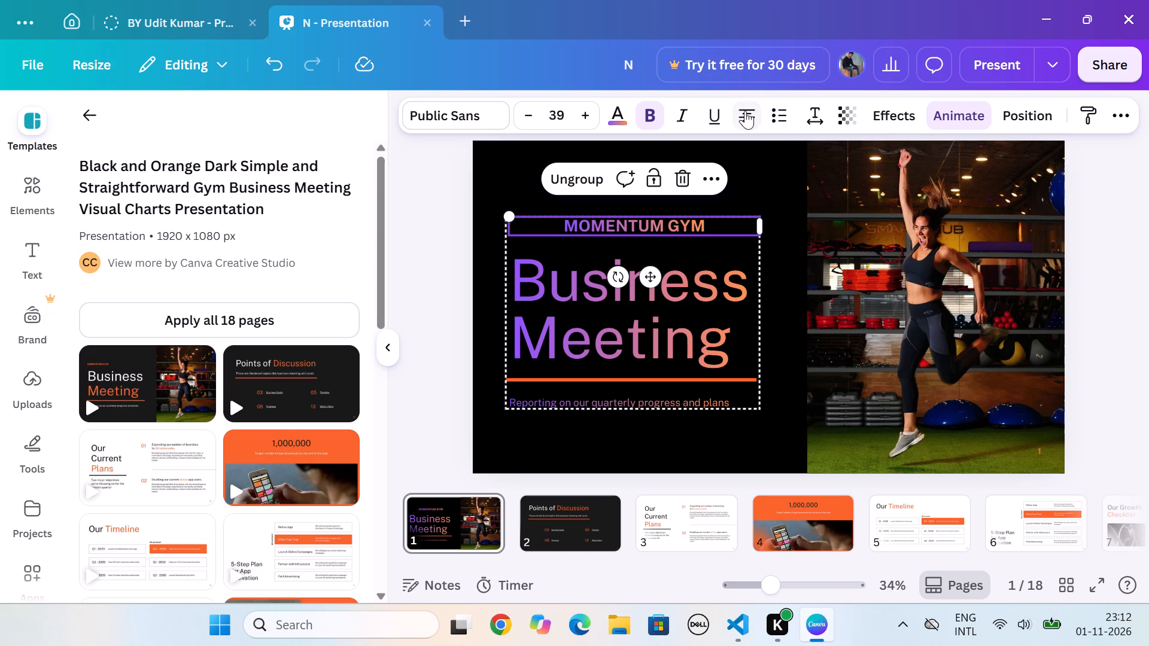
{"action": "left_click", "coordinate": [744, 111]}
{"action": "left_click", "coordinate": [744, 111]}
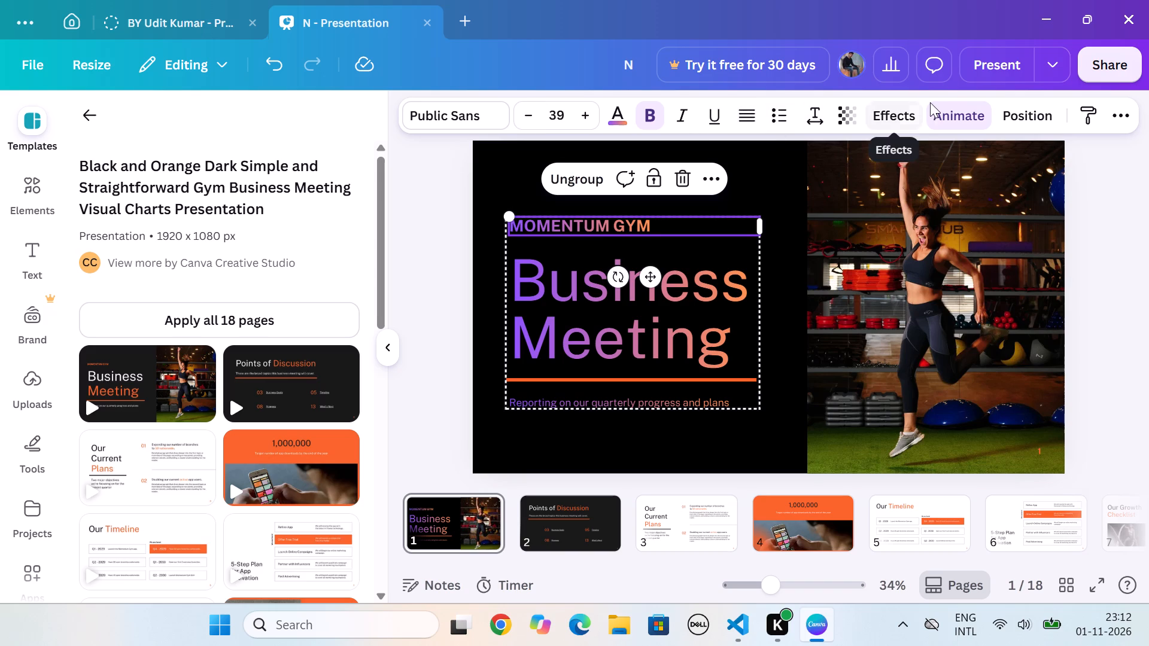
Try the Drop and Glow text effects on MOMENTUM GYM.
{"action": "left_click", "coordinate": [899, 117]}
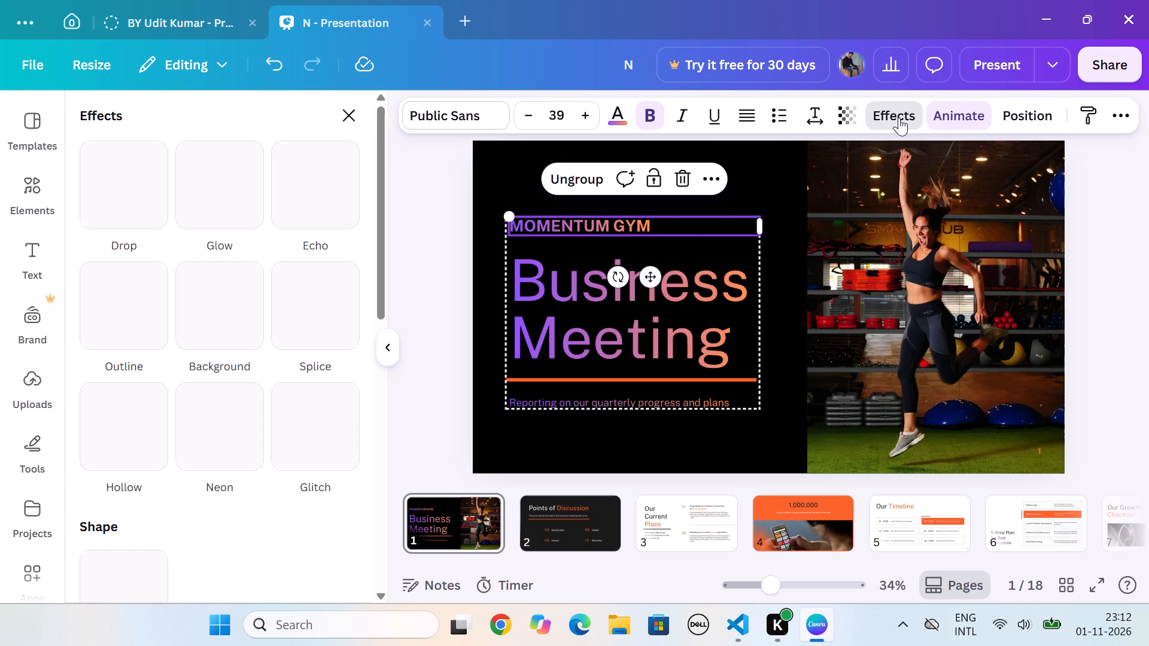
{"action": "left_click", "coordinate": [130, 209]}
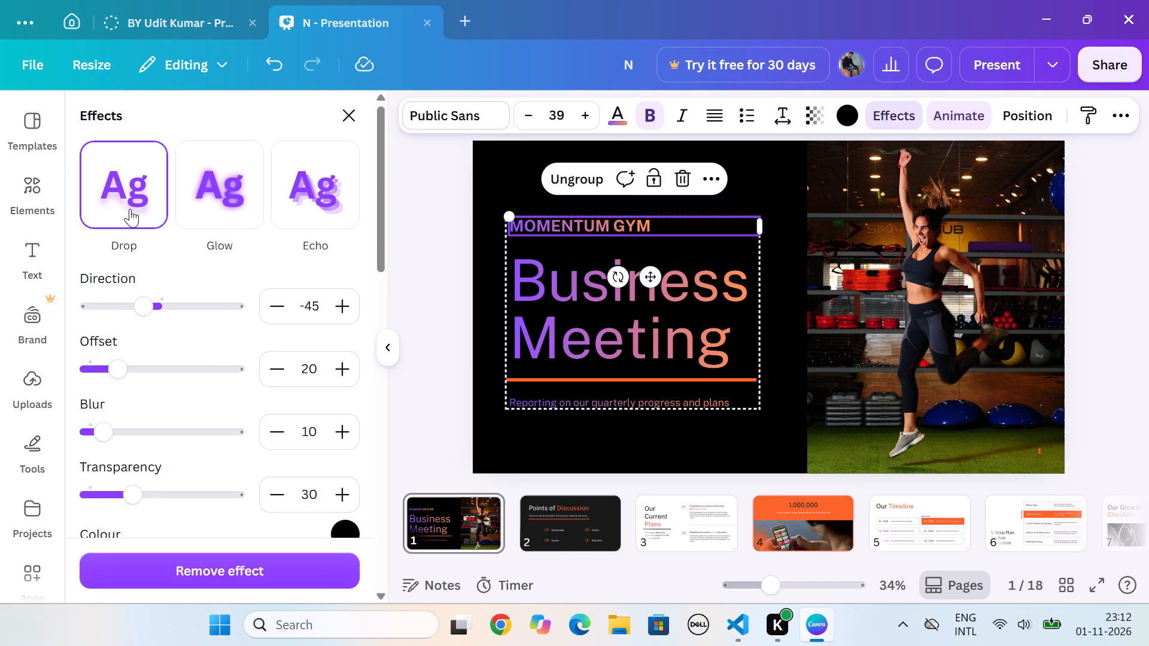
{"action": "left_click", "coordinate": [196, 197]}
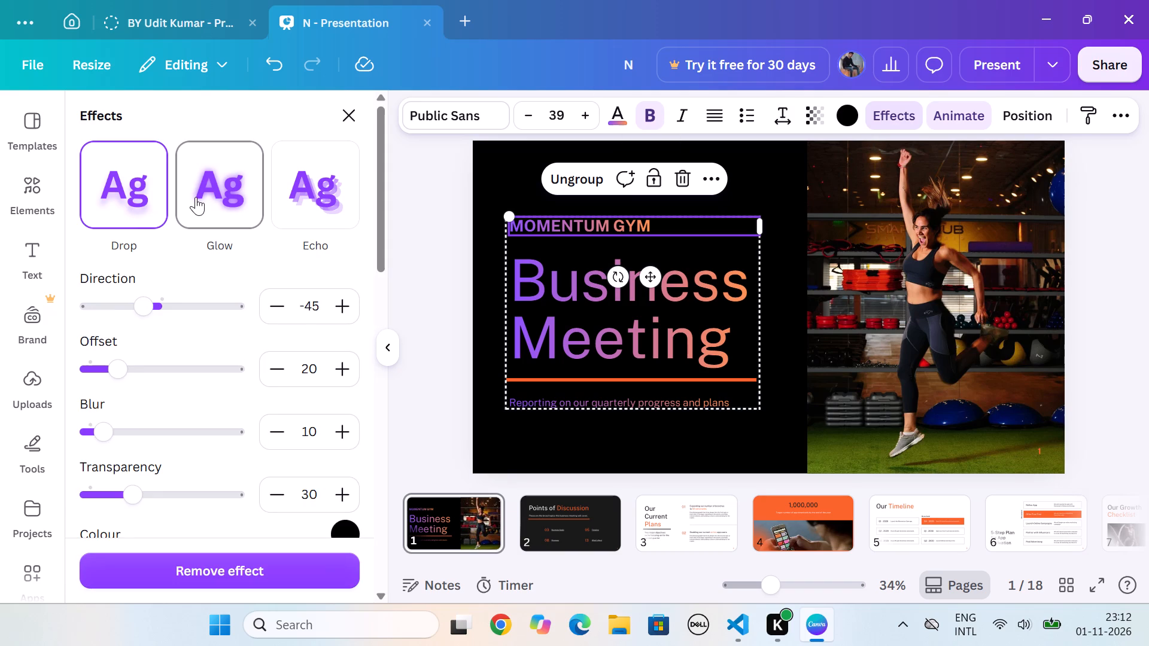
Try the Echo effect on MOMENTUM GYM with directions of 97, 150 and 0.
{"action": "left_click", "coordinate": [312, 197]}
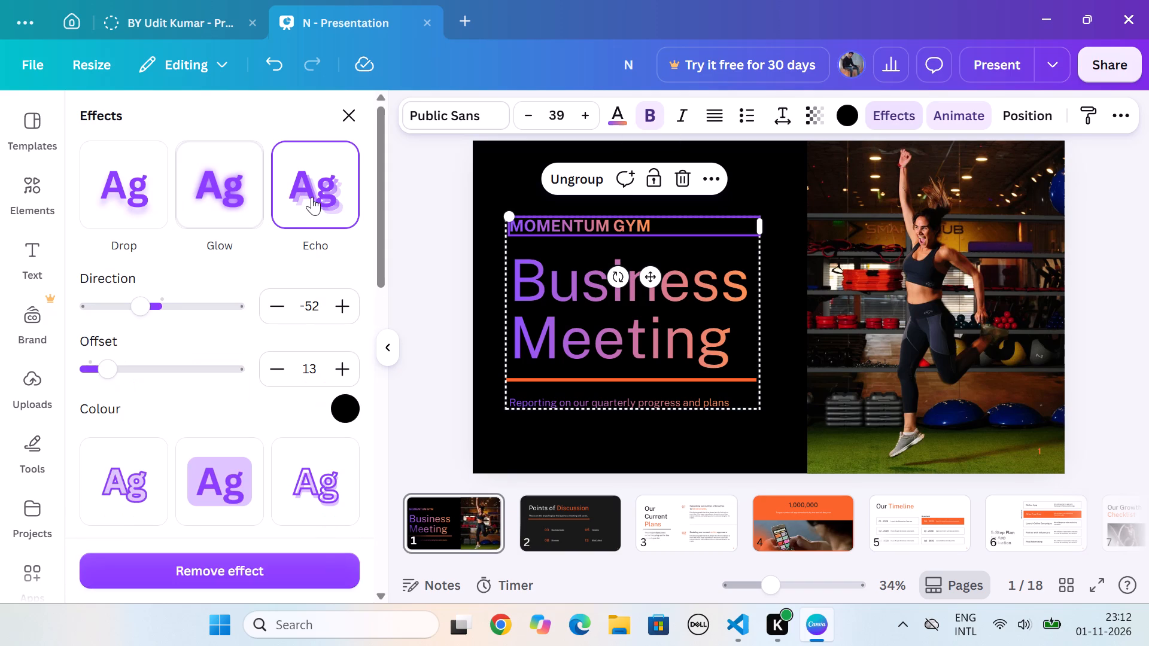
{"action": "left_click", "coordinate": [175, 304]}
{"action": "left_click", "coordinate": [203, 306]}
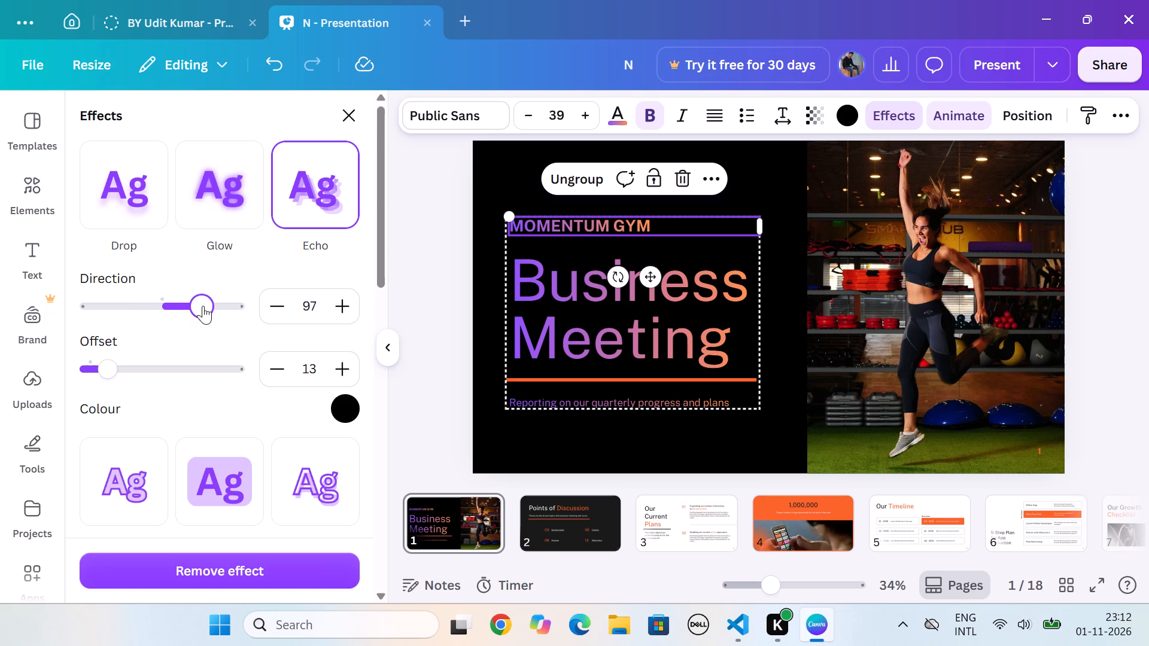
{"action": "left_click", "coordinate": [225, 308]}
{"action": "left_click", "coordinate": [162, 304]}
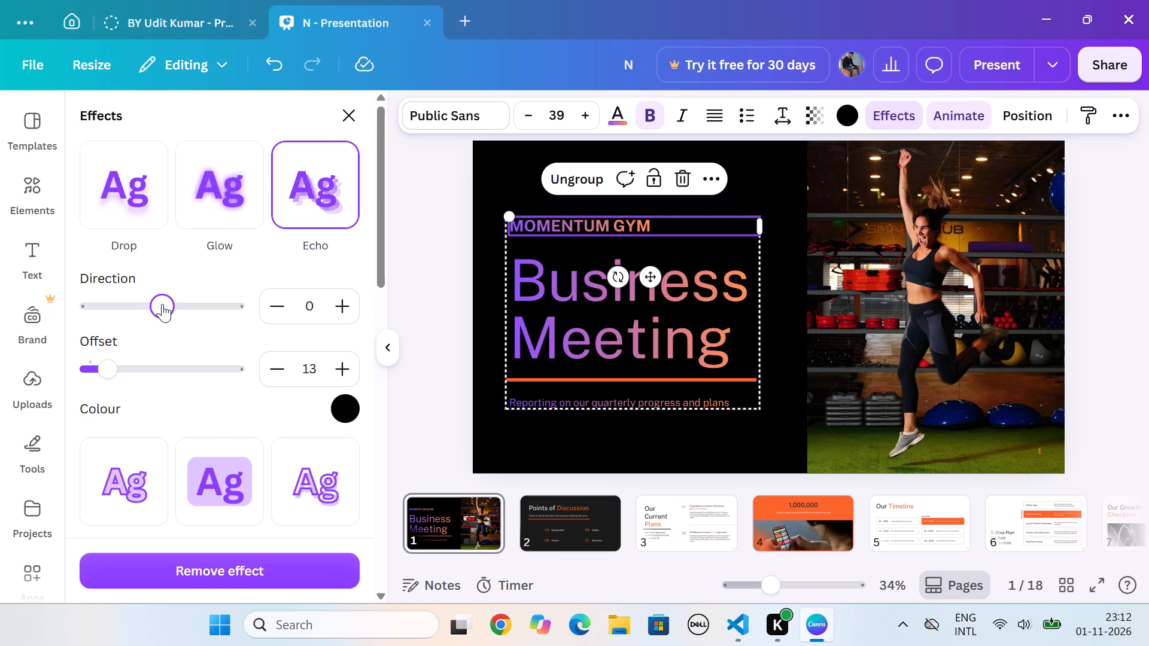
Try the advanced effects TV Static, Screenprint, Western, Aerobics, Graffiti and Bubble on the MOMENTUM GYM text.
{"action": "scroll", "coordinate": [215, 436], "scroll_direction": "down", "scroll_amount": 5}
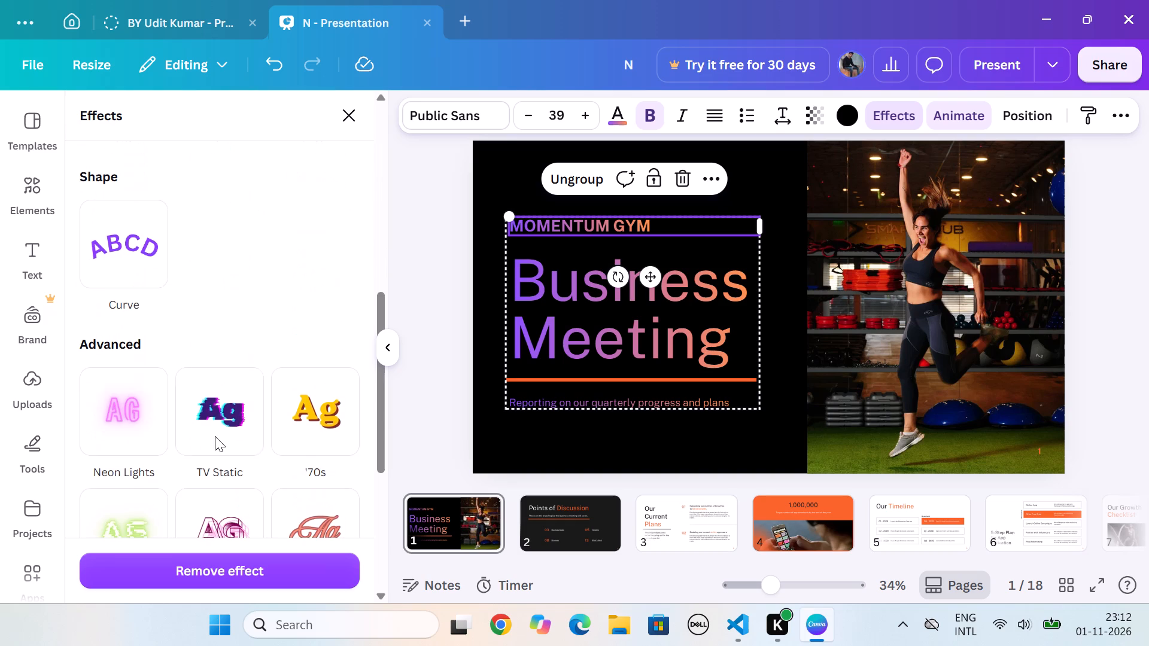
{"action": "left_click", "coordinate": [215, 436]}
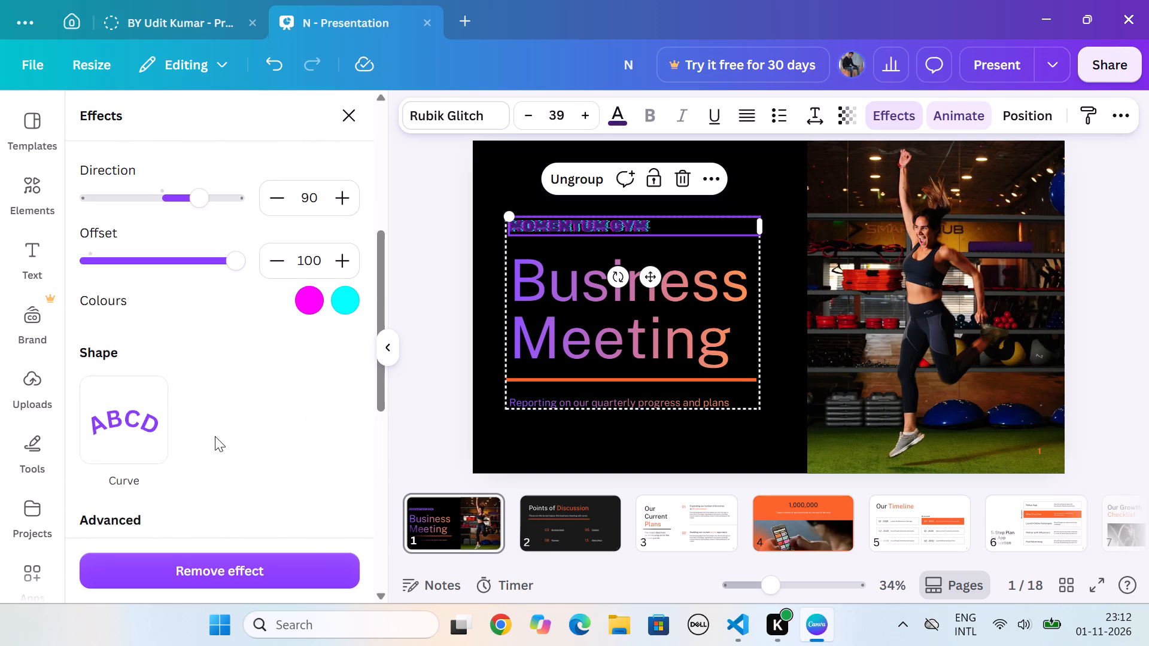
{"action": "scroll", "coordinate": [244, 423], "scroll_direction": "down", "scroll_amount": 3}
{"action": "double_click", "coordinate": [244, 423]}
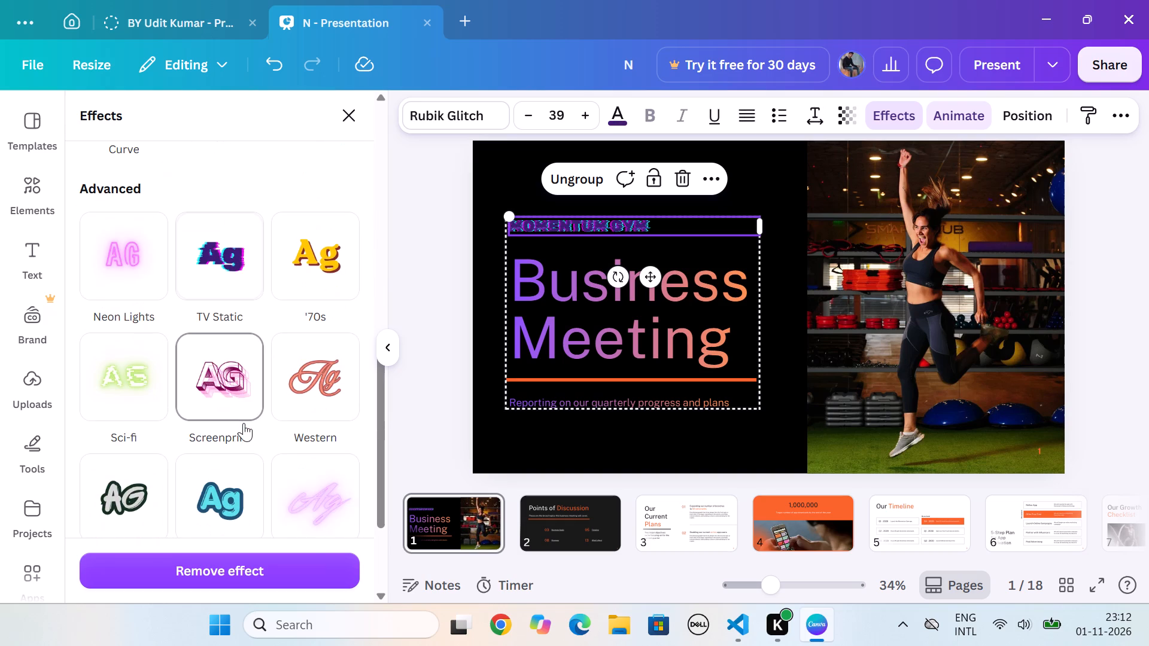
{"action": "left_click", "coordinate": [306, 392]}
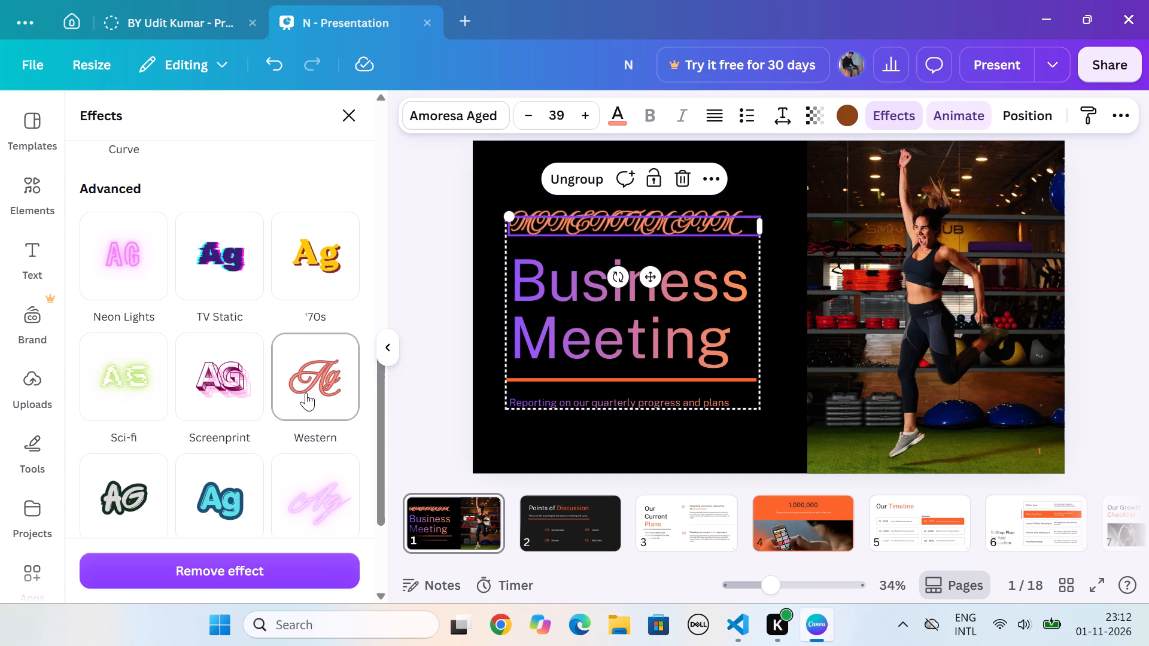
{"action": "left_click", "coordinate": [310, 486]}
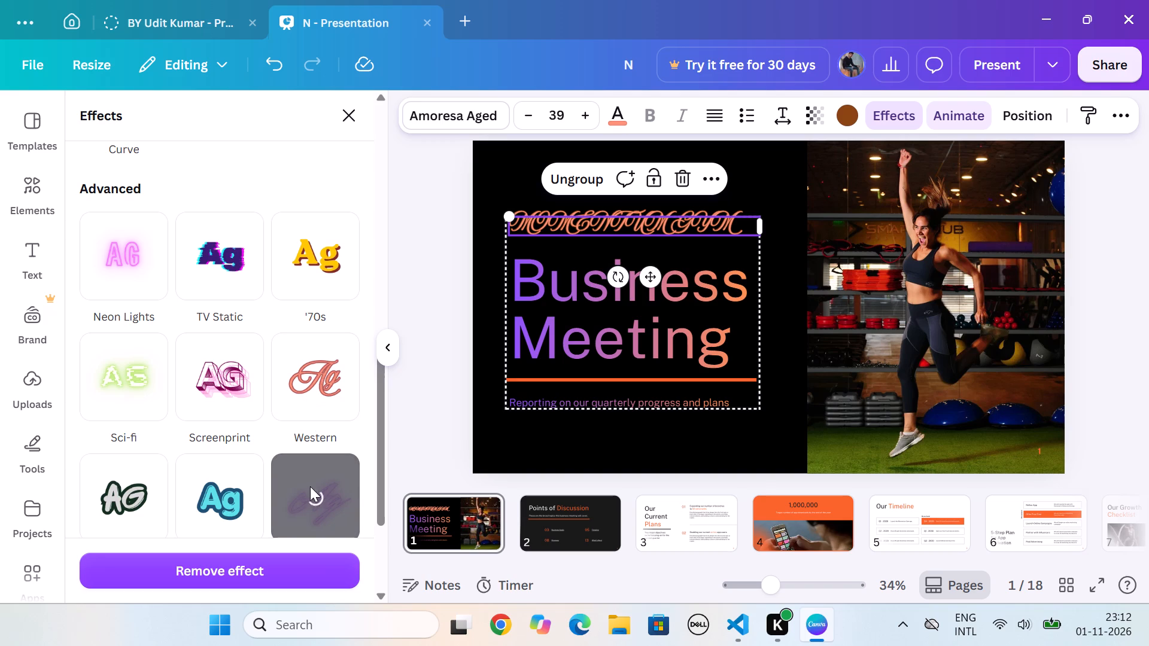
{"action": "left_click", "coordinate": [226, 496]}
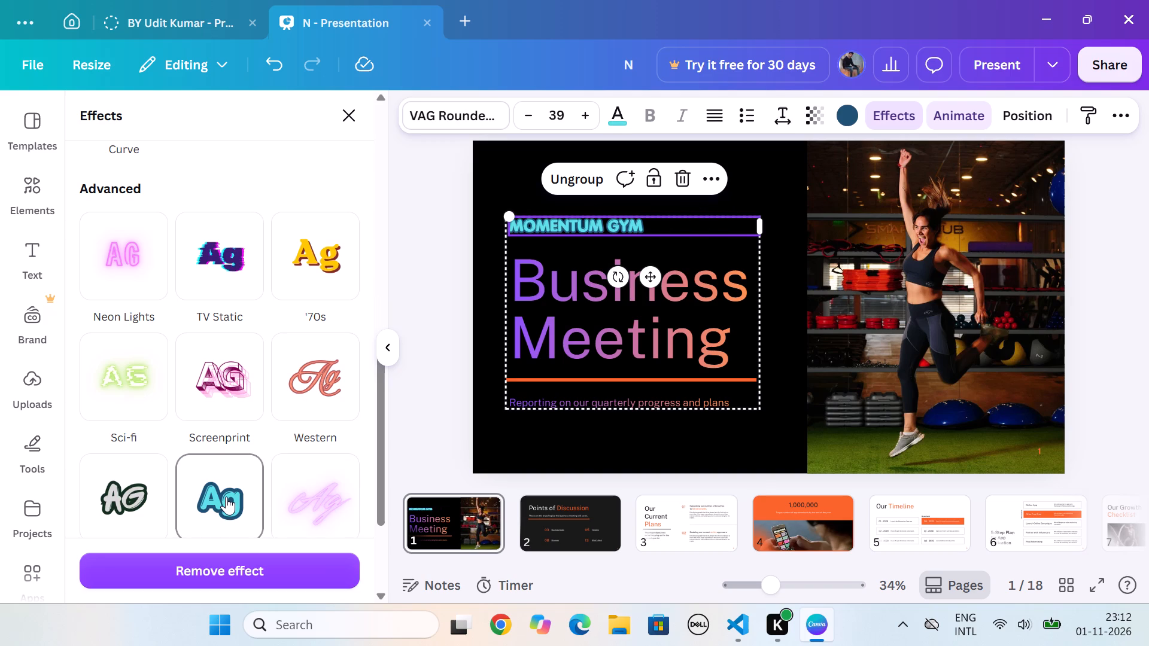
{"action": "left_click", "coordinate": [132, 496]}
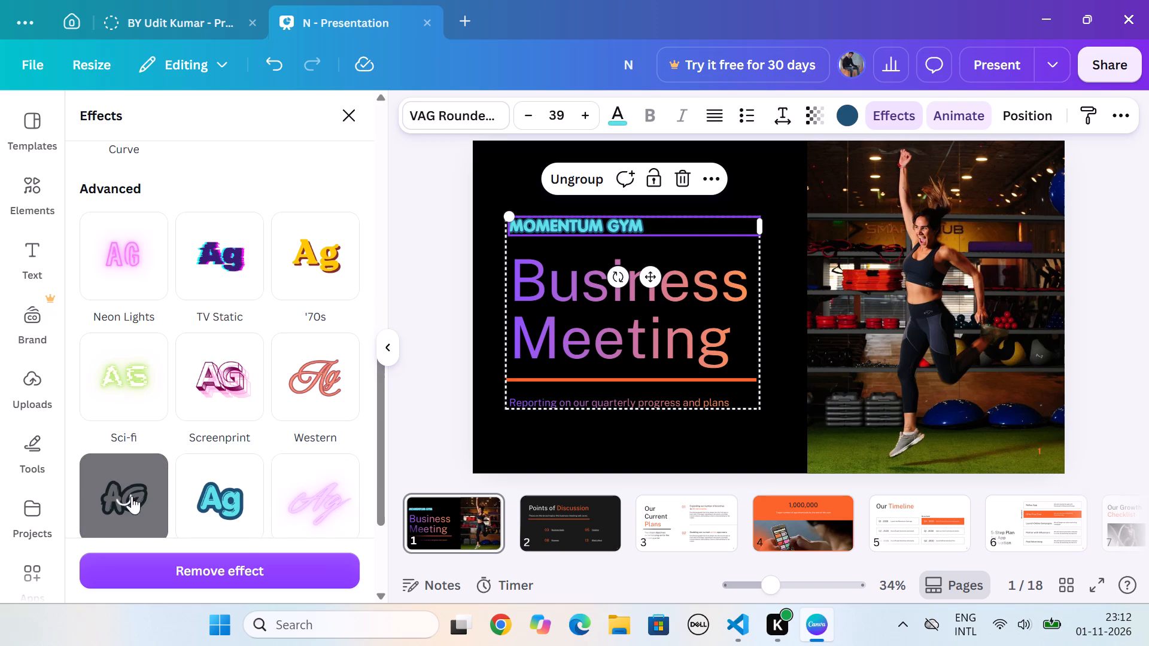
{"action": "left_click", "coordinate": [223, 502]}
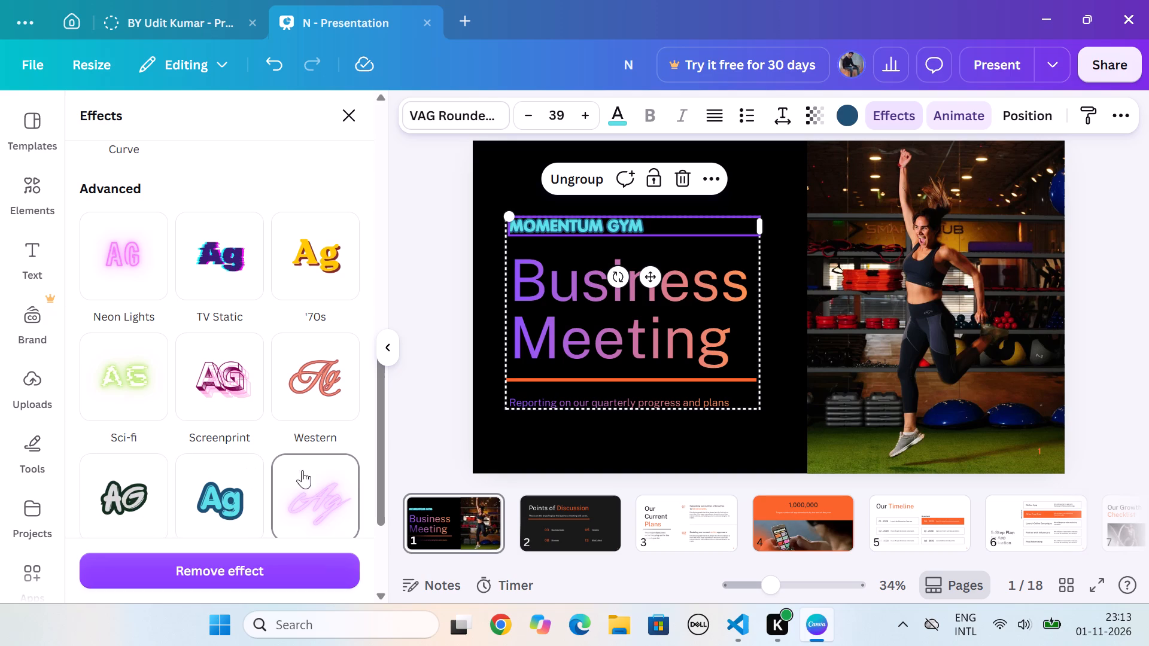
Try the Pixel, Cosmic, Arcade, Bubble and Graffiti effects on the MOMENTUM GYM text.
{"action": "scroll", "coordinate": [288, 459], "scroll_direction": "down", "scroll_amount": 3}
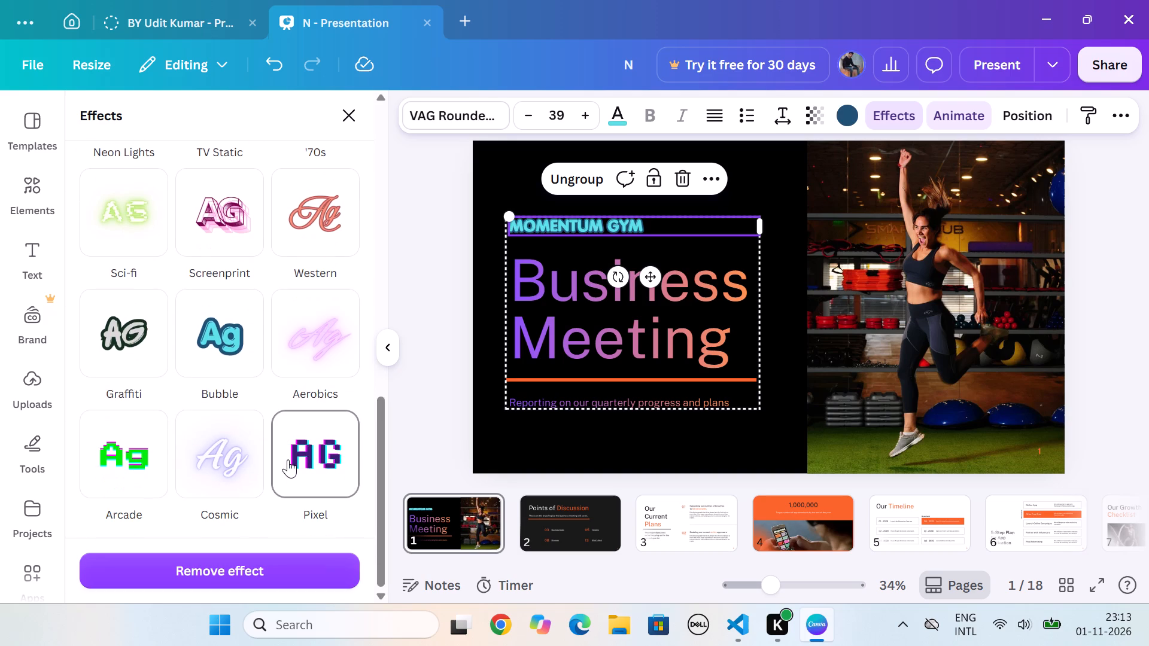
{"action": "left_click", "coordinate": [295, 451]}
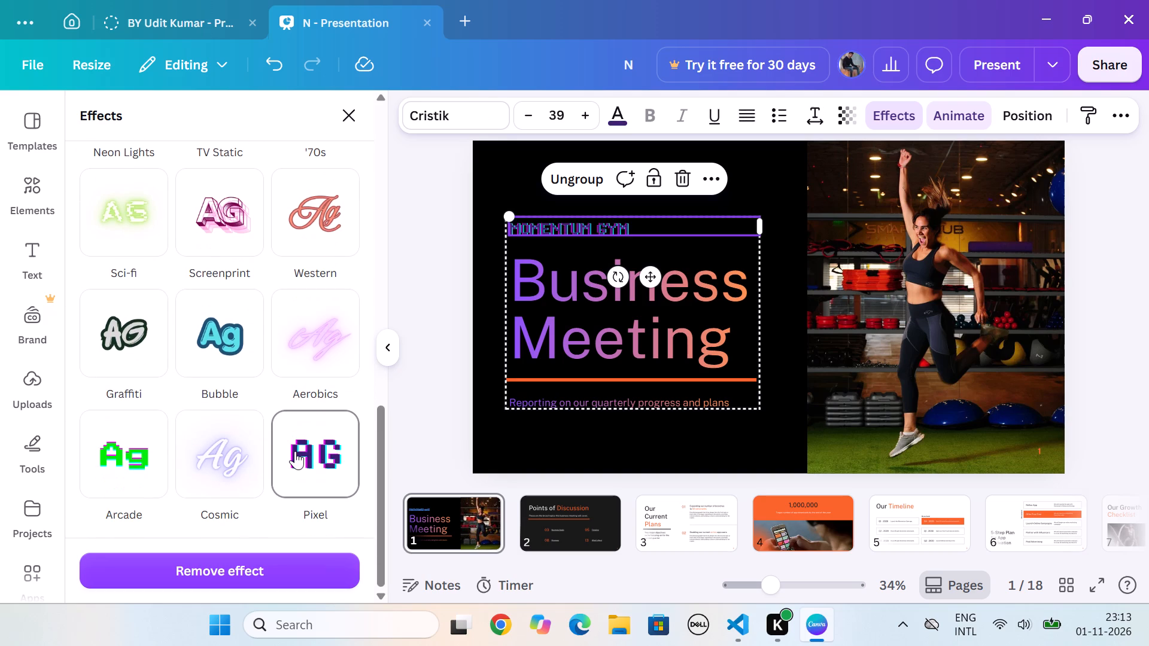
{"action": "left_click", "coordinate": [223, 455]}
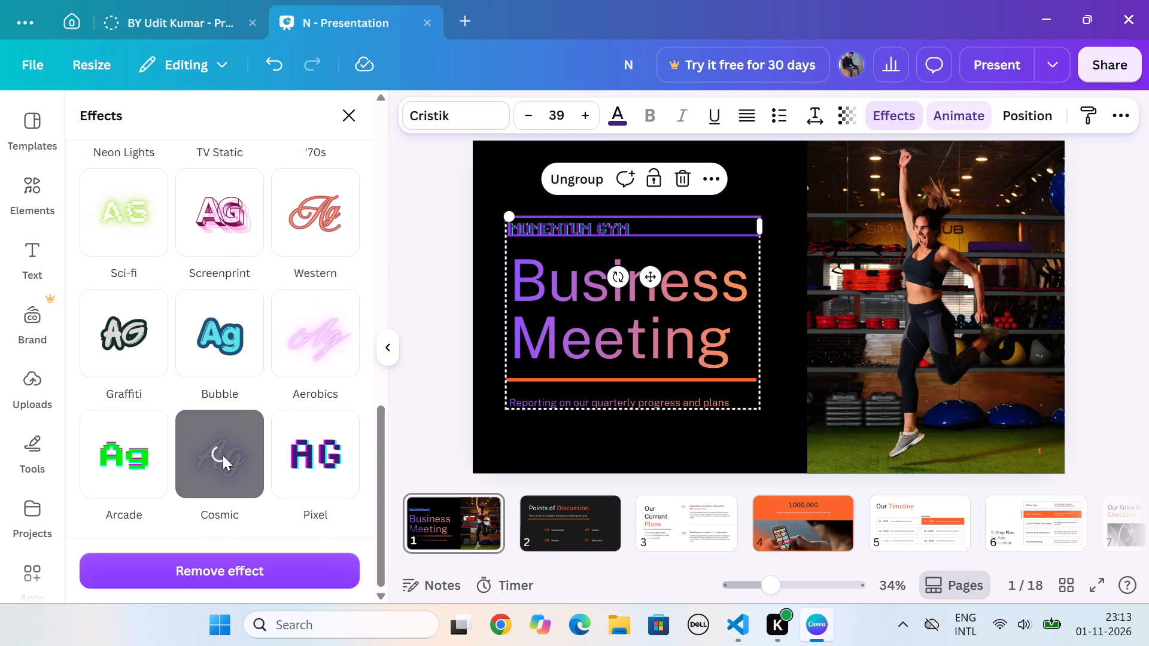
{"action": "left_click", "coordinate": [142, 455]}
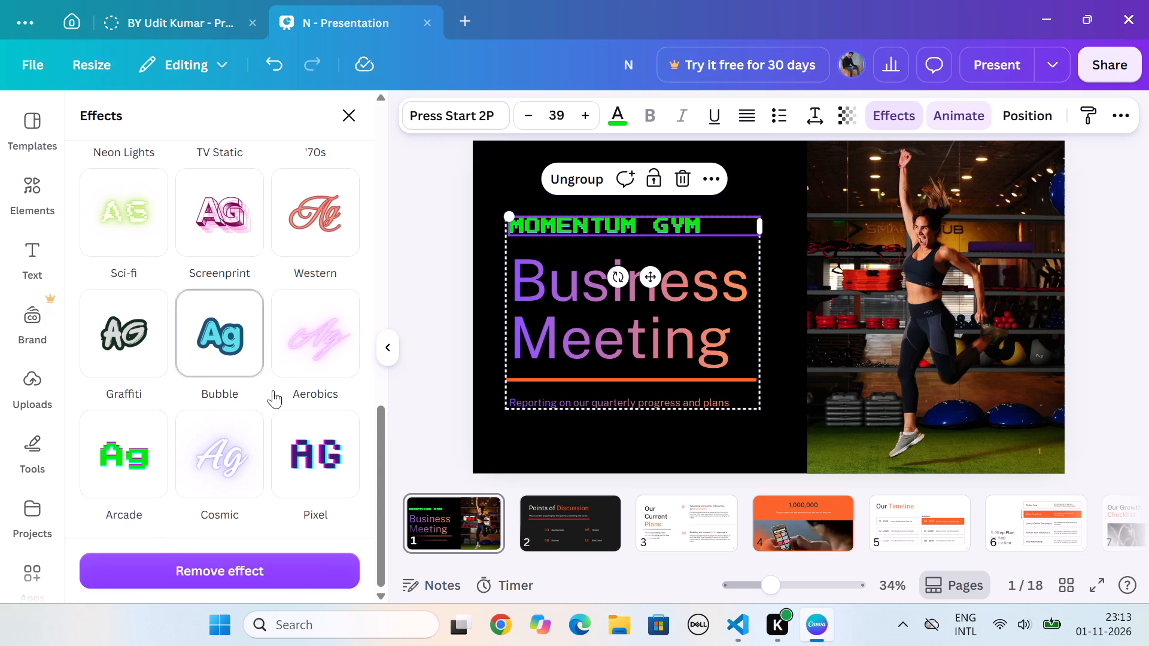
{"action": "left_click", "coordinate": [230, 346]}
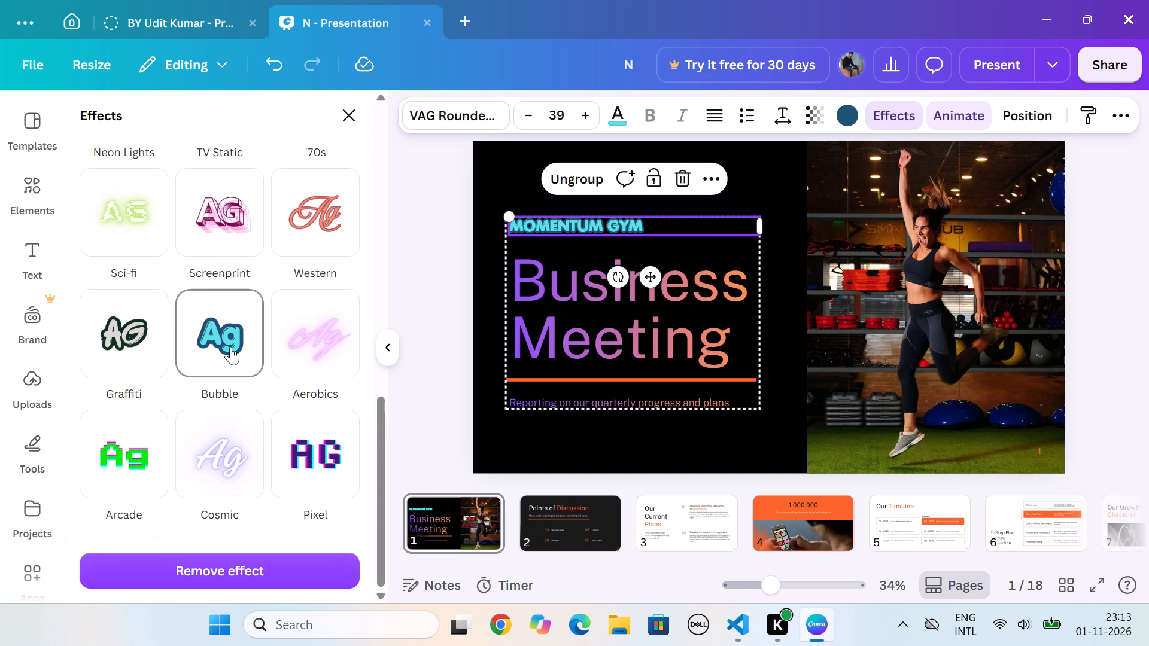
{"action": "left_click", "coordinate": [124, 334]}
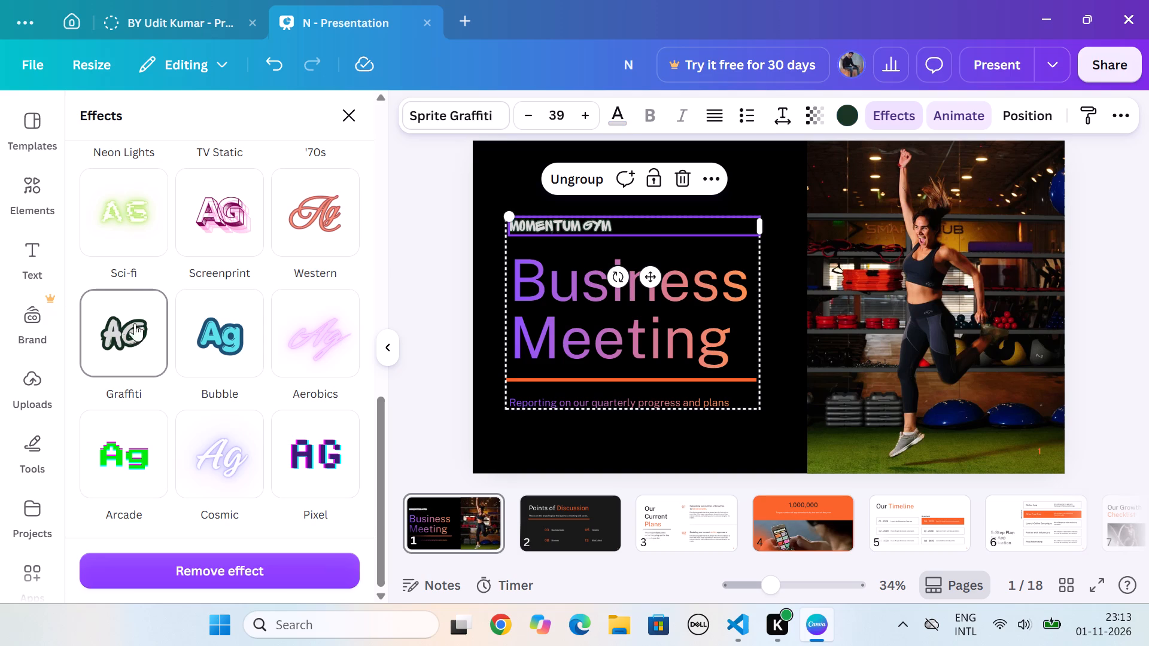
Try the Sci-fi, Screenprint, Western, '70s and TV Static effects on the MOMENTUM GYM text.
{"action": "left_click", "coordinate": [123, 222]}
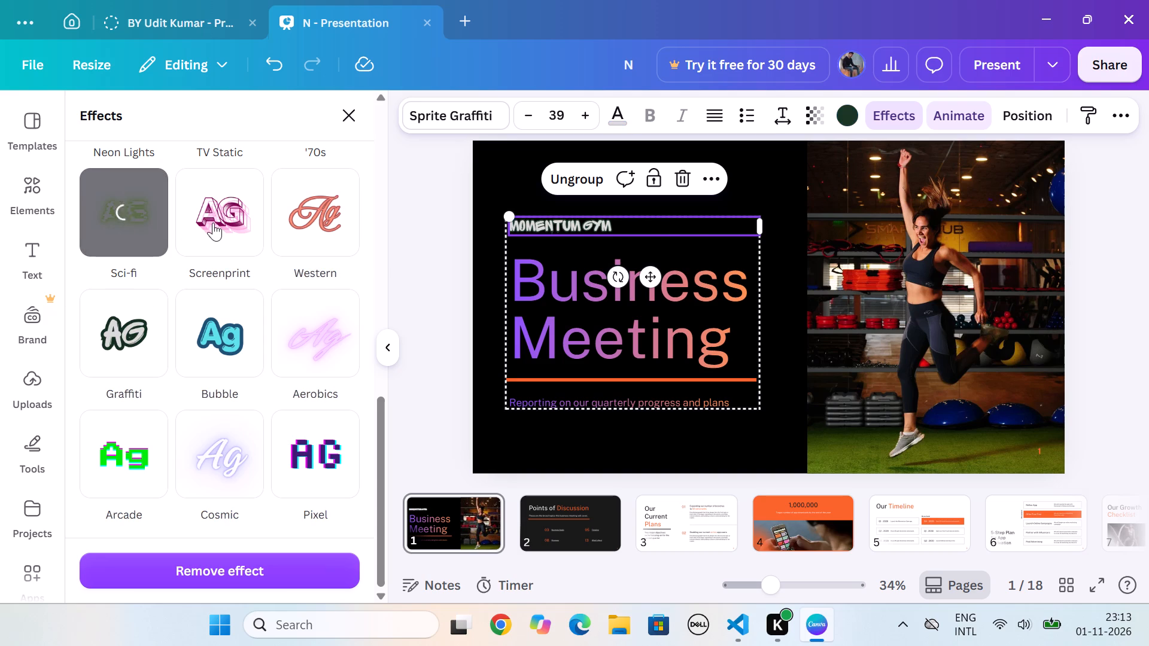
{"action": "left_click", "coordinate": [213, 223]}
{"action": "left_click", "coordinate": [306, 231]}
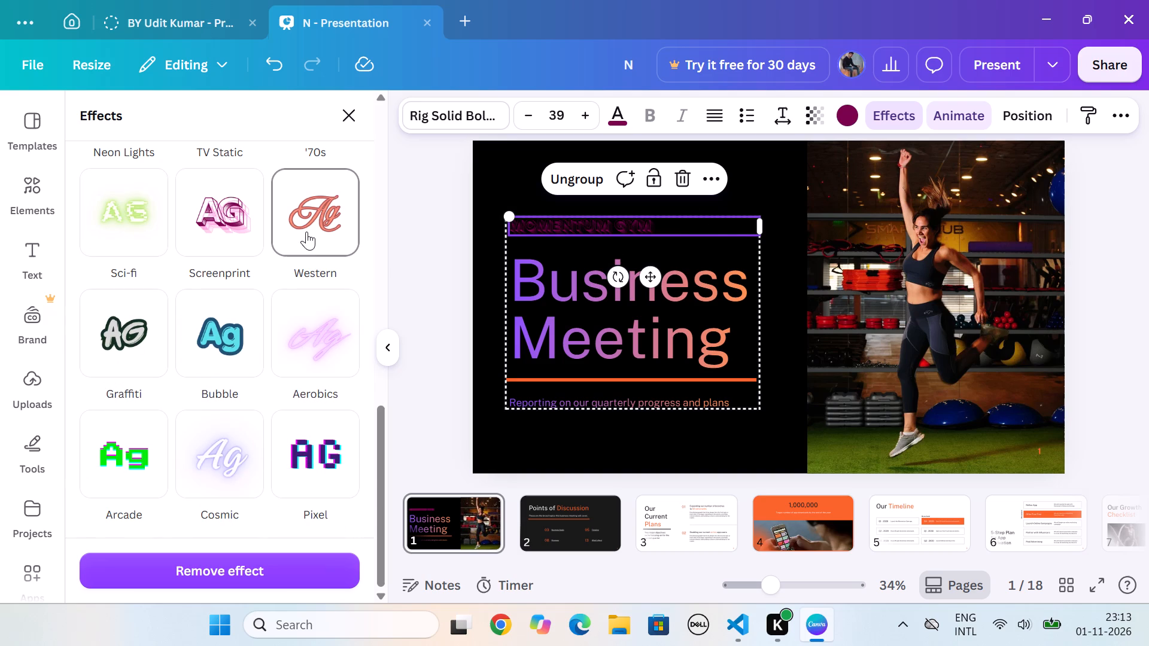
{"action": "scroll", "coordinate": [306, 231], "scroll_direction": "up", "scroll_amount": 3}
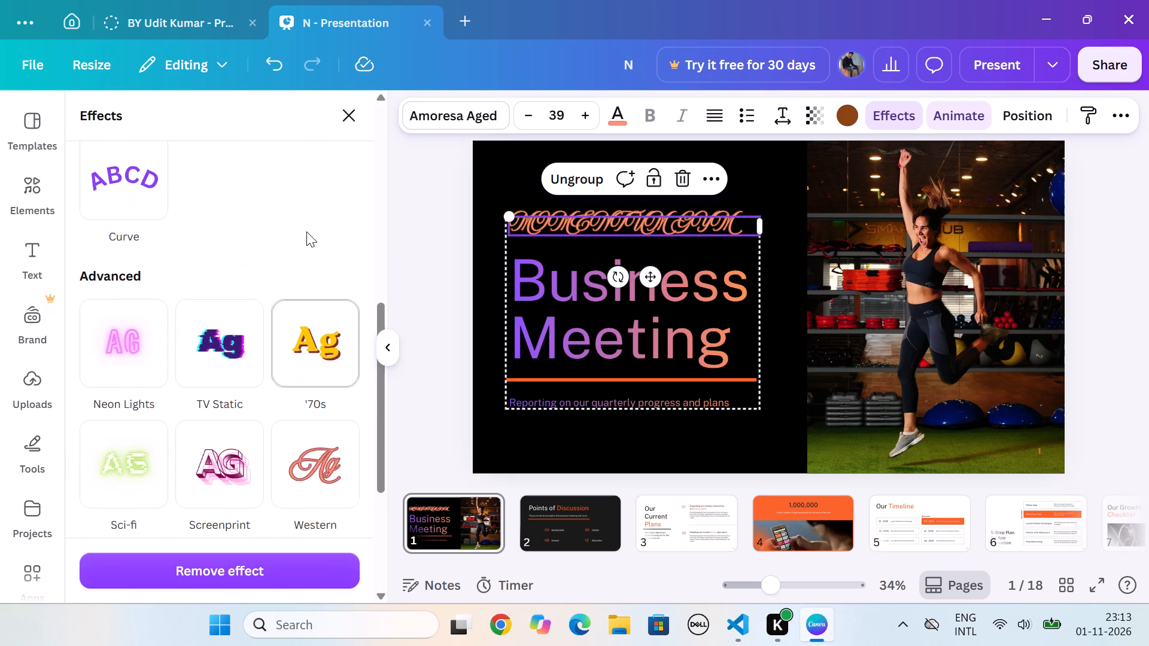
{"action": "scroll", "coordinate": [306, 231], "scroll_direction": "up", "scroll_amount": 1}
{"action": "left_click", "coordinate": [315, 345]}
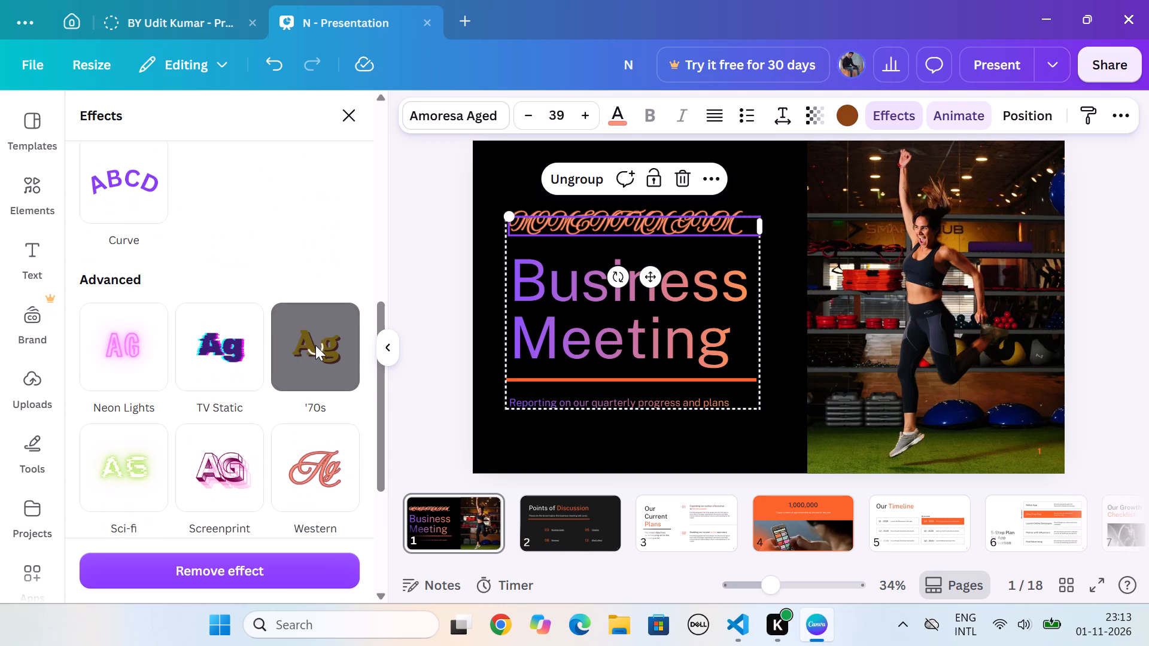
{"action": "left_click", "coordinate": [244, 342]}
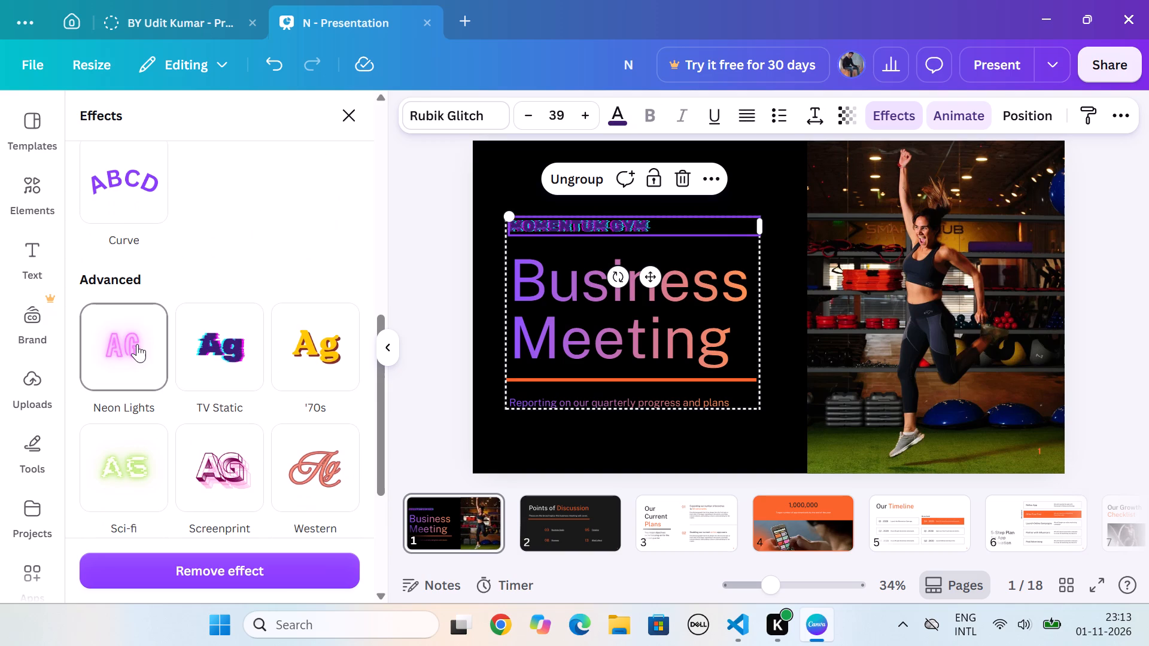
Apply the Neon Lights effect to the MOMENTUM GYM text and deselect it.
{"action": "left_click", "coordinate": [137, 344]}
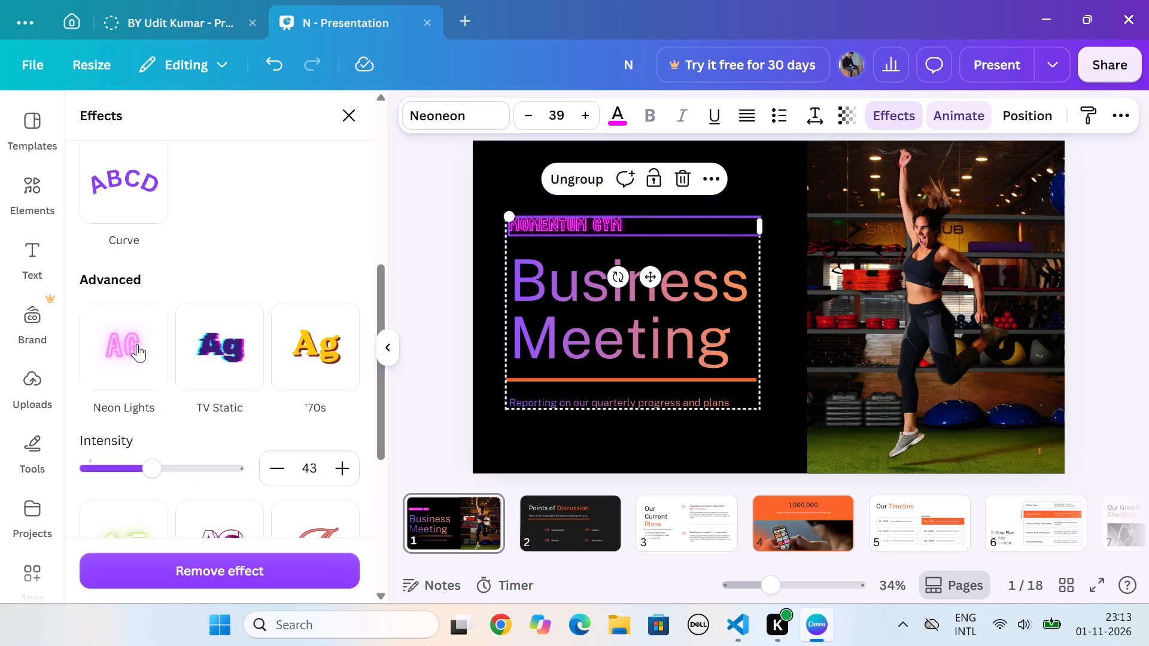
{"action": "left_click", "coordinate": [478, 269]}
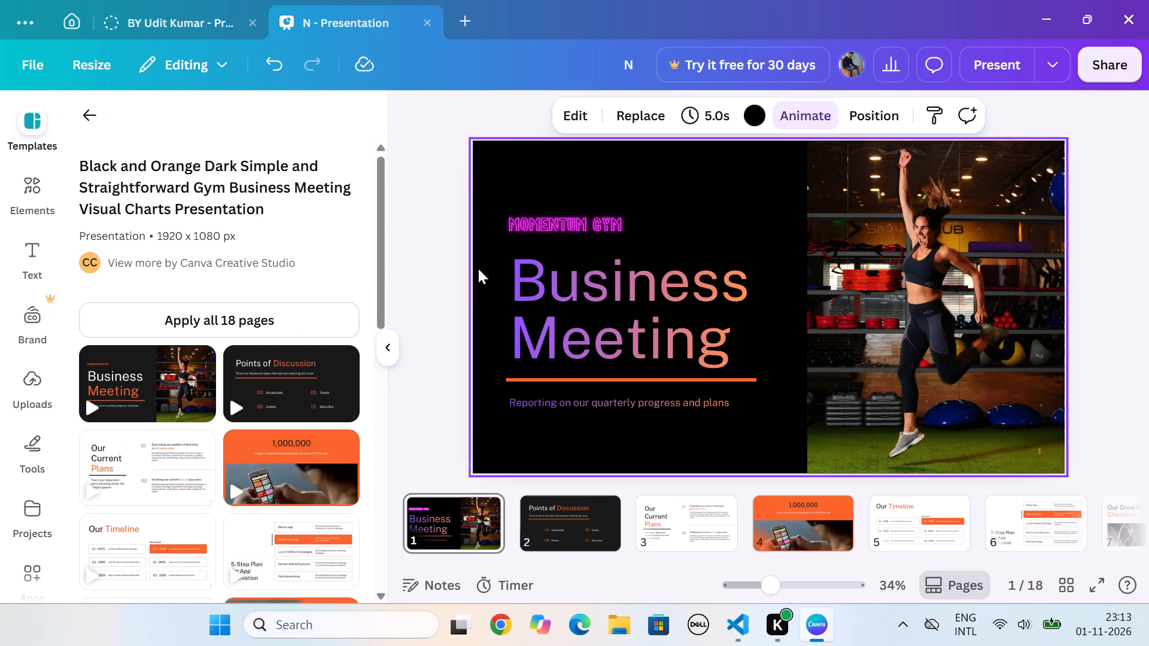
On page 2, make the 03 Business Goals item bold.
{"action": "left_click", "coordinate": [566, 523]}
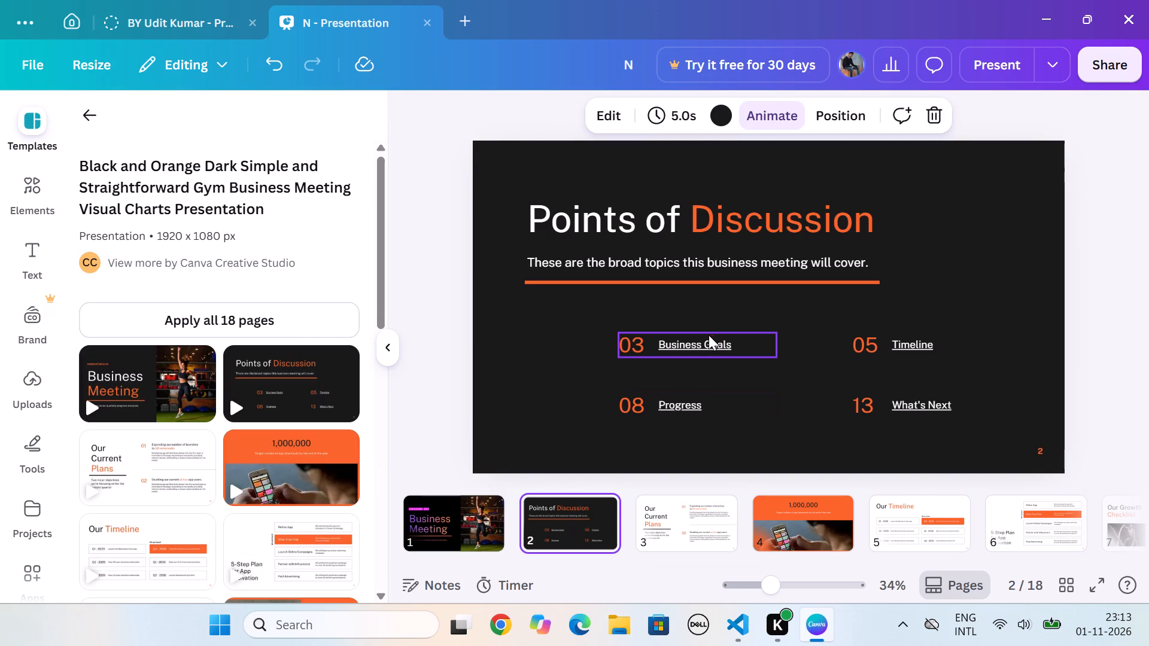
{"action": "left_click", "coordinate": [633, 348]}
{"action": "left_click", "coordinate": [667, 115]}
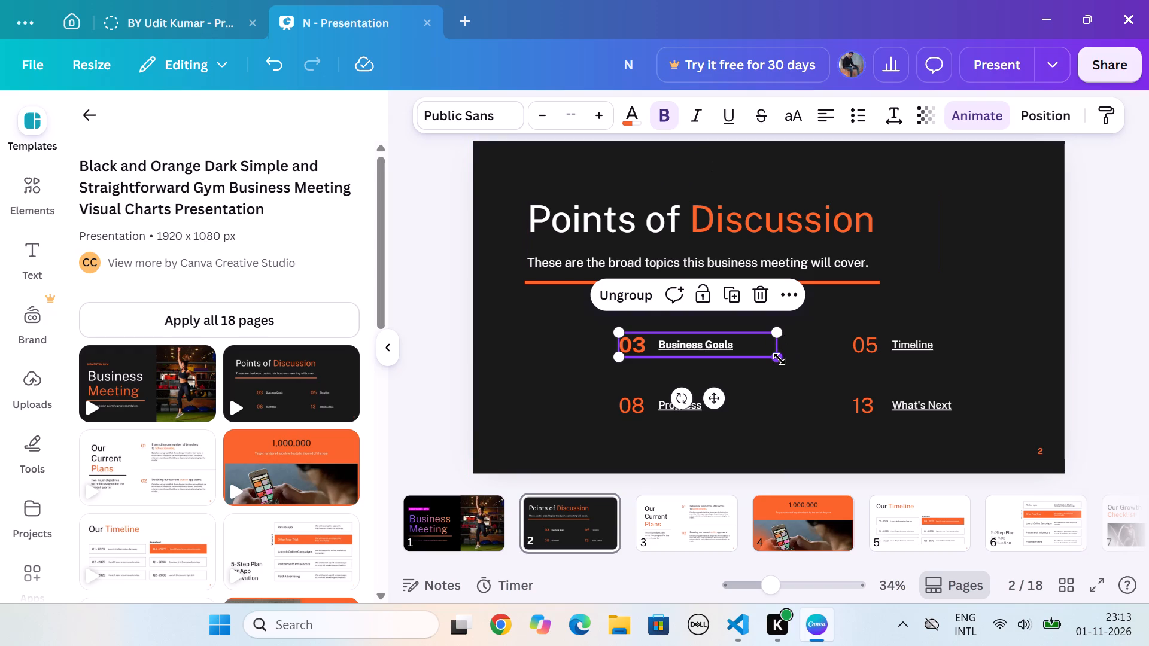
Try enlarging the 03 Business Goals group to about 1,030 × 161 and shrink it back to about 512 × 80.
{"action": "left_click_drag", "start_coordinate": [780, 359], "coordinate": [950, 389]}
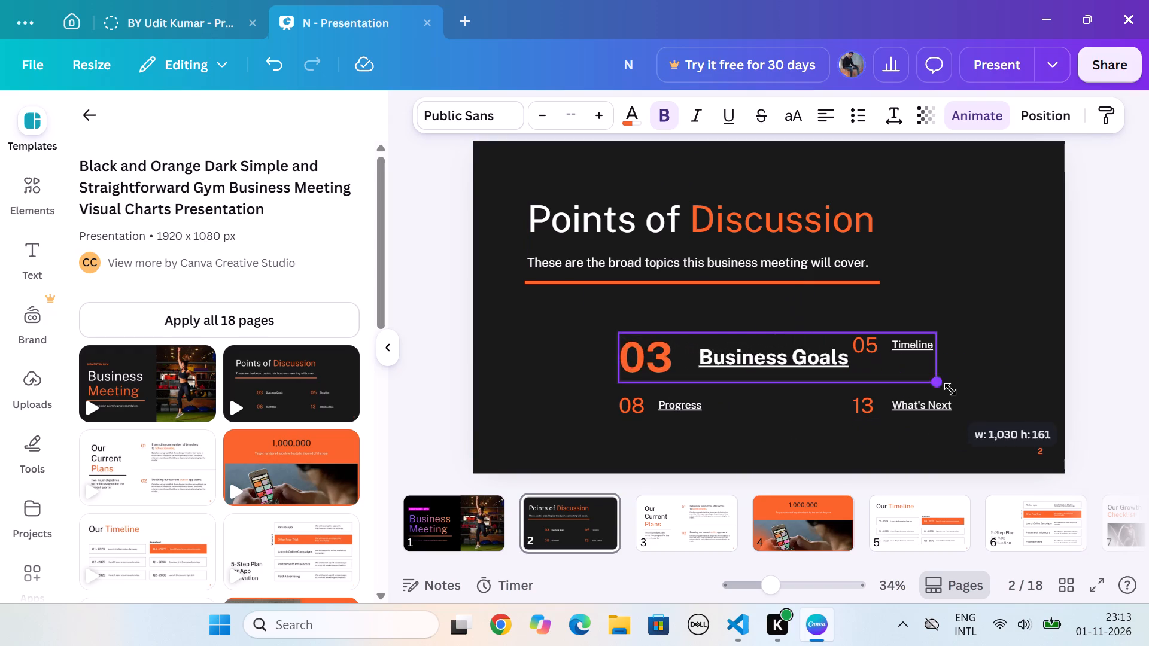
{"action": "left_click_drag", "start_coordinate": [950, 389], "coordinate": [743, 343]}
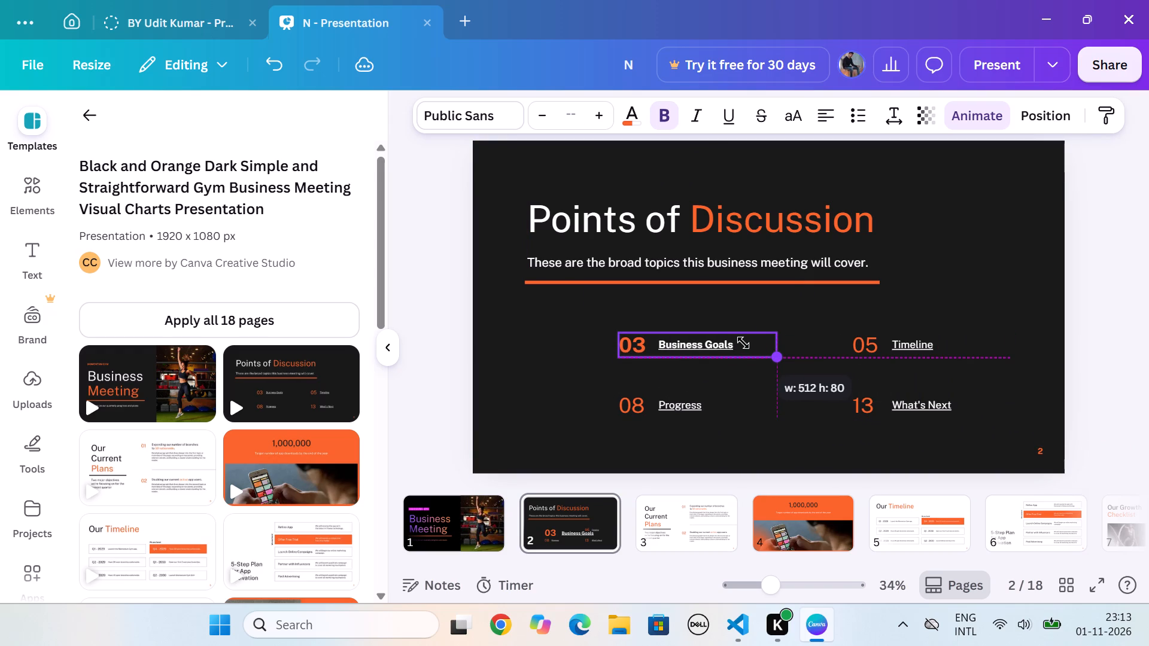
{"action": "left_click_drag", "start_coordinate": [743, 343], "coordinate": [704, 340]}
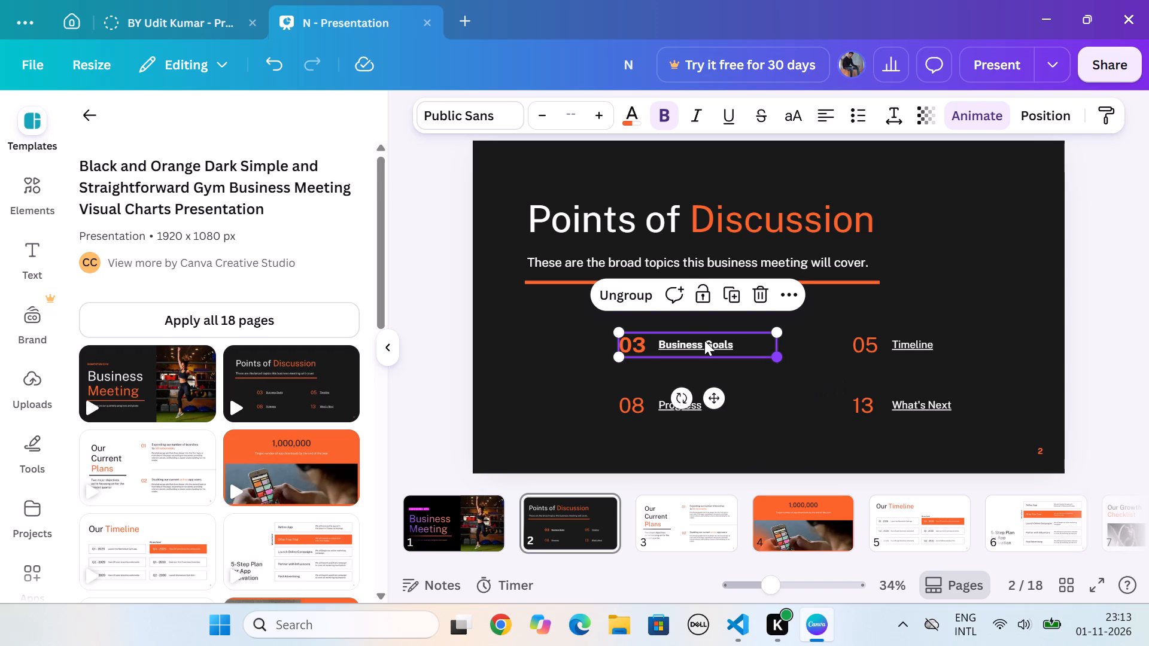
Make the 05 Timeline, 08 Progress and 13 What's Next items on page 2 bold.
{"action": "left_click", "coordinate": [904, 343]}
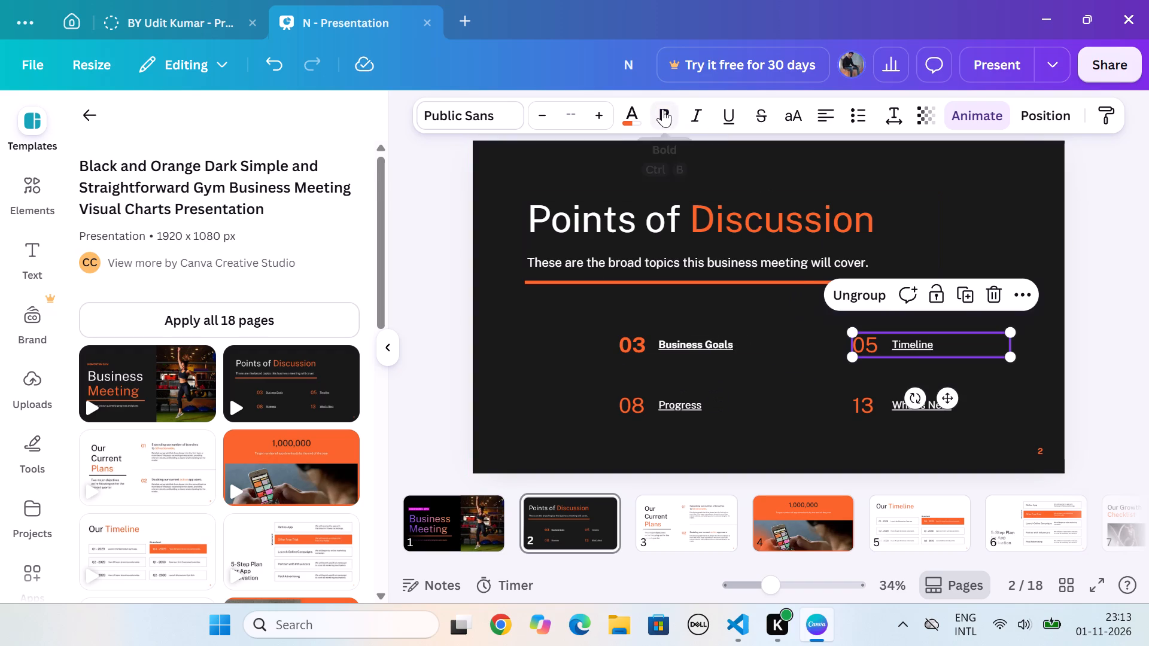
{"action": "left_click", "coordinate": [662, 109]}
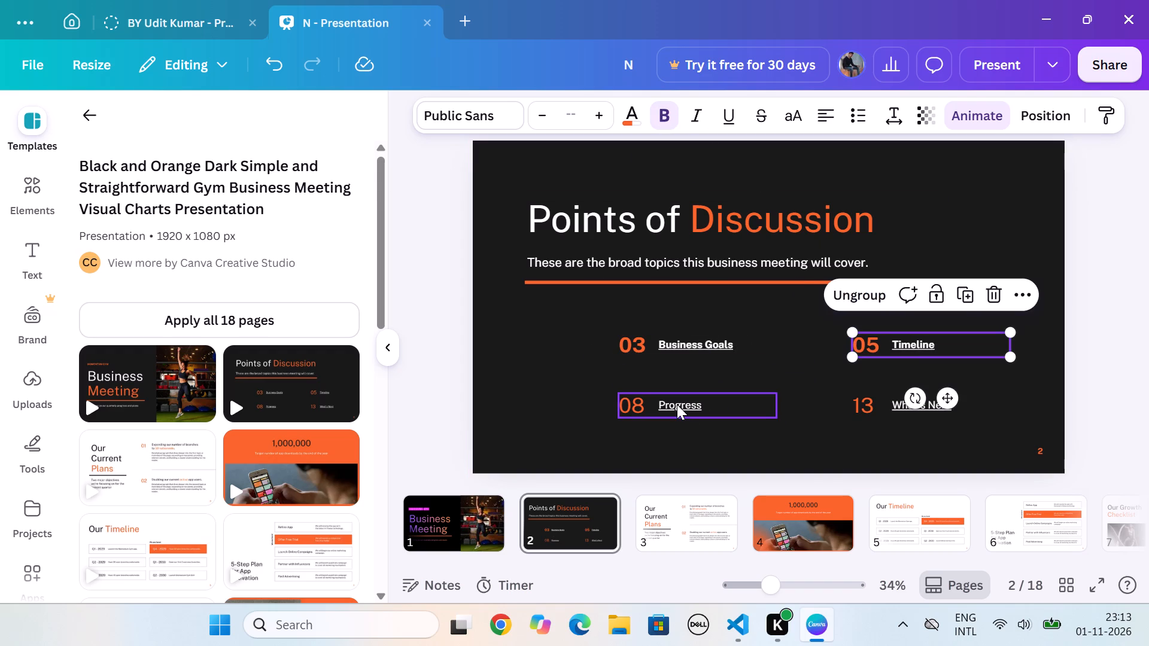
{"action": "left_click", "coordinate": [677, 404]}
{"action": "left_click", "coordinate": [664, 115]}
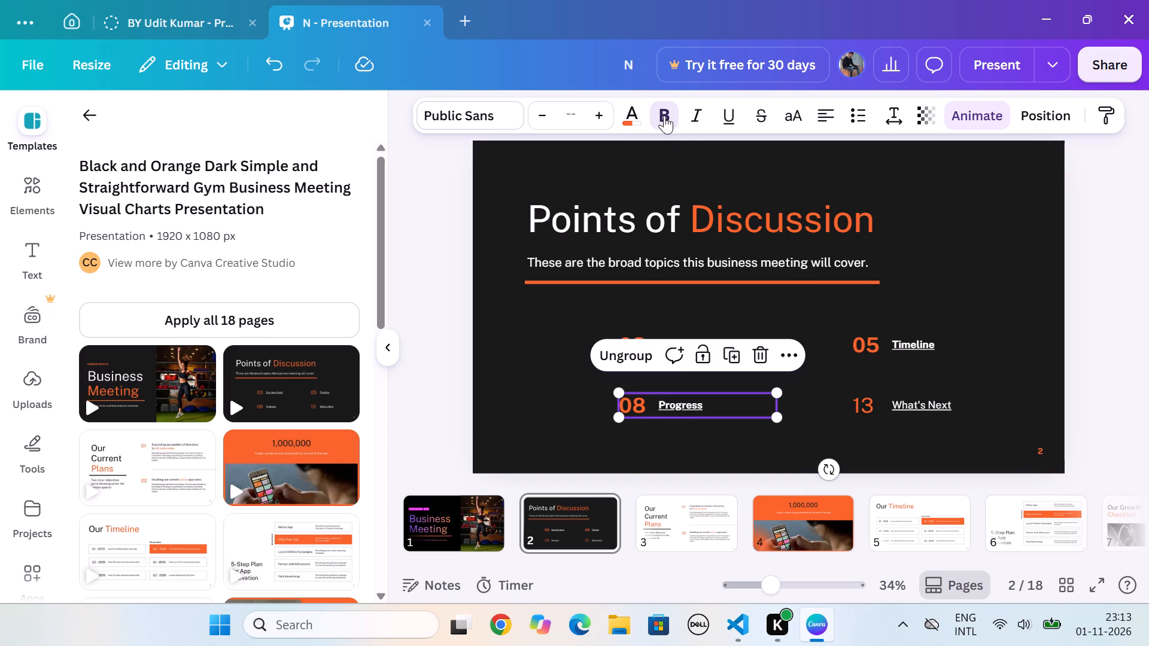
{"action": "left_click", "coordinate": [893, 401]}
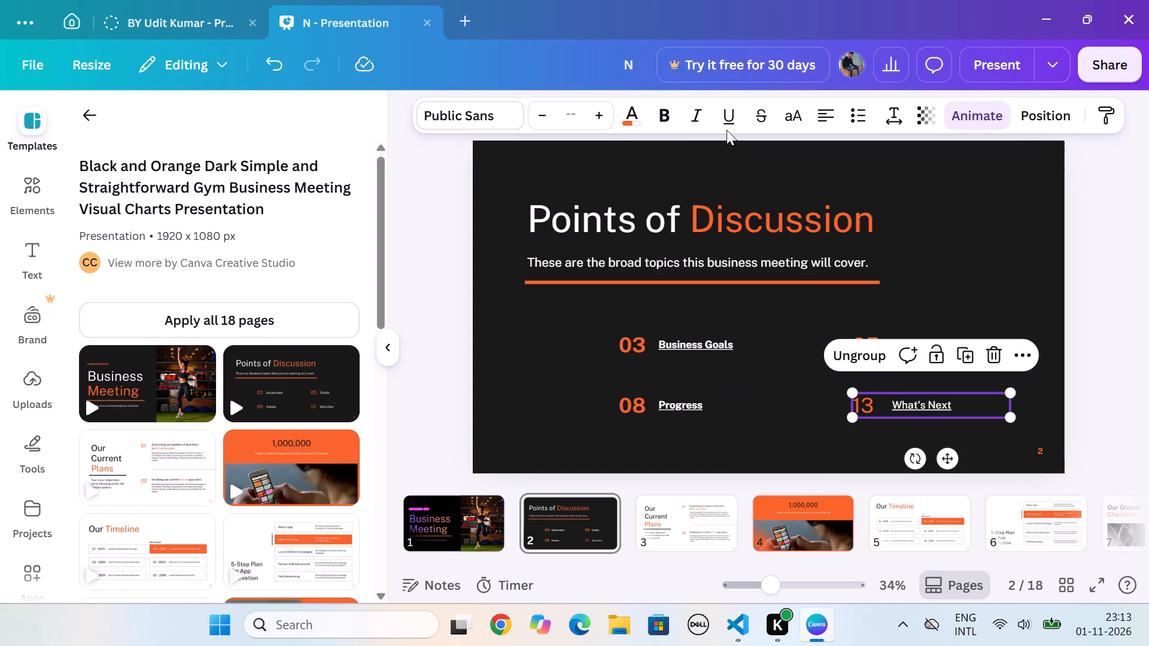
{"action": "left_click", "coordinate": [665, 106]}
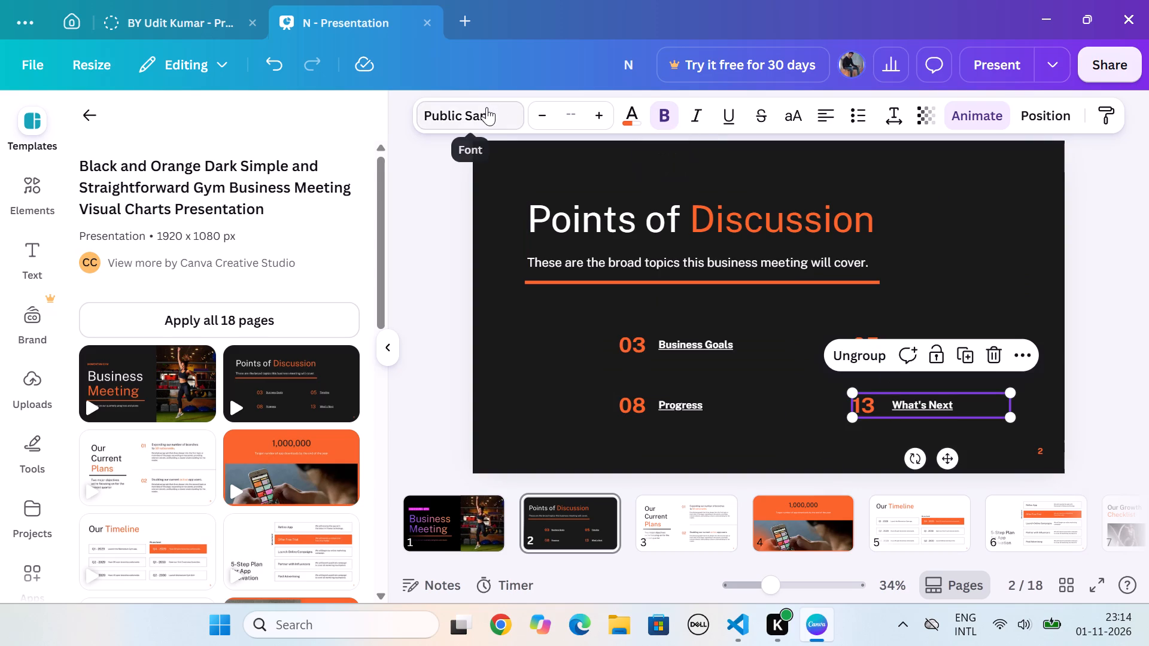
Try Proxima Nova on the 13 What's Next item and set its font to Sanchez.
{"action": "left_click", "coordinate": [487, 107]}
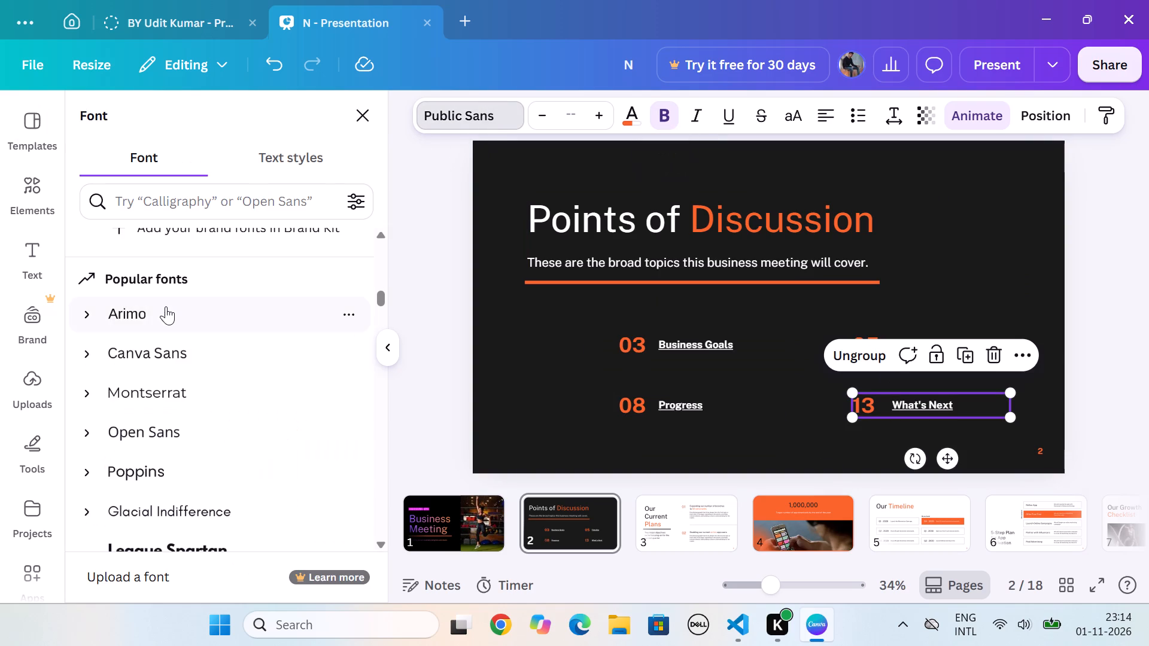
{"action": "scroll", "coordinate": [166, 306], "scroll_direction": "down", "scroll_amount": 13}
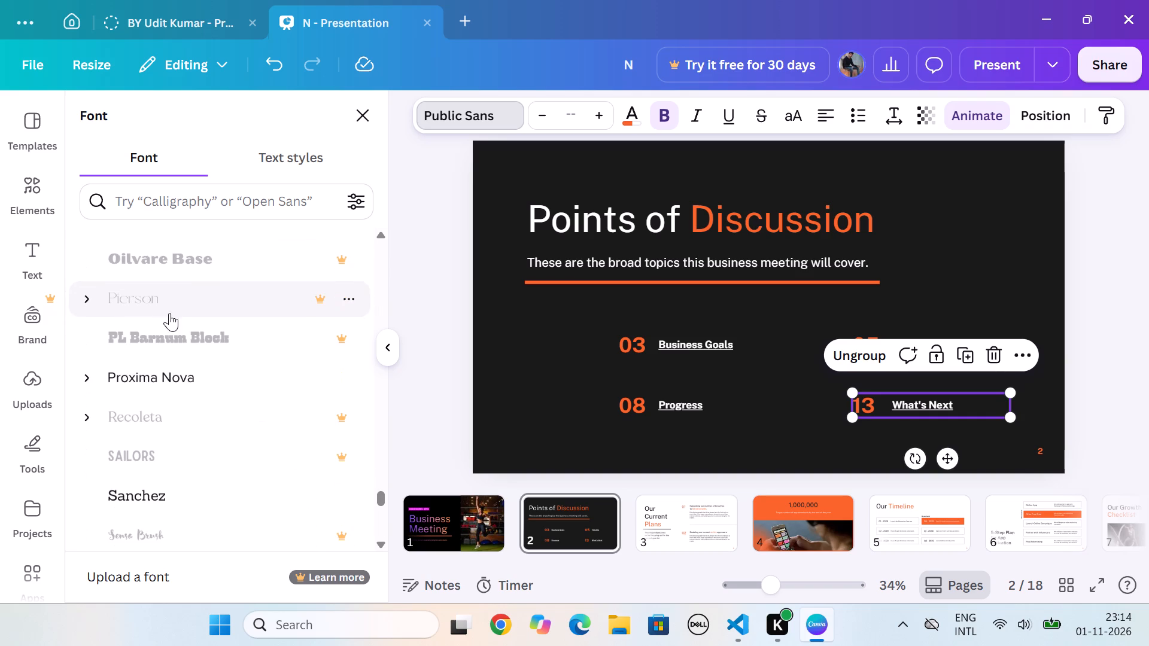
{"action": "left_click", "coordinate": [196, 378]}
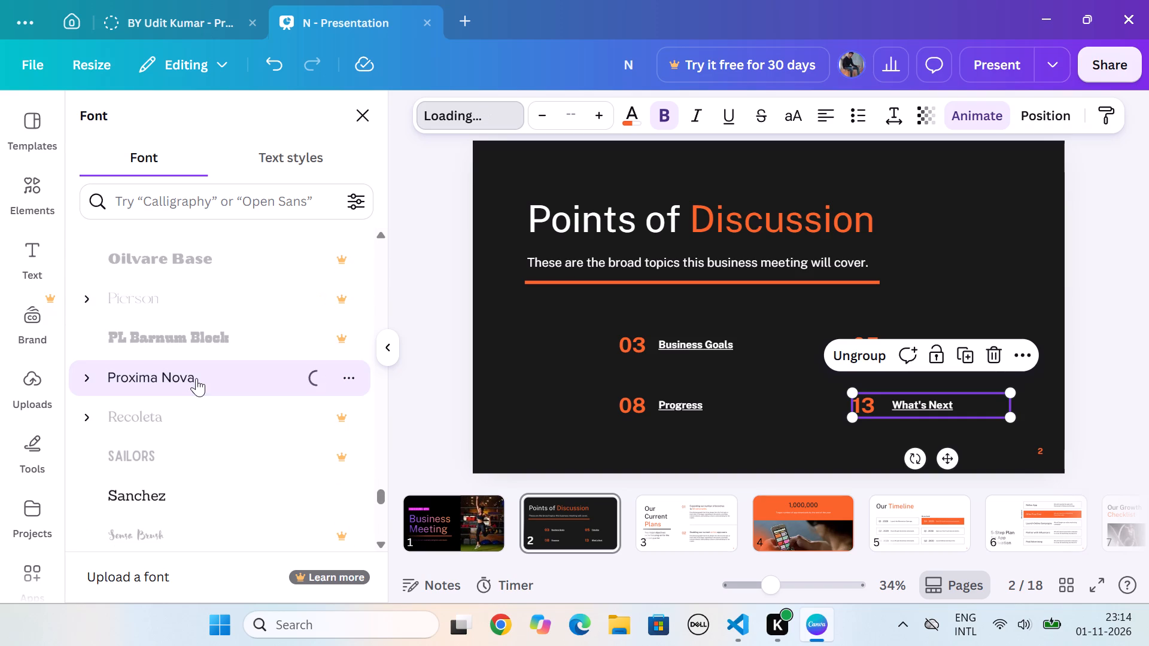
{"action": "left_click", "coordinate": [175, 490]}
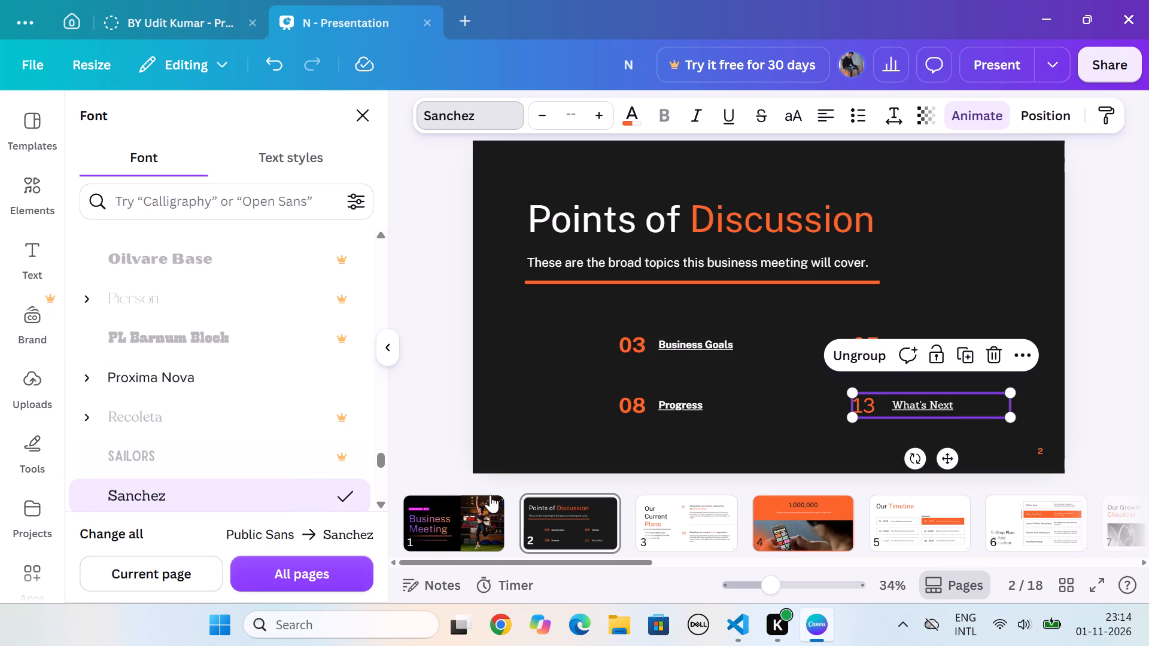
Change the font of the 08 Progress item on page 2 to Sanchez.
{"action": "left_click", "coordinate": [662, 402]}
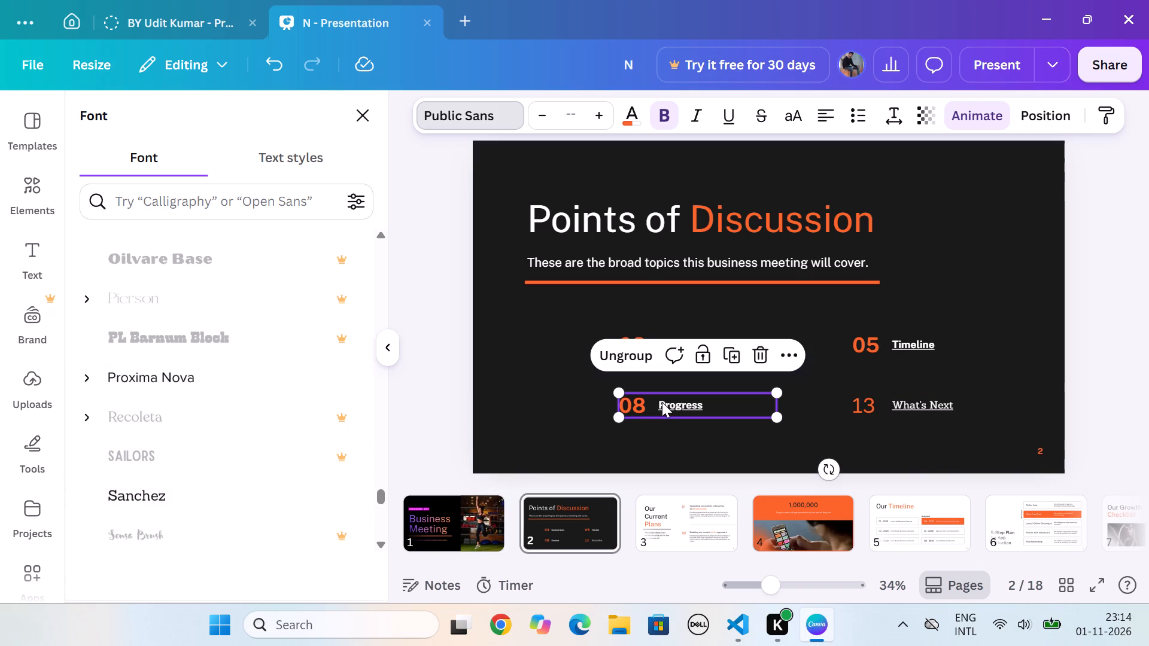
{"action": "left_click", "coordinate": [466, 101]}
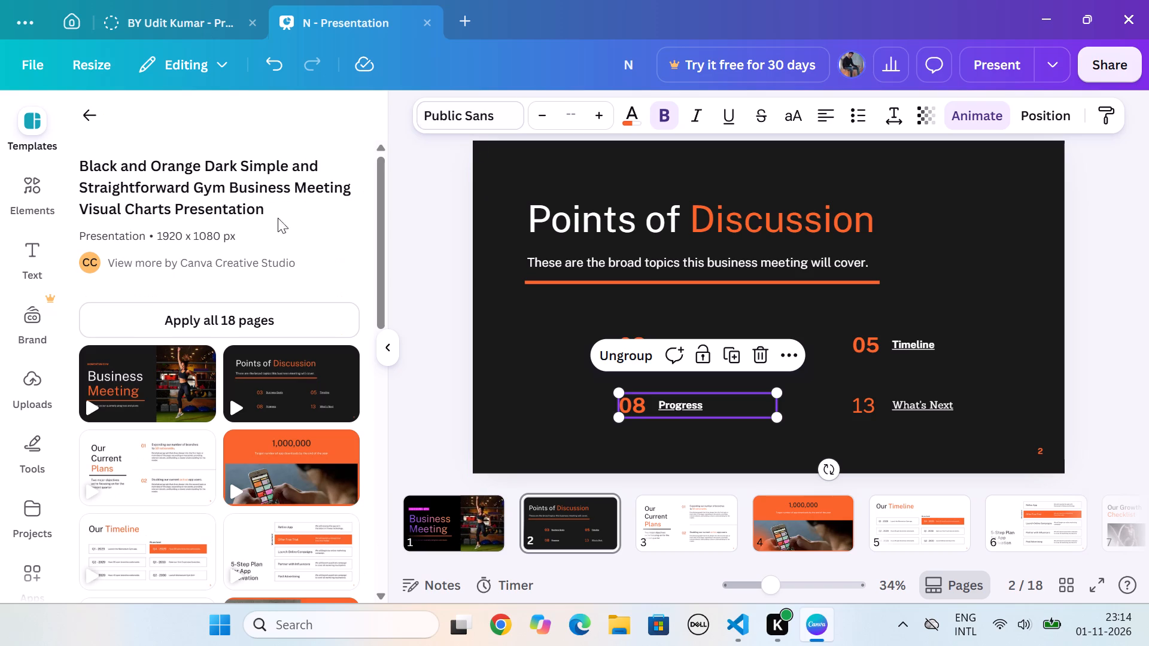
{"action": "left_click", "coordinate": [440, 124]}
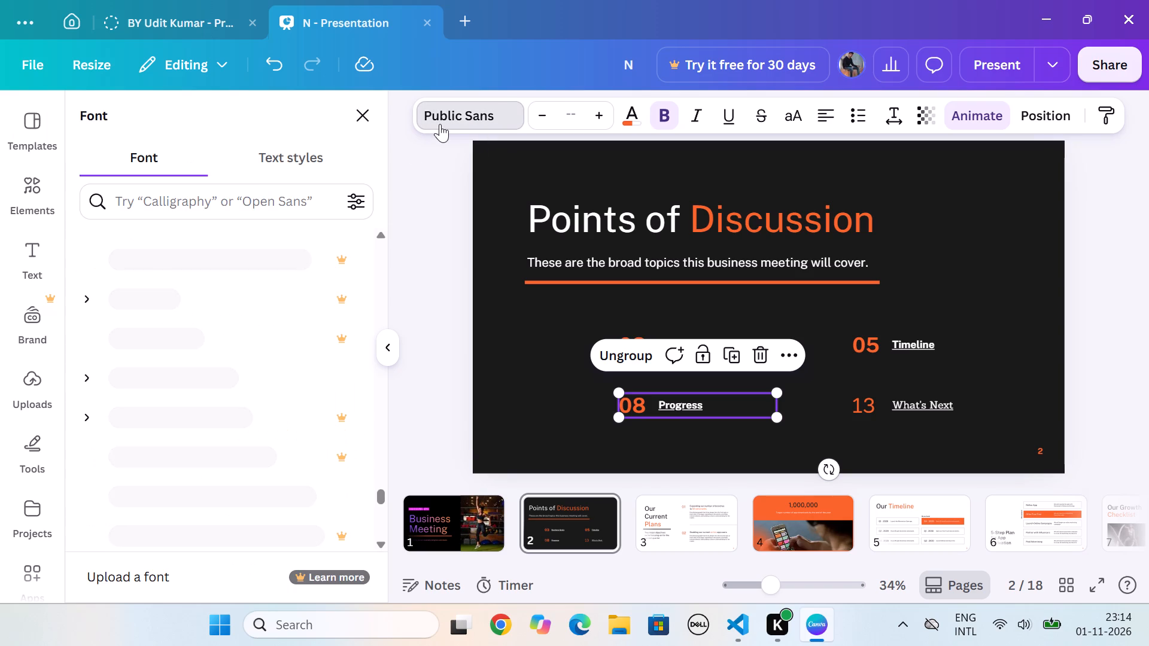
{"action": "scroll", "coordinate": [153, 428], "scroll_direction": "down", "scroll_amount": 1}
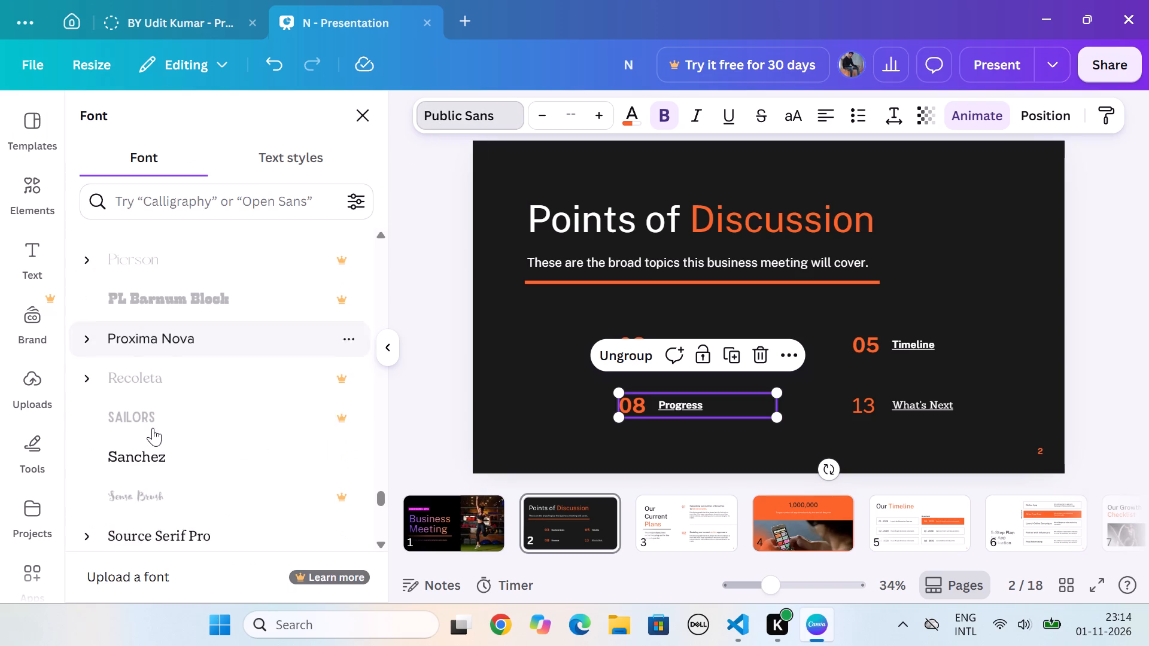
{"action": "scroll", "coordinate": [153, 428], "scroll_direction": "down", "scroll_amount": 1}
{"action": "left_click", "coordinate": [151, 446]}
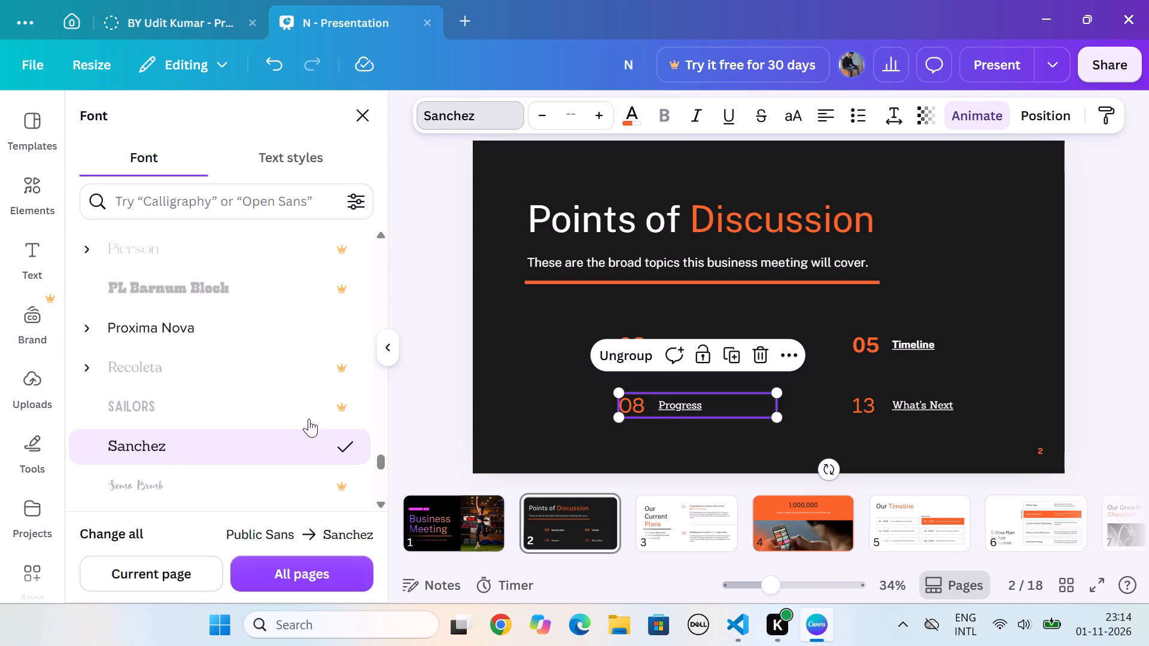
Change the font of the 05 Timeline item on page 2 to Sanchez.
{"action": "left_click", "coordinate": [902, 345]}
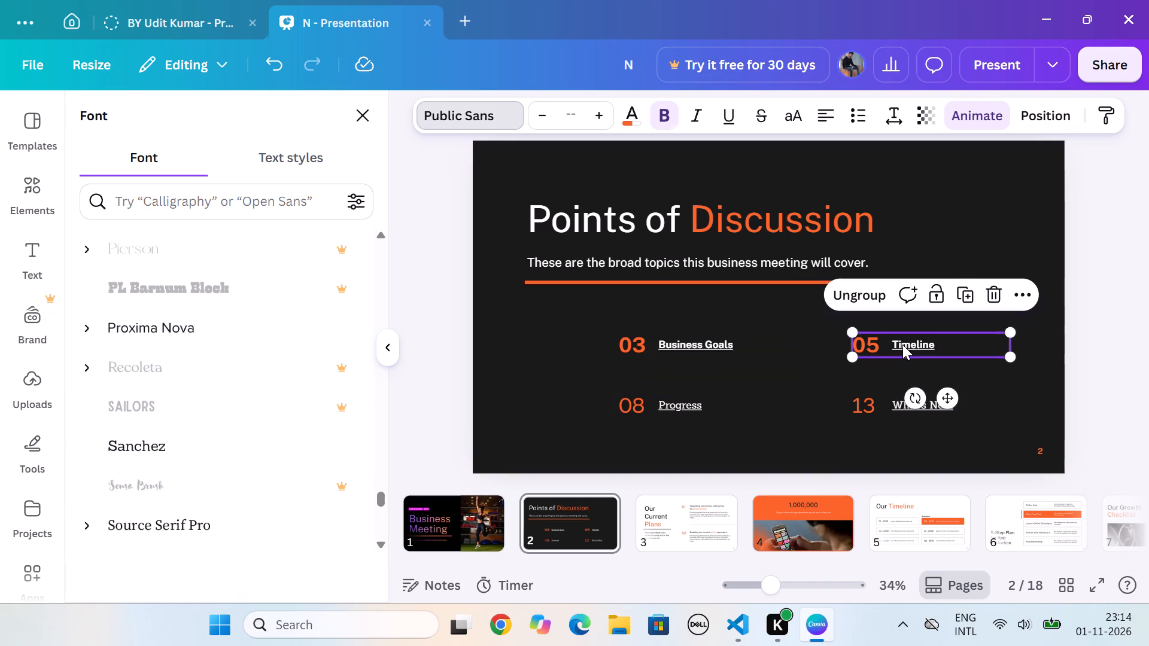
{"action": "left_click", "coordinate": [508, 119]}
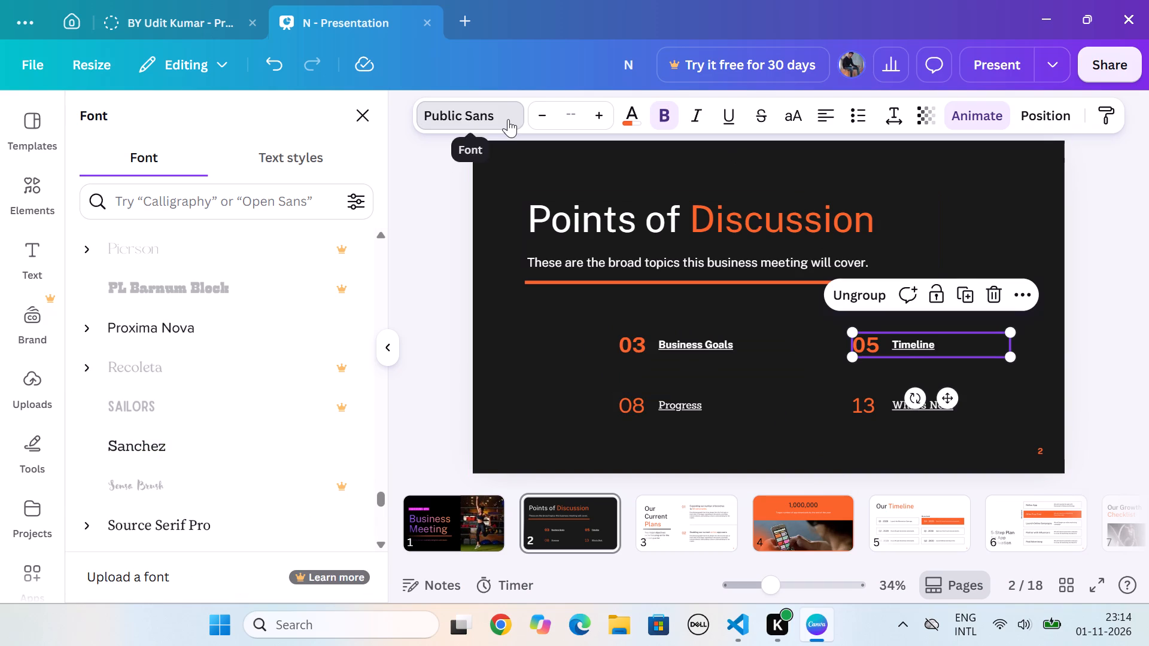
{"action": "left_click", "coordinate": [450, 121]}
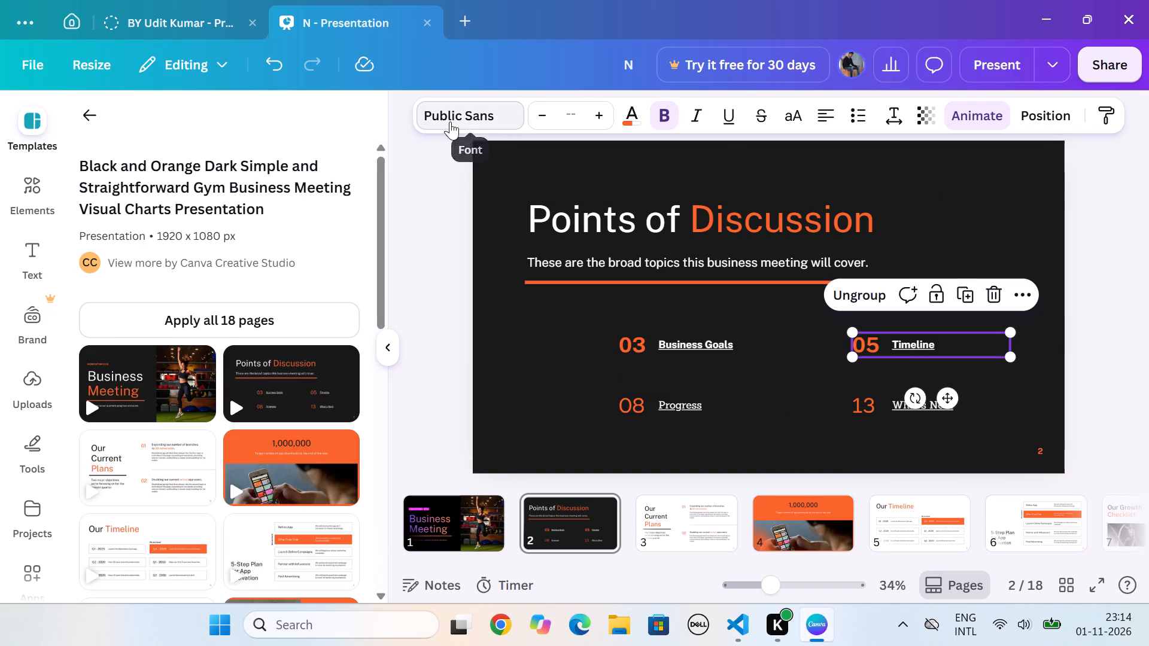
{"action": "scroll", "coordinate": [191, 461], "scroll_direction": "down", "scroll_amount": 1}
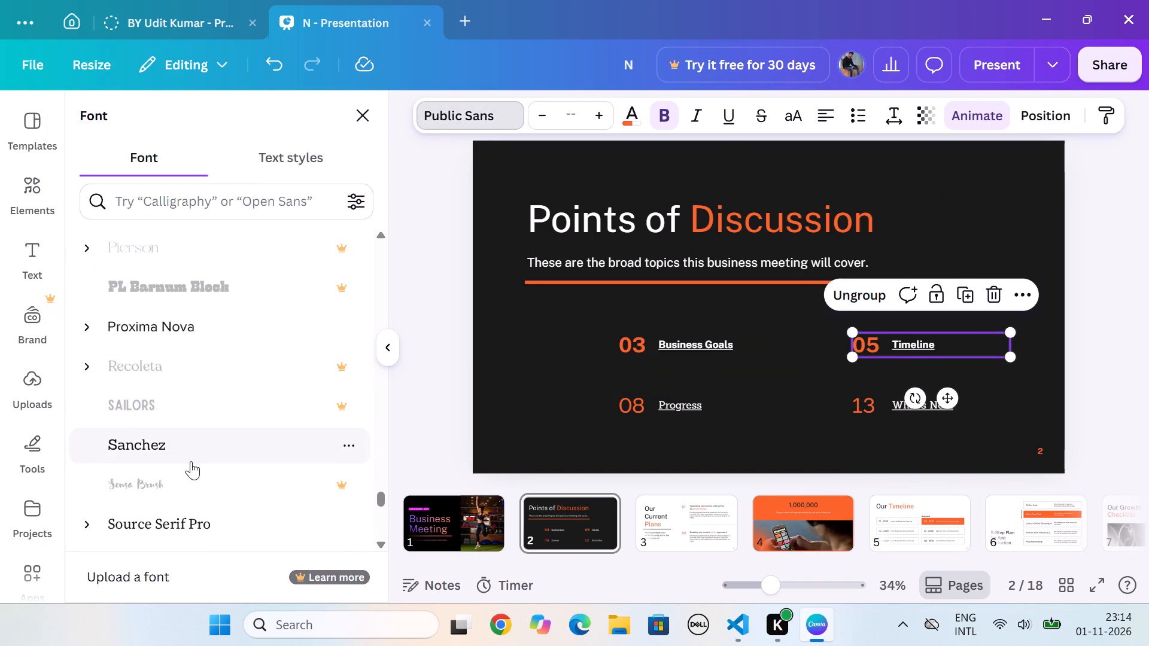
{"action": "scroll", "coordinate": [191, 461], "scroll_direction": "down", "scroll_amount": 3}
{"action": "scroll", "coordinate": [191, 461], "scroll_direction": "up", "scroll_amount": 1}
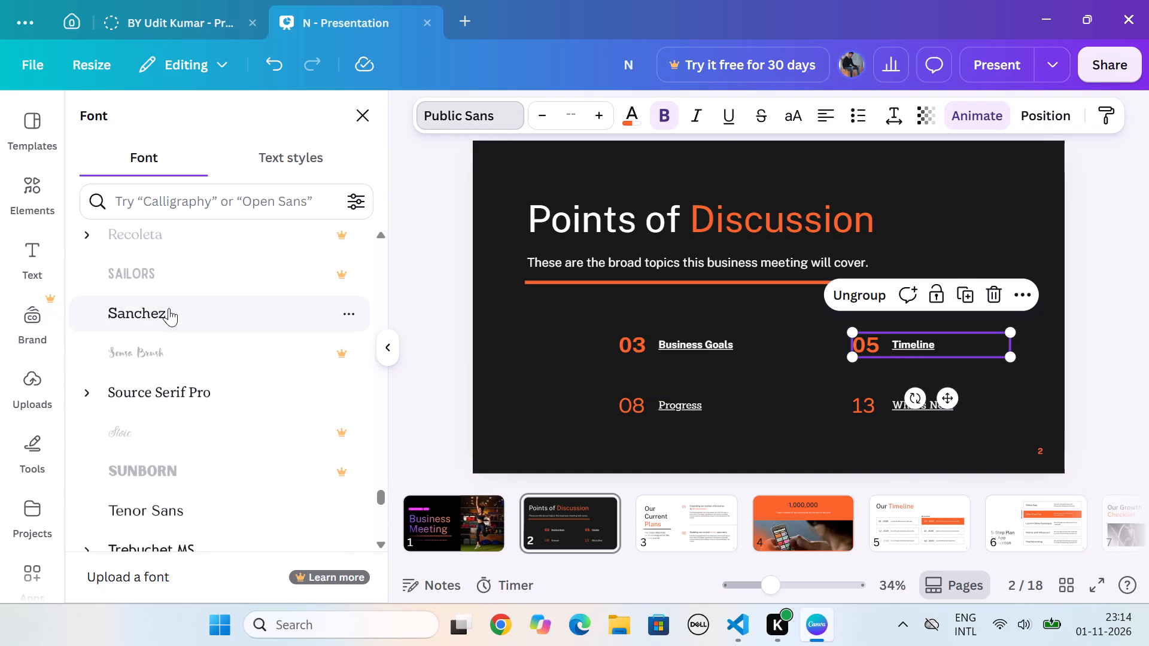
{"action": "left_click", "coordinate": [169, 308]}
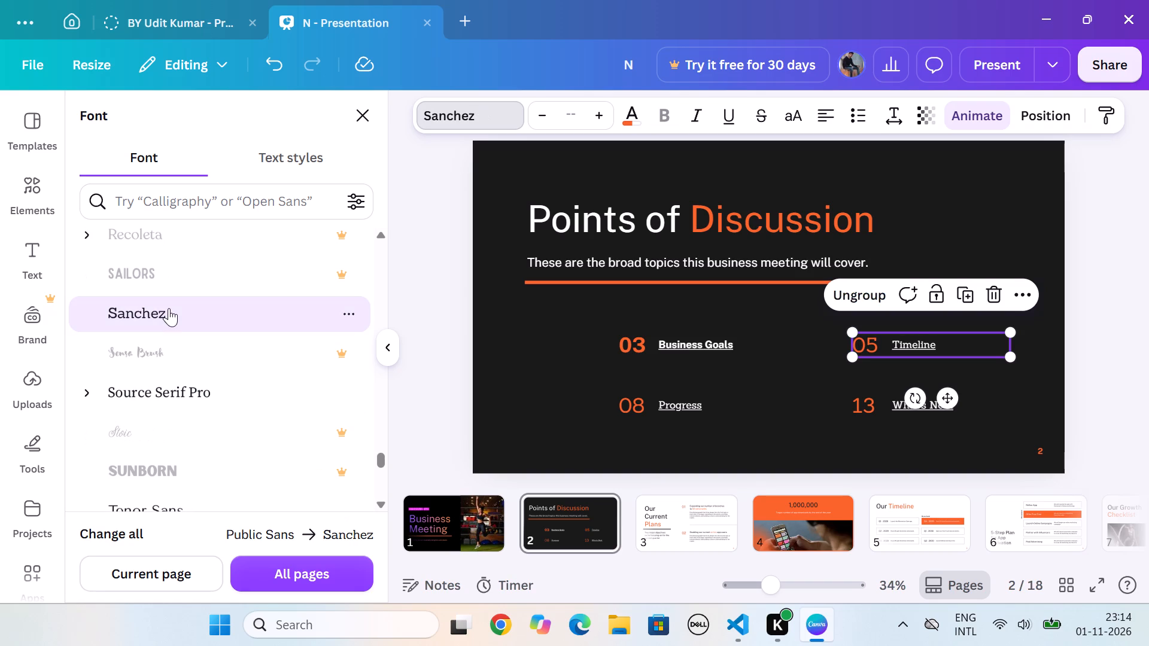
Change the font of the 03 Business Goals item on page 2 to Sanchez.
{"action": "left_click", "coordinate": [669, 337]}
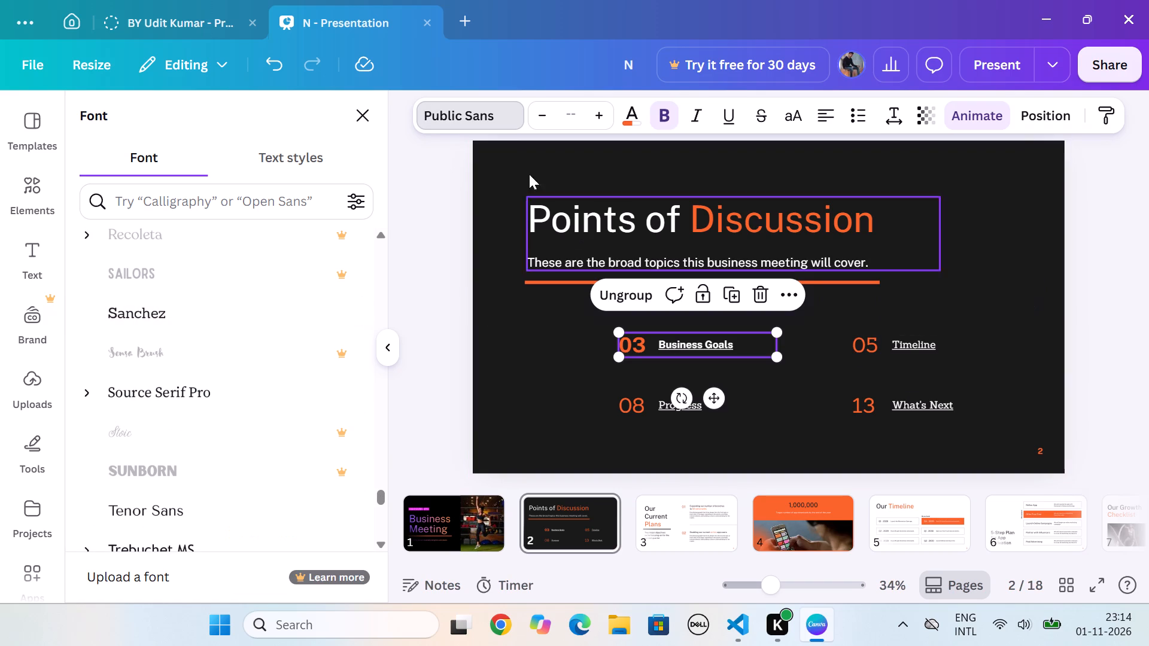
{"action": "left_click", "coordinate": [493, 120]}
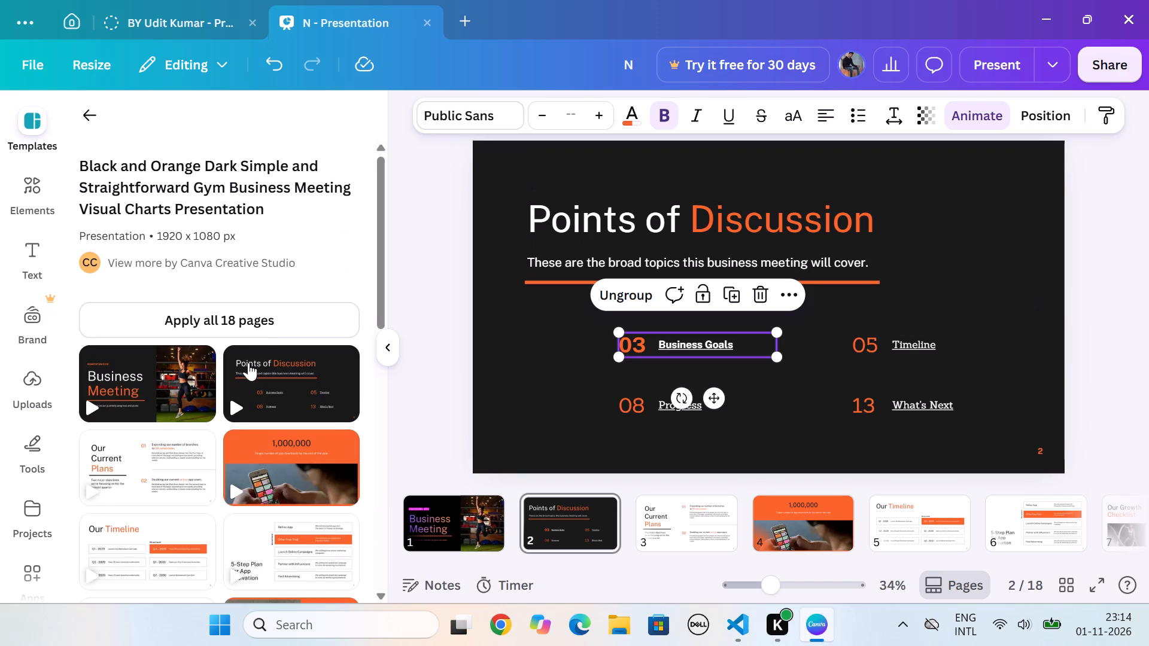
{"action": "left_click", "coordinate": [455, 118]}
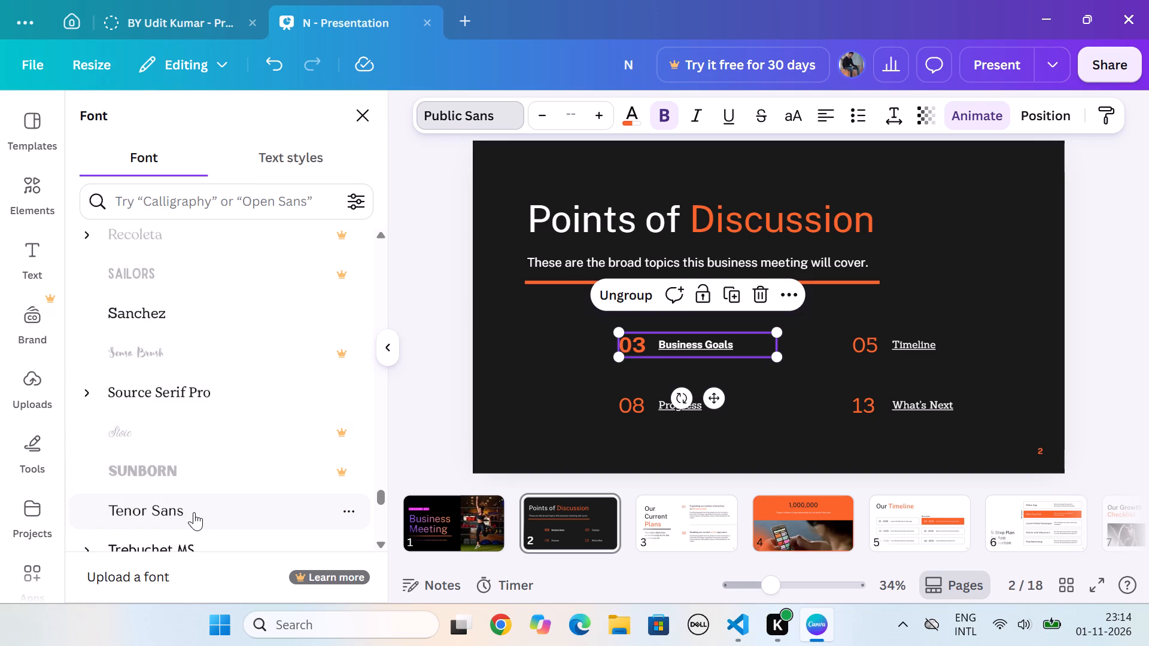
{"action": "left_click", "coordinate": [150, 306]}
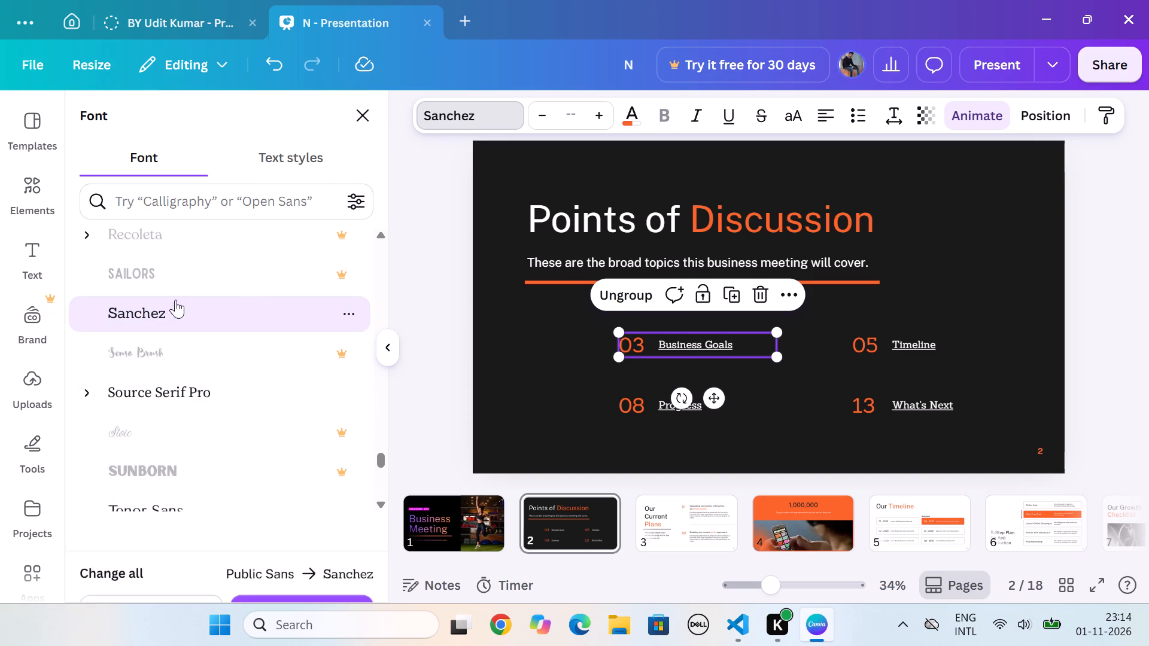
Try Source Serif Pro, Tenor Sans, Trebuchet MS and ABeeZee on page 2's subtitle line and set its font to Above the Beyond Script.
{"action": "double_click", "coordinate": [580, 251]}
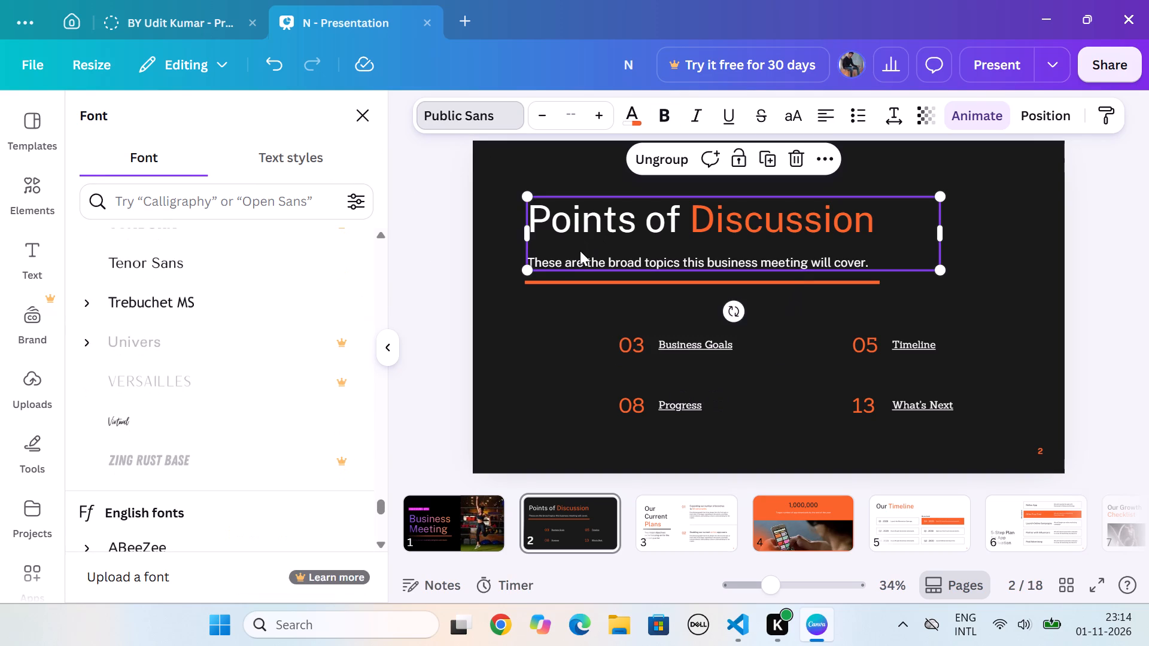
{"action": "double_click", "coordinate": [576, 258]}
{"action": "left_click", "coordinate": [576, 258]}
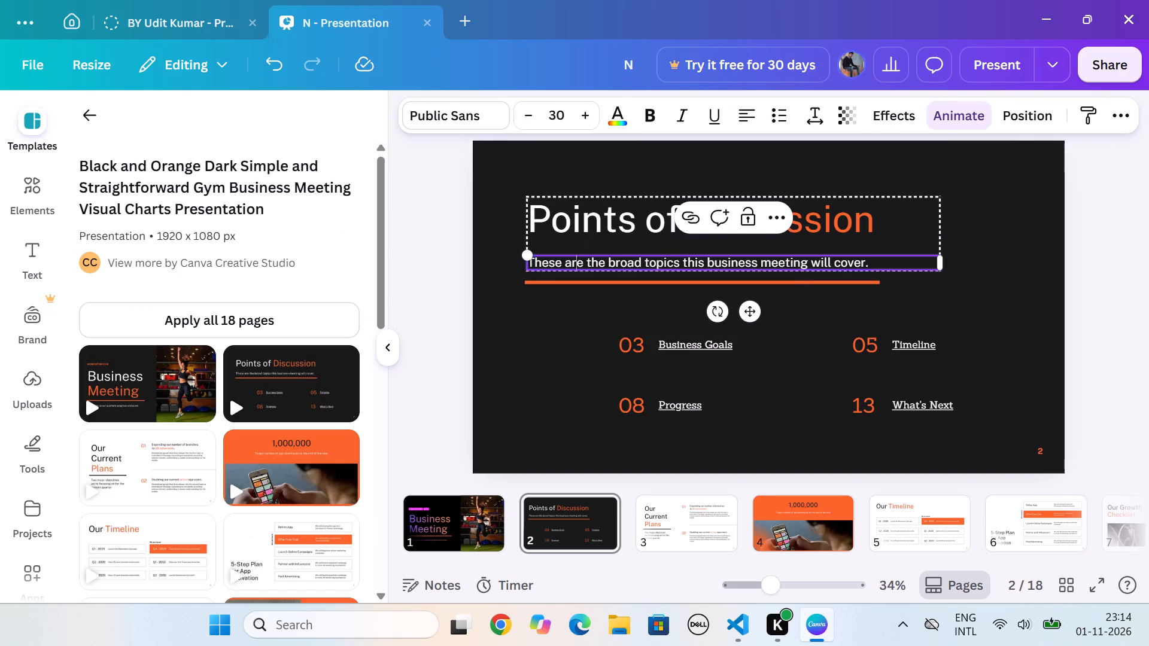
{"action": "left_click", "coordinate": [576, 258]}
{"action": "triple_click", "coordinate": [610, 263]}
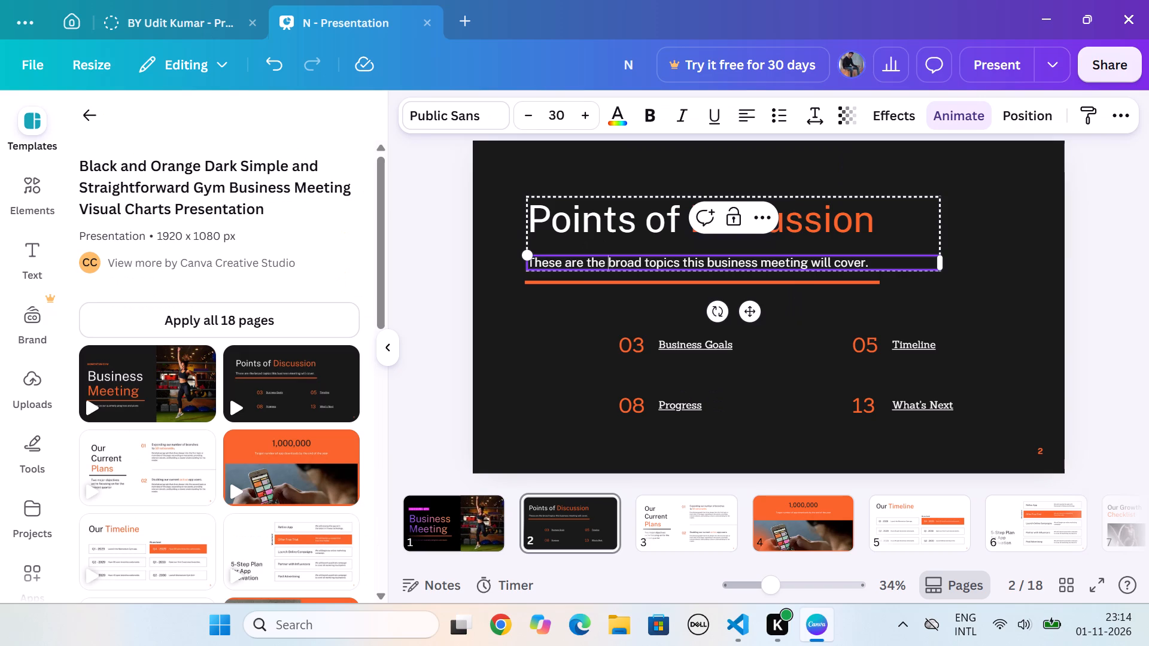
{"action": "left_click", "coordinate": [485, 107]}
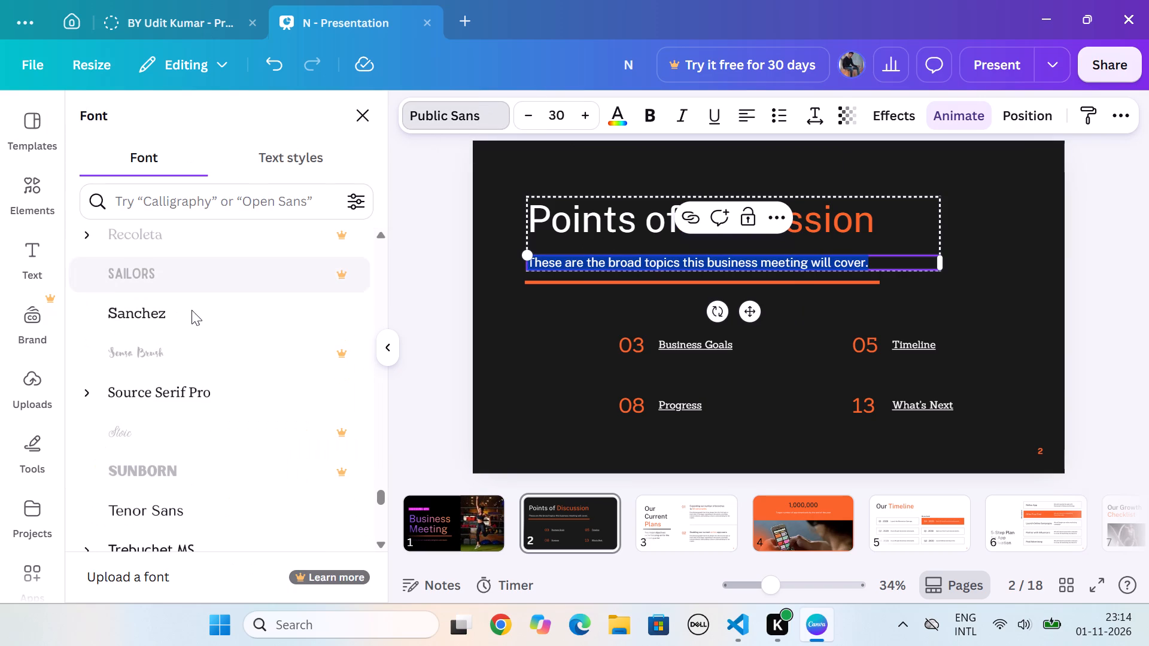
{"action": "scroll", "coordinate": [191, 310], "scroll_direction": "down", "scroll_amount": 2}
{"action": "left_click", "coordinate": [185, 239]}
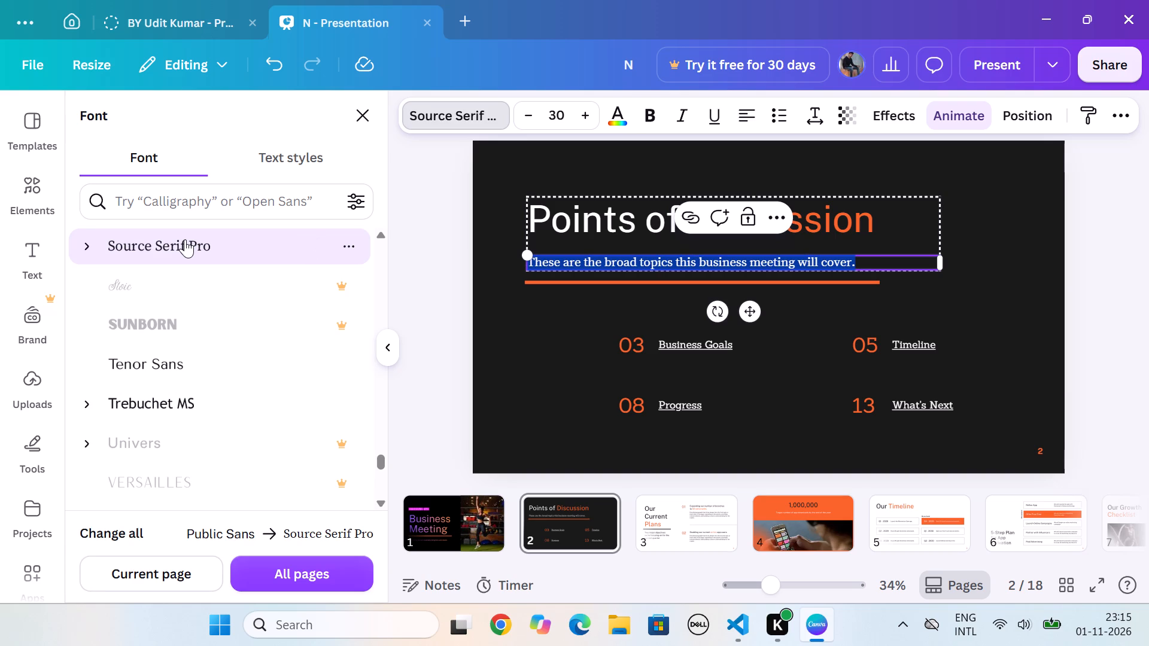
{"action": "left_click", "coordinate": [169, 365]}
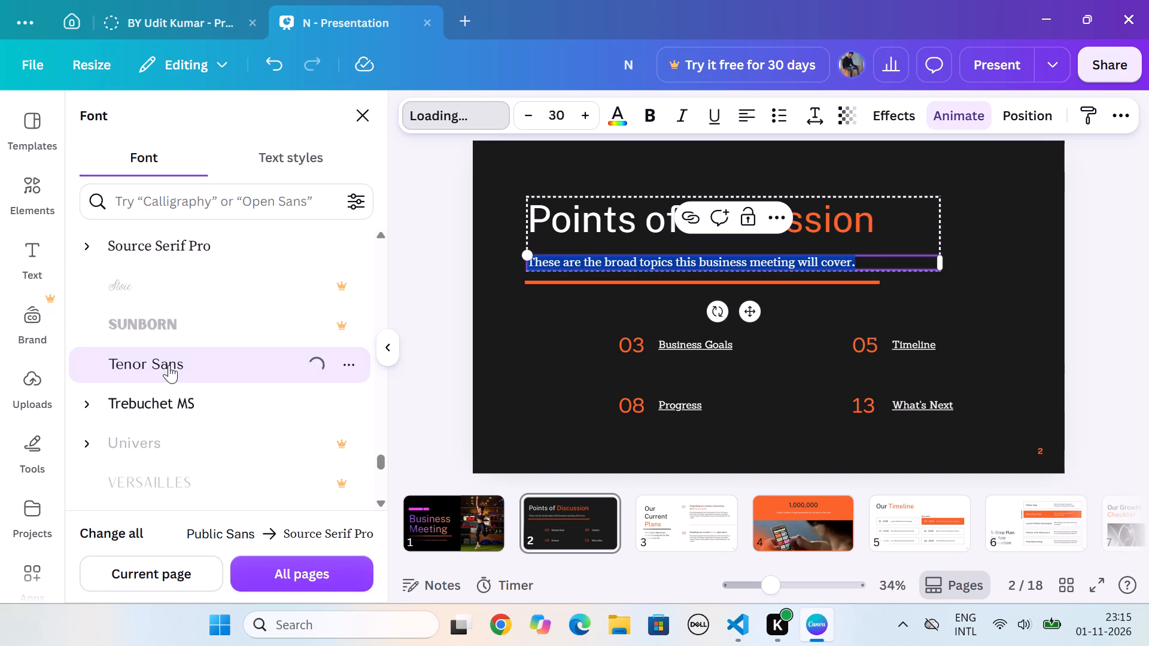
{"action": "left_click", "coordinate": [175, 413]}
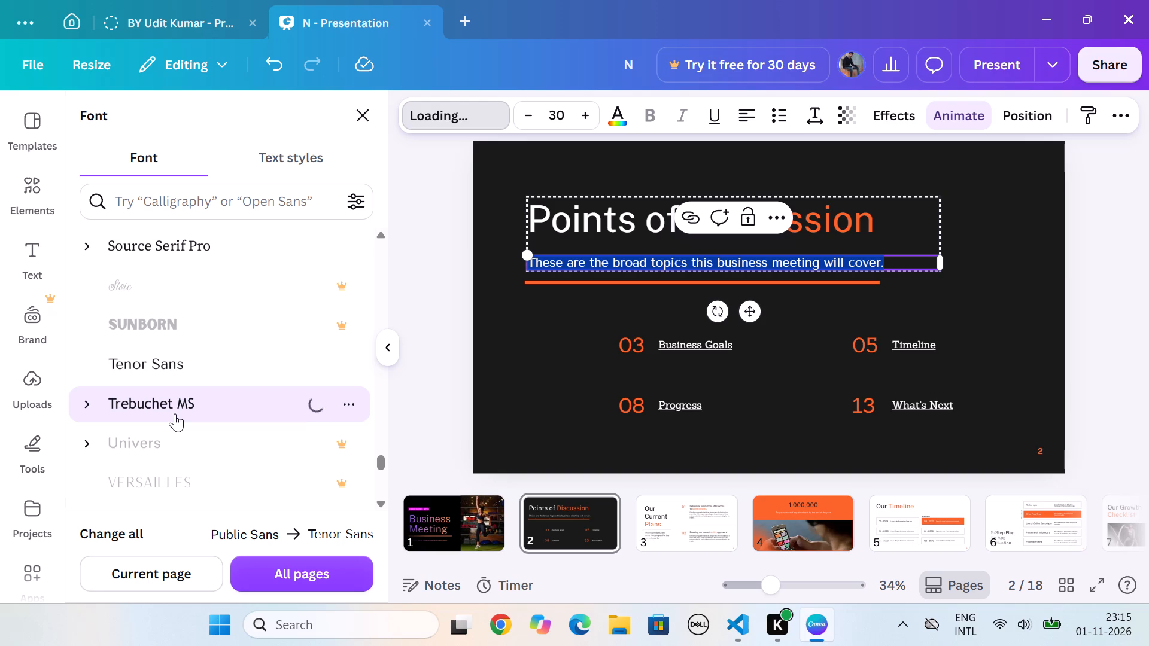
{"action": "scroll", "coordinate": [175, 413], "scroll_direction": "down", "scroll_amount": 1}
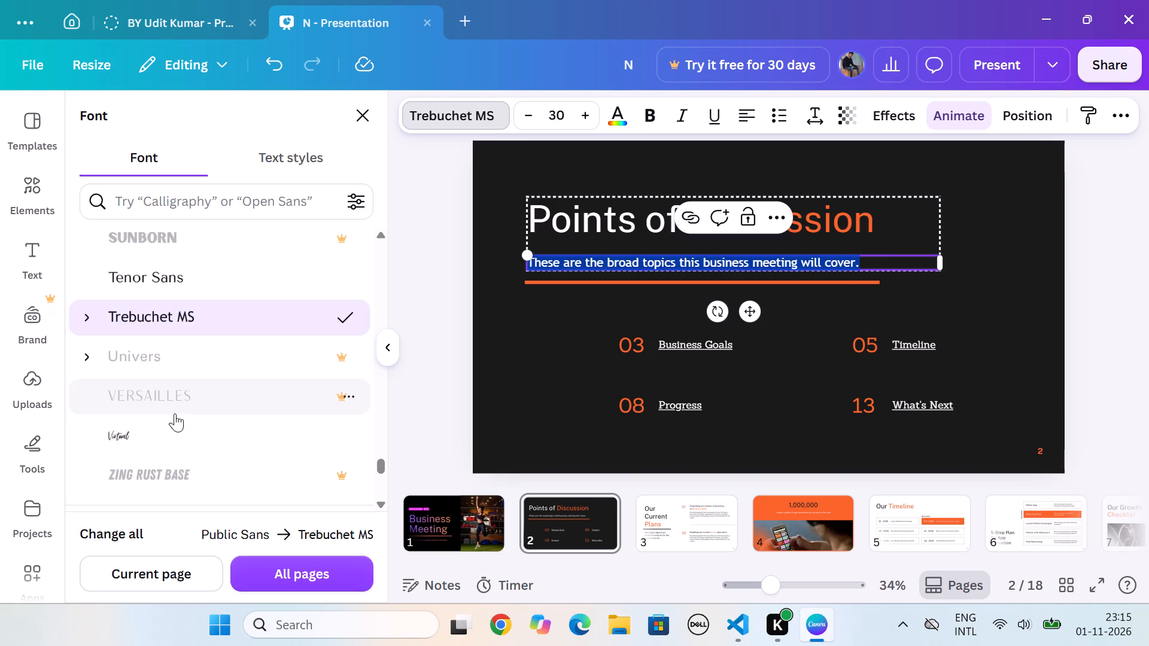
{"action": "scroll", "coordinate": [175, 413], "scroll_direction": "down", "scroll_amount": 2}
{"action": "left_click", "coordinate": [166, 389]}
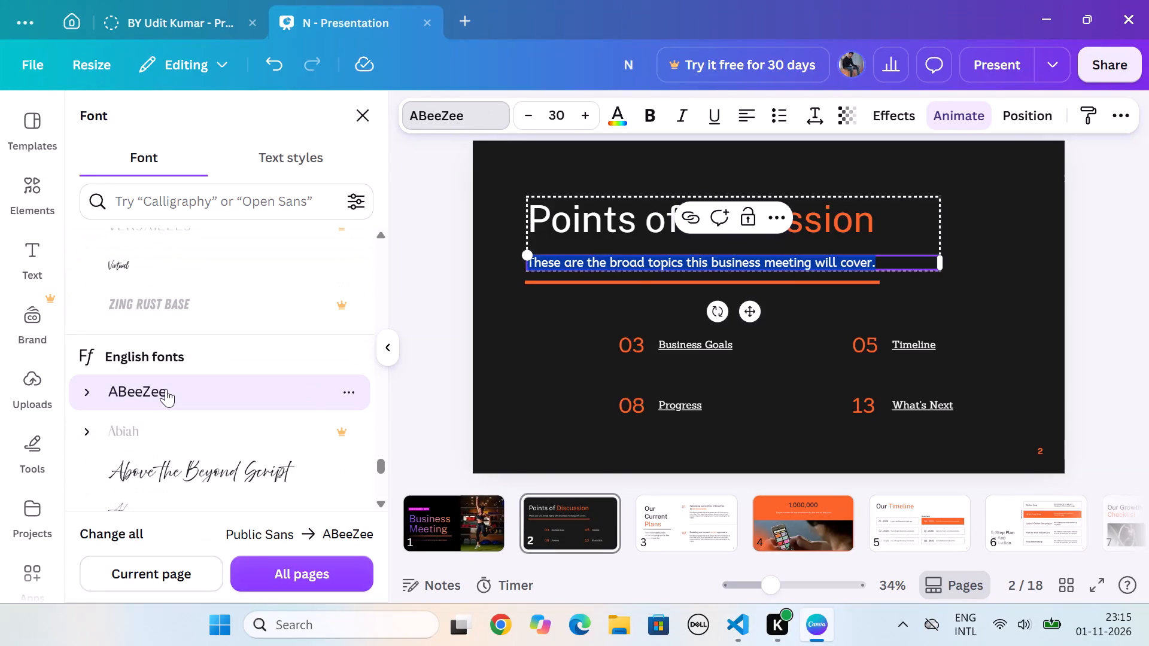
{"action": "scroll", "coordinate": [167, 374], "scroll_direction": "down", "scroll_amount": 1}
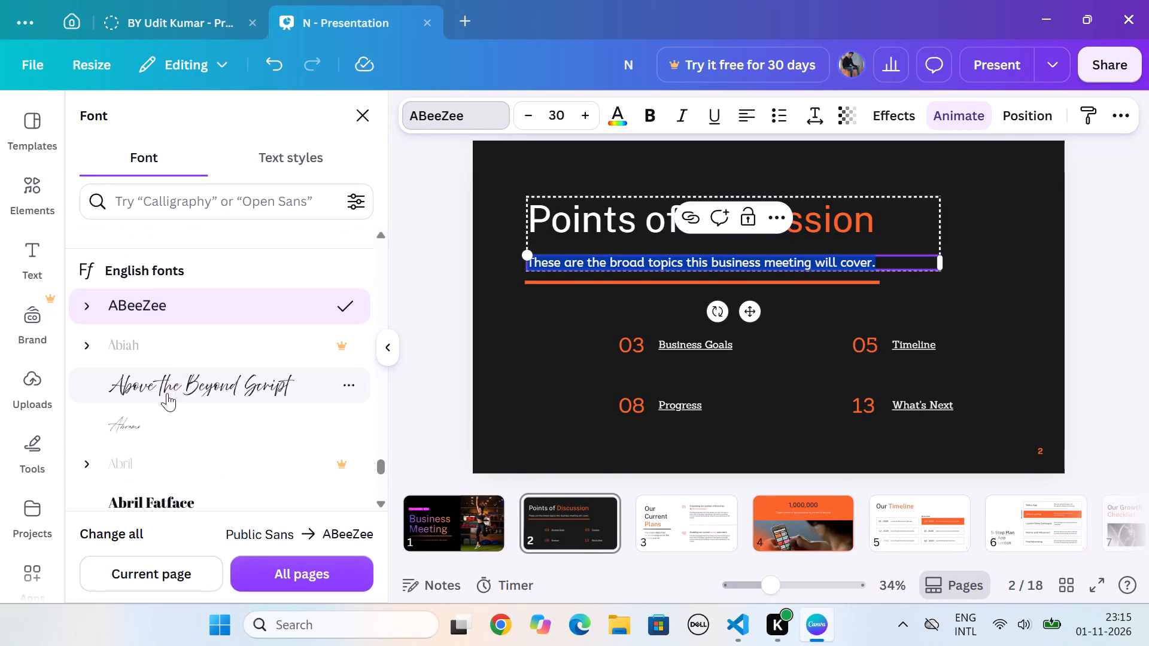
{"action": "left_click", "coordinate": [176, 376]}
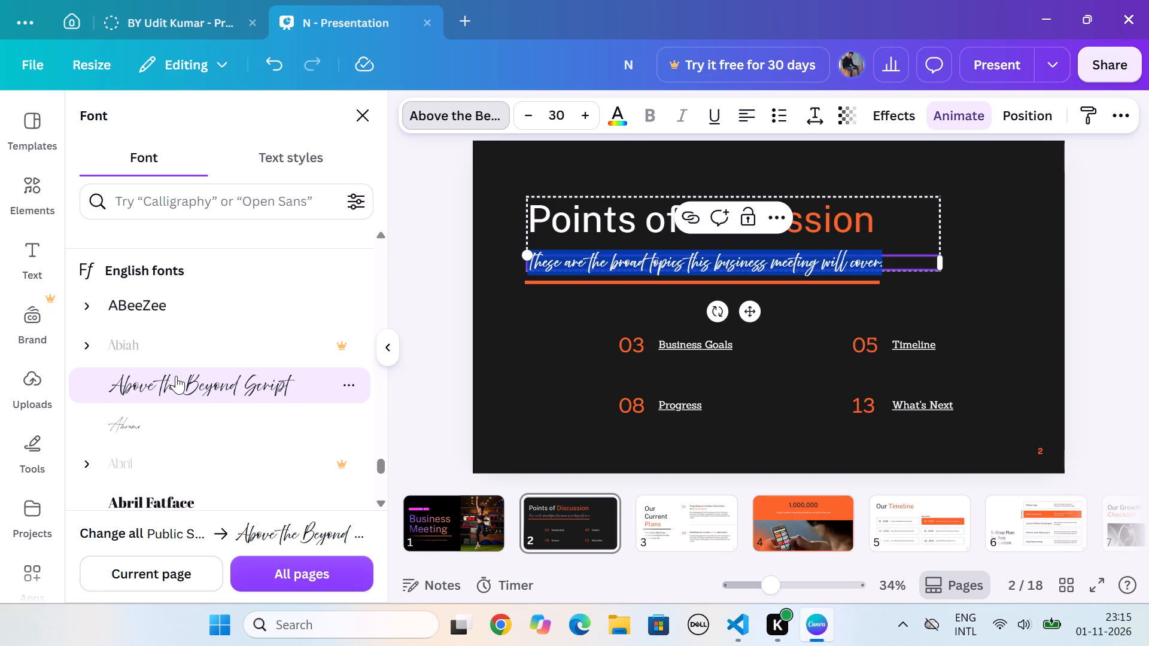
{"action": "scroll", "coordinate": [176, 376], "scroll_direction": "up", "scroll_amount": 2}
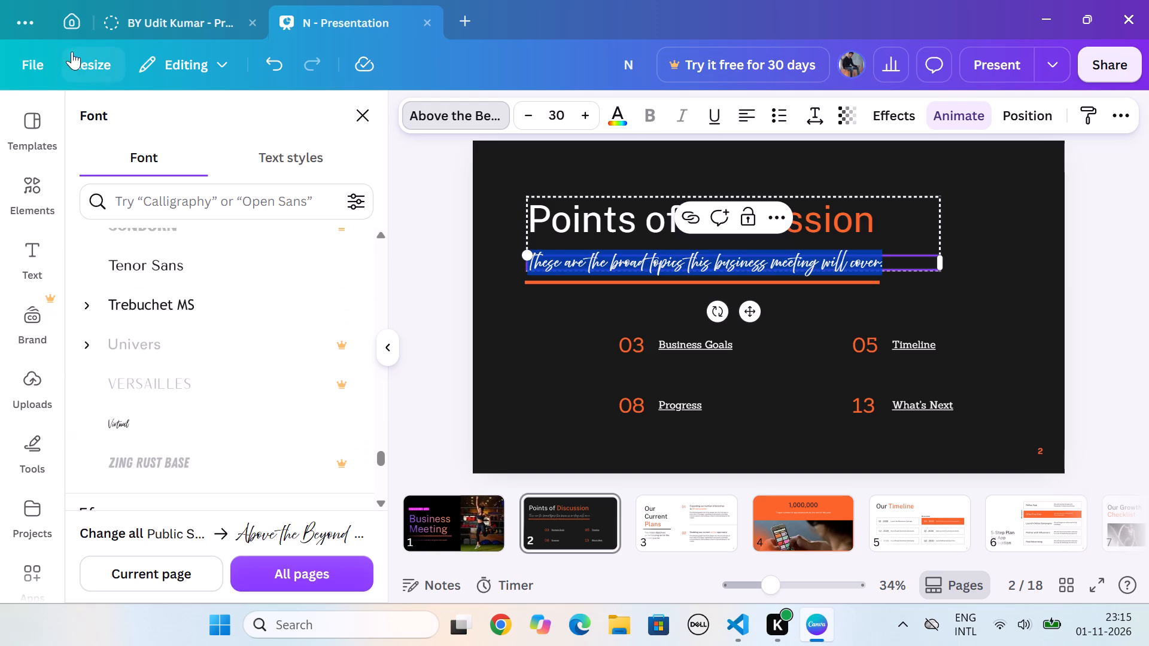
Create a new blank sheet from the home page.
{"action": "left_click", "coordinate": [71, 36]}
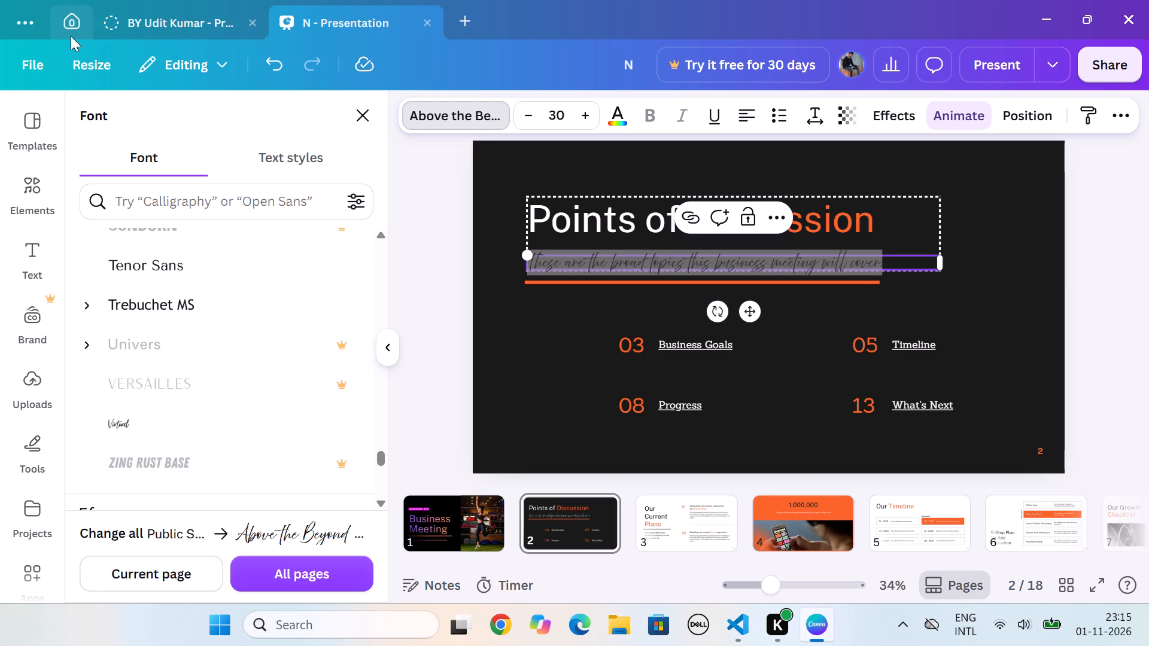
{"action": "left_click", "coordinate": [71, 26]}
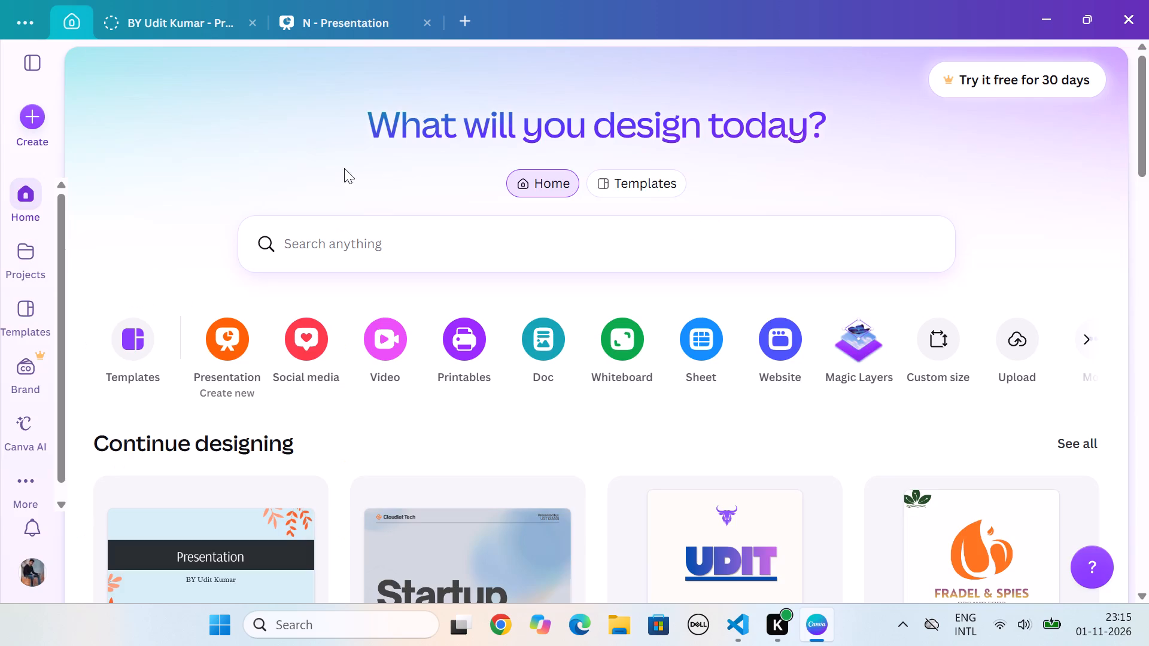
{"action": "left_click", "coordinate": [702, 334]}
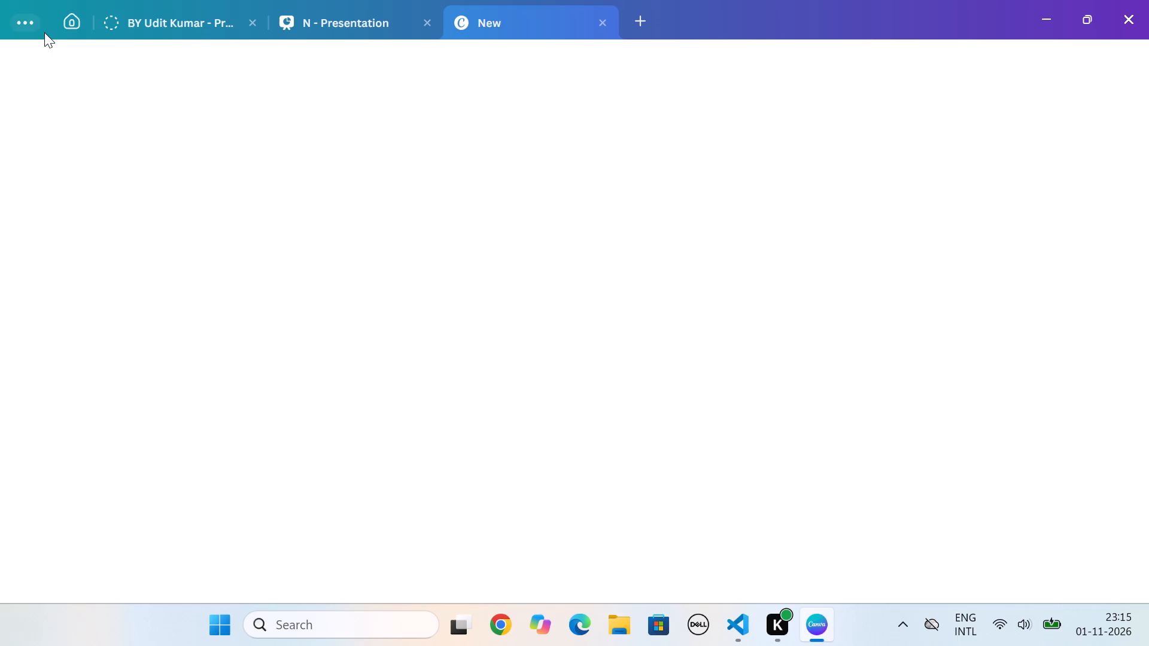
Return to the home page and search for "front page for project" using the suggested query.
{"action": "left_click", "coordinate": [82, 19]}
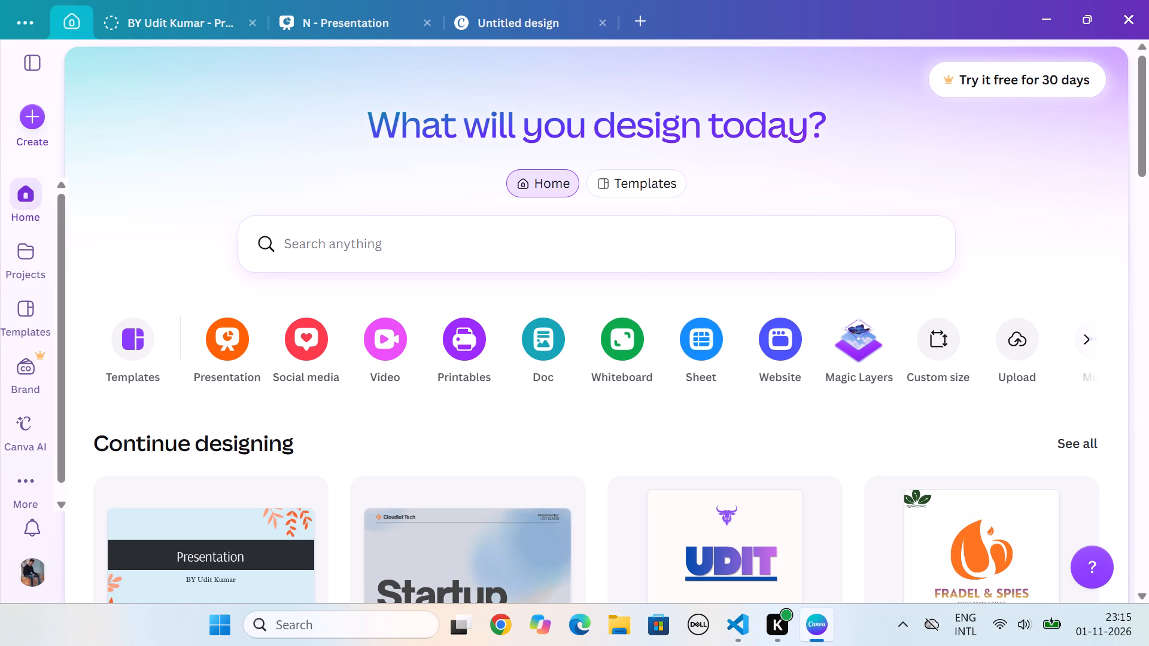
{"action": "left_click", "coordinate": [346, 248]}
{"action": "type", "text": "front"}
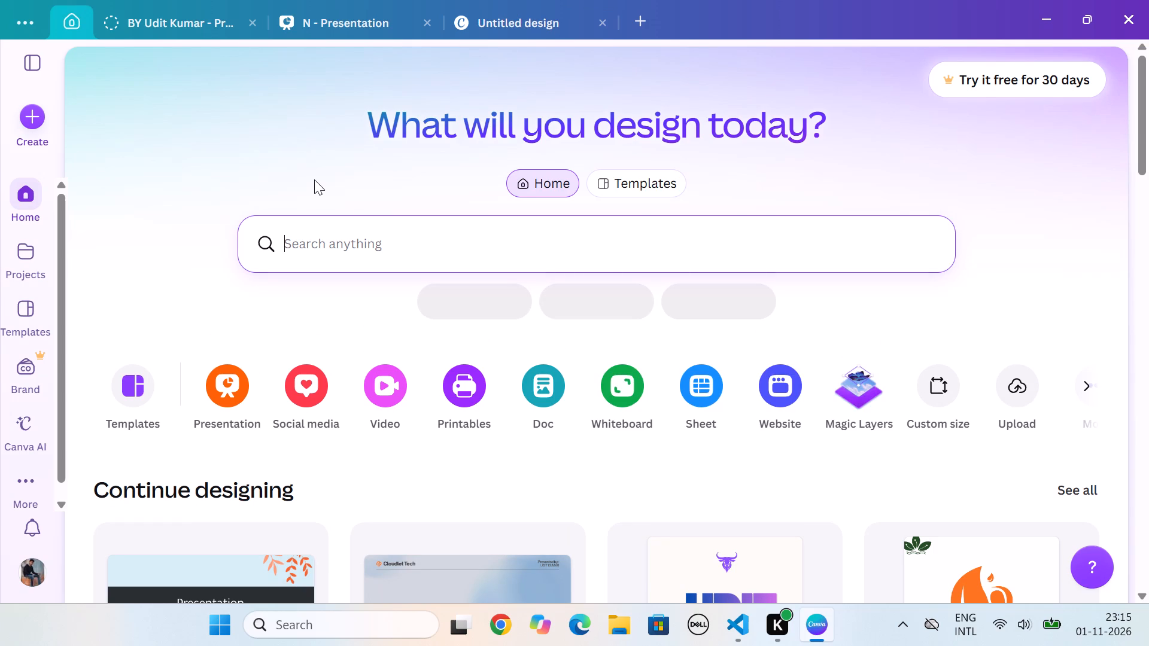
{"action": "key", "text": "space"}
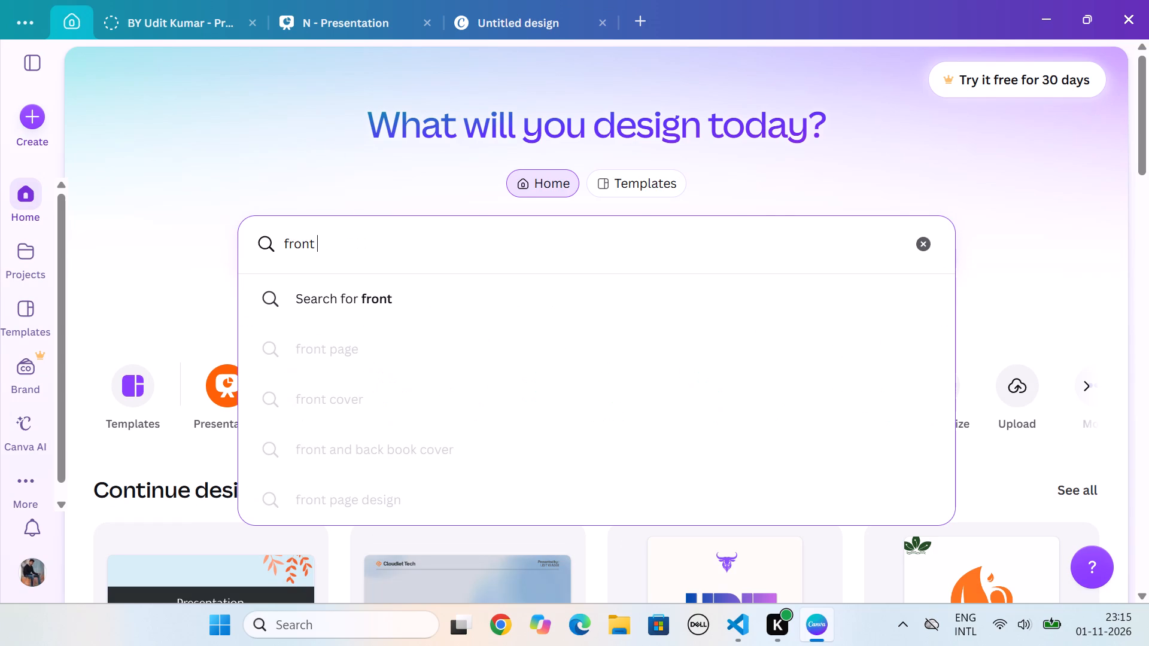
{"action": "type", "text": "p"}
{"action": "type", "text": "age for"}
{"action": "key", "text": "space"}
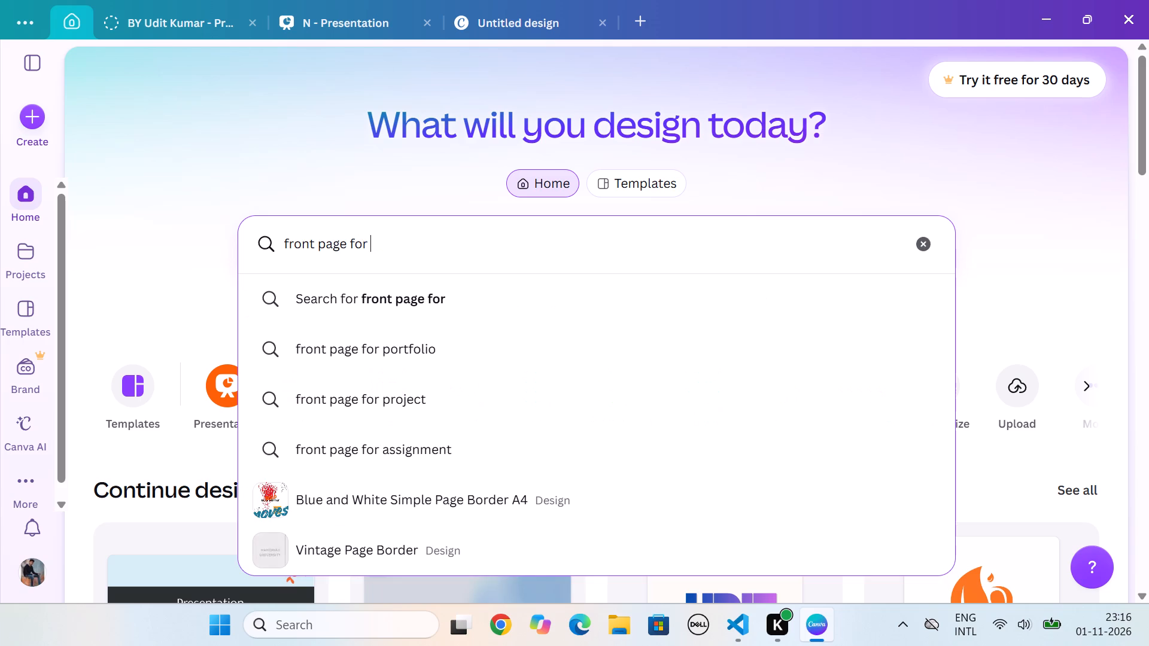
{"action": "left_click", "coordinate": [408, 398]}
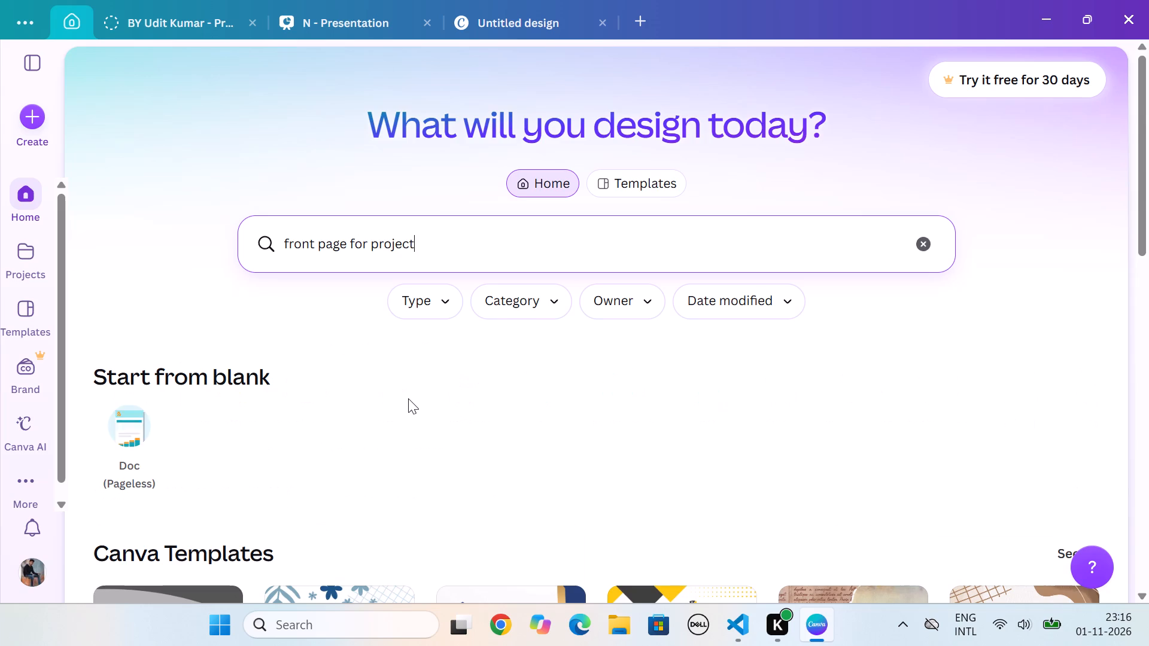
Browse the project front page templates and preview the Beige Flower Vintage Creative Project Cover Page.
{"action": "scroll", "coordinate": [408, 398], "scroll_direction": "down", "scroll_amount": 4}
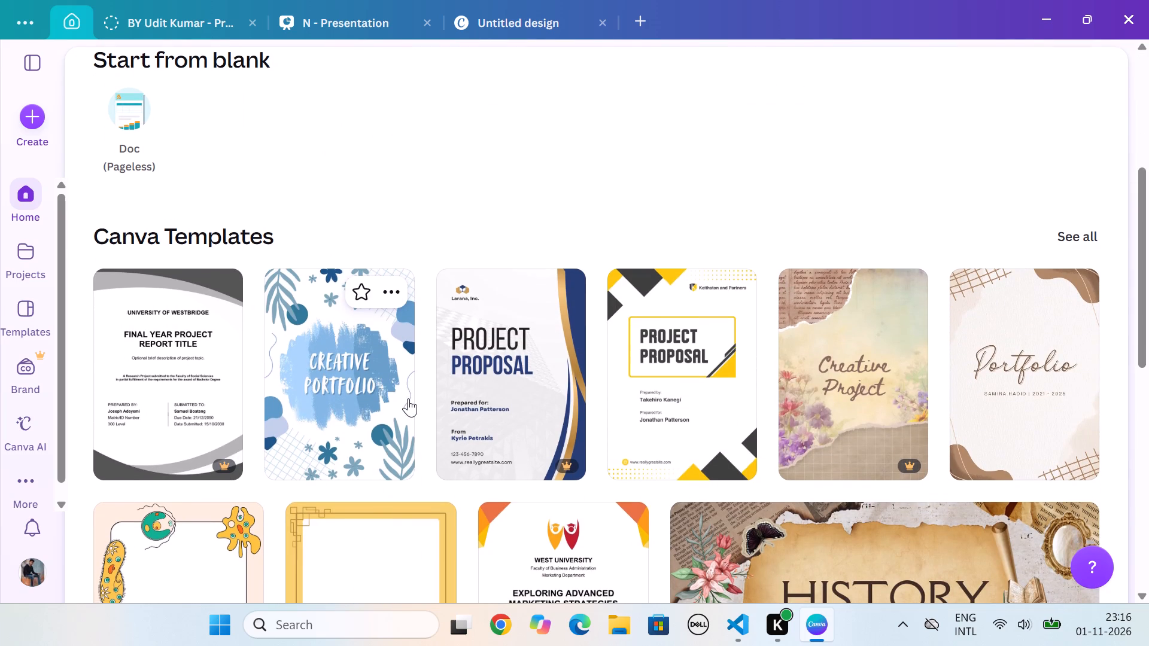
{"action": "scroll", "coordinate": [408, 398], "scroll_direction": "down", "scroll_amount": 2}
{"action": "scroll", "coordinate": [408, 398], "scroll_direction": "up", "scroll_amount": 1}
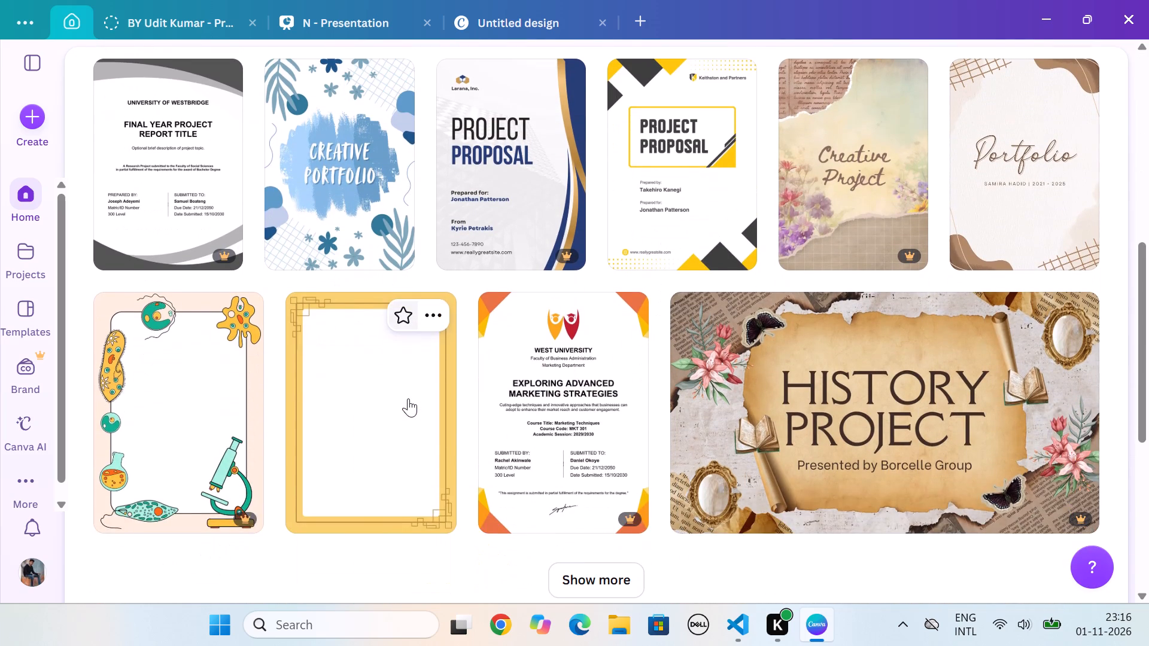
{"action": "scroll", "coordinate": [408, 398], "scroll_direction": "up", "scroll_amount": 1}
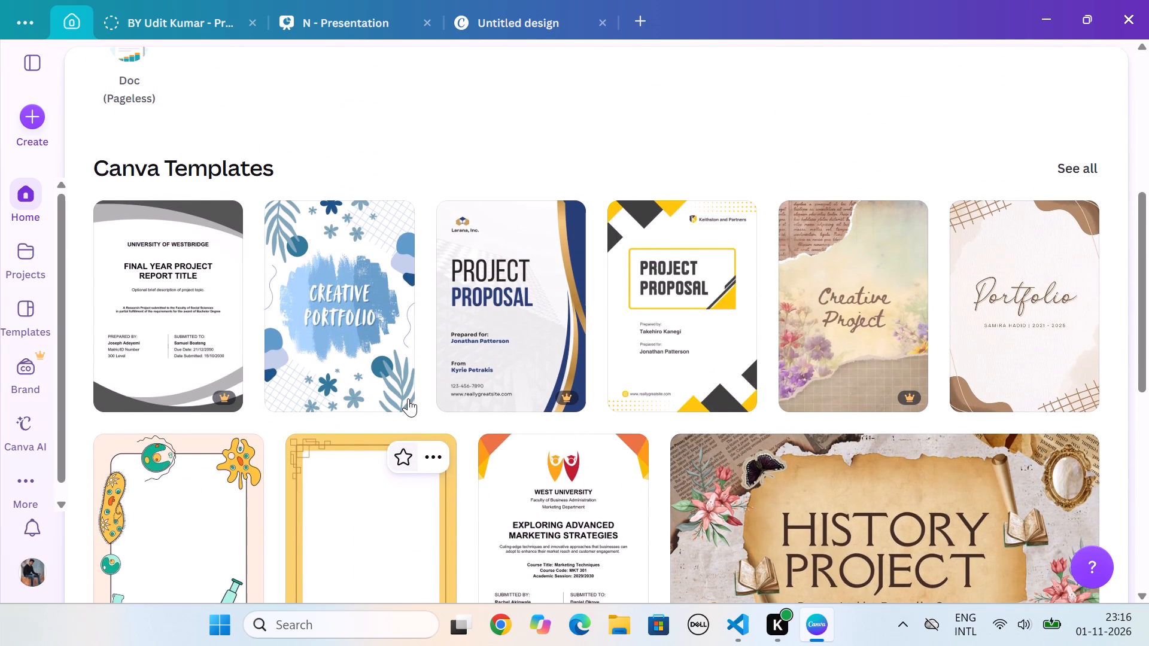
{"action": "scroll", "coordinate": [408, 398], "scroll_direction": "up", "scroll_amount": 1}
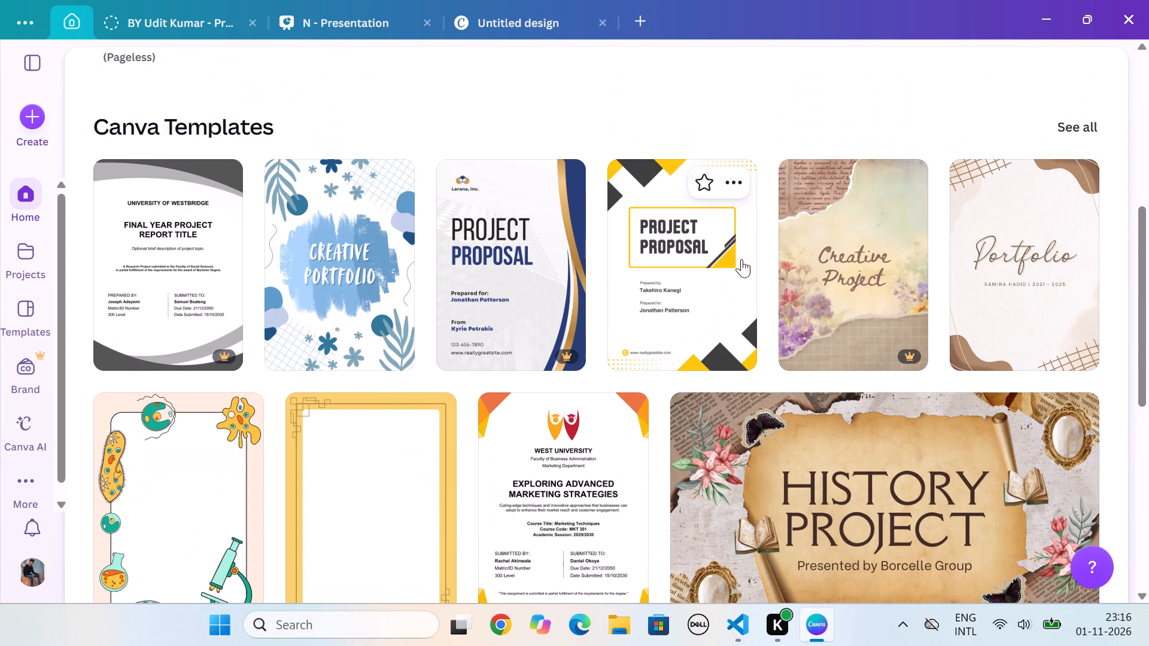
{"action": "left_click", "coordinate": [826, 269]}
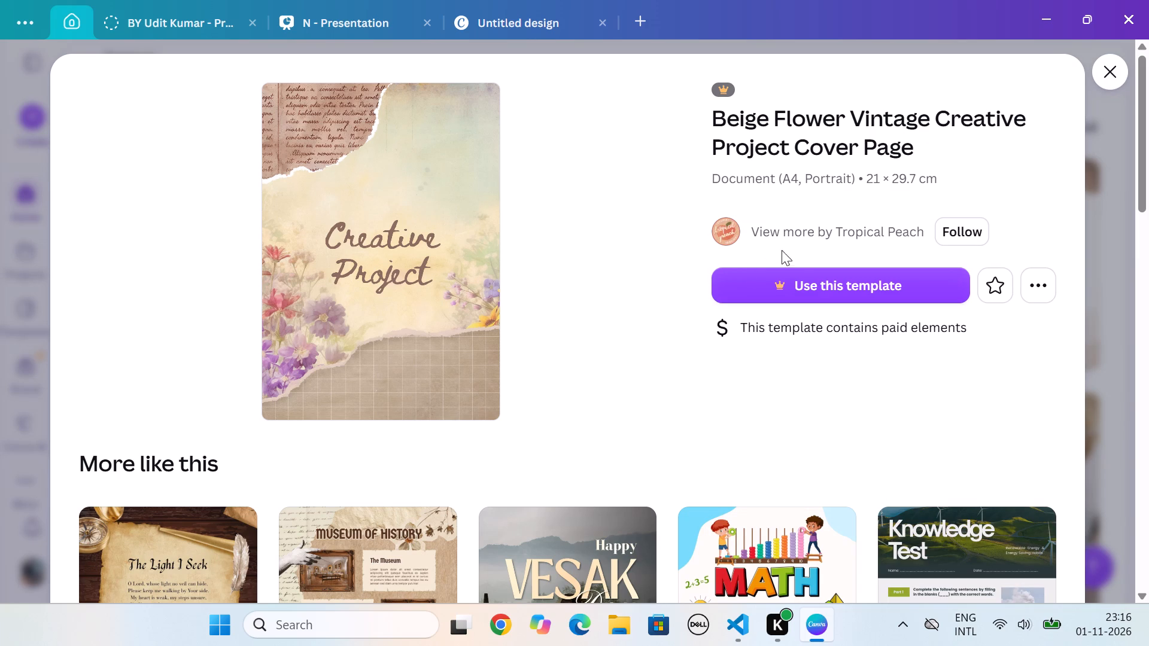
{"action": "left_click", "coordinate": [1107, 73]}
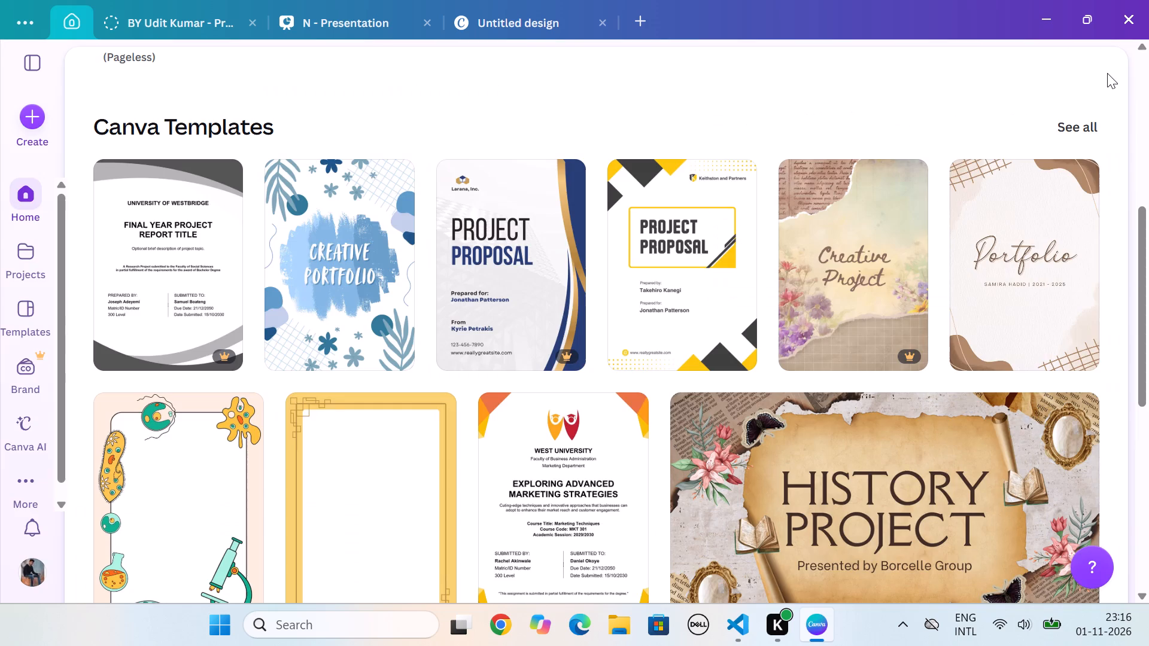
Create a new document from the Yellow Simple Blank Page Border template.
{"action": "scroll", "coordinate": [767, 307], "scroll_direction": "down", "scroll_amount": 2}
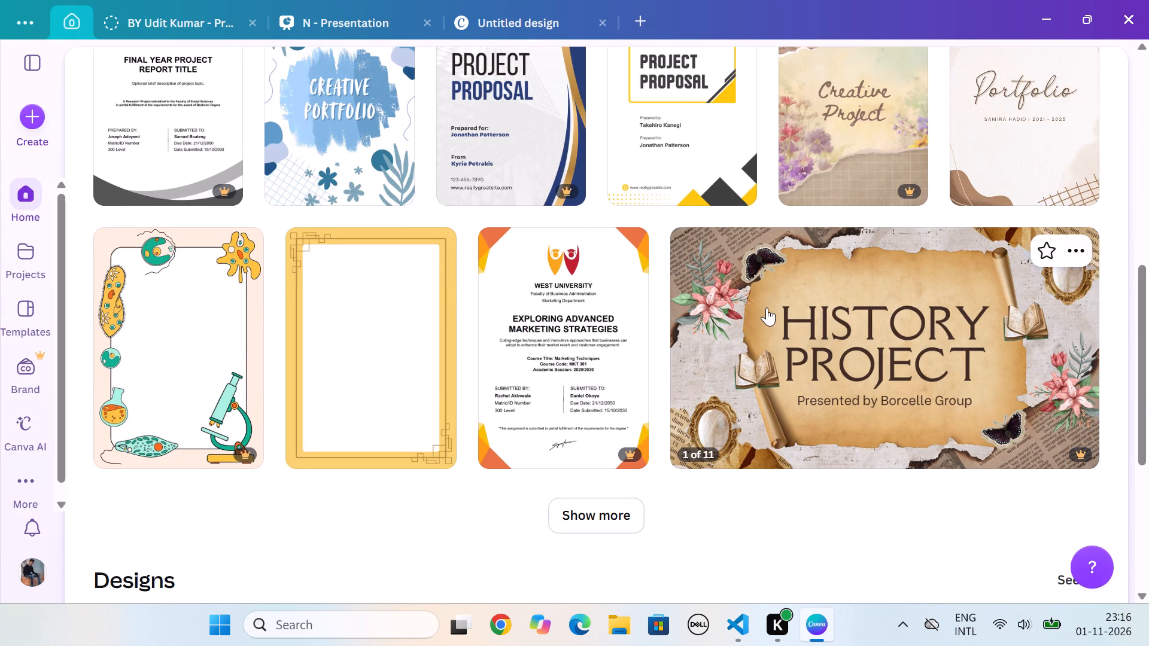
{"action": "left_click", "coordinate": [393, 352]}
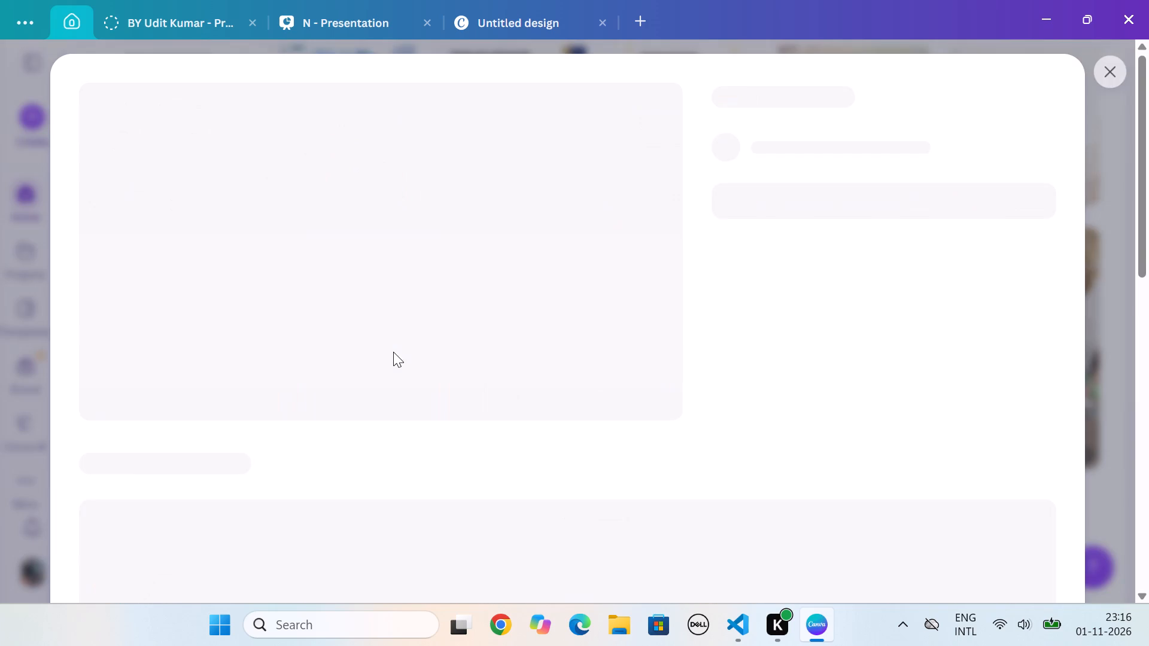
{"action": "left_click", "coordinate": [770, 270]}
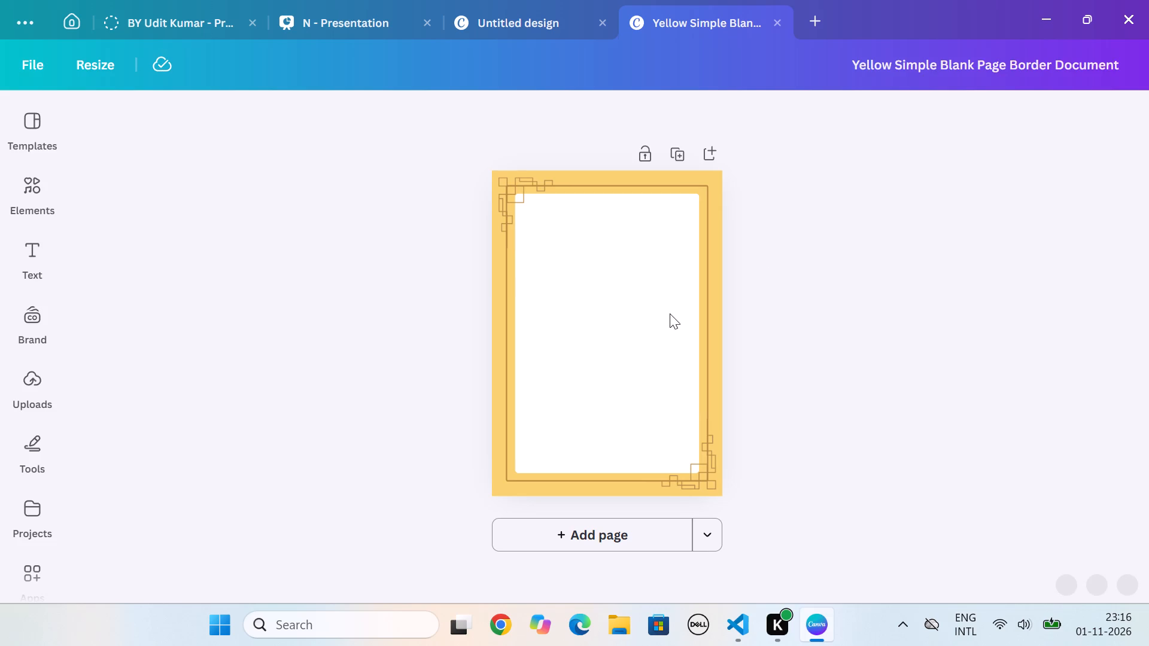
Add a heading reading "HARIDWAR UNIVERSITY" to the bordered page.
{"action": "left_click", "coordinate": [28, 270]}
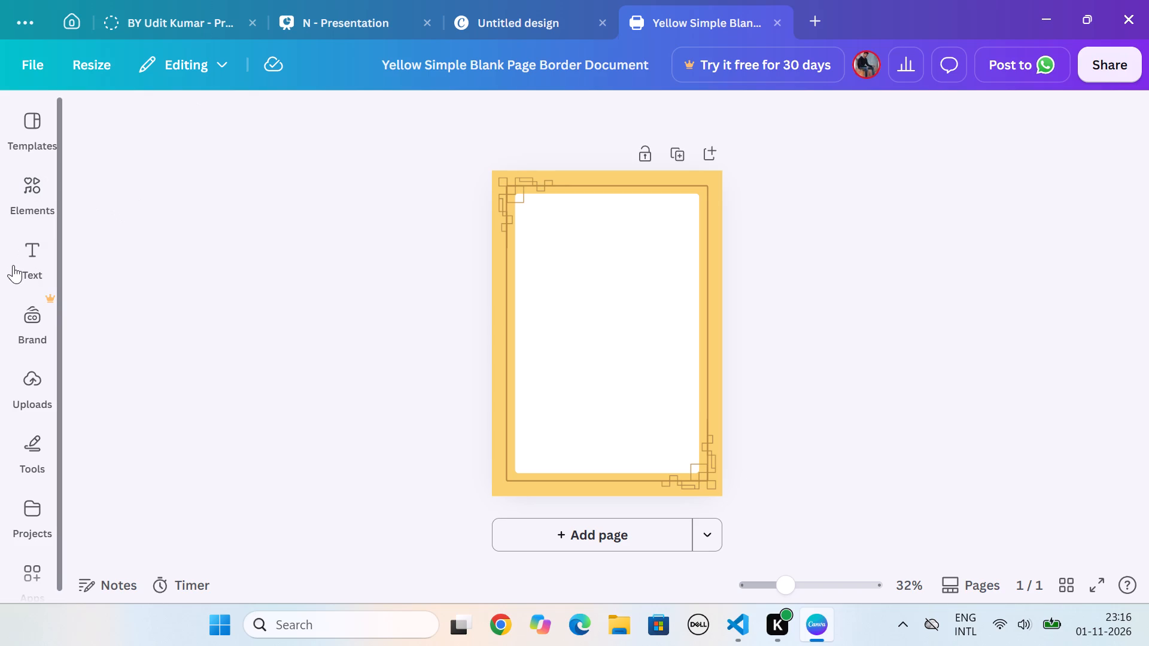
{"action": "left_click", "coordinate": [13, 265]}
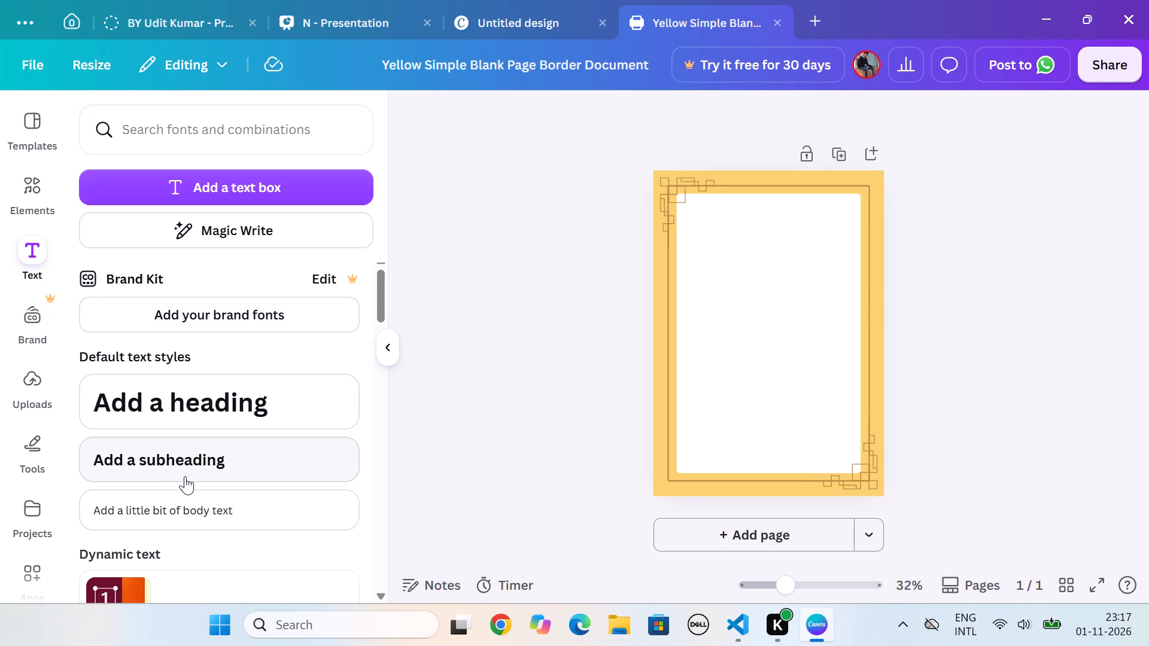
{"action": "left_click", "coordinate": [187, 385]}
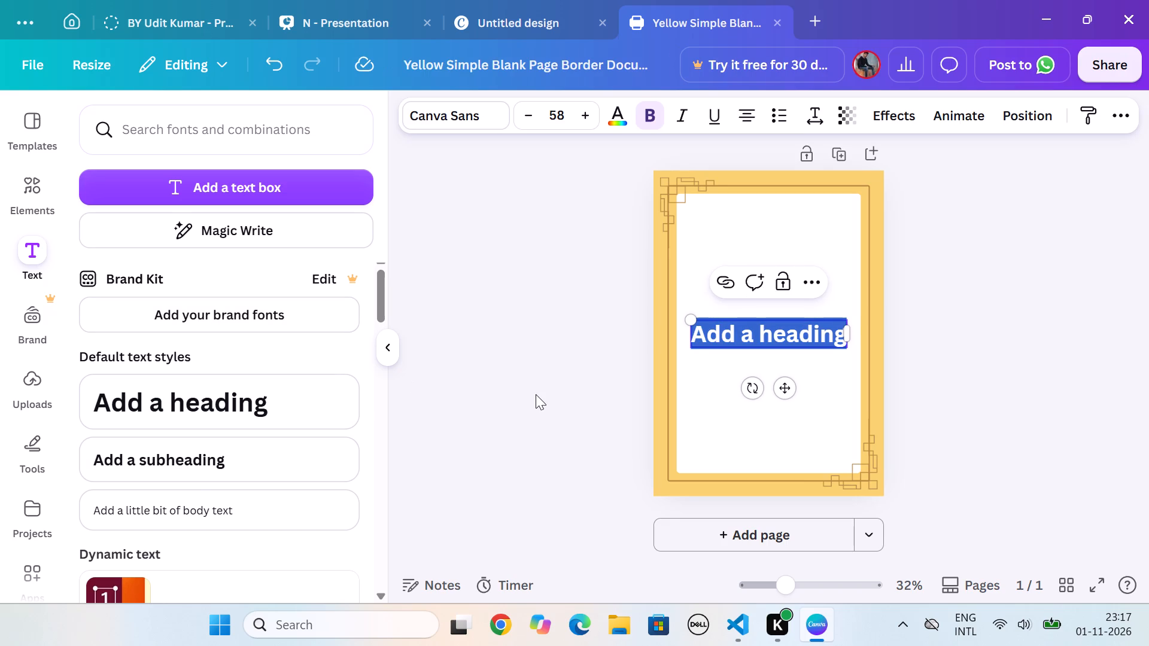
{"action": "key", "text": "shift+h"}
{"action": "type", "text": "ARI"}
{"action": "type", "text": "DWAR"}
{"action": "key", "text": "space"}
{"action": "type", "text": "UNIVERSITY"}
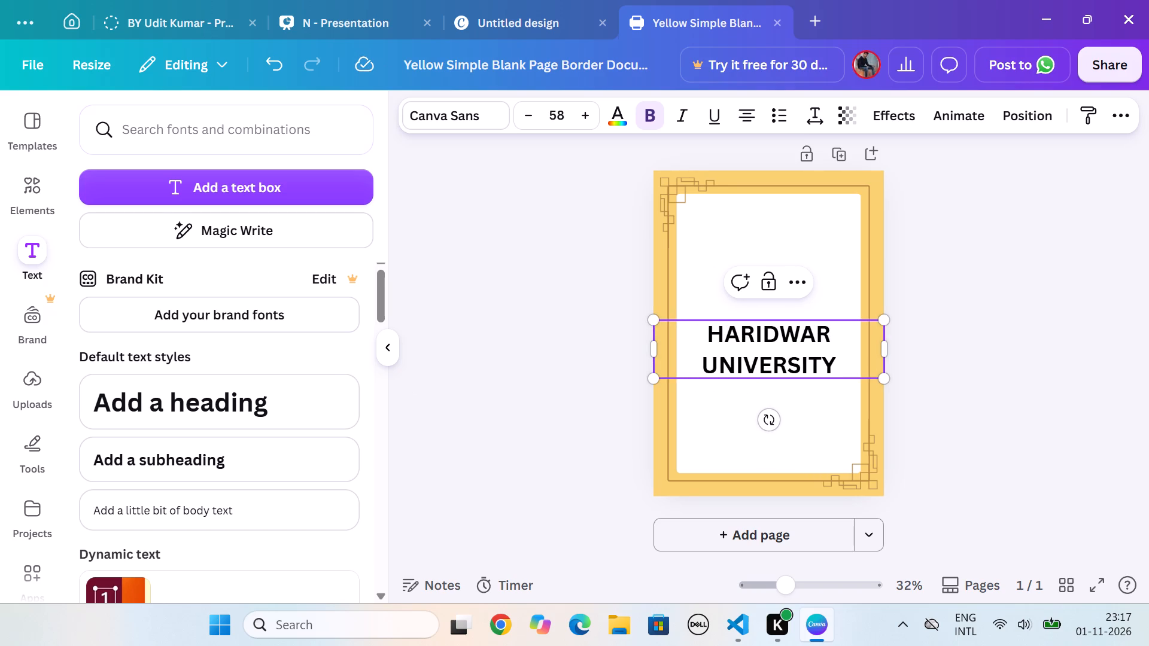
Move the HARIDWAR UNIVERSITY heading to the top edge of the white area, centred horizontally on the page.
{"action": "left_click_drag", "start_coordinate": [776, 346], "coordinate": [752, 354]}
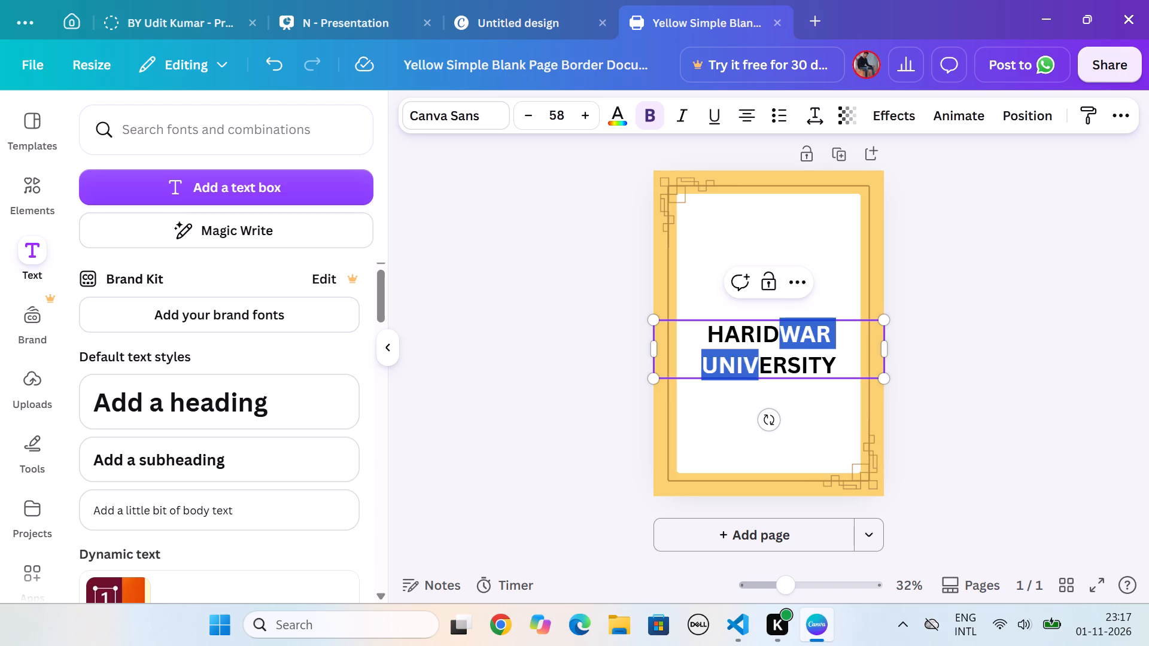
{"action": "left_click_drag", "start_coordinate": [752, 354], "coordinate": [739, 355]}
{"action": "left_click", "coordinate": [853, 359]}
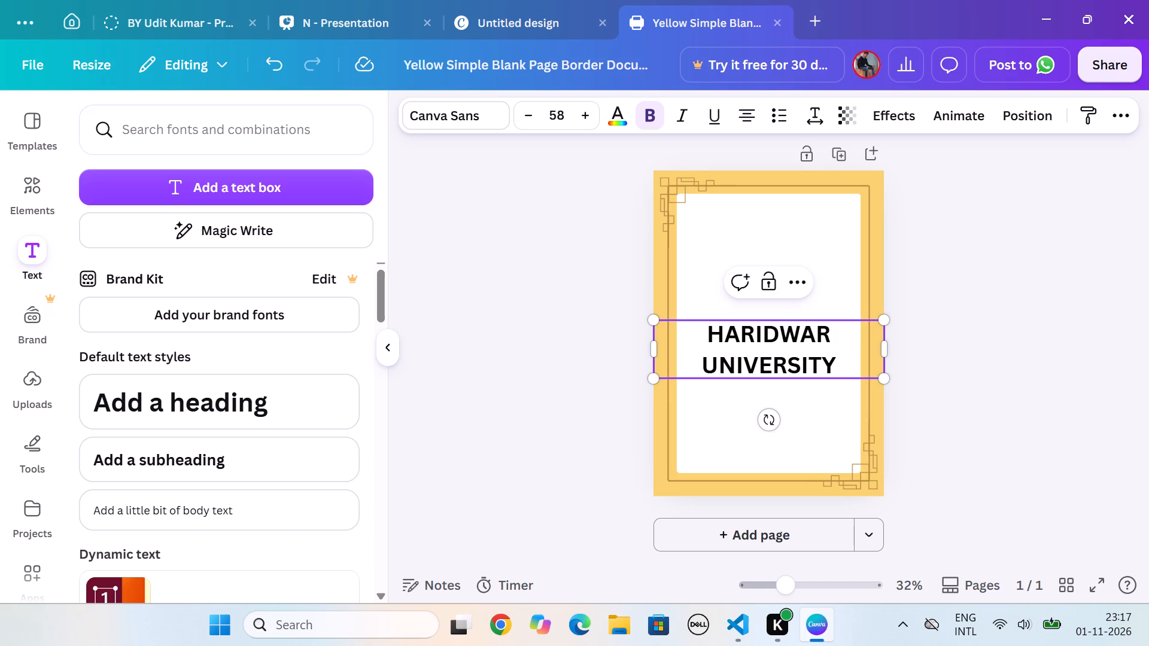
{"action": "left_click", "coordinate": [809, 422]}
{"action": "left_click", "coordinate": [752, 413]}
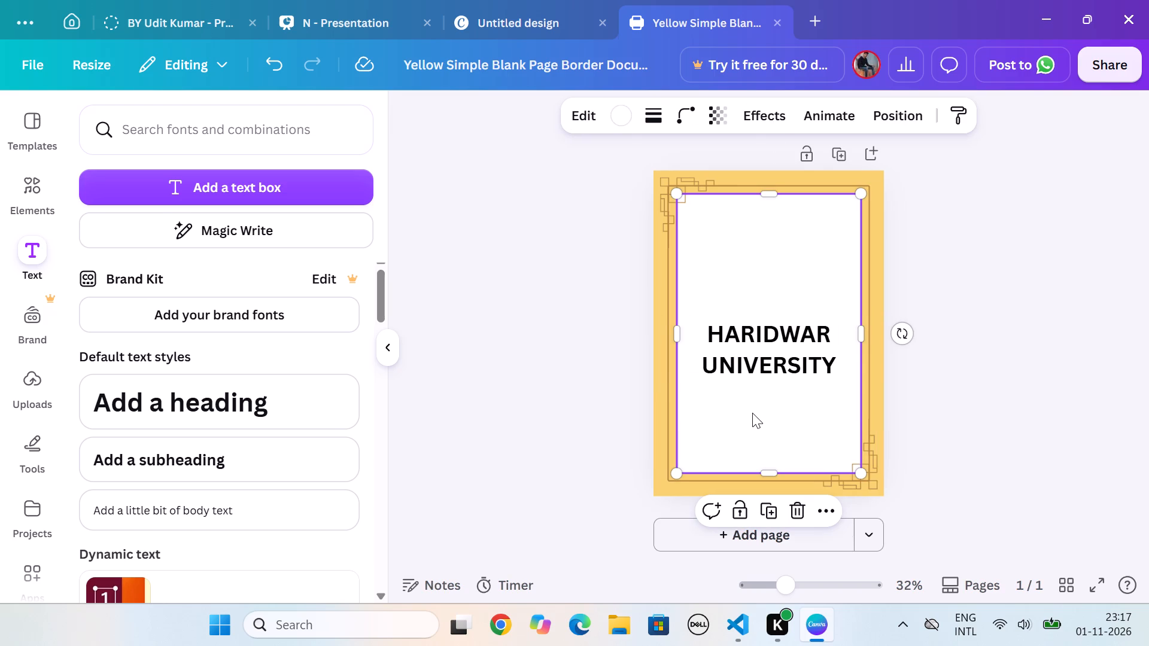
{"action": "left_click", "coordinate": [763, 339]}
{"action": "left_click_drag", "start_coordinate": [763, 339], "coordinate": [762, 337]}
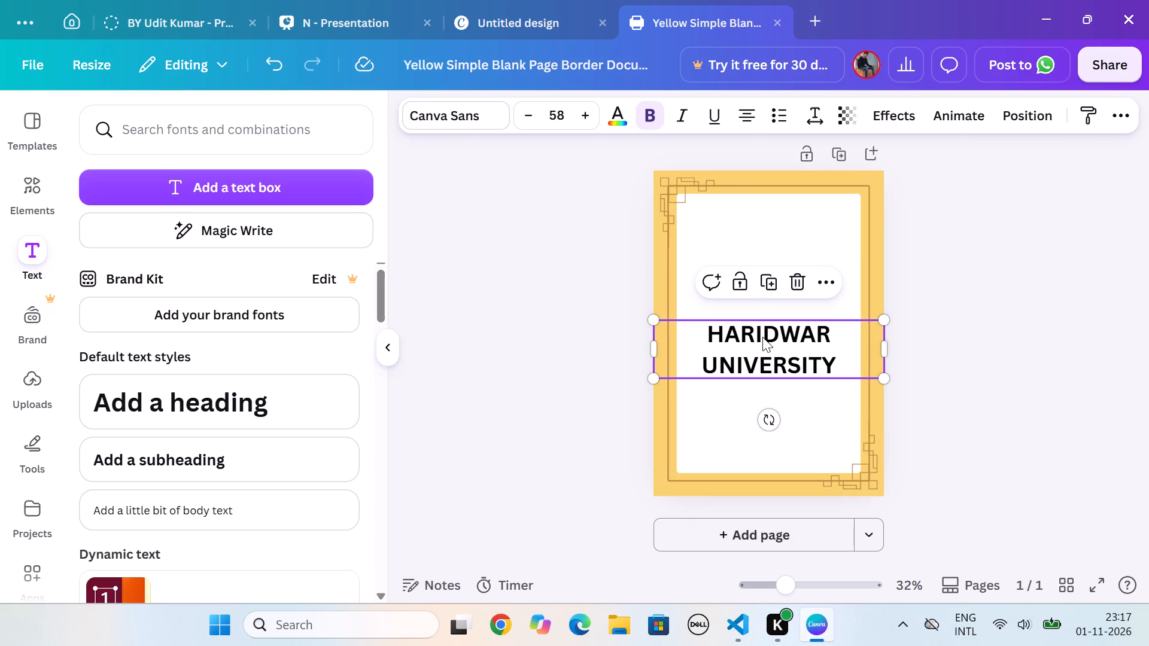
{"action": "left_click_drag", "start_coordinate": [762, 337], "coordinate": [762, 214]}
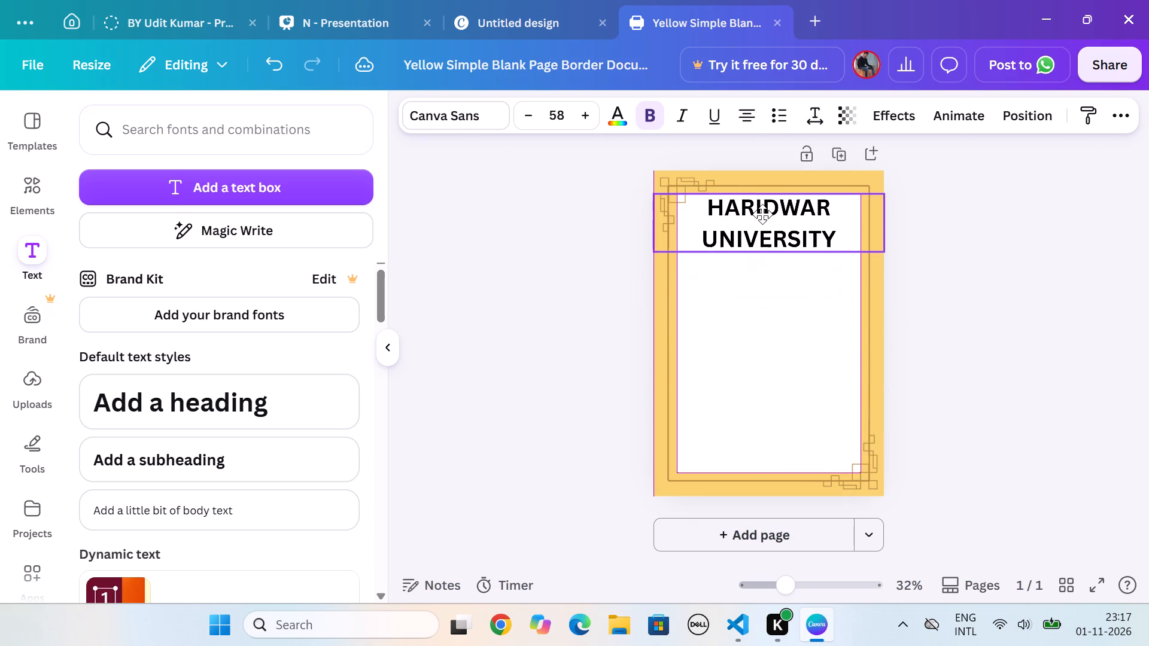
{"action": "left_click_drag", "start_coordinate": [762, 214], "coordinate": [760, 218]}
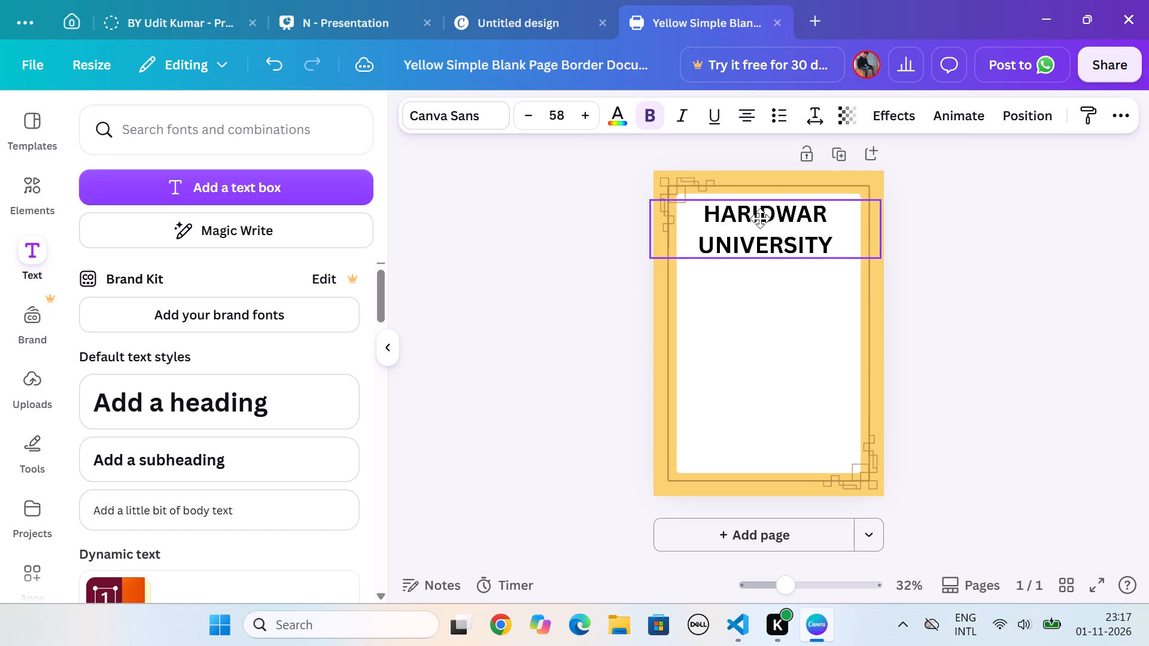
{"action": "left_click_drag", "start_coordinate": [760, 218], "coordinate": [762, 216]}
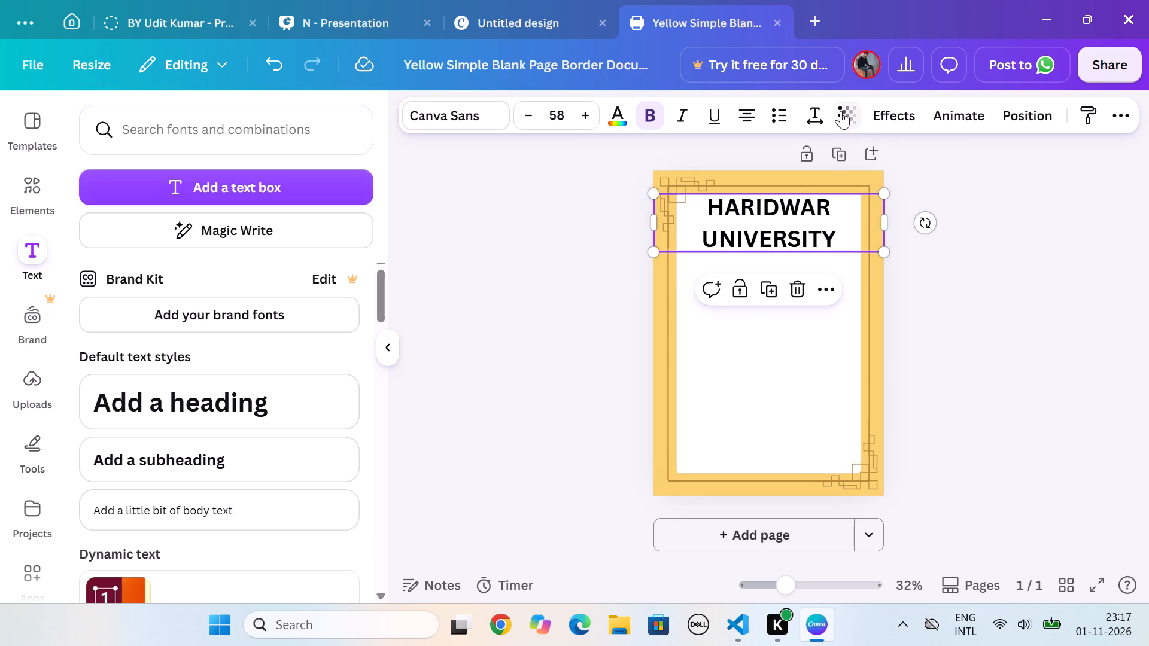
Reduce the line spacing of the HARIDWAR UNIVERSITY heading so its two lines sit closer together.
{"action": "left_click", "coordinate": [828, 115]}
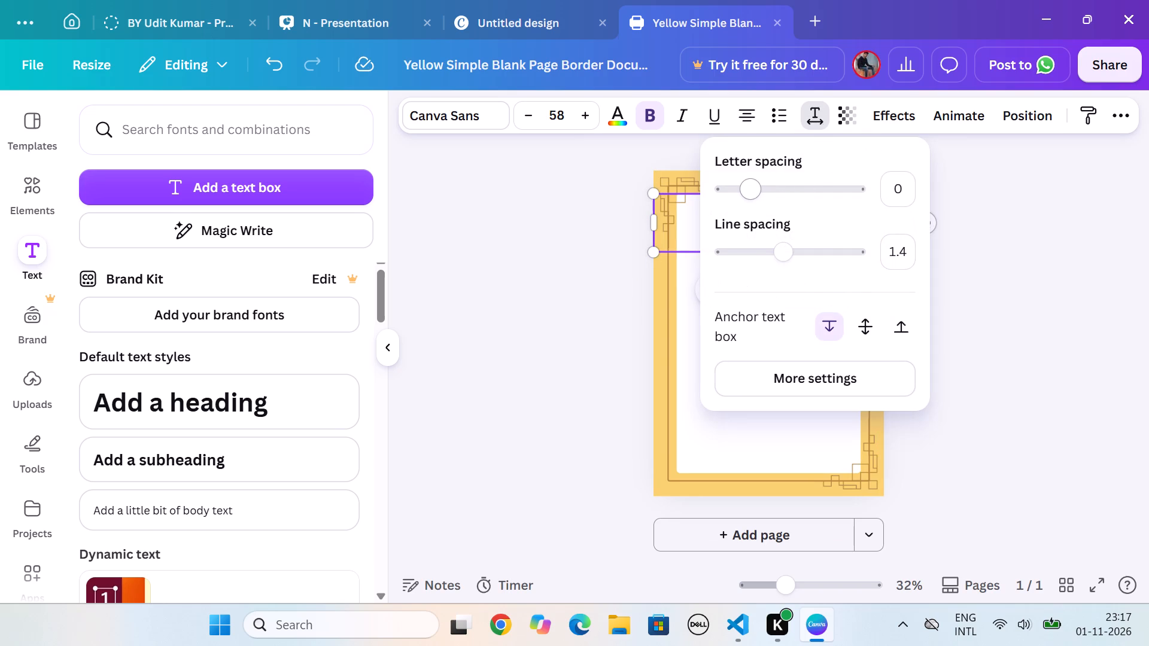
{"action": "left_click", "coordinate": [772, 259]}
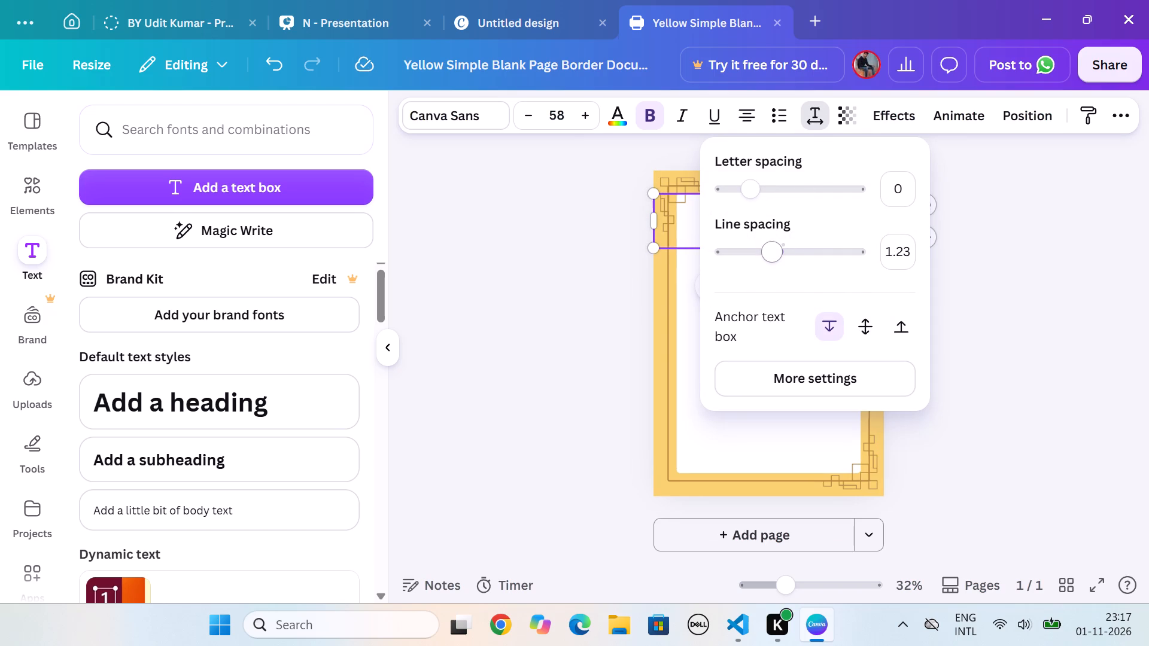
{"action": "left_click", "coordinate": [761, 256]}
{"action": "left_click", "coordinate": [980, 273]}
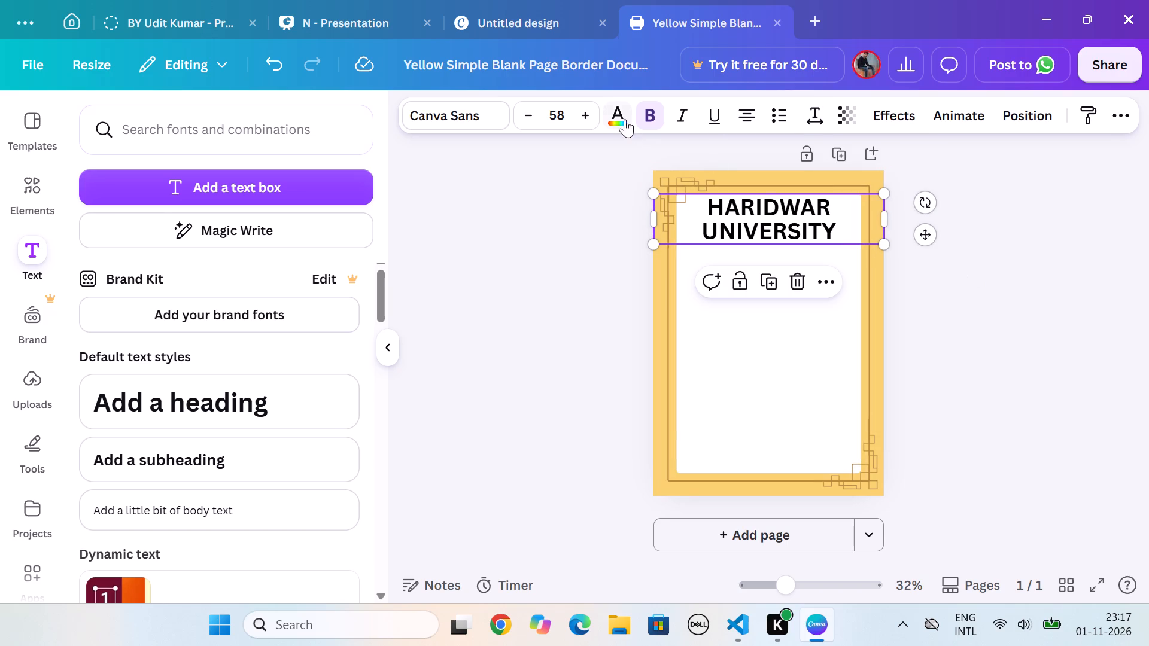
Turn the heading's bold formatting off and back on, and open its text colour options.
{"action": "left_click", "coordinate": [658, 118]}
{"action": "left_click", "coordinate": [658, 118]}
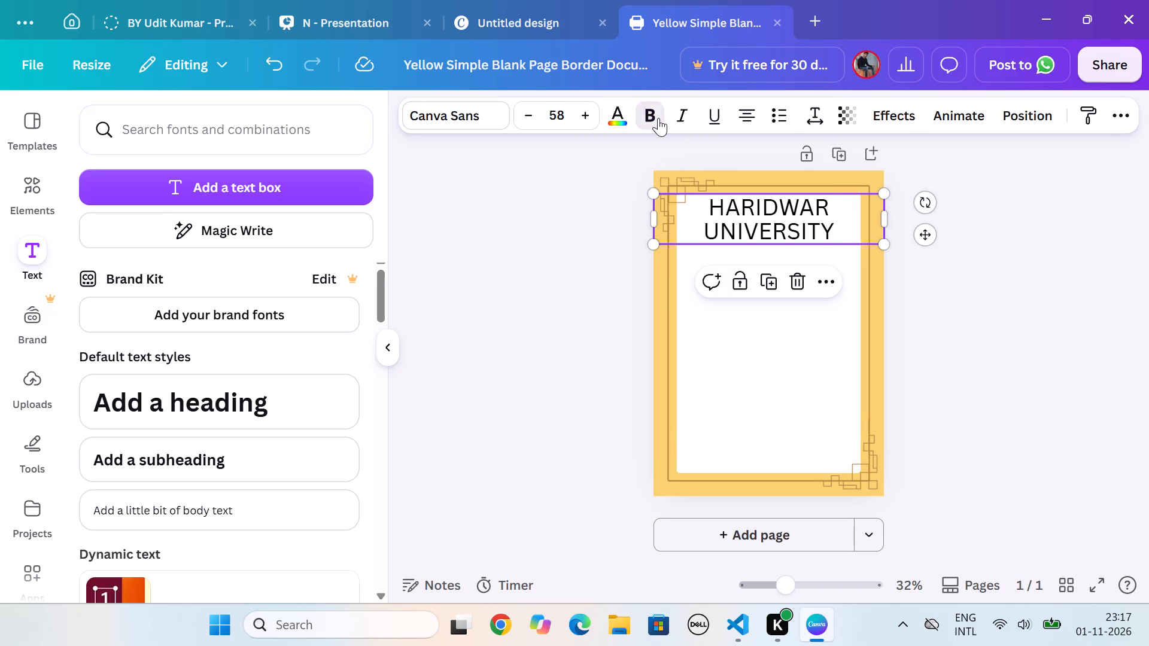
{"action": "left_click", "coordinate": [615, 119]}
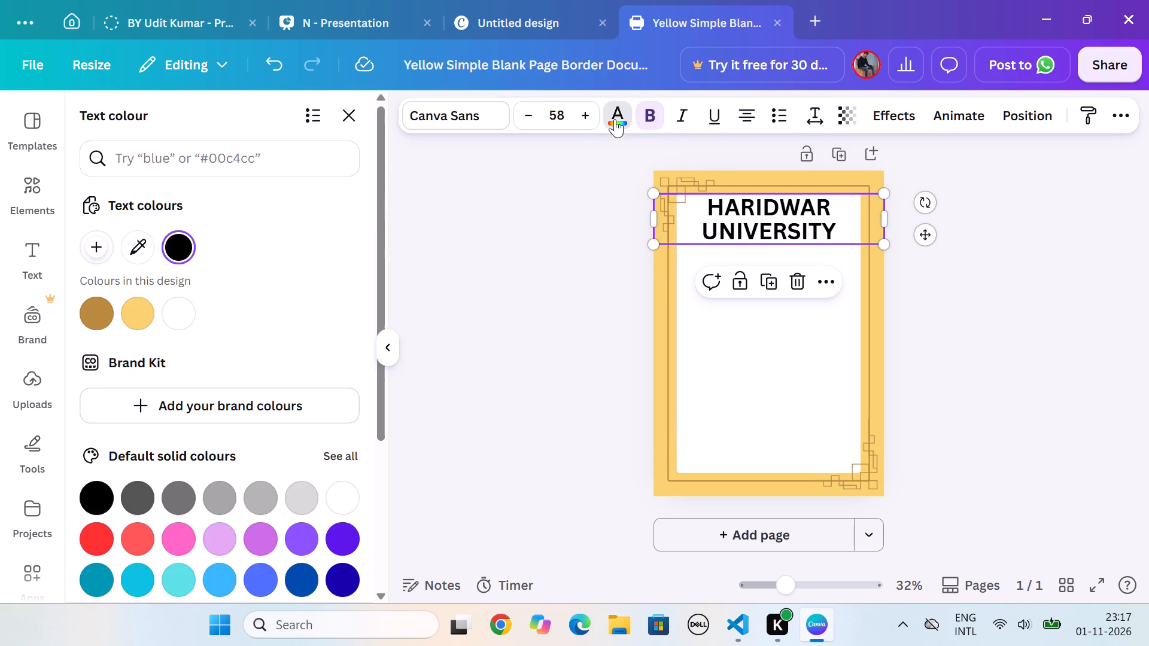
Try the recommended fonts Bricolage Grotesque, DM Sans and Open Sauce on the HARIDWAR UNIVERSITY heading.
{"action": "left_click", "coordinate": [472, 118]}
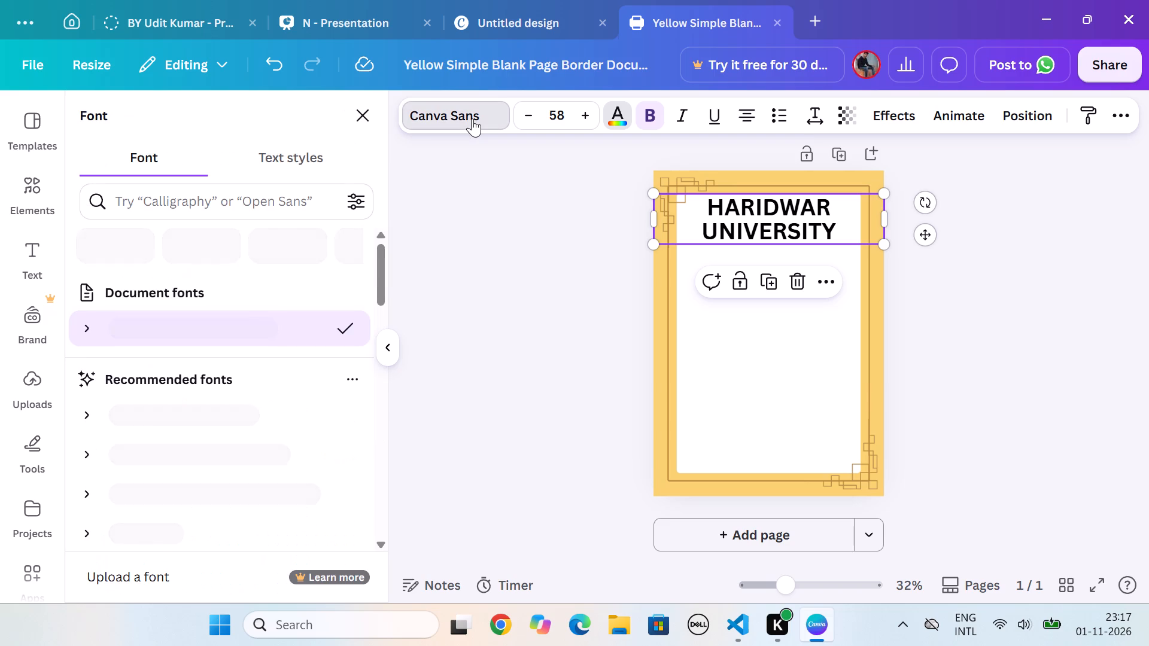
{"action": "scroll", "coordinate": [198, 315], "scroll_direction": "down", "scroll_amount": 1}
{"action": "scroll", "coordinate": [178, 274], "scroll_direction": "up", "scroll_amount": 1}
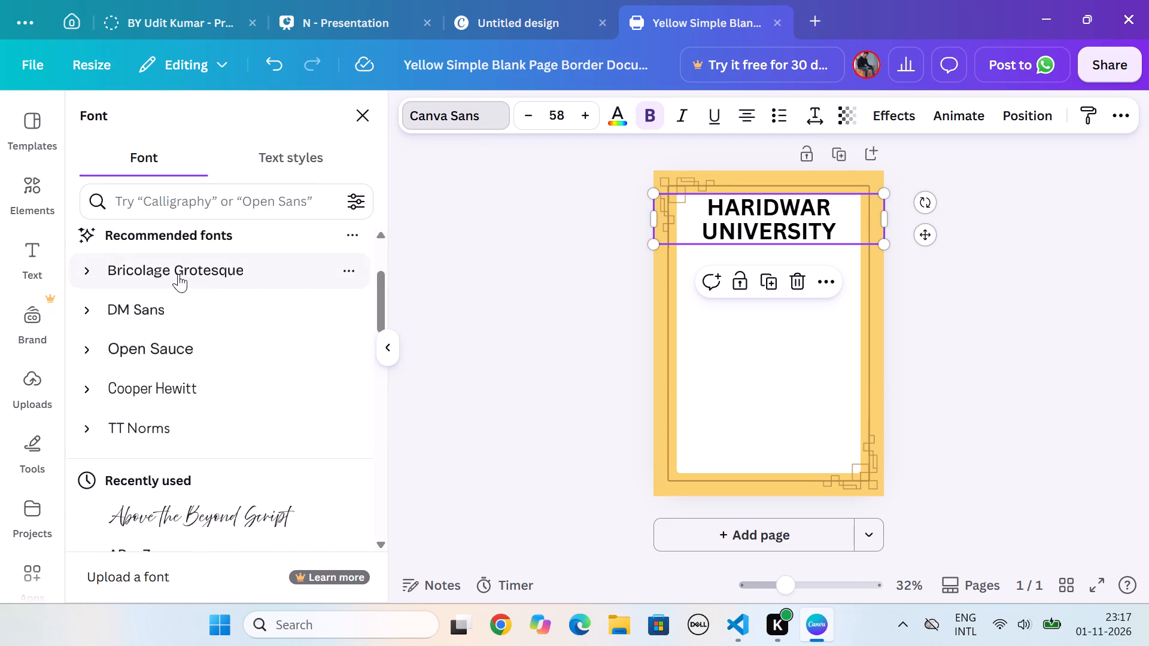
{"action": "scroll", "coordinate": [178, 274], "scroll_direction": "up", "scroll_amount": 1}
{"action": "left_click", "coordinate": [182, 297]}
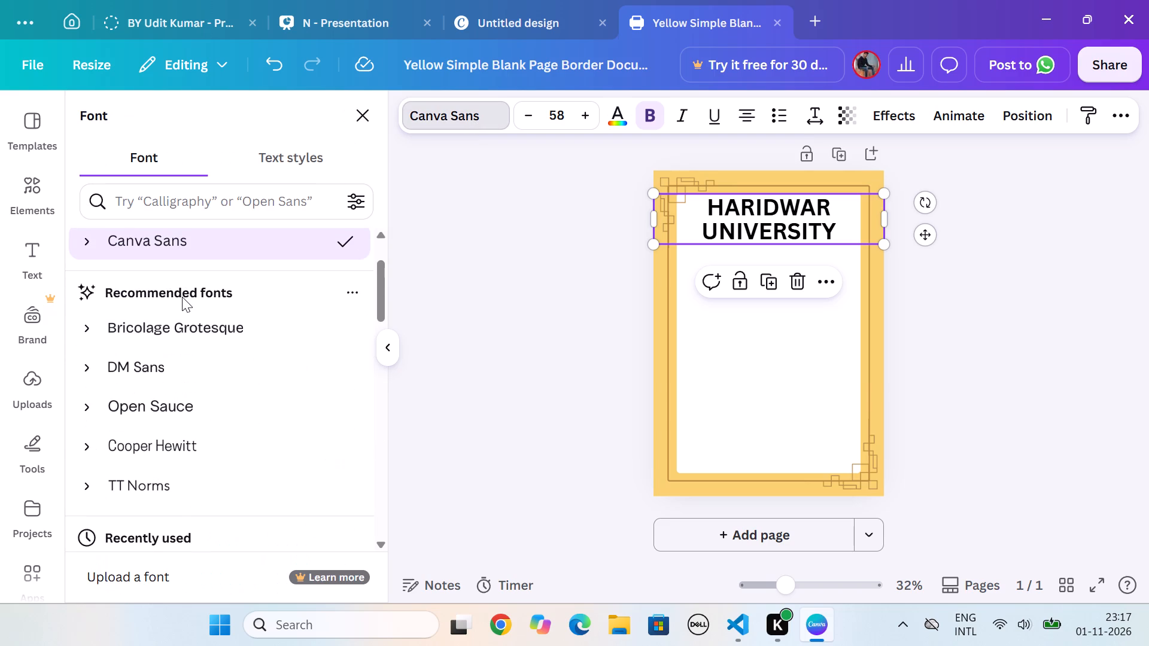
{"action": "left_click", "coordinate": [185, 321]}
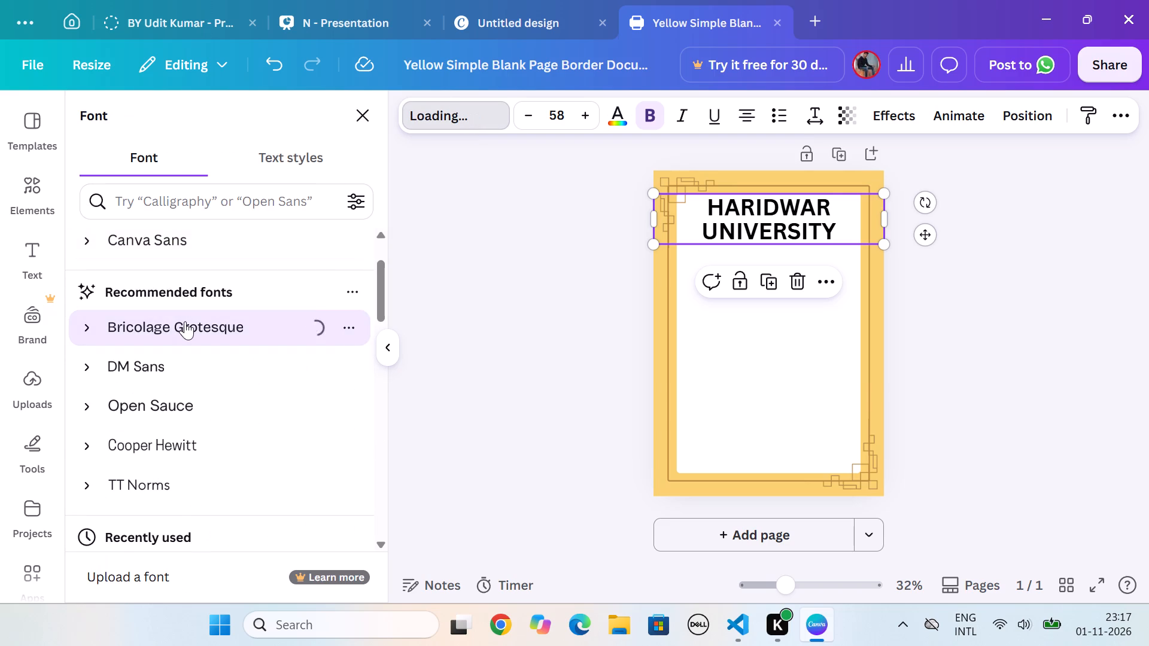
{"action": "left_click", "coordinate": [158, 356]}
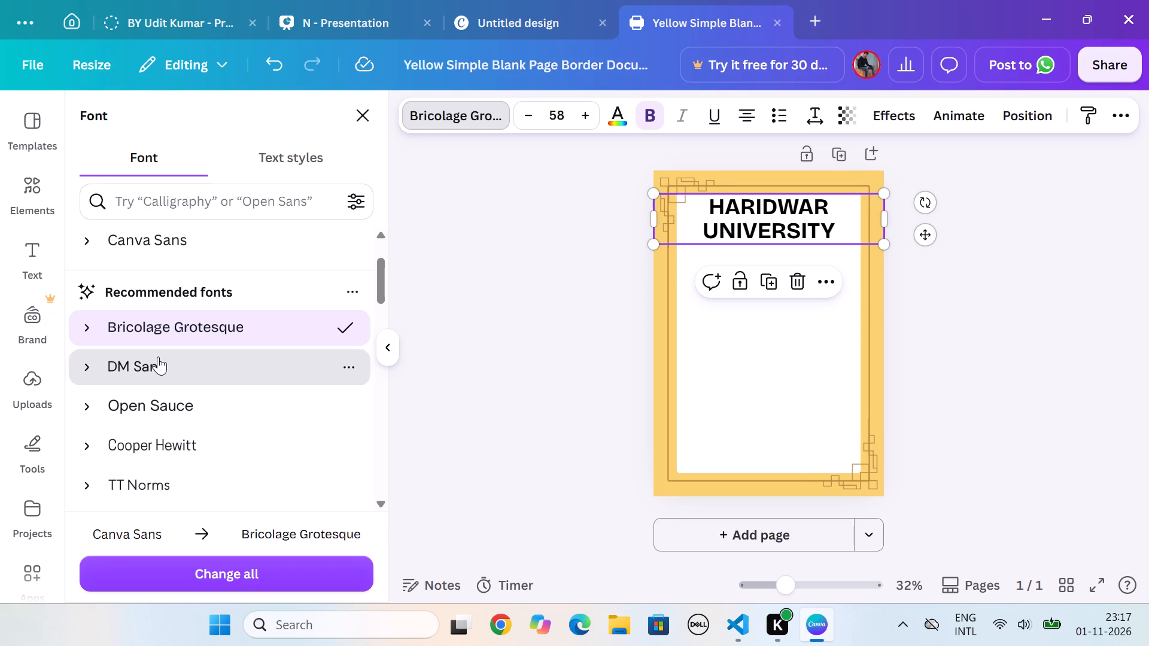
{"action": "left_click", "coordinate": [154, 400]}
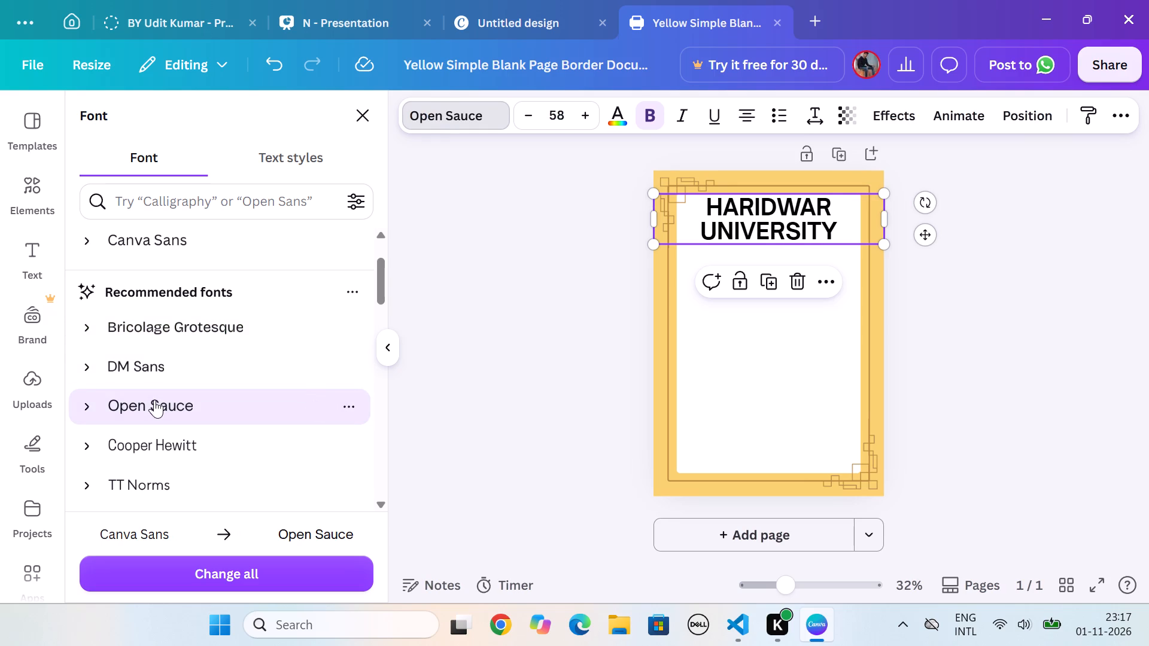
Examine the available document text styles and the Brand Kit font options for the heading.
{"action": "left_click", "coordinate": [279, 156]}
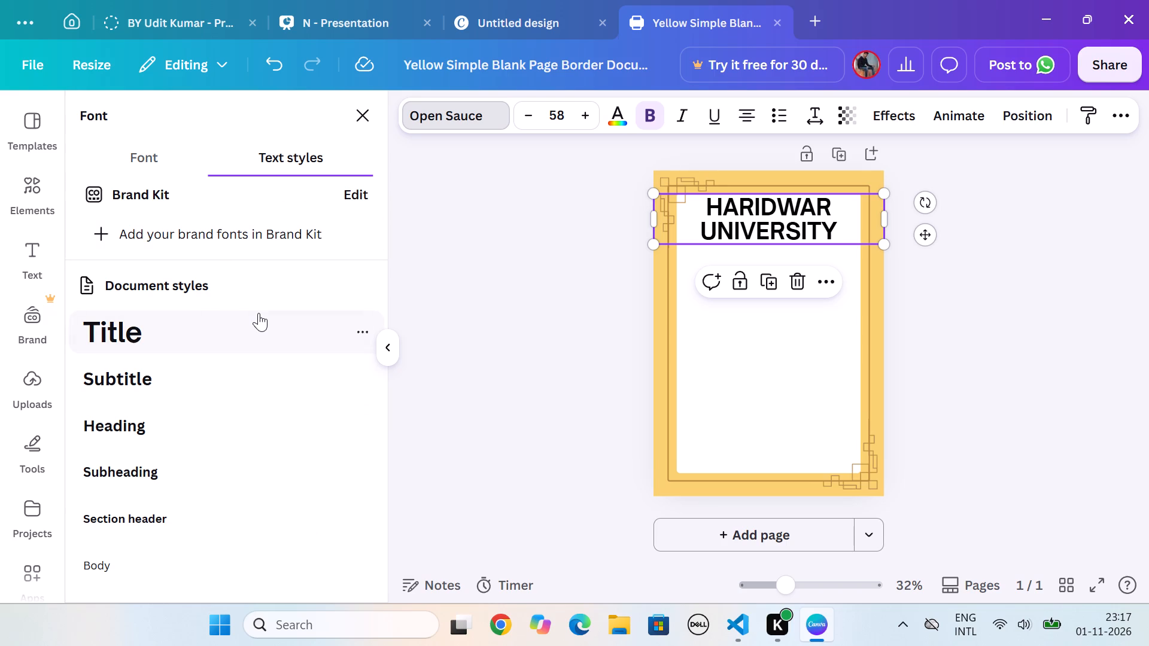
{"action": "scroll", "coordinate": [259, 313], "scroll_direction": "down", "scroll_amount": 2}
{"action": "left_click", "coordinate": [360, 194]}
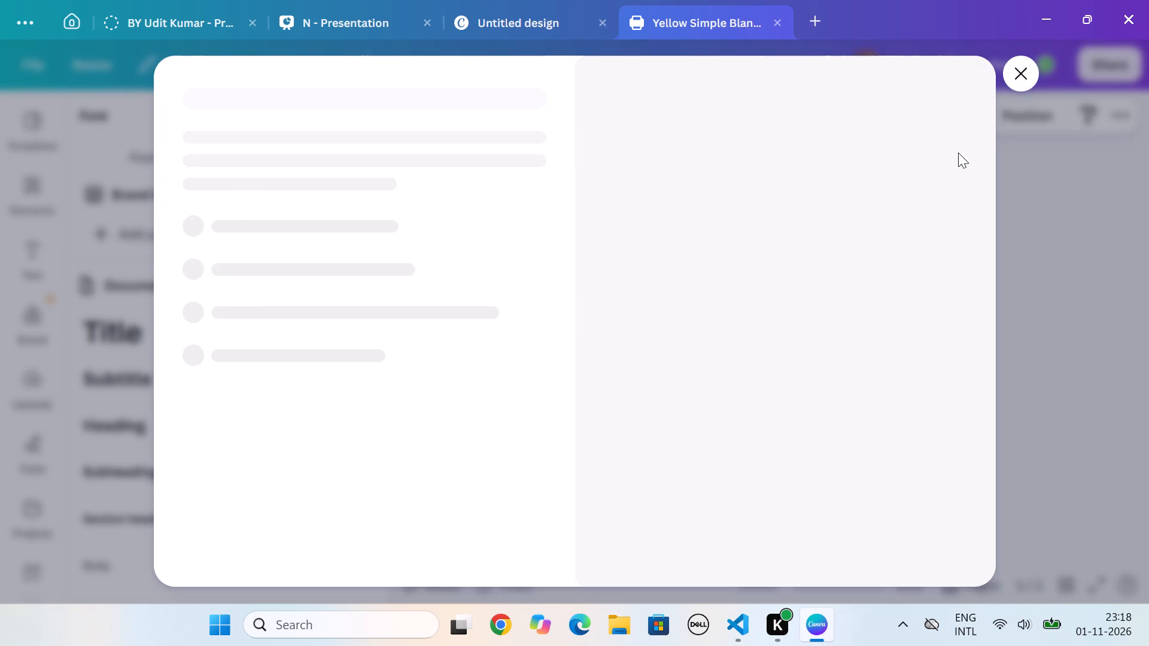
{"action": "left_click", "coordinate": [1020, 70]}
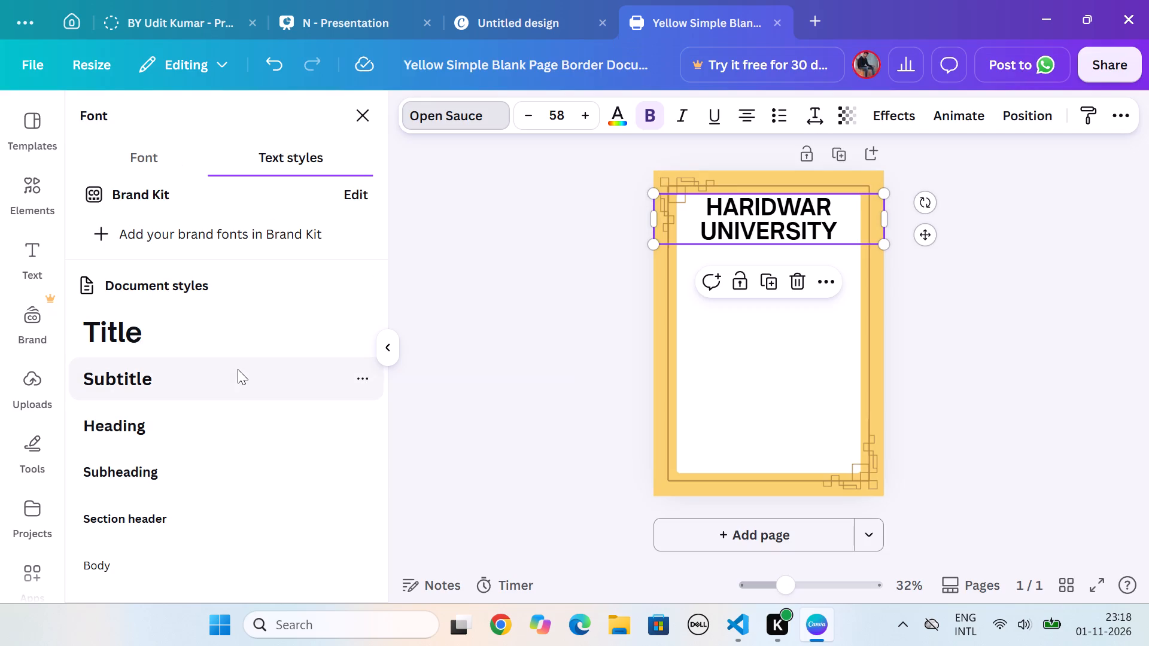
{"action": "scroll", "coordinate": [238, 369], "scroll_direction": "down", "scroll_amount": 2}
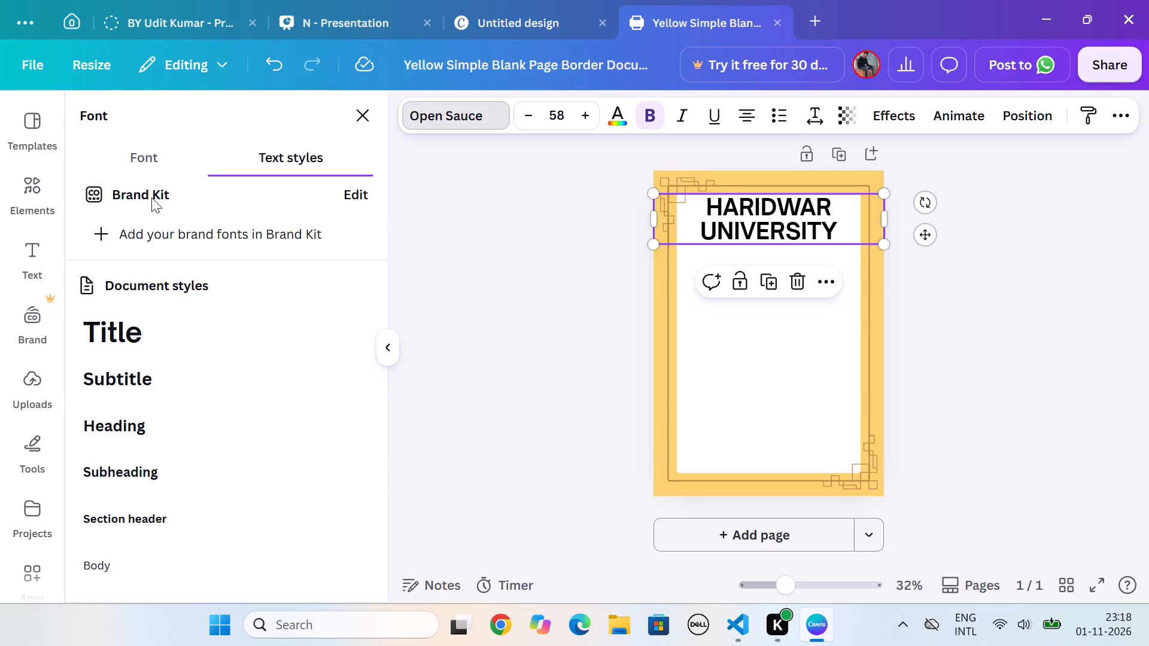
{"action": "left_click", "coordinate": [151, 197]}
{"action": "scroll", "coordinate": [139, 441], "scroll_direction": "down", "scroll_amount": 1}
{"action": "scroll", "coordinate": [169, 254], "scroll_direction": "up", "scroll_amount": 1}
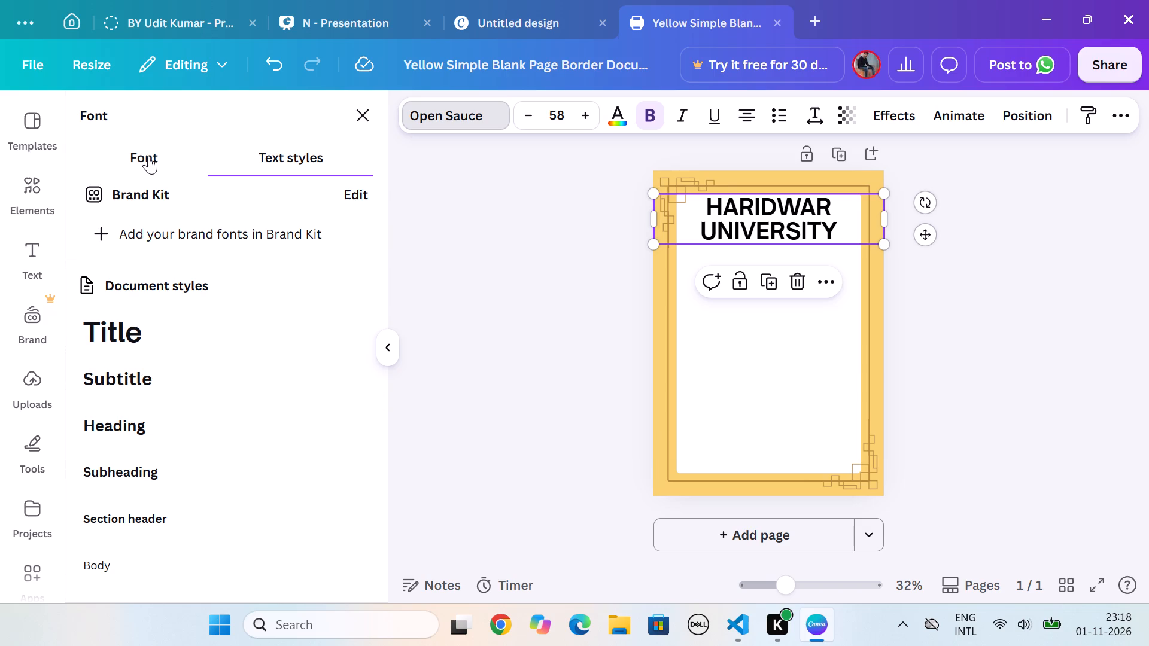
Try Trebuchet MS on the HARIDWAR UNIVERSITY heading, and set its font to Archivo Black from the popular fonts.
{"action": "left_click", "coordinate": [148, 156]}
{"action": "scroll", "coordinate": [215, 443], "scroll_direction": "down", "scroll_amount": 1}
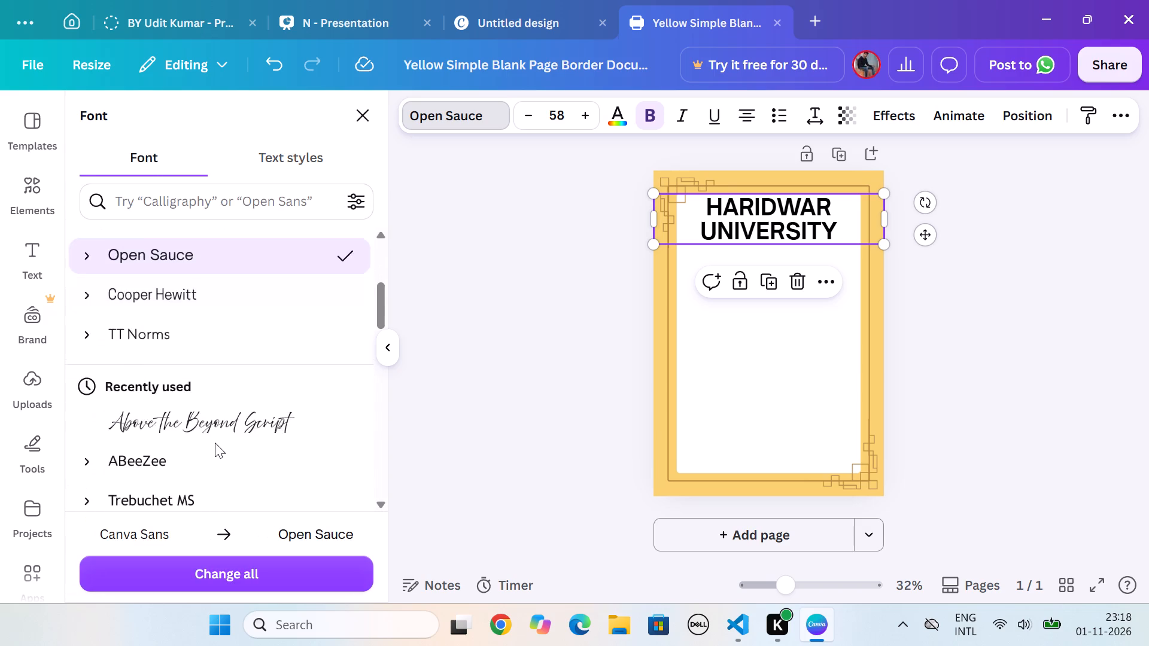
{"action": "scroll", "coordinate": [215, 443], "scroll_direction": "down", "scroll_amount": 1}
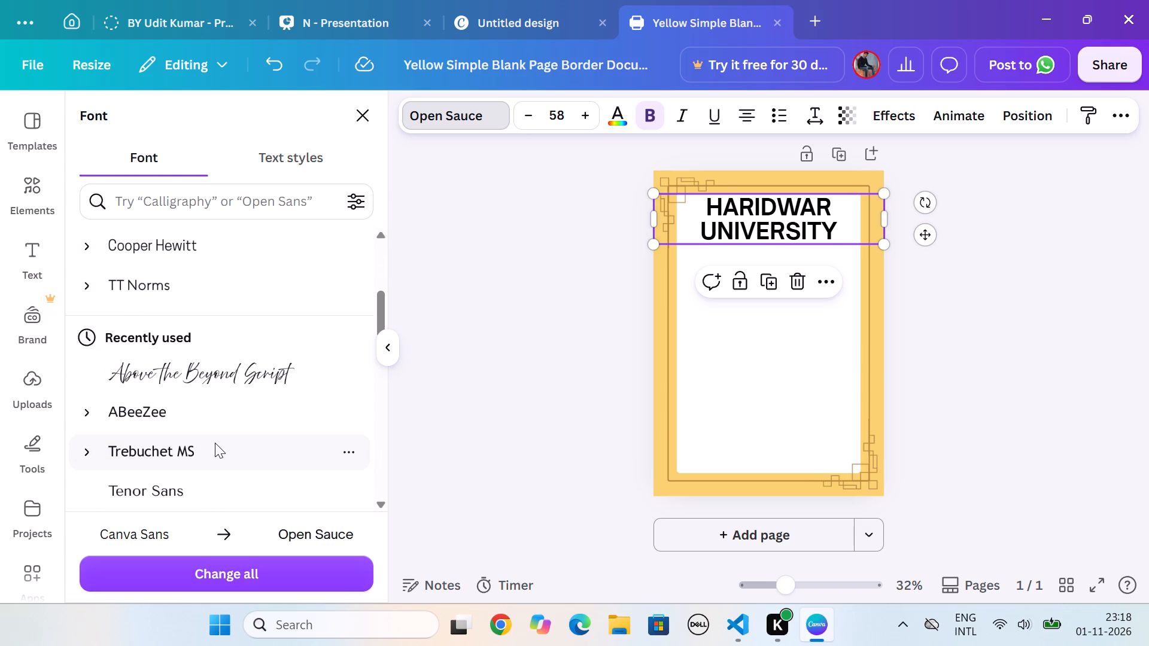
{"action": "left_click", "coordinate": [215, 443]}
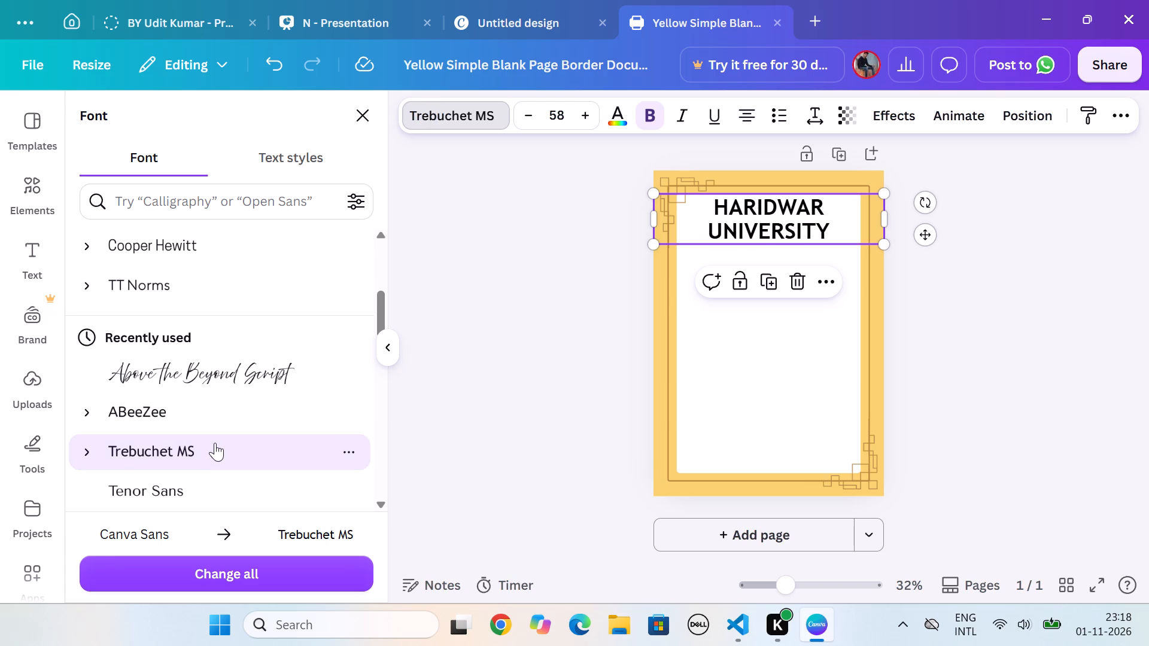
{"action": "scroll", "coordinate": [201, 477], "scroll_direction": "down", "scroll_amount": 2}
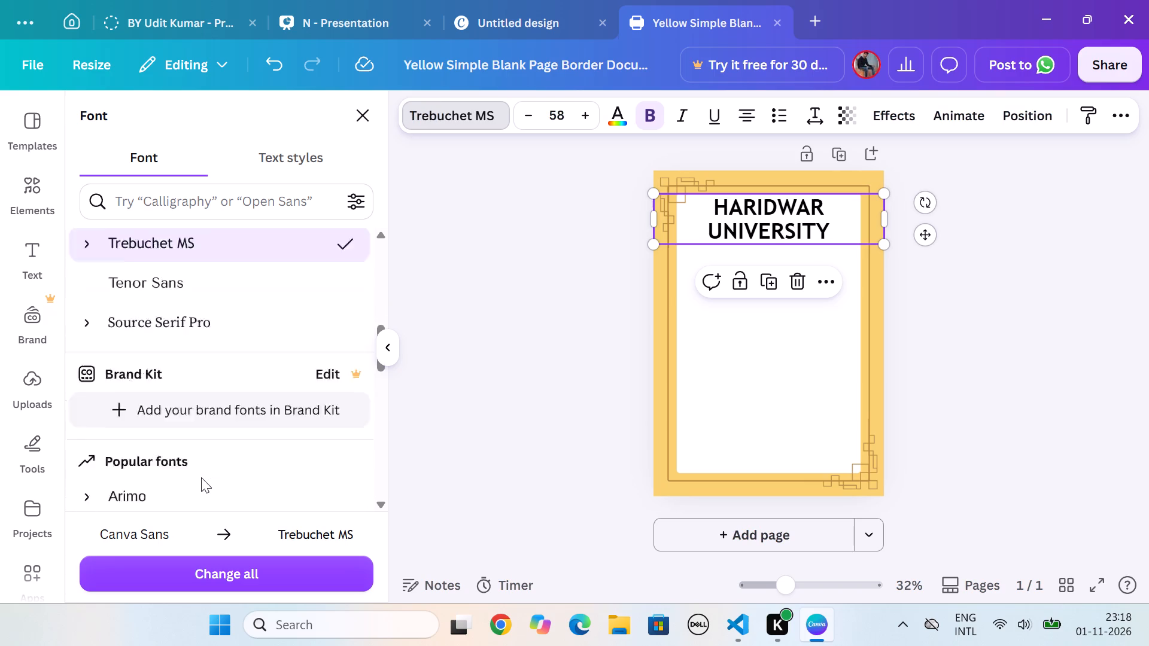
{"action": "scroll", "coordinate": [201, 477], "scroll_direction": "down", "scroll_amount": 2}
{"action": "left_click", "coordinate": [184, 397]}
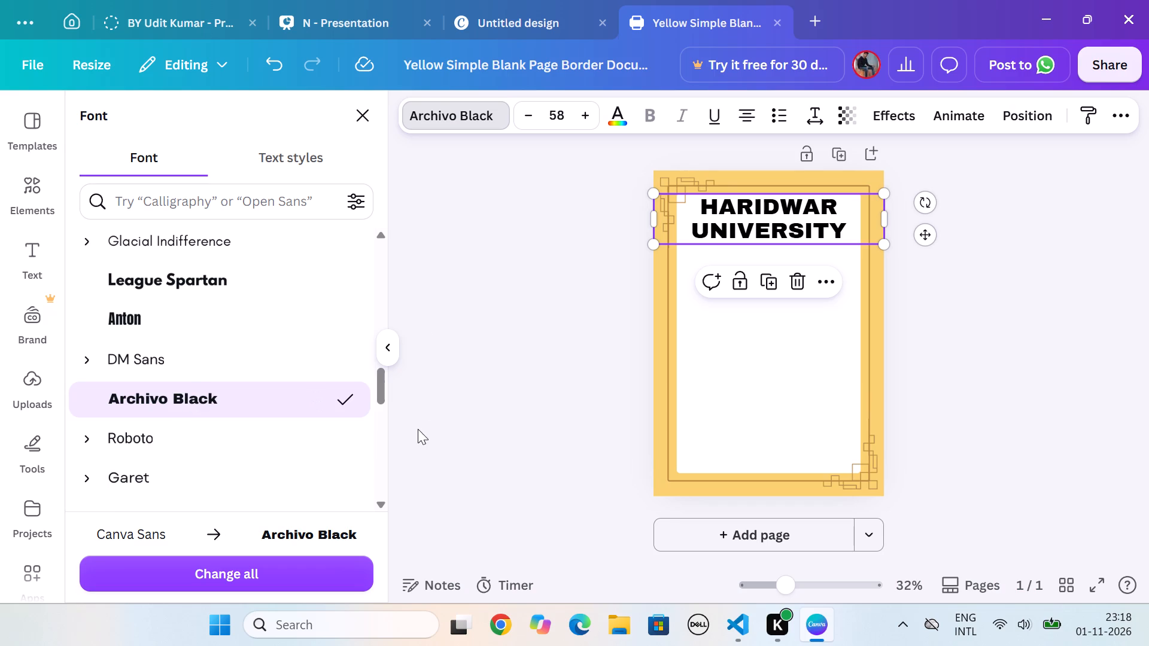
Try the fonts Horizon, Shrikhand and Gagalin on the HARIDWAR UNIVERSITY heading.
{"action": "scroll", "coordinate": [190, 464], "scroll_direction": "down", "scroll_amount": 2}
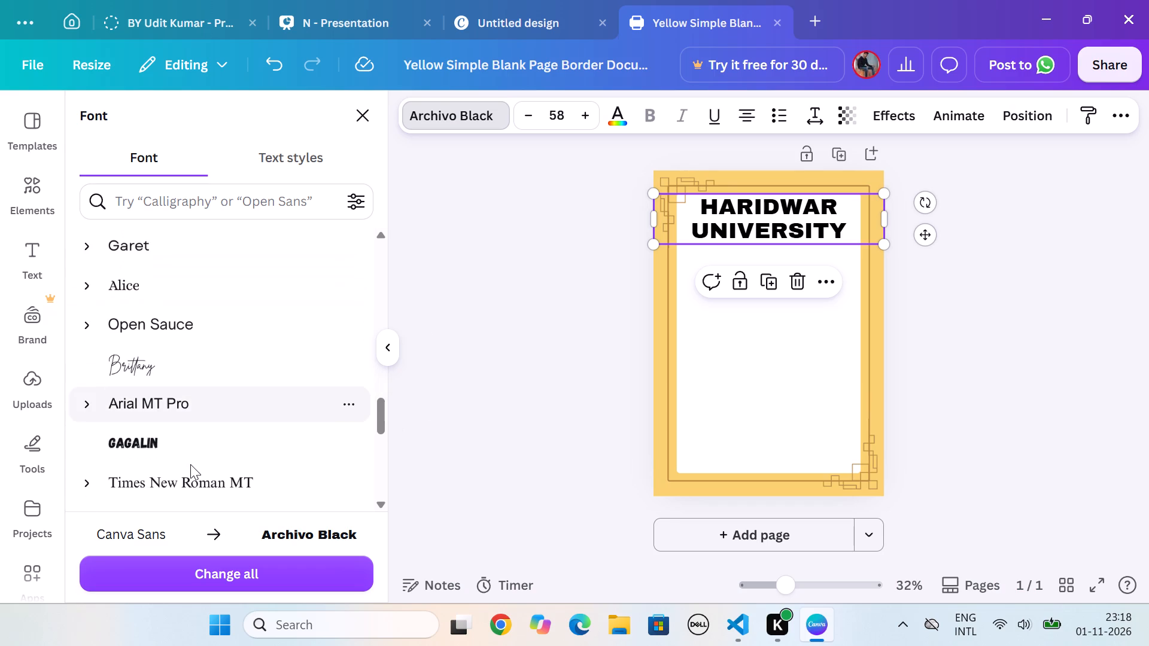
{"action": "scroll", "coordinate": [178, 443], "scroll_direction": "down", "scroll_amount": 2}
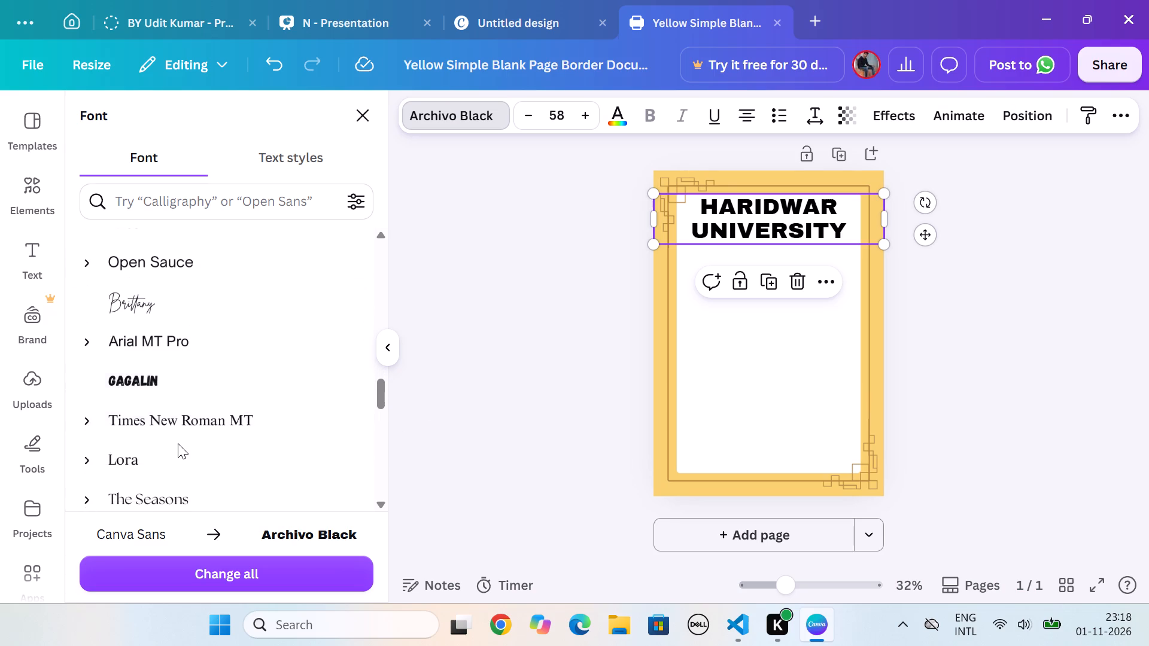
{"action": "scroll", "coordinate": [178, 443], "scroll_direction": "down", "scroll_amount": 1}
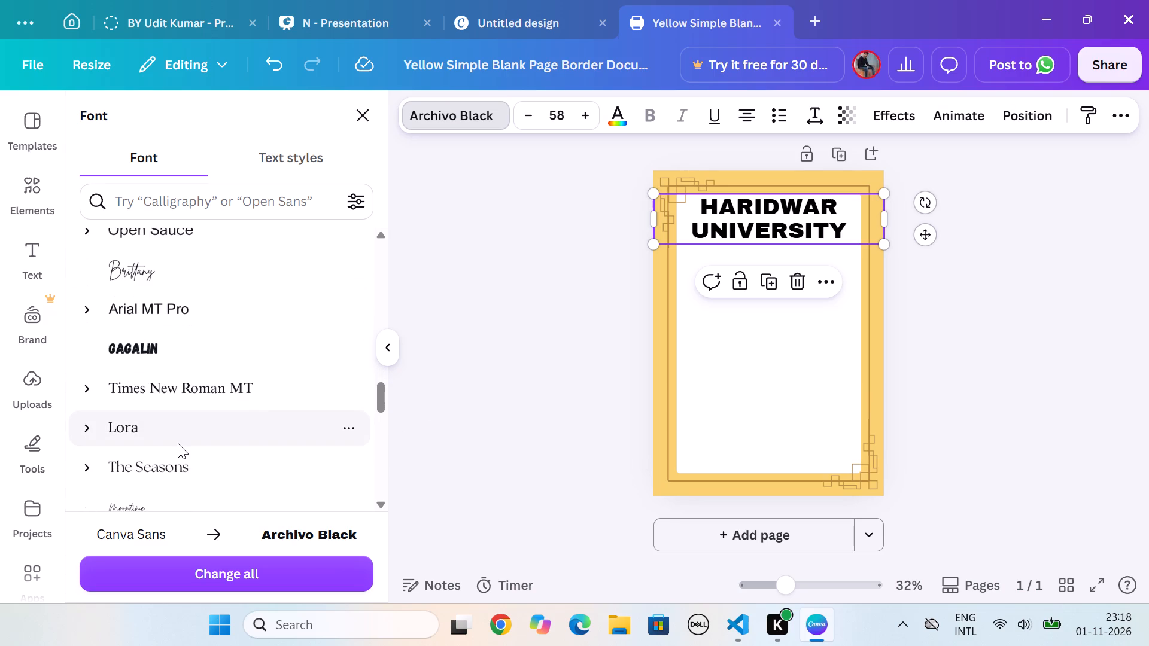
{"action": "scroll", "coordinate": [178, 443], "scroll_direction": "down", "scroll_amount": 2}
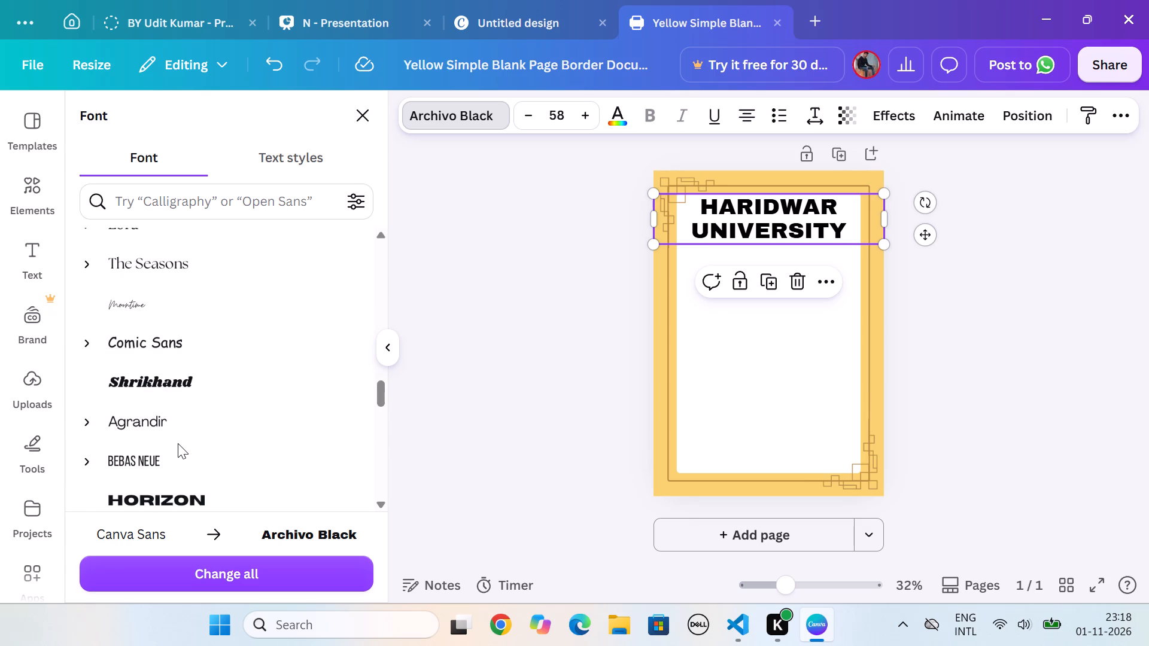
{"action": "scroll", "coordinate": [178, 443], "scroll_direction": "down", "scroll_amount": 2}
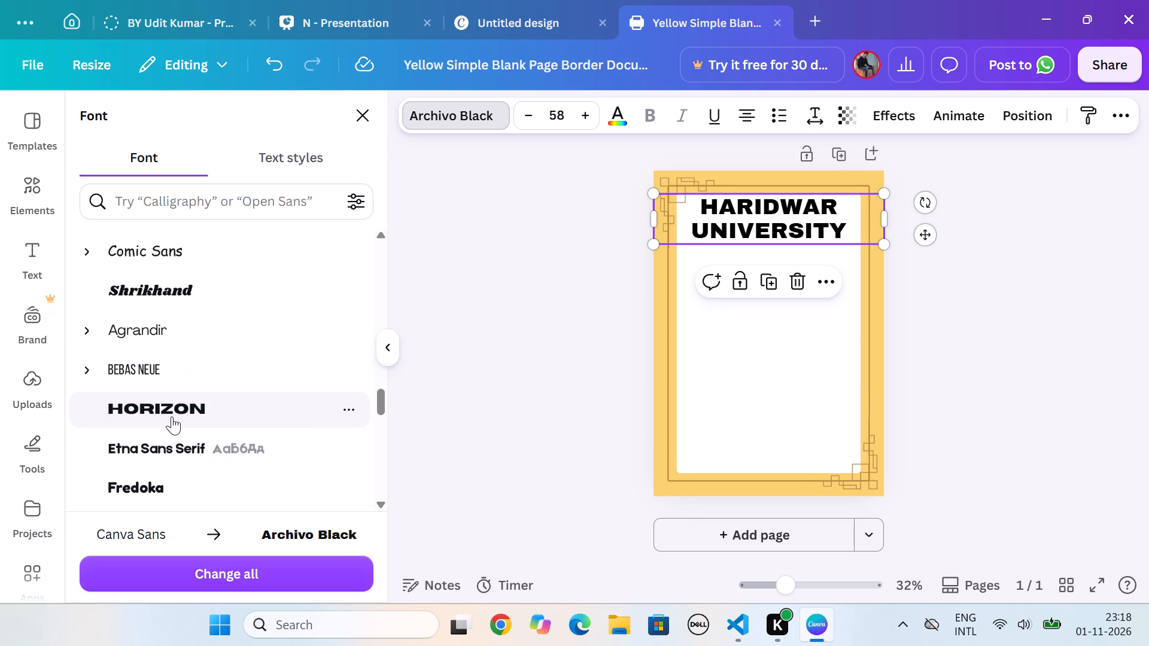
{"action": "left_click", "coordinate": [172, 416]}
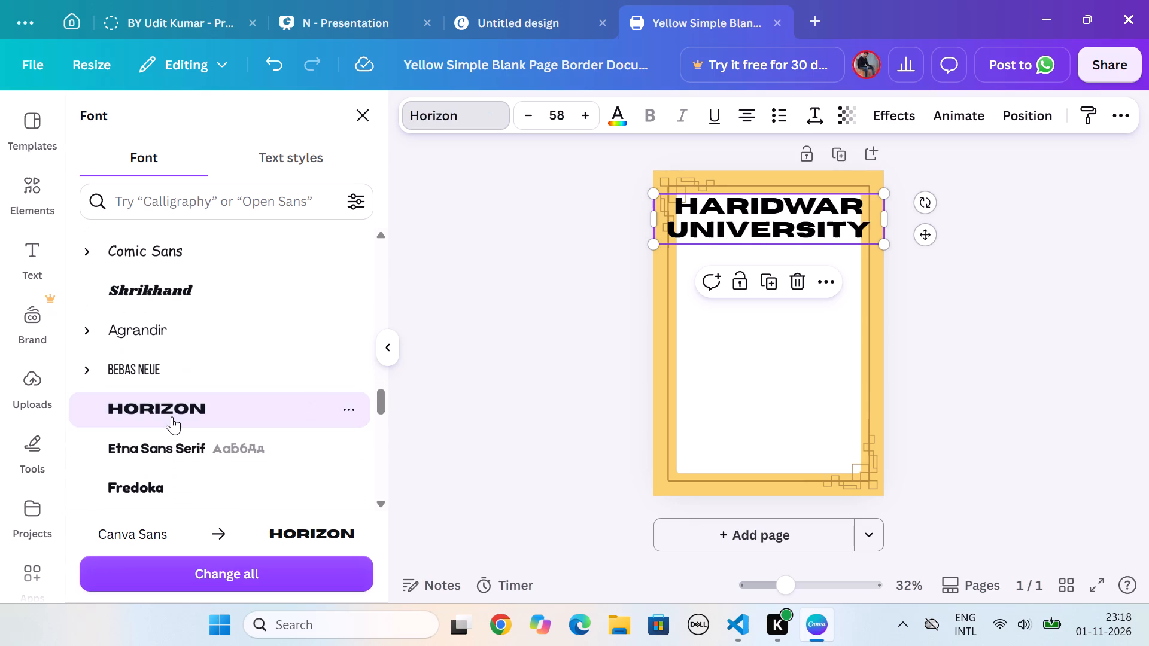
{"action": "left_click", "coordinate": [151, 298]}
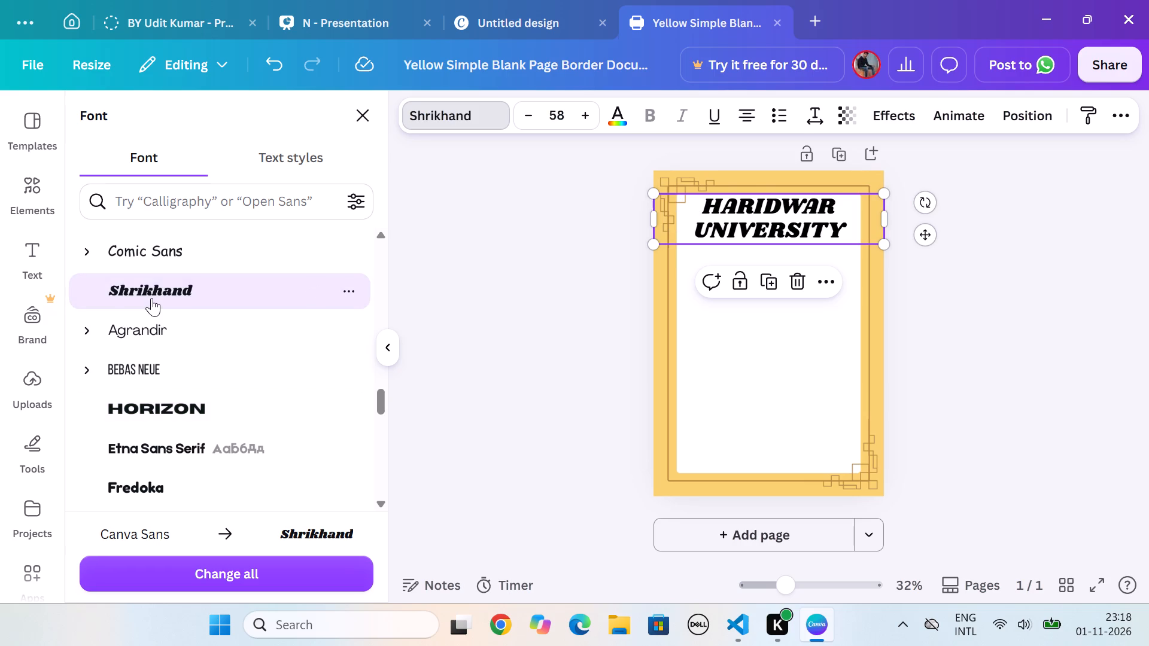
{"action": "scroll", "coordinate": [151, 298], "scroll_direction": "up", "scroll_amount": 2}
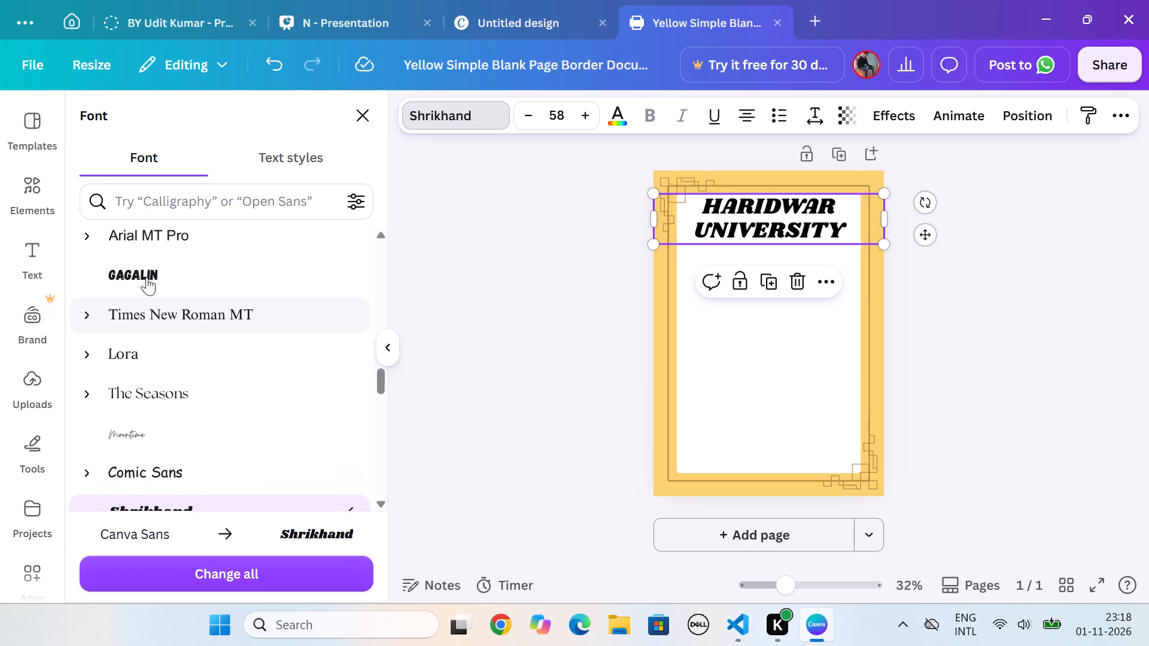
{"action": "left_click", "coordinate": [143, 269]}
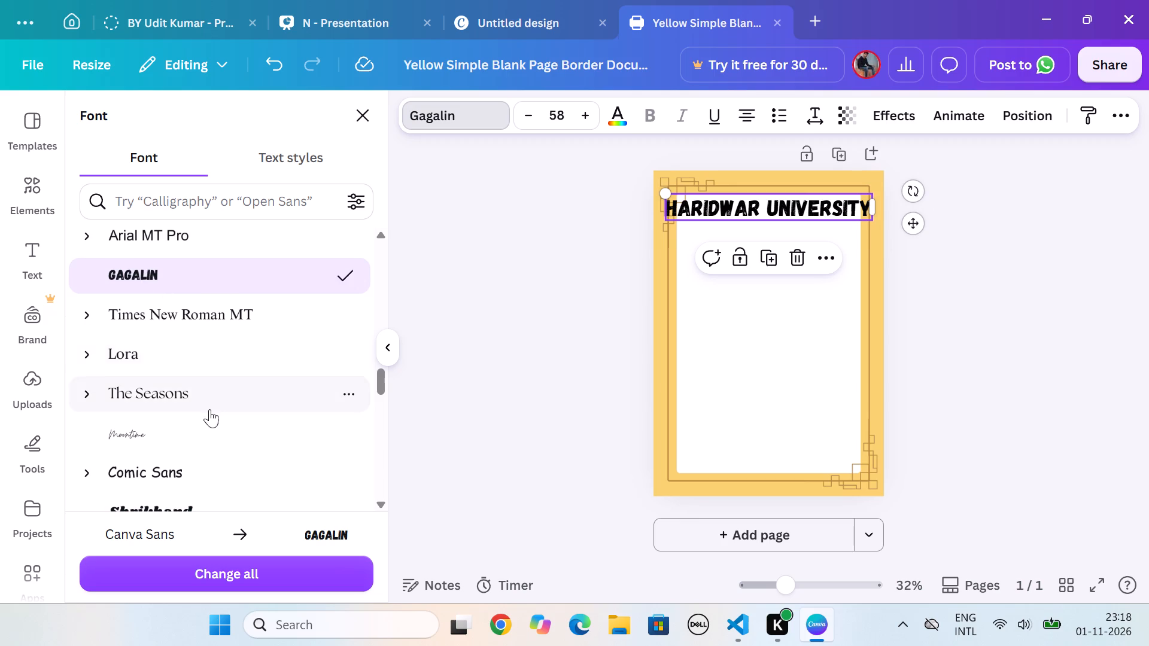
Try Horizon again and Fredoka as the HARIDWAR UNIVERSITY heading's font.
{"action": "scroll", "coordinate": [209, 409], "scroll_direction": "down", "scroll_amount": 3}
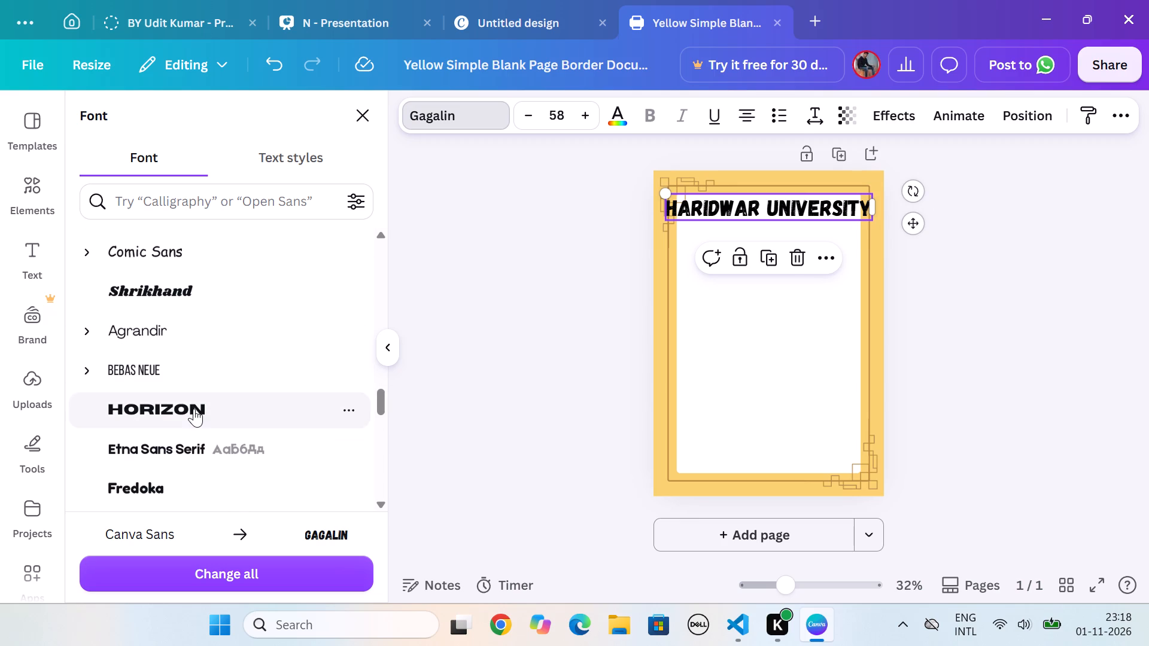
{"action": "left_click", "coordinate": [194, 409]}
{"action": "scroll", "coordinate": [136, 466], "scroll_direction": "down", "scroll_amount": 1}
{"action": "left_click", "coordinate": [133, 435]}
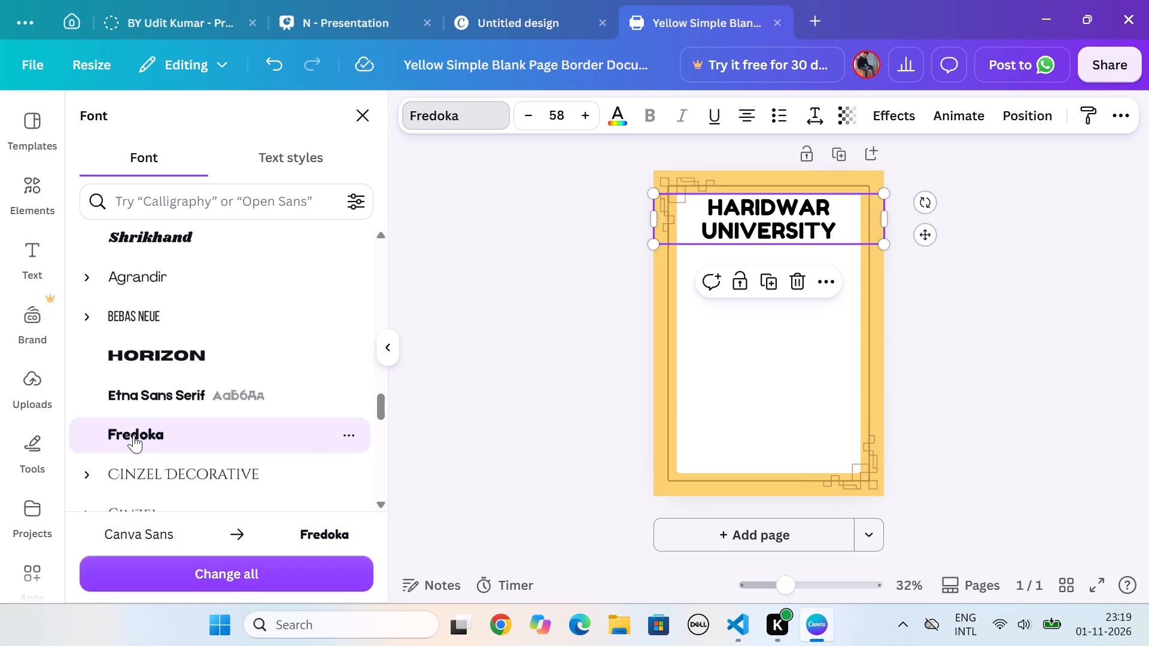
Set the HARIDWAR UNIVERSITY heading's font to Yeseva One.
{"action": "scroll", "coordinate": [133, 435], "scroll_direction": "down", "scroll_amount": 4}
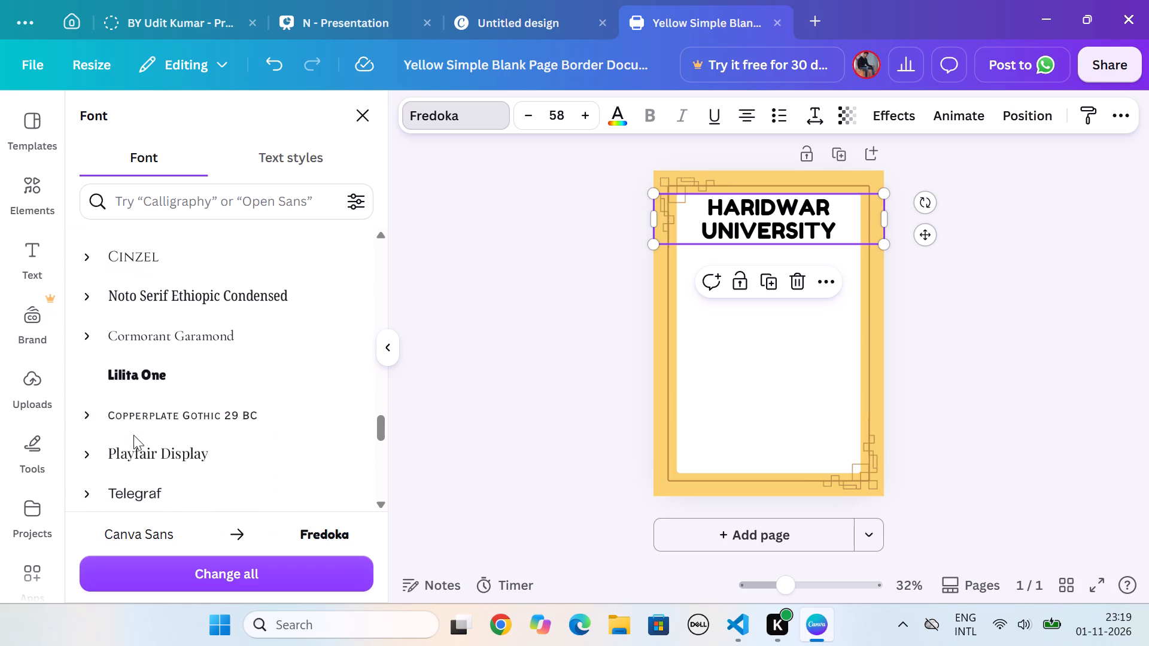
{"action": "scroll", "coordinate": [133, 435], "scroll_direction": "down", "scroll_amount": 1}
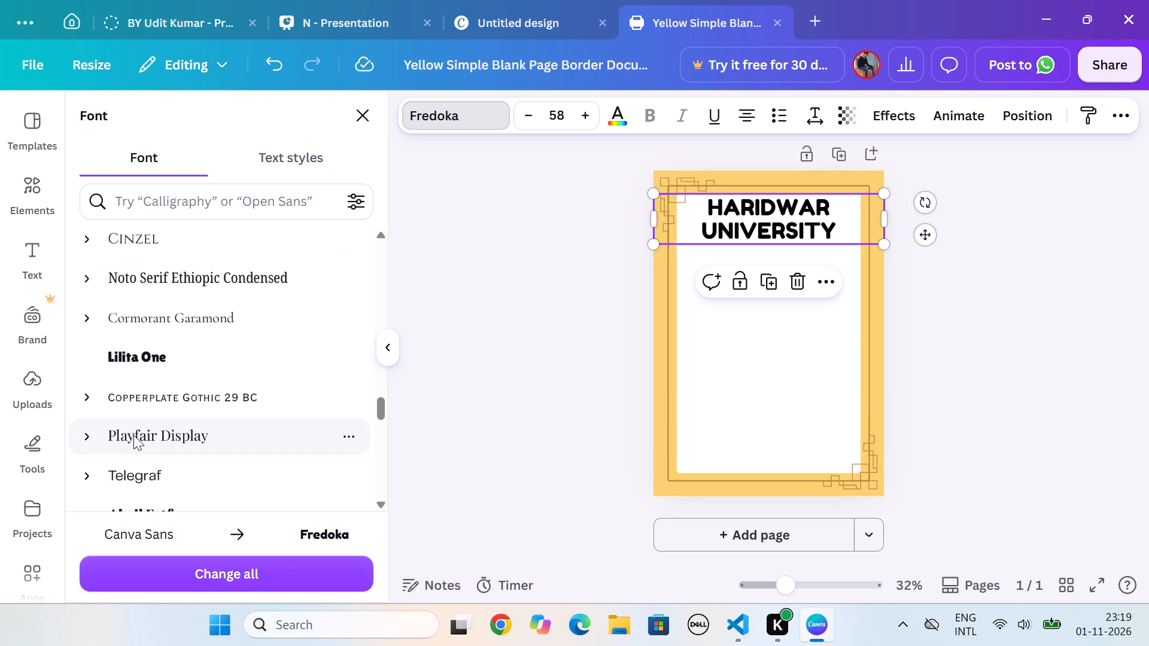
{"action": "scroll", "coordinate": [133, 435], "scroll_direction": "down", "scroll_amount": 2}
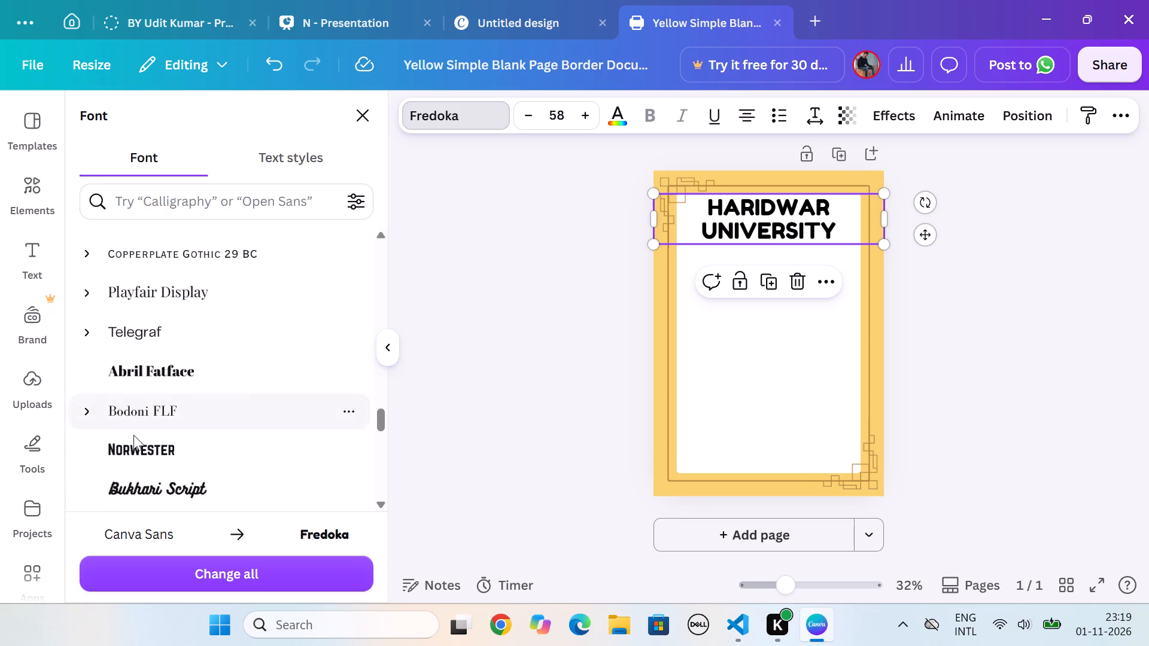
{"action": "scroll", "coordinate": [133, 435], "scroll_direction": "down", "scroll_amount": 2}
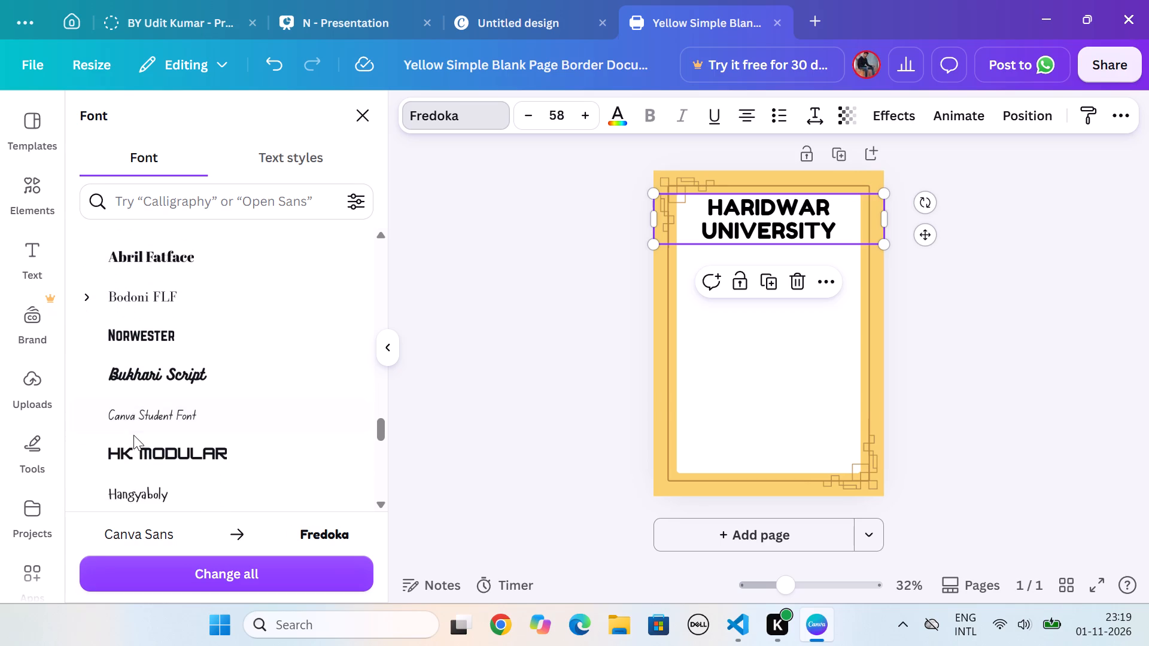
{"action": "scroll", "coordinate": [133, 435], "scroll_direction": "down", "scroll_amount": 3}
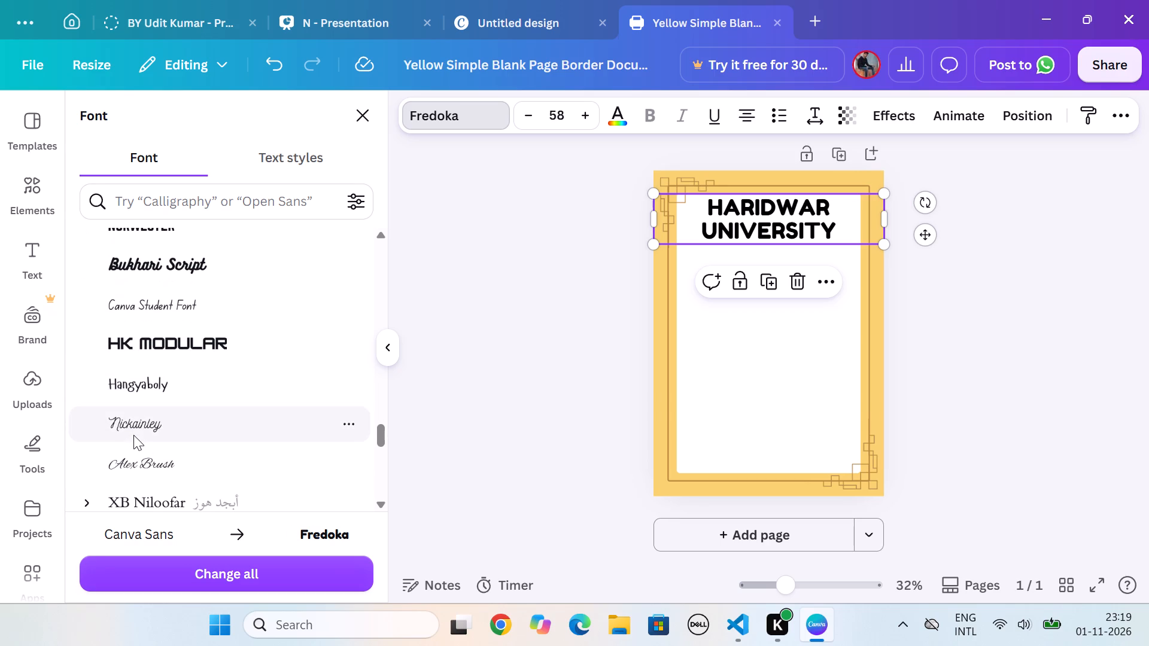
{"action": "scroll", "coordinate": [133, 435], "scroll_direction": "down", "scroll_amount": 1}
{"action": "left_click", "coordinate": [146, 458]}
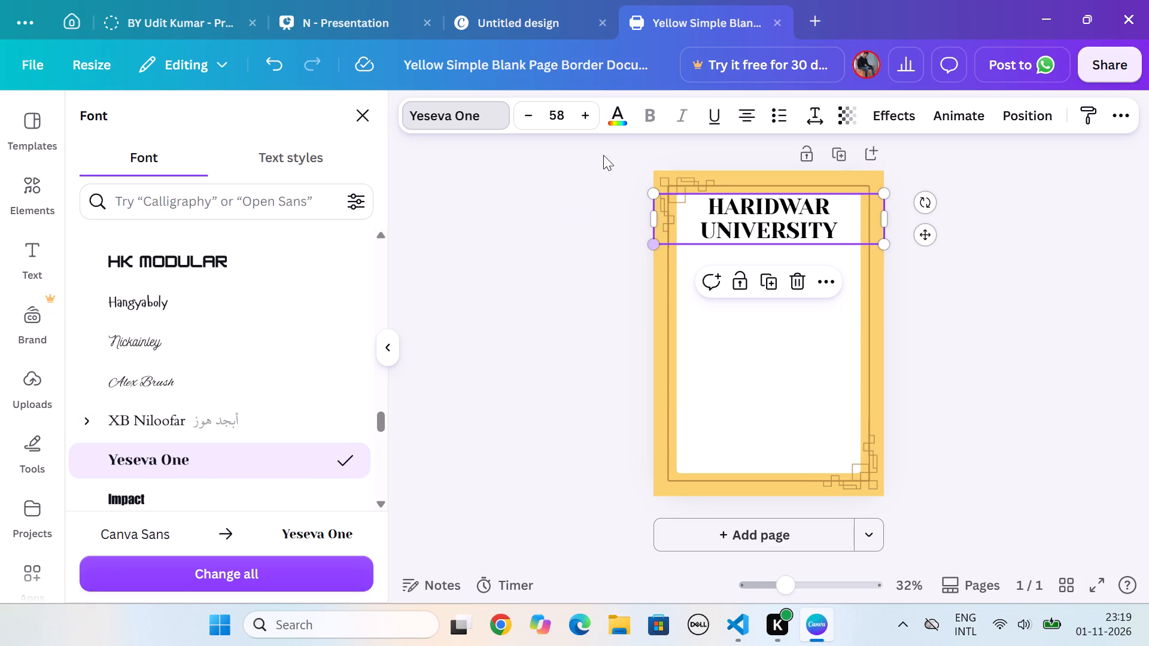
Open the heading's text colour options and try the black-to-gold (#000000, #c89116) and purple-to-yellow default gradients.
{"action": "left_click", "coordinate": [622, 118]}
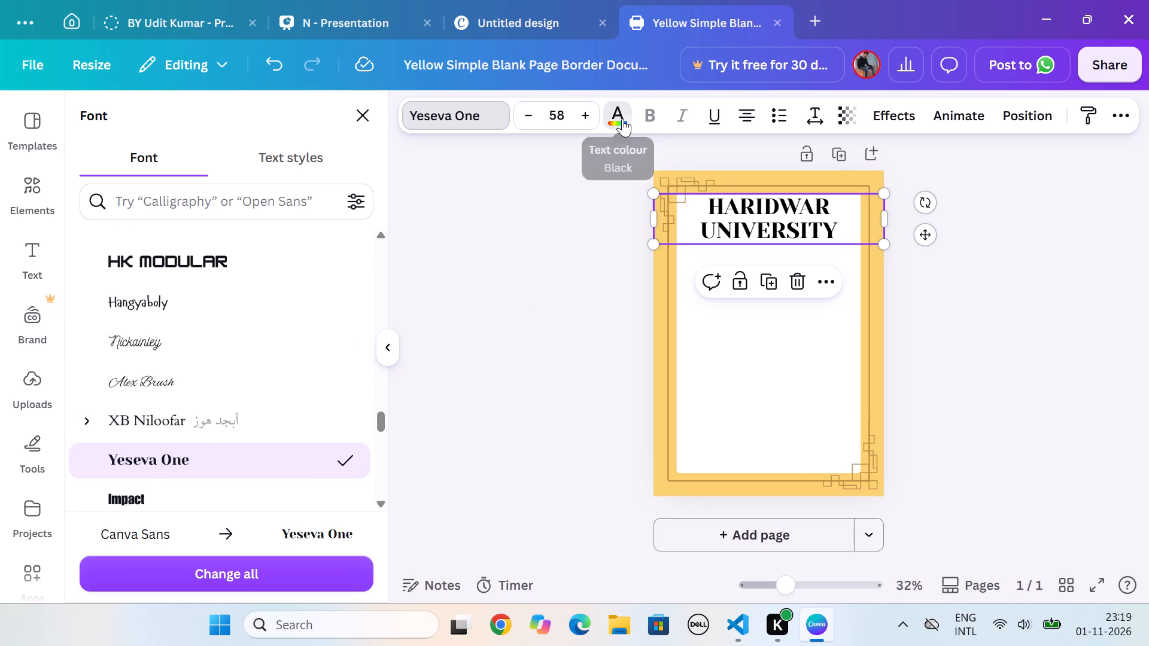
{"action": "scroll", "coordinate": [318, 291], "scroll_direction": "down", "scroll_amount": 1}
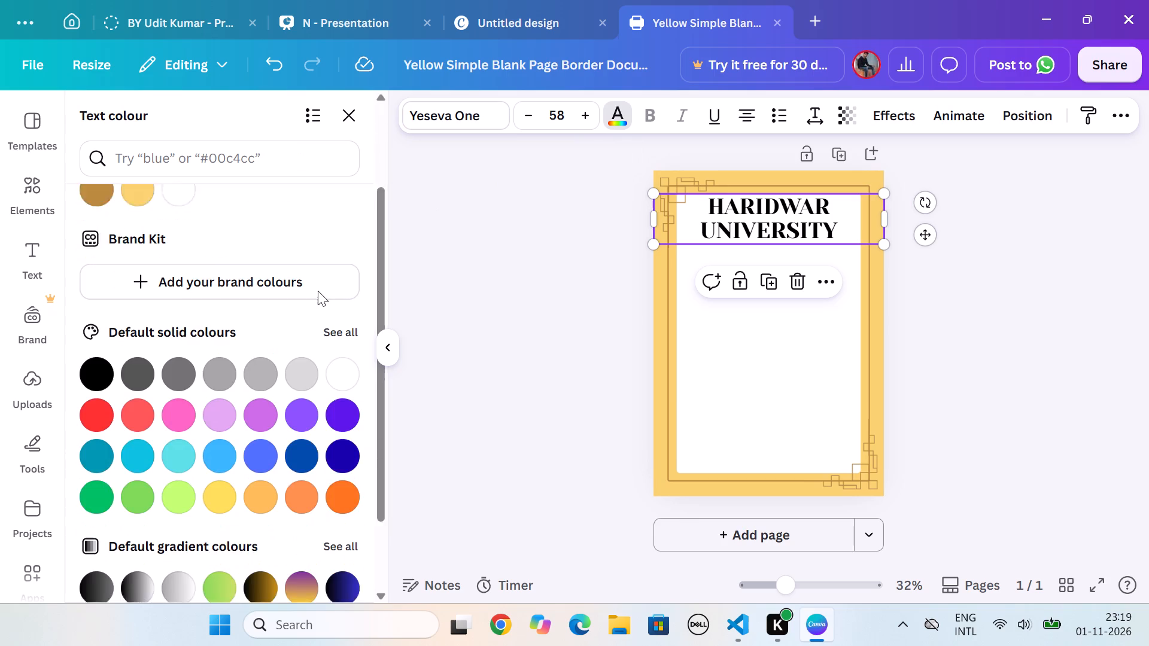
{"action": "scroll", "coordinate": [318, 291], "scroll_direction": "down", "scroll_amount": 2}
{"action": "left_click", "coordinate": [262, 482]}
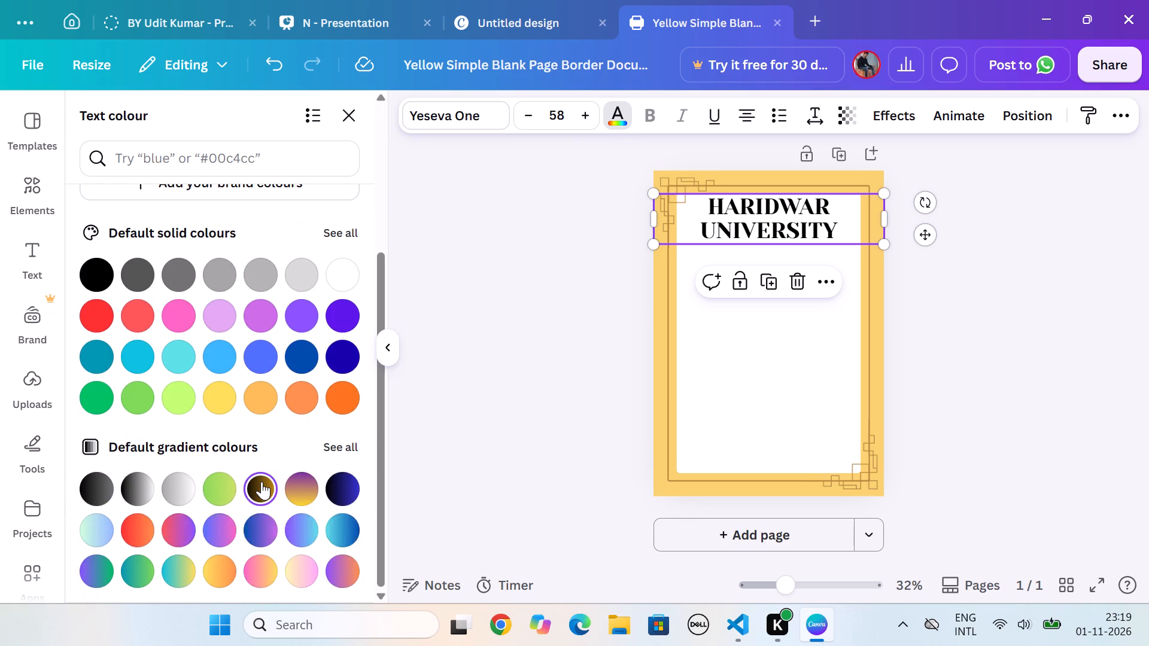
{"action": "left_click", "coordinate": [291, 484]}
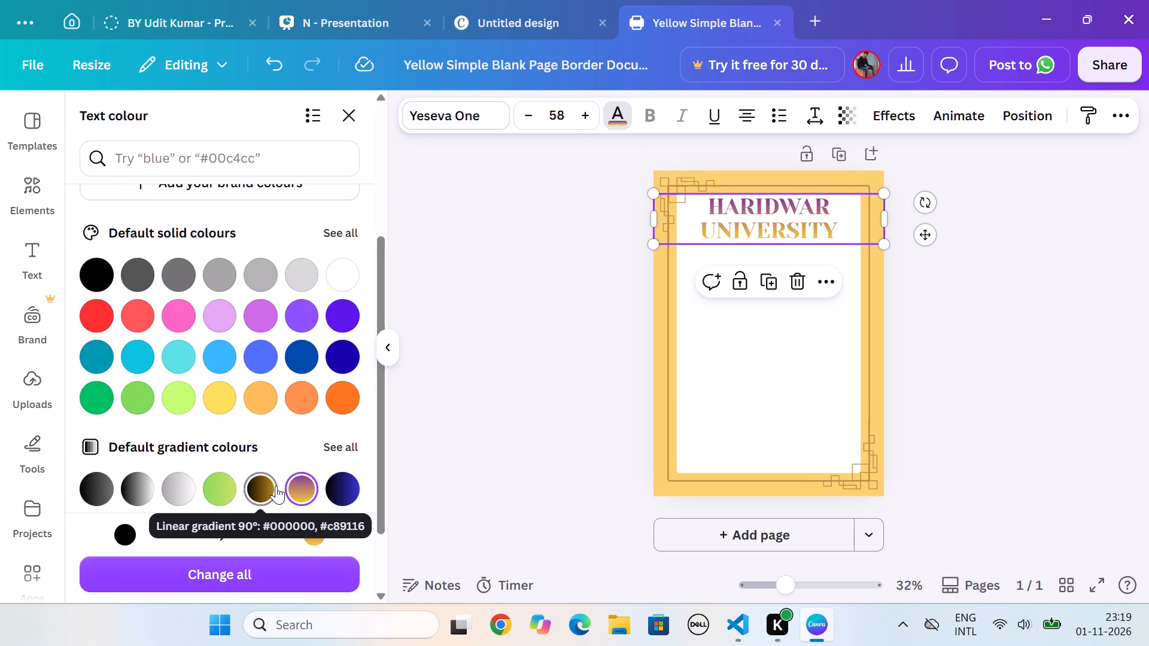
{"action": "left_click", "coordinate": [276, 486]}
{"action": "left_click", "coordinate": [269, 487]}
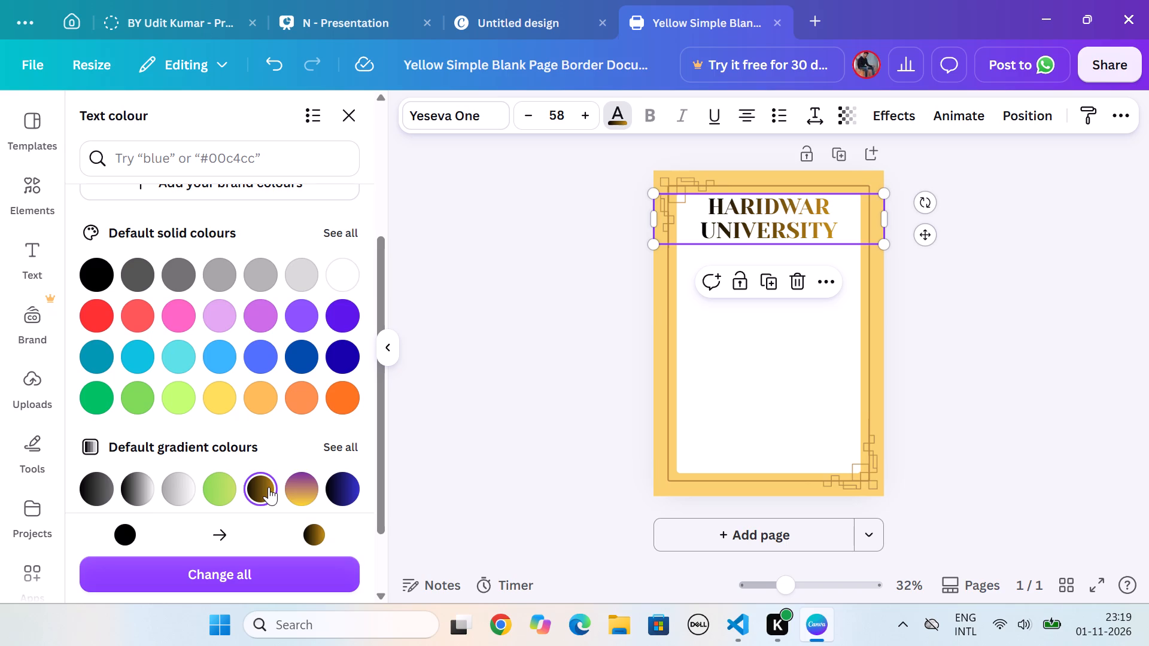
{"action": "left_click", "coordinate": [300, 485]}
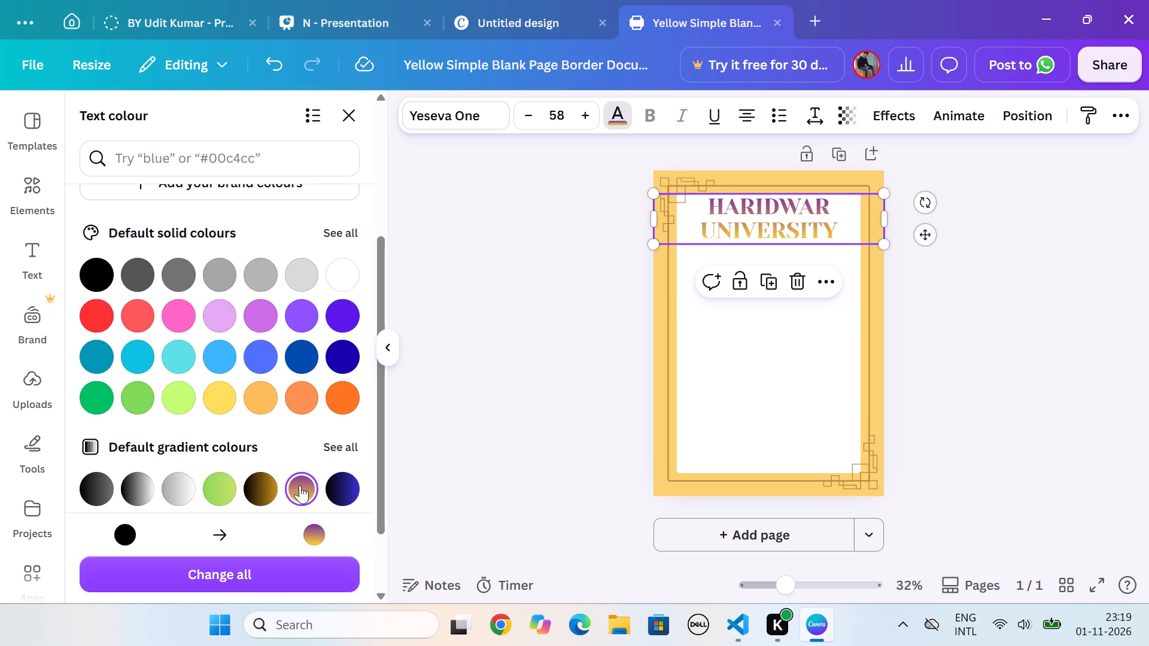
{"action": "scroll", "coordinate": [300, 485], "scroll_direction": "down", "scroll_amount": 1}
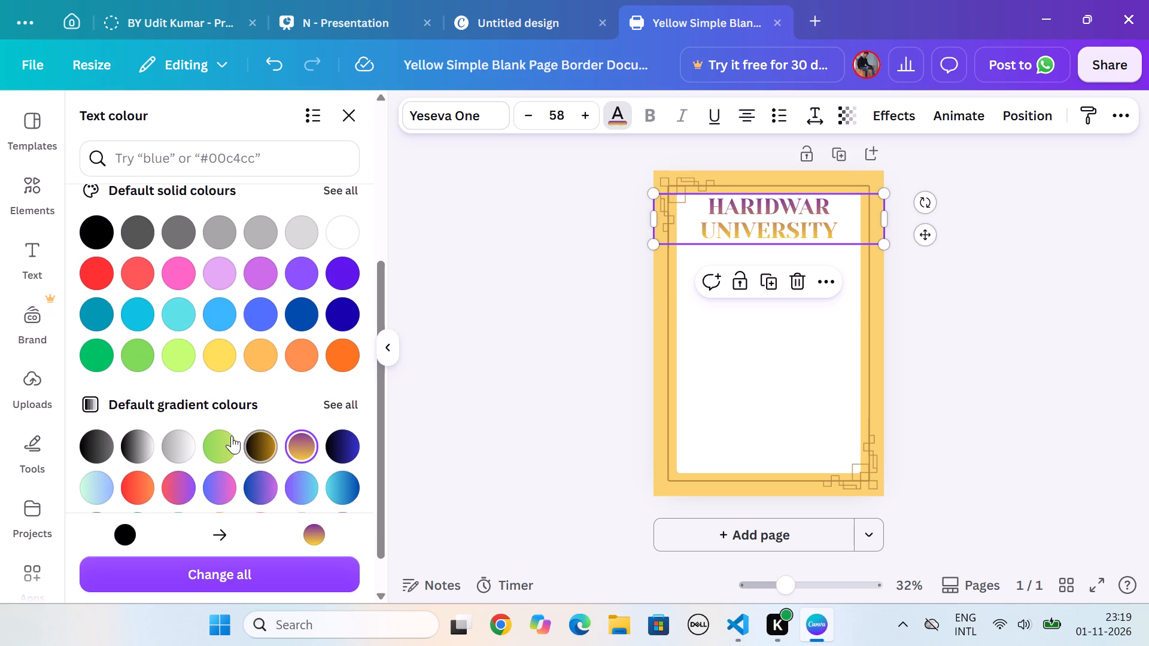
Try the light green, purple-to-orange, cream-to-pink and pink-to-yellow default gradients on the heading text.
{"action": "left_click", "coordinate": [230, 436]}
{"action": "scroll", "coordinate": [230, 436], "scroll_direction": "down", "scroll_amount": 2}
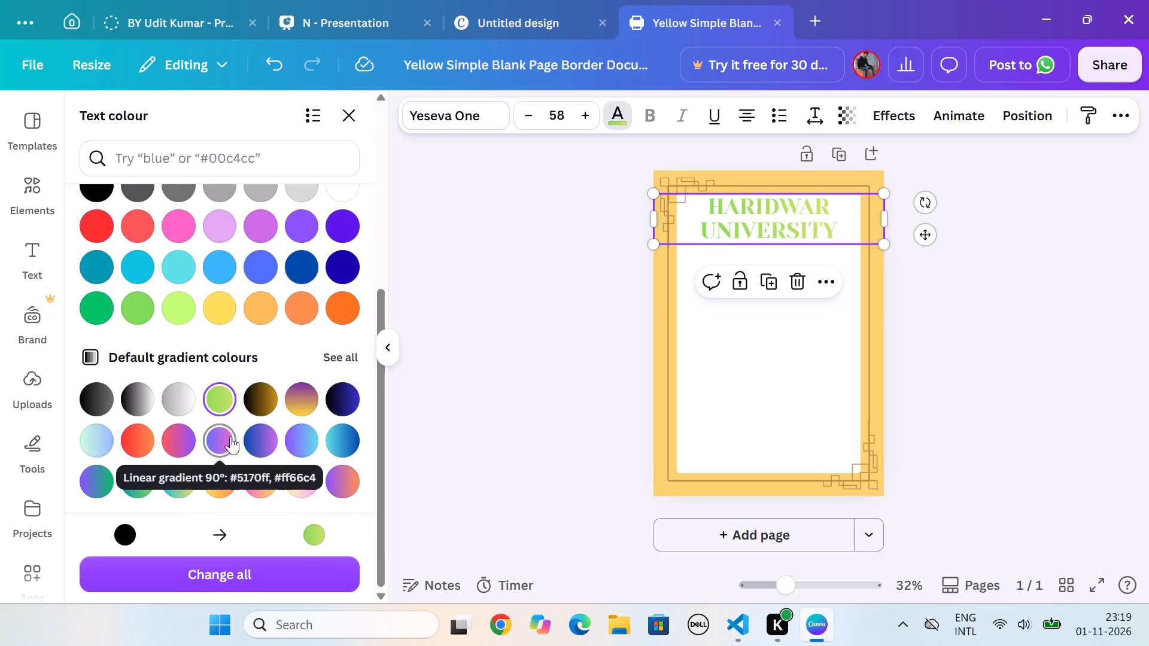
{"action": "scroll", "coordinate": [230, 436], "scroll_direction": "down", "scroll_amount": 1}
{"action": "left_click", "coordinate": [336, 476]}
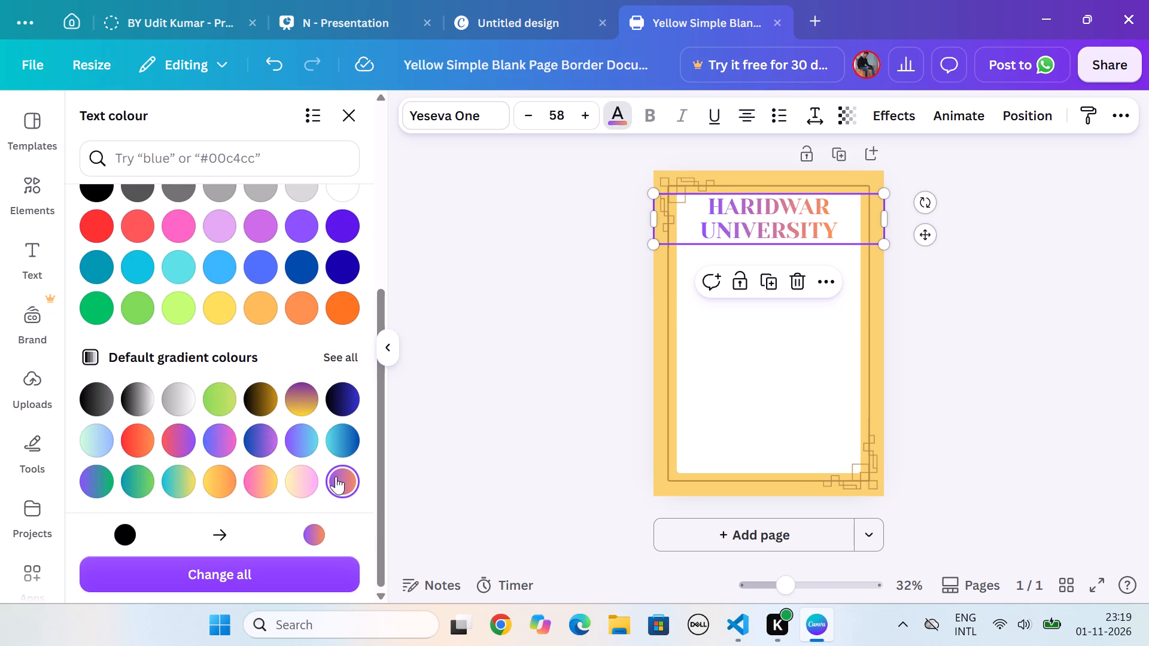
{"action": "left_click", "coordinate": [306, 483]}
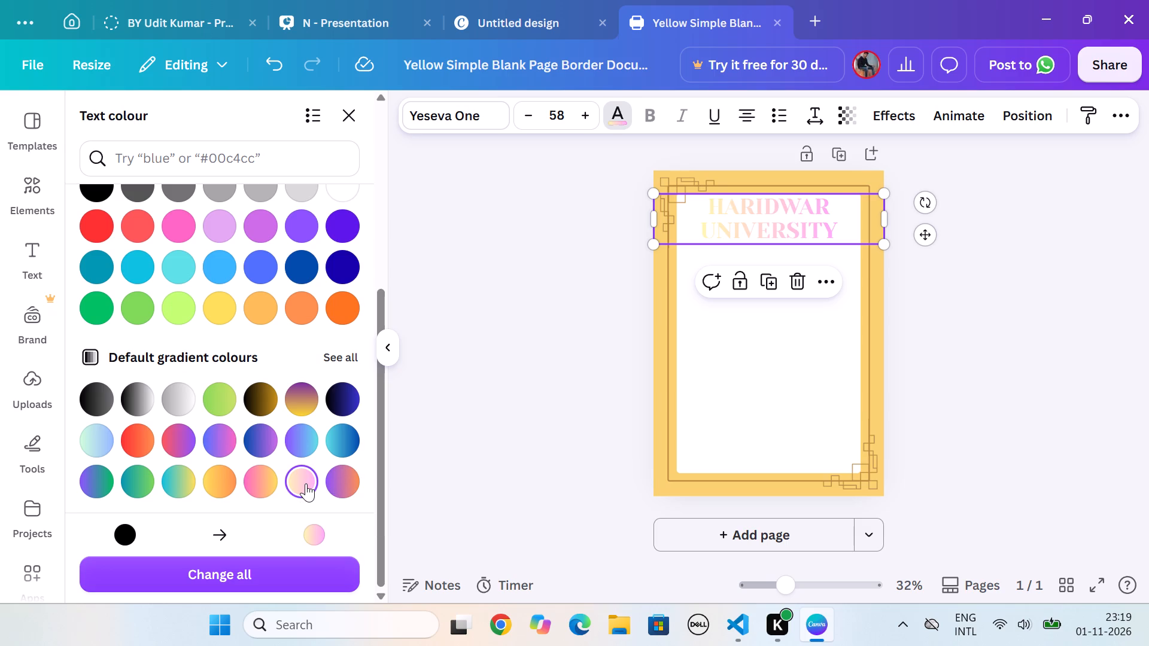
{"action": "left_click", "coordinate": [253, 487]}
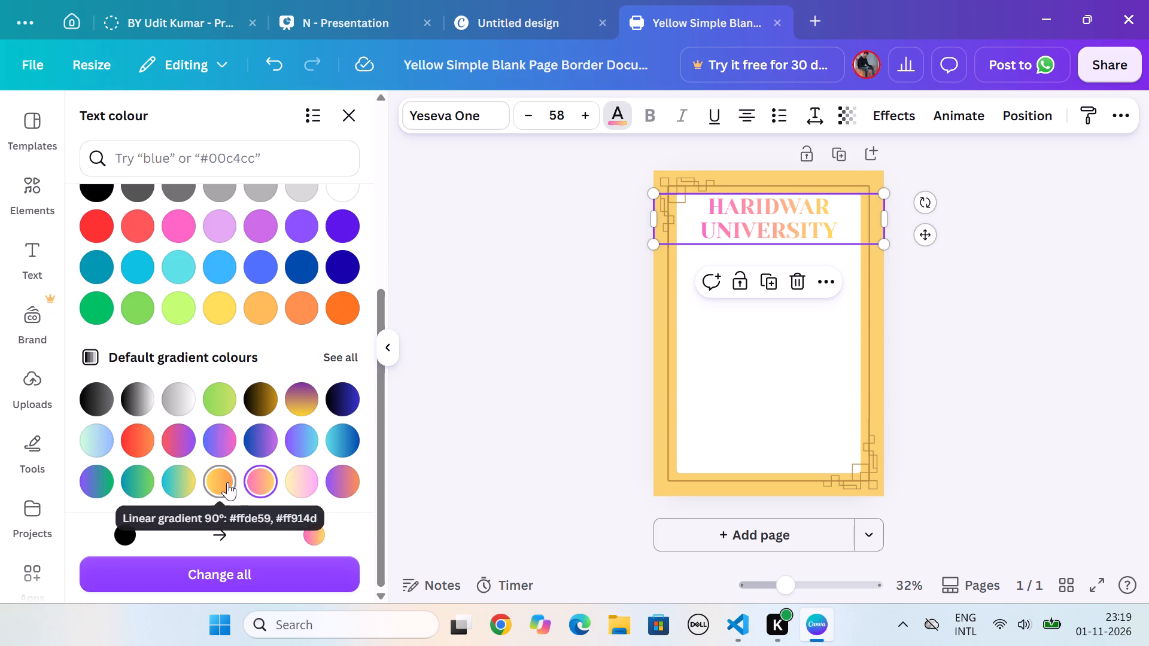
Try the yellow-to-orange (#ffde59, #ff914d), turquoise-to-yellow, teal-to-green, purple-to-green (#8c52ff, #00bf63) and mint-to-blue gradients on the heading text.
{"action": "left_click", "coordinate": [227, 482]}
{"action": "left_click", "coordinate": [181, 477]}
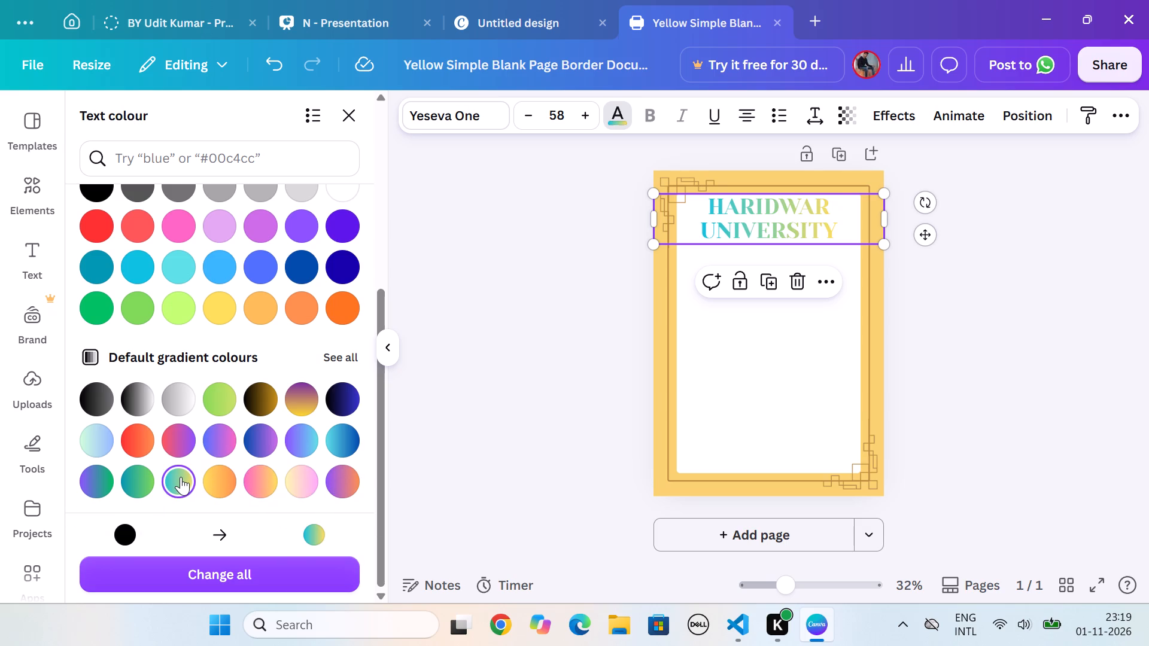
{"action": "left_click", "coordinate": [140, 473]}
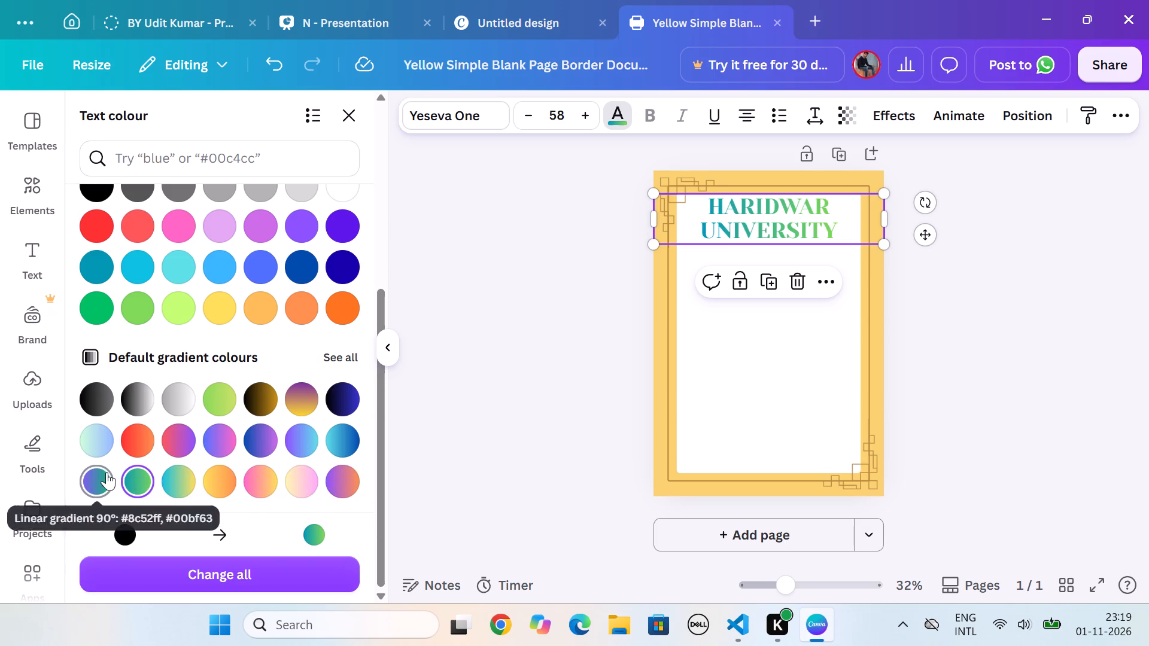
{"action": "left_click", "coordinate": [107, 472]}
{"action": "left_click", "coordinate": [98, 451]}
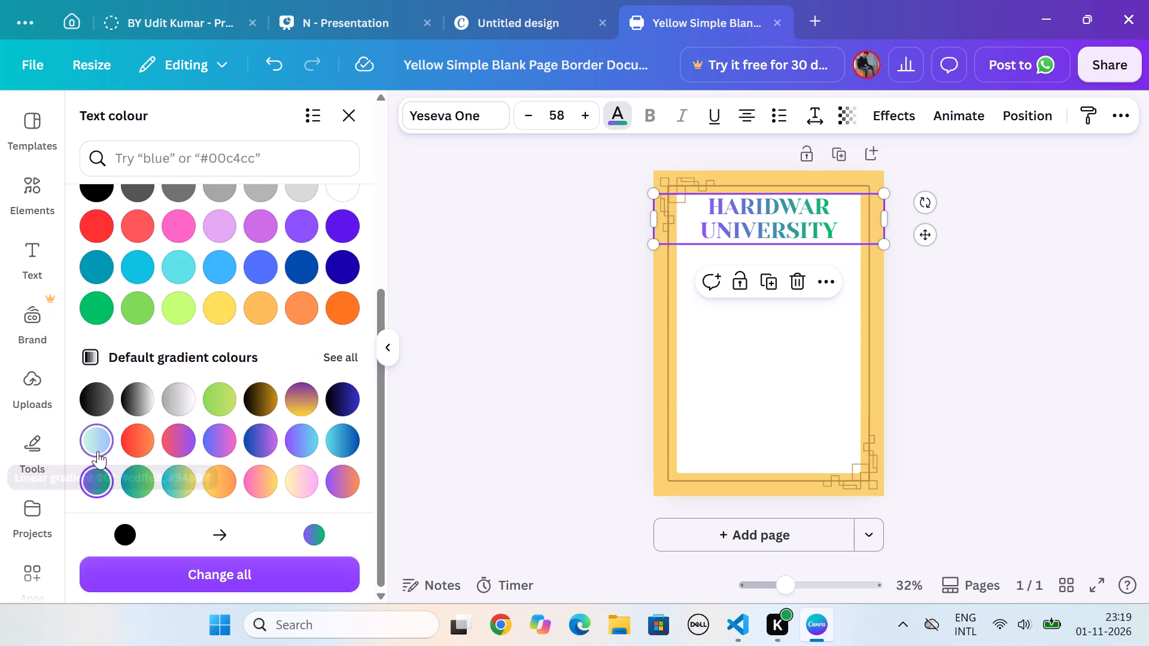
Apply the black-to-grey default gradient to the HARIDWAR UNIVERSITY heading and deselect it.
{"action": "left_click", "coordinate": [93, 398]}
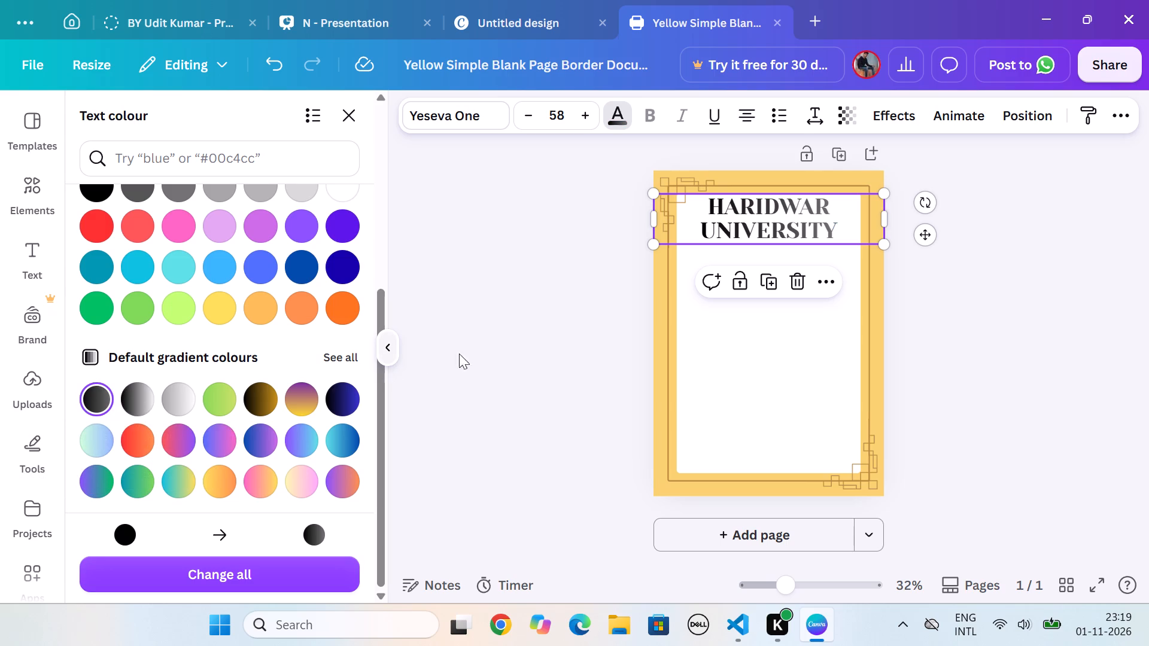
{"action": "left_click", "coordinate": [546, 345]}
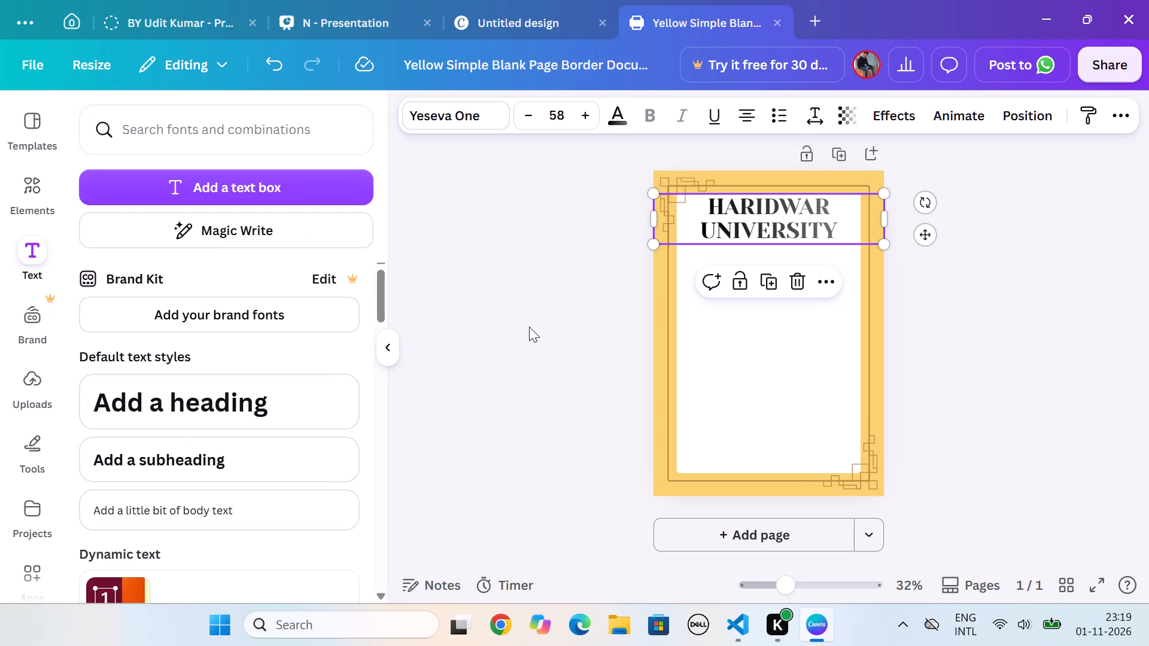
{"action": "left_click", "coordinate": [529, 327]}
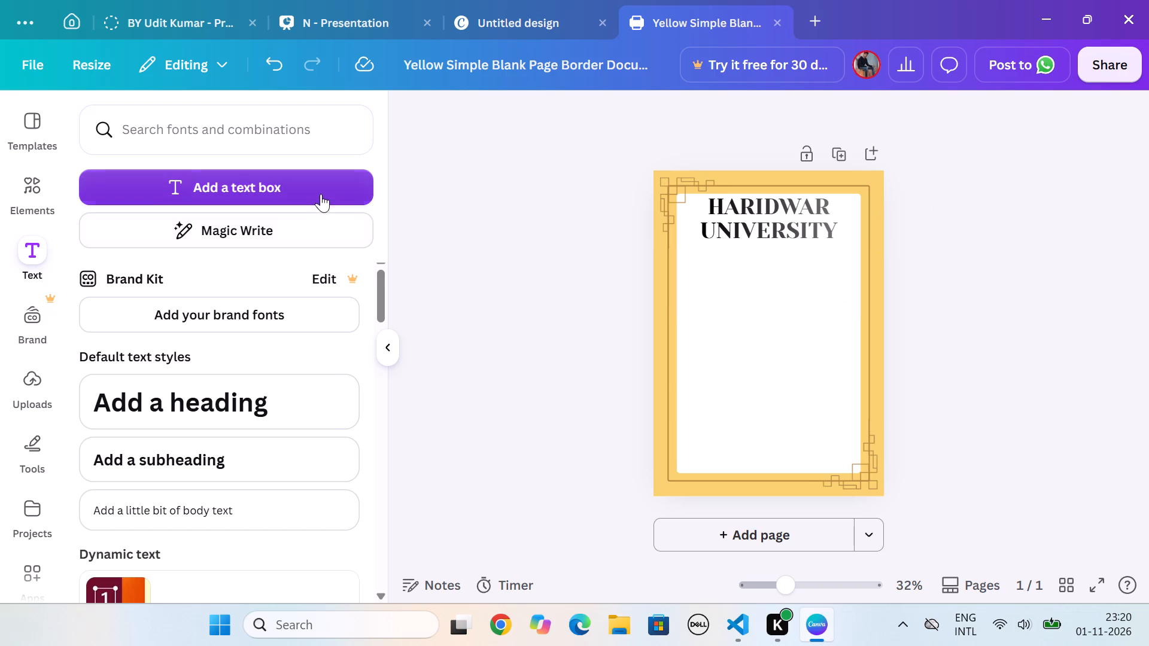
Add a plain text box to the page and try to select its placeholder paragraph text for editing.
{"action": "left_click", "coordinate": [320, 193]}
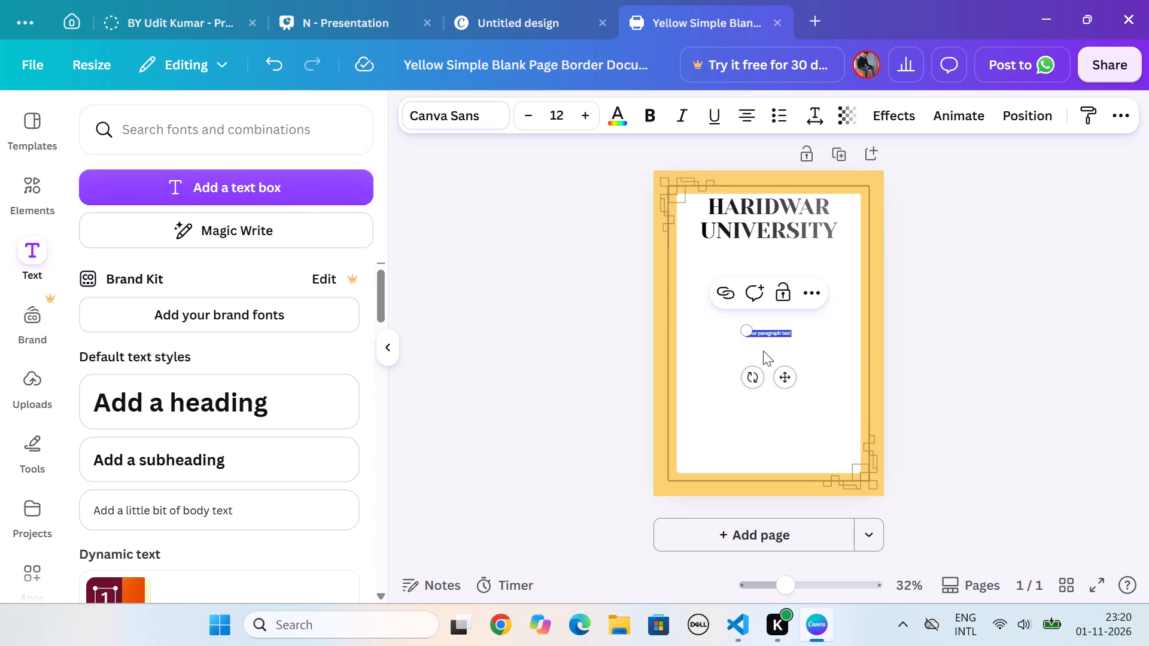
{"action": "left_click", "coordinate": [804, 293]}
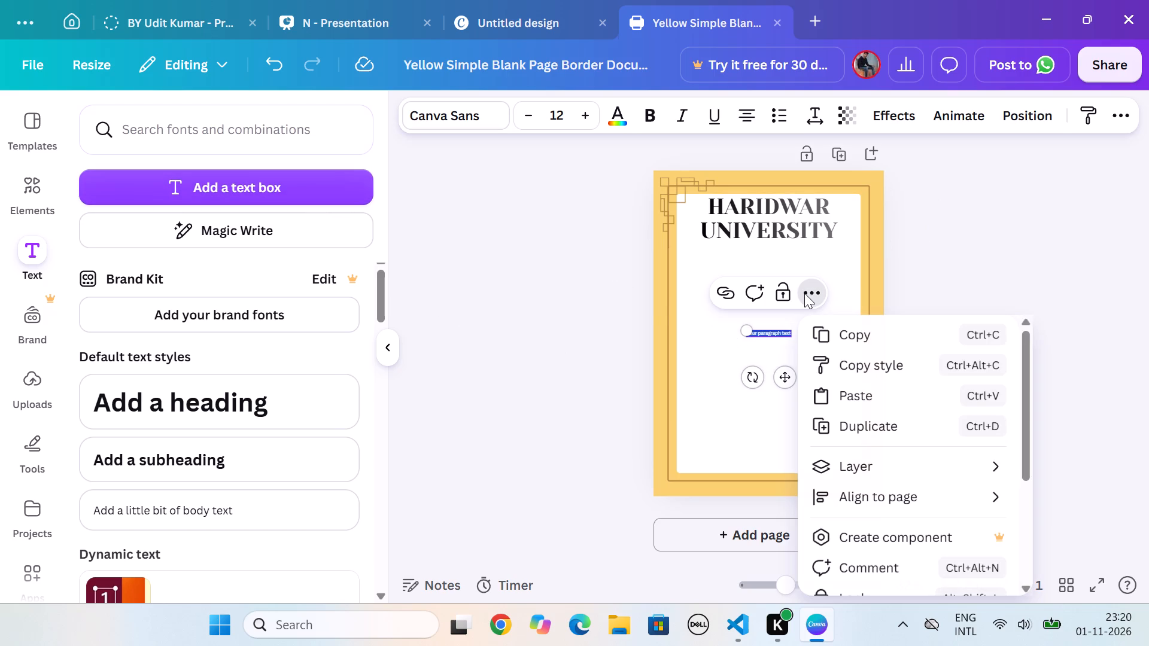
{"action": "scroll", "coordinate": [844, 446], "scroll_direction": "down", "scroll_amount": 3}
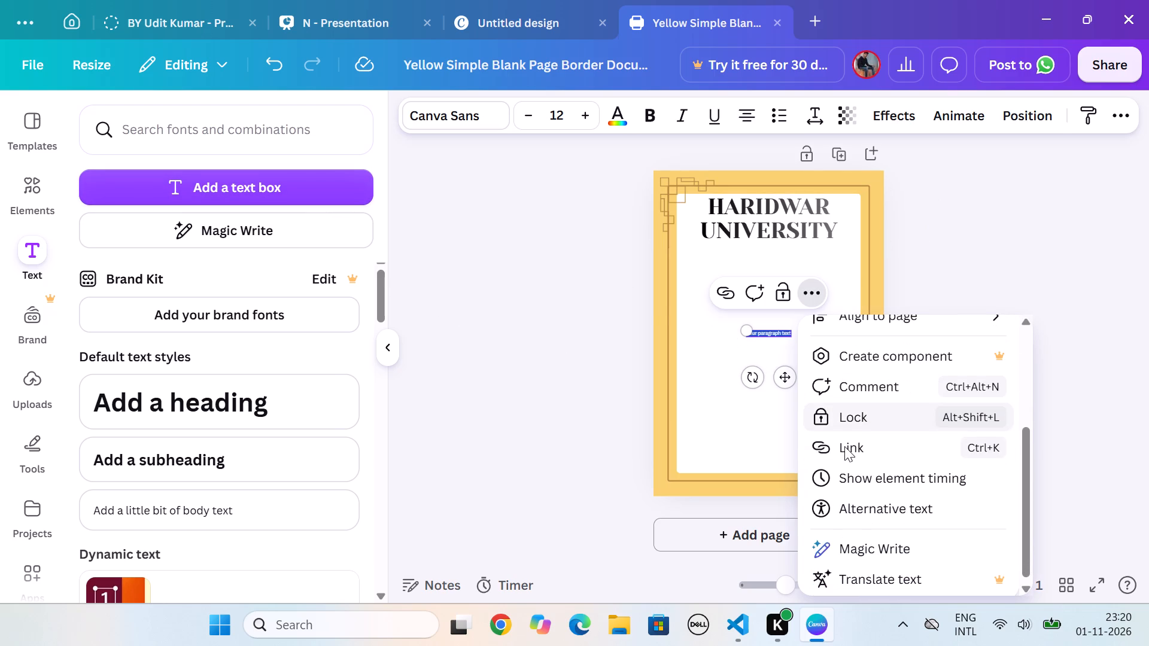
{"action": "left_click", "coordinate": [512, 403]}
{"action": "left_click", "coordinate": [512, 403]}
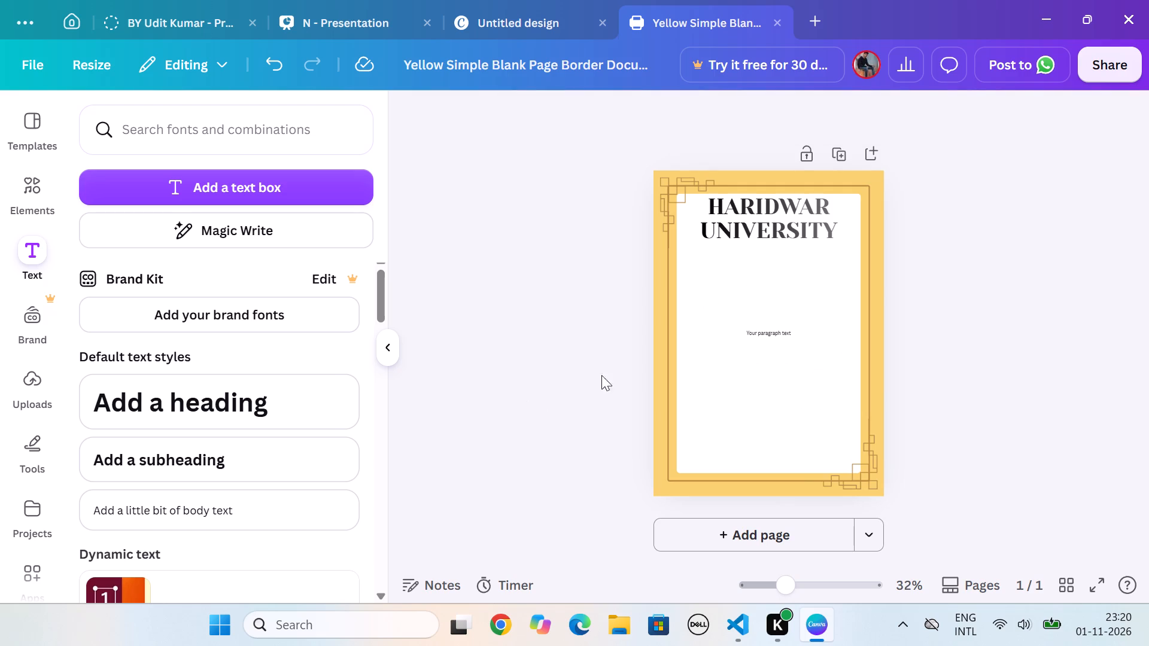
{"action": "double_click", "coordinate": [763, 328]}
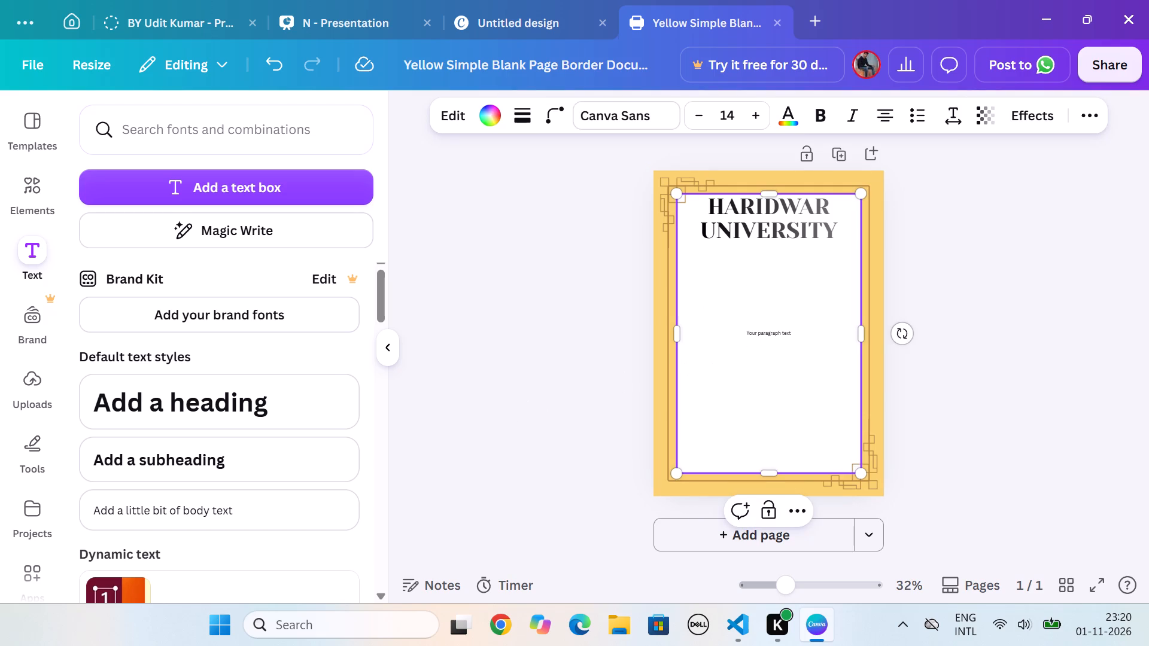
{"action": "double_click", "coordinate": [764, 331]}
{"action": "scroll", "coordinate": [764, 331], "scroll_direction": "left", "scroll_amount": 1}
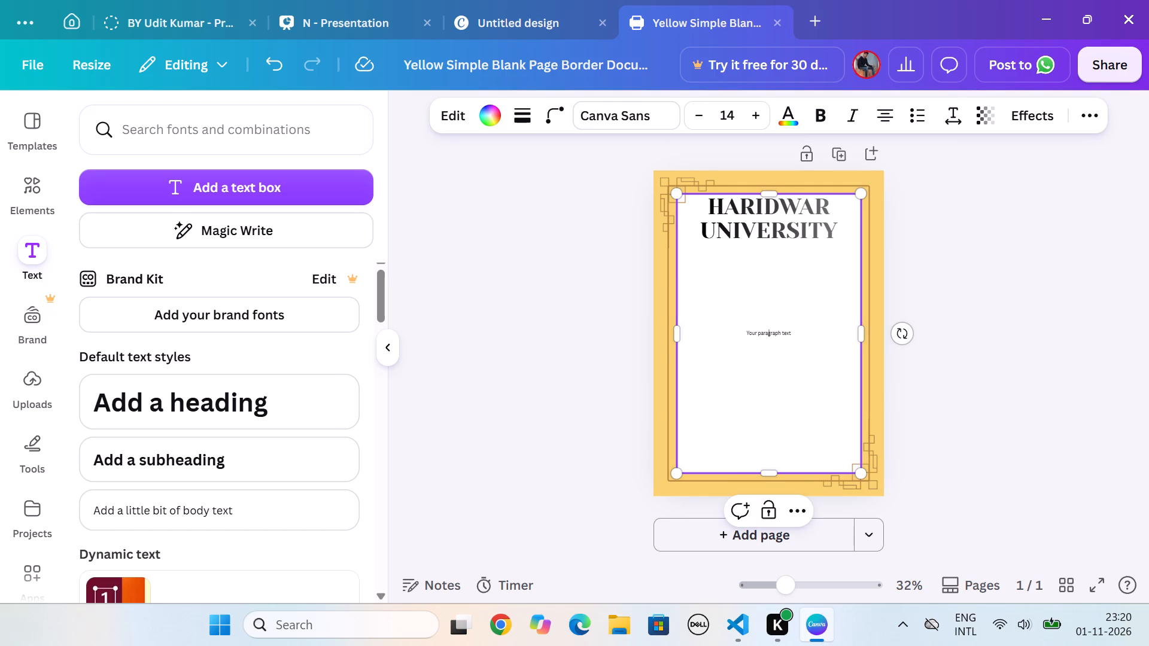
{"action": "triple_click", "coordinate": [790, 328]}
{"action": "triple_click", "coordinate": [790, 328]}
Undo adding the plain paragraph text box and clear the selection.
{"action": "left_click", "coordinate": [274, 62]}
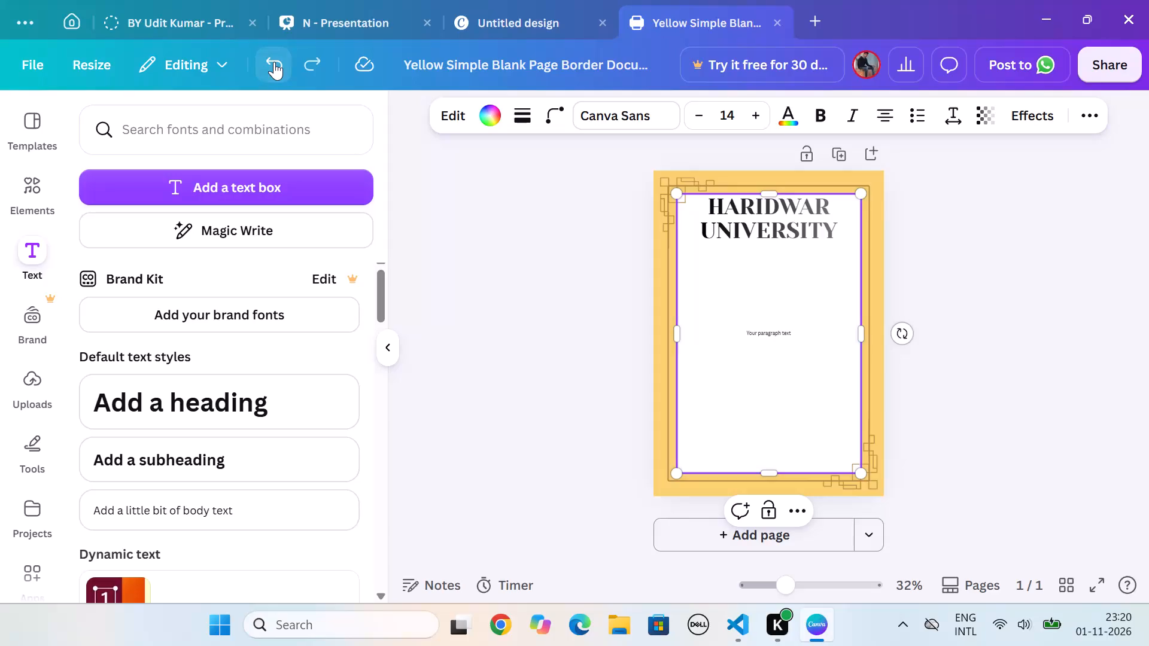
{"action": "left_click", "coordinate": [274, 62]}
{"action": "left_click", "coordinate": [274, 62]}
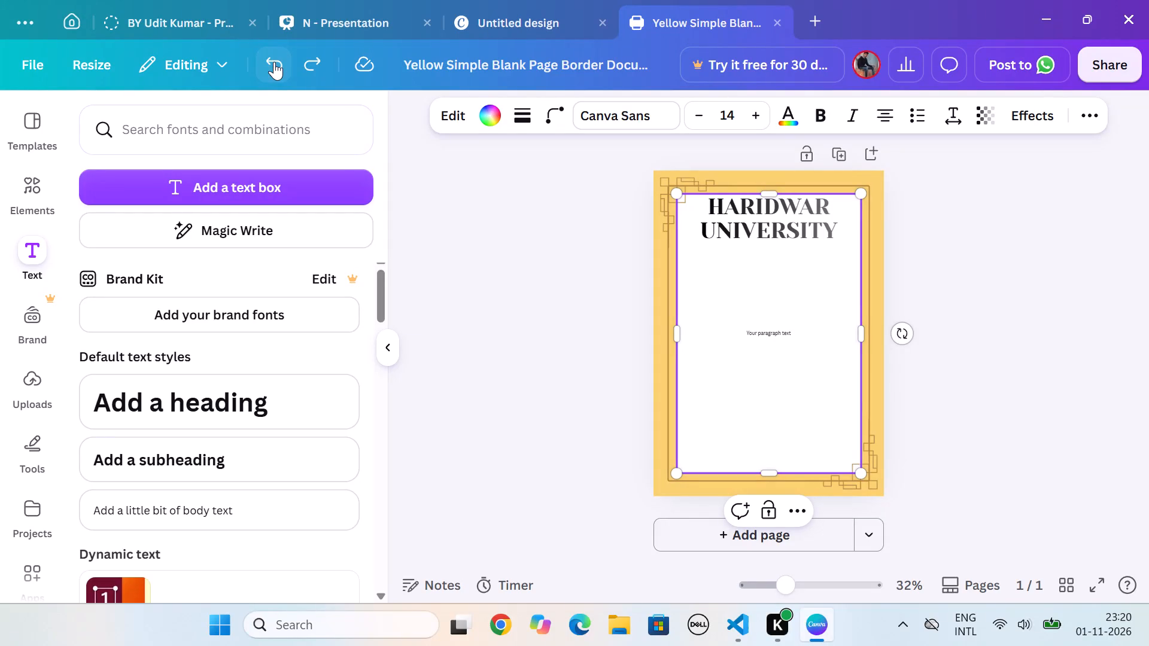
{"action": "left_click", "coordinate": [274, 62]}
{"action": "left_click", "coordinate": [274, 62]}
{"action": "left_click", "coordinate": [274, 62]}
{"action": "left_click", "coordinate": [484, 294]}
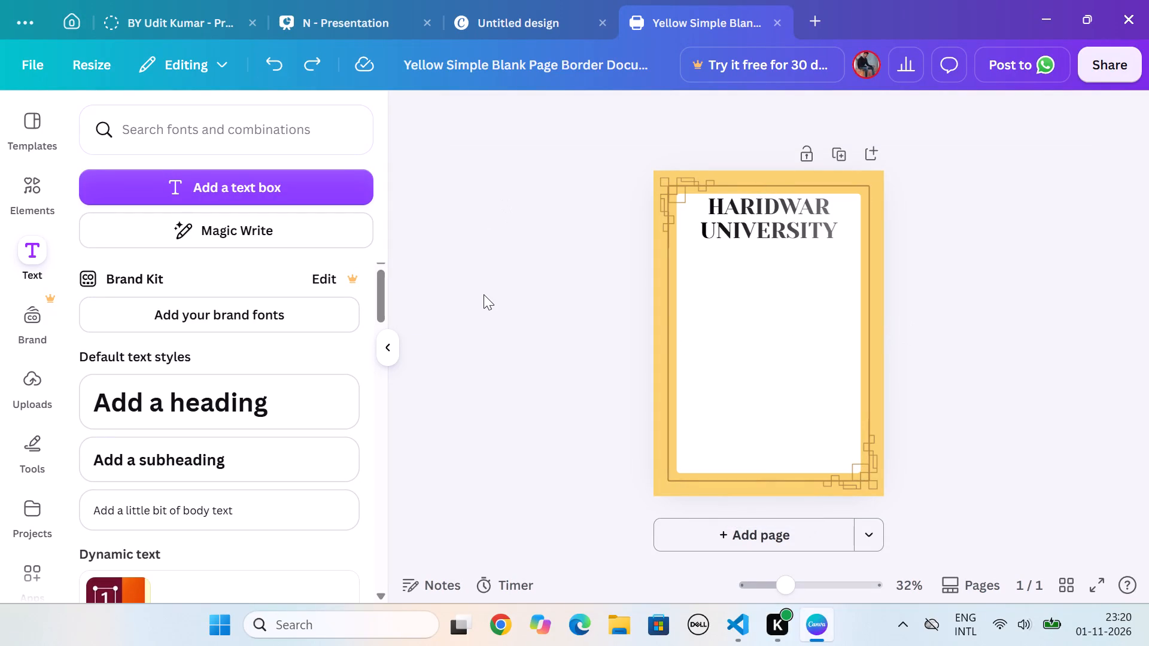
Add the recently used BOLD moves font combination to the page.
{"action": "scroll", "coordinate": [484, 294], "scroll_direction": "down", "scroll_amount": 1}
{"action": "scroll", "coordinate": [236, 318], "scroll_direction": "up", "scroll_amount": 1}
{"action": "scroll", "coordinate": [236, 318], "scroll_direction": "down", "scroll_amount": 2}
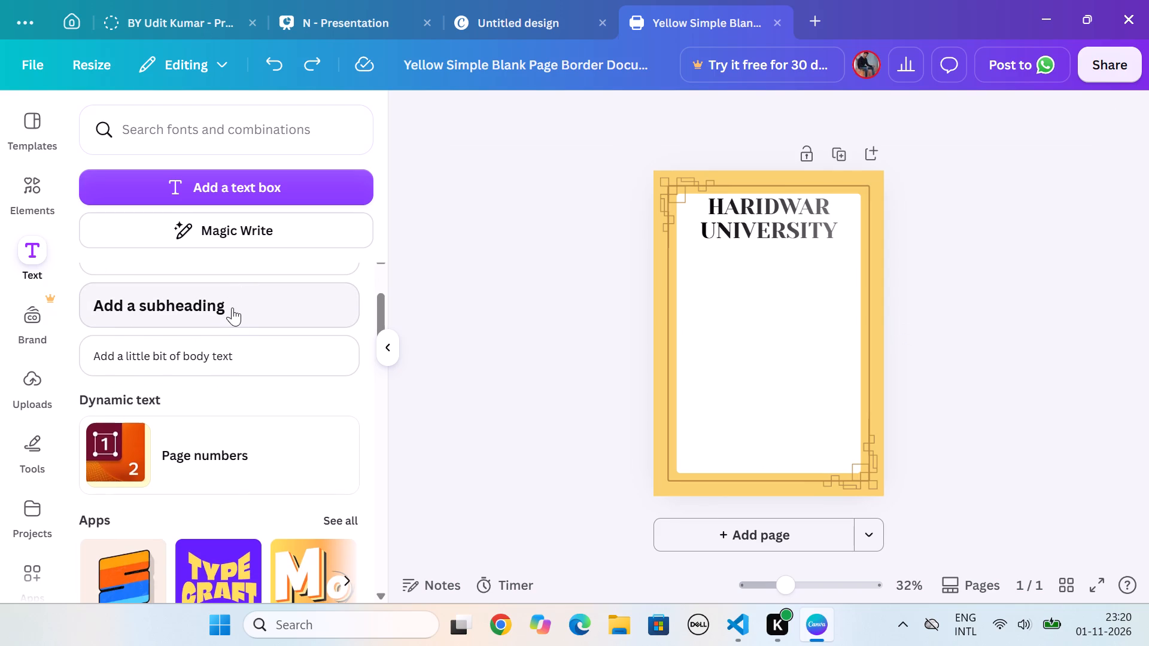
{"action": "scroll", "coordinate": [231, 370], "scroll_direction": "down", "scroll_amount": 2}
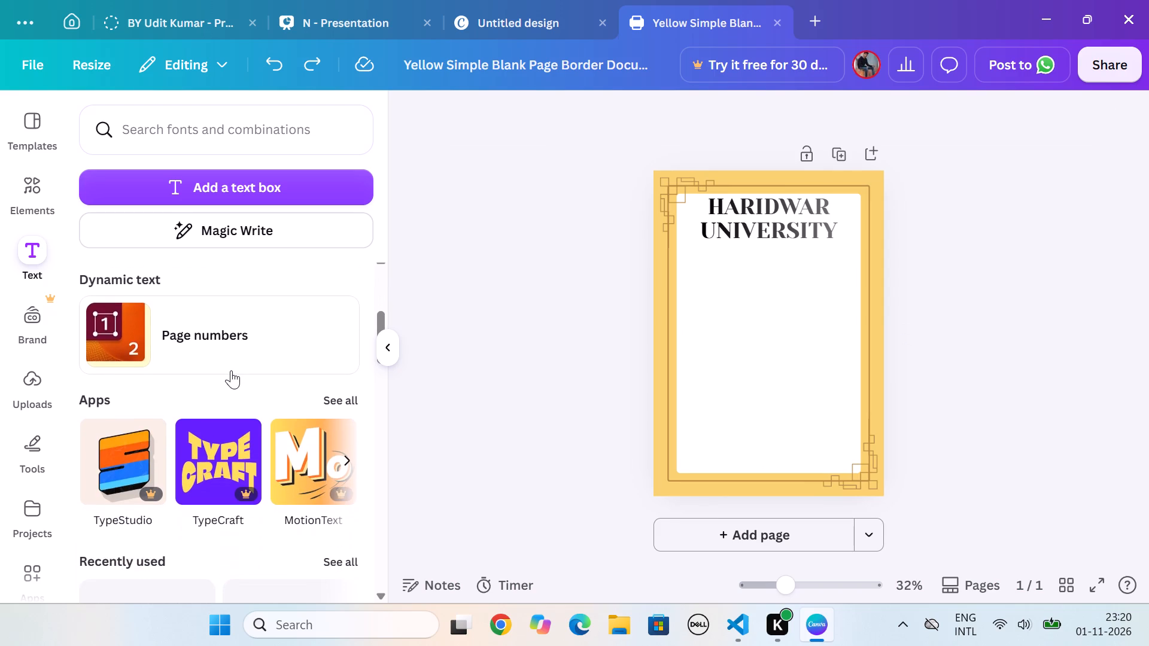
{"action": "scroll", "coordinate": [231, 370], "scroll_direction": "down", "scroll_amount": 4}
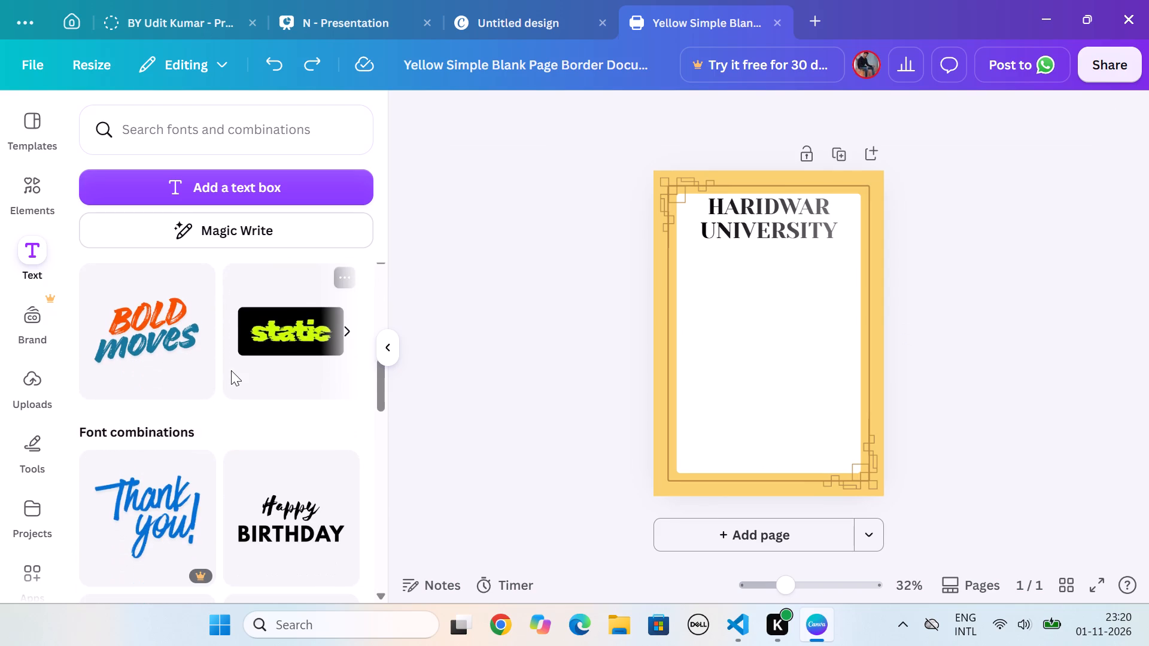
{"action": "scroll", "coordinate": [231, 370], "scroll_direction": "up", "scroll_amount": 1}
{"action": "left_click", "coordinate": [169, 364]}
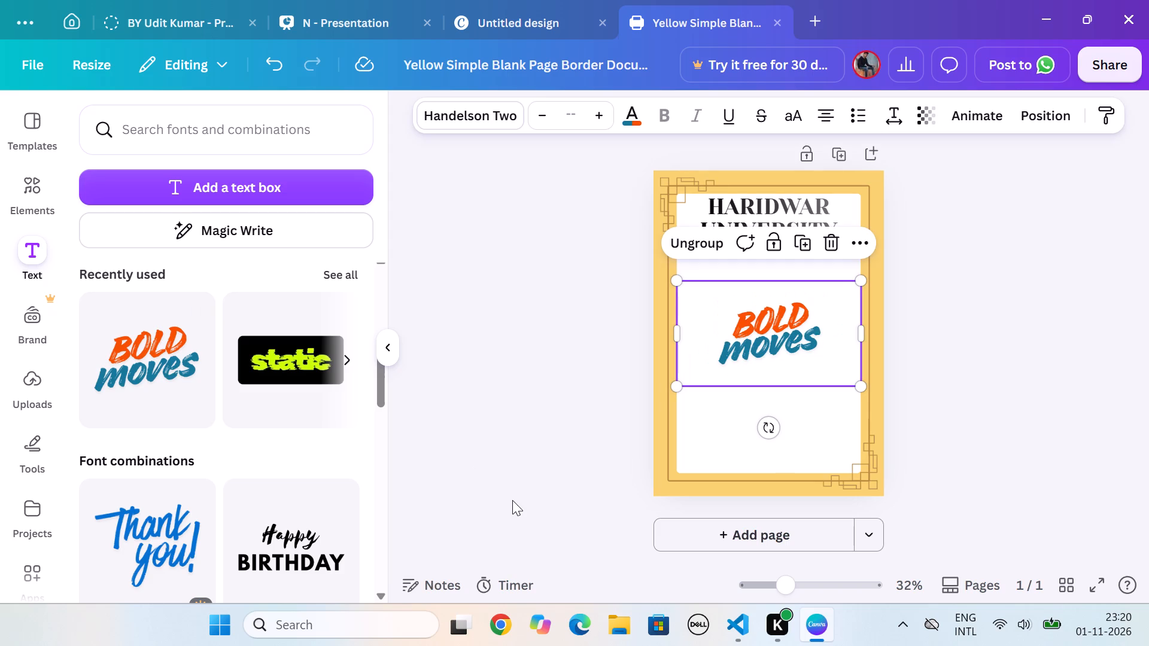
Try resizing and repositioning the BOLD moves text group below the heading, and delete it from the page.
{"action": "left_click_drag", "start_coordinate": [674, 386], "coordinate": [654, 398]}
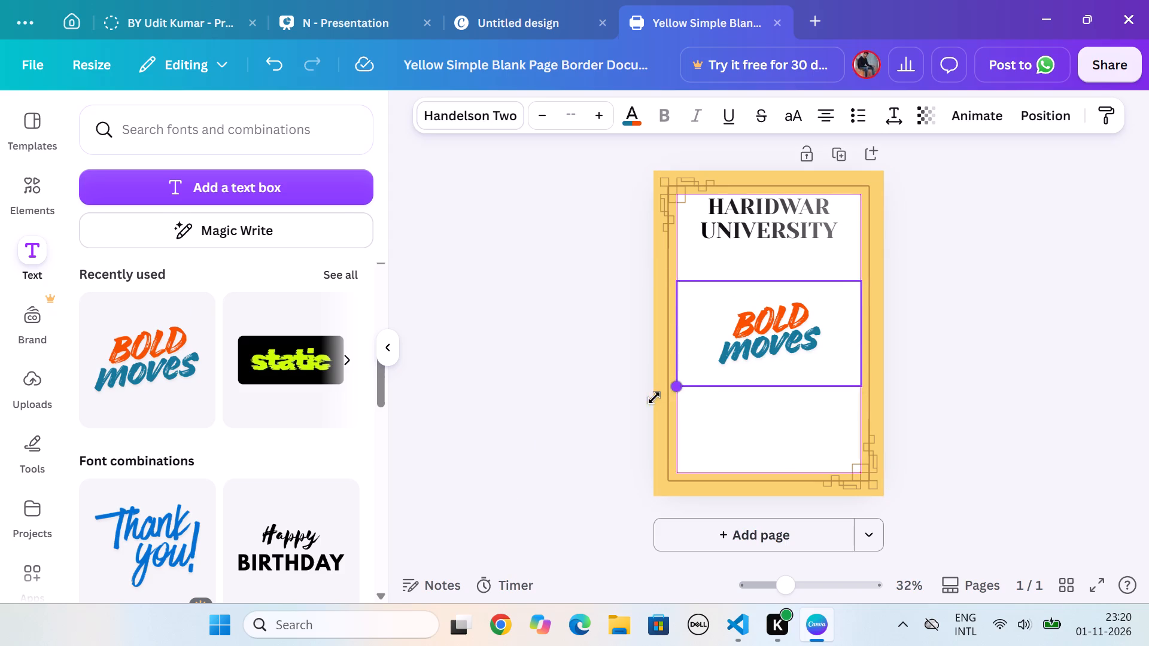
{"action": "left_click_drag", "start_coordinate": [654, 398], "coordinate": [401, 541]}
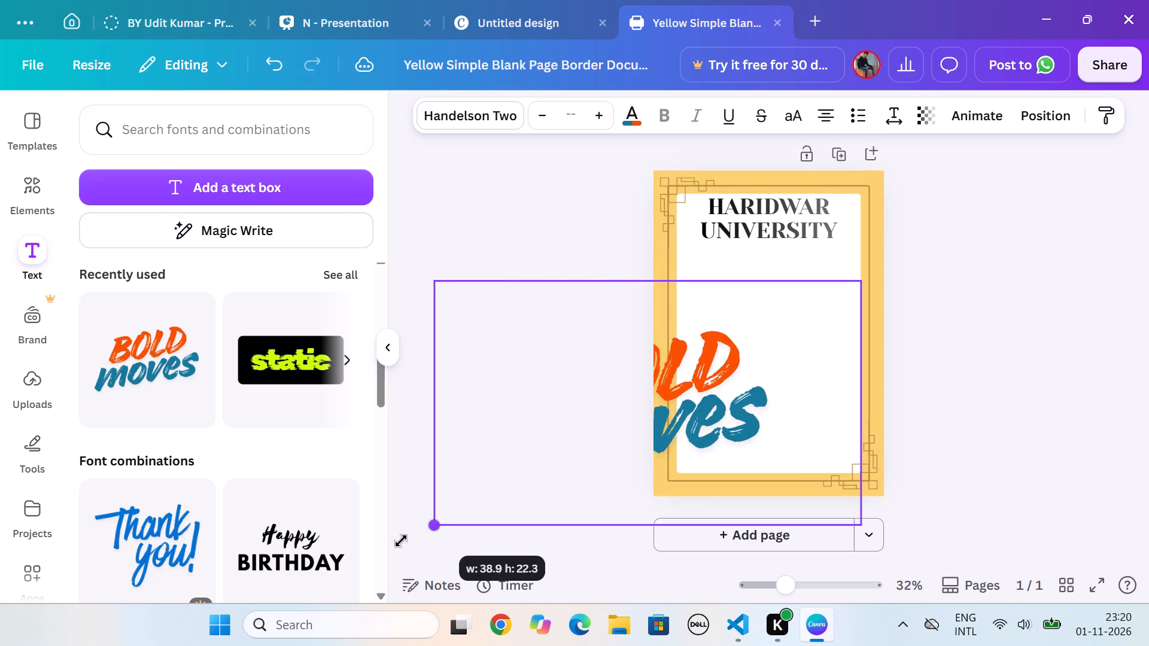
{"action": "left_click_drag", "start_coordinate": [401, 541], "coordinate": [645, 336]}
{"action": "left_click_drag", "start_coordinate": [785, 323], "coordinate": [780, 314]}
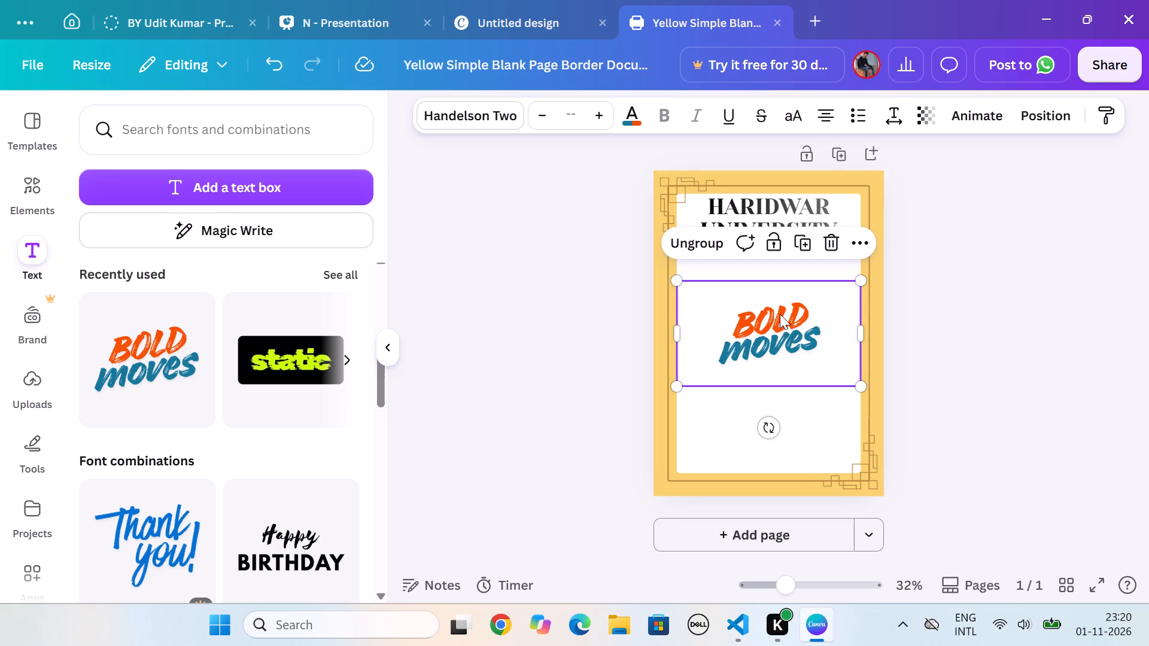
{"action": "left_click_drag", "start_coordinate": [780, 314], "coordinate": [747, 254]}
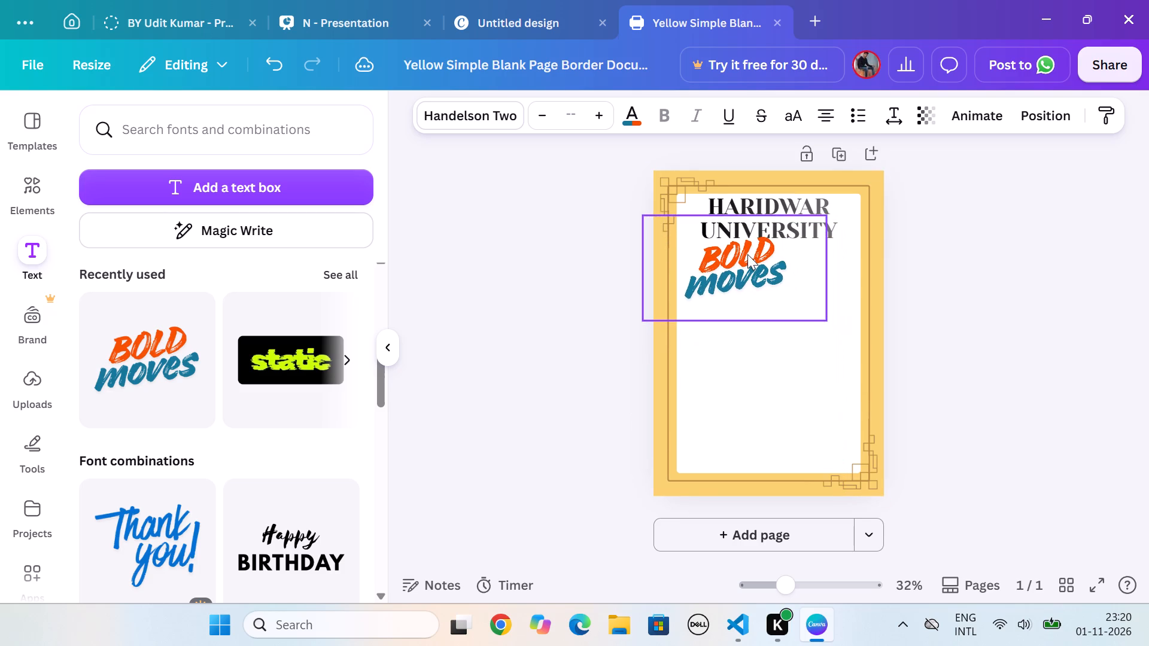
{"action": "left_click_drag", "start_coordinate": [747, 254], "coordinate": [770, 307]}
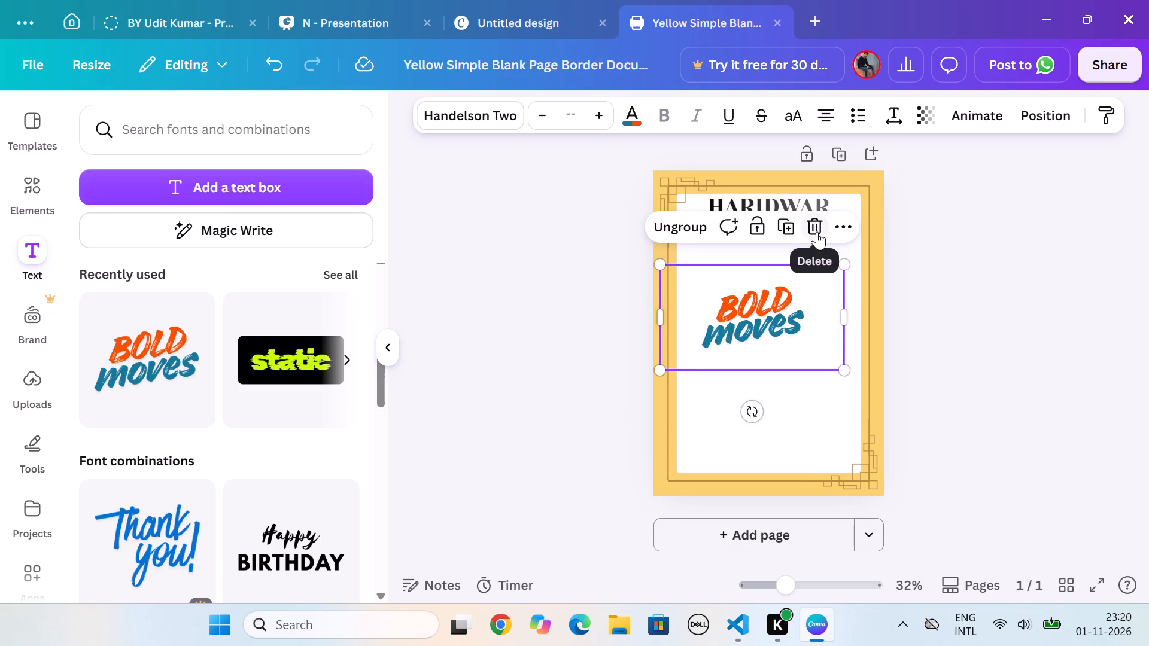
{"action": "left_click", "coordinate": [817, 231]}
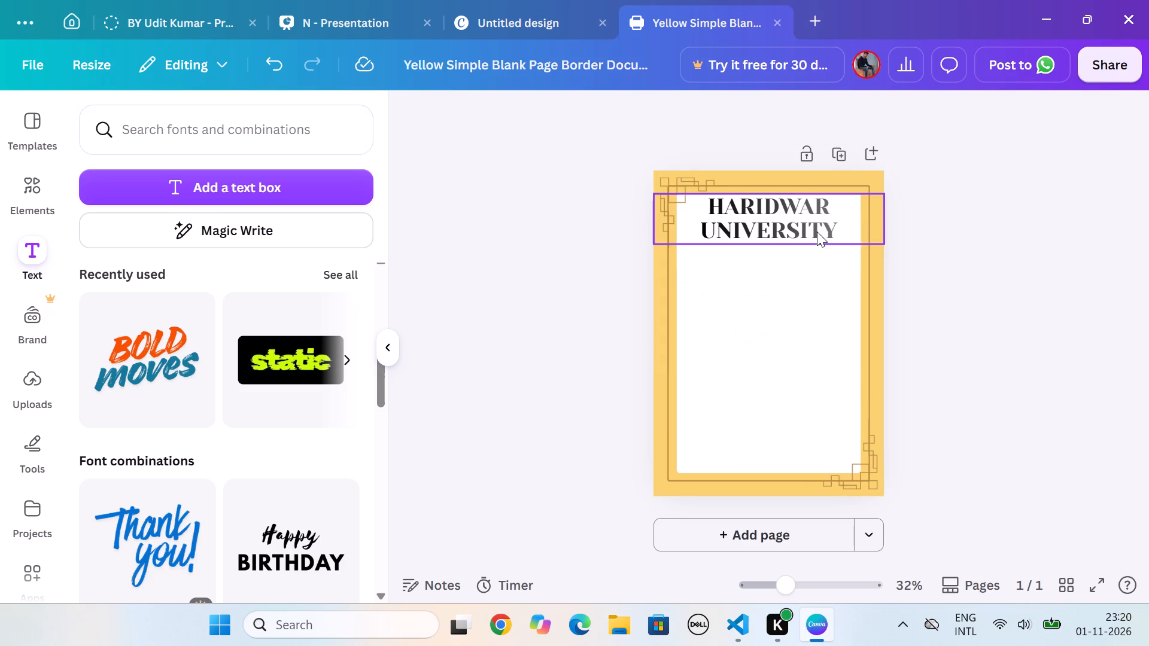
Add a default subheading to the page and replace its text with PROJECT:.
{"action": "scroll", "coordinate": [334, 188], "scroll_direction": "up", "scroll_amount": 3}
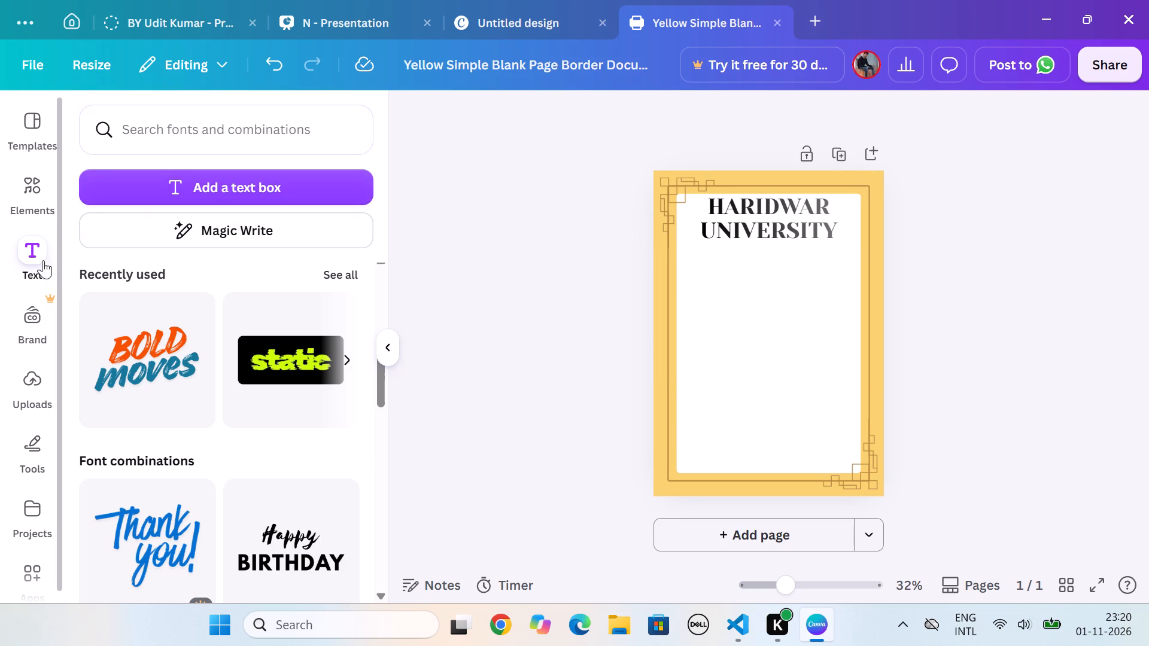
{"action": "left_click", "coordinate": [32, 257]}
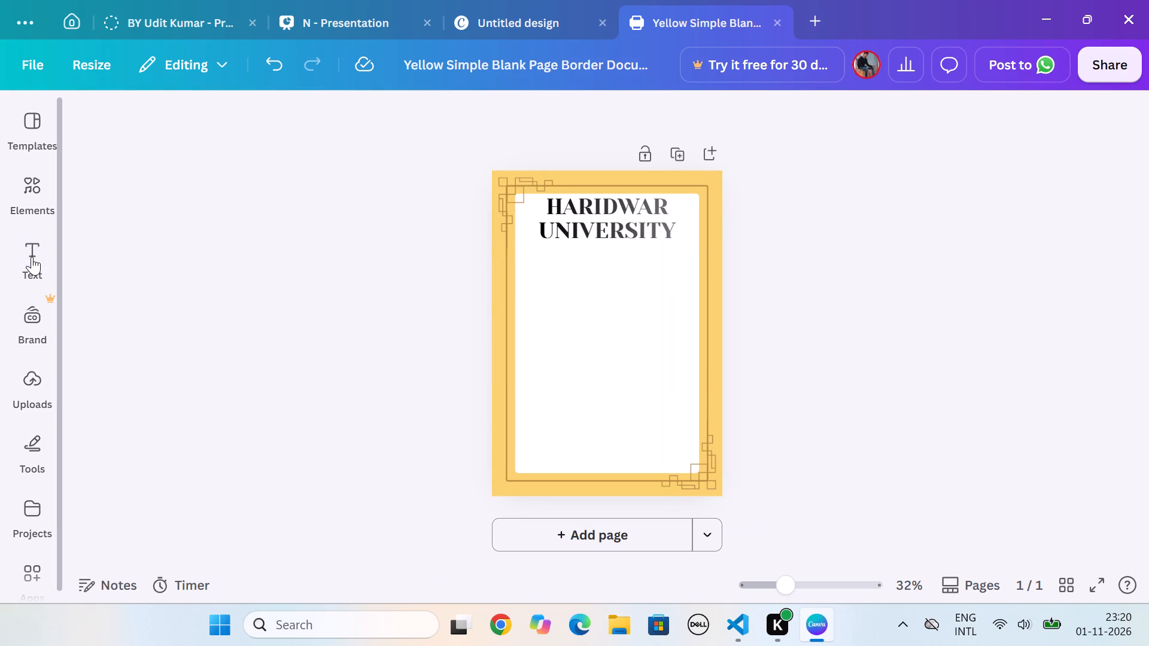
{"action": "left_click", "coordinate": [32, 257]}
{"action": "scroll", "coordinate": [238, 291], "scroll_direction": "up", "scroll_amount": 3}
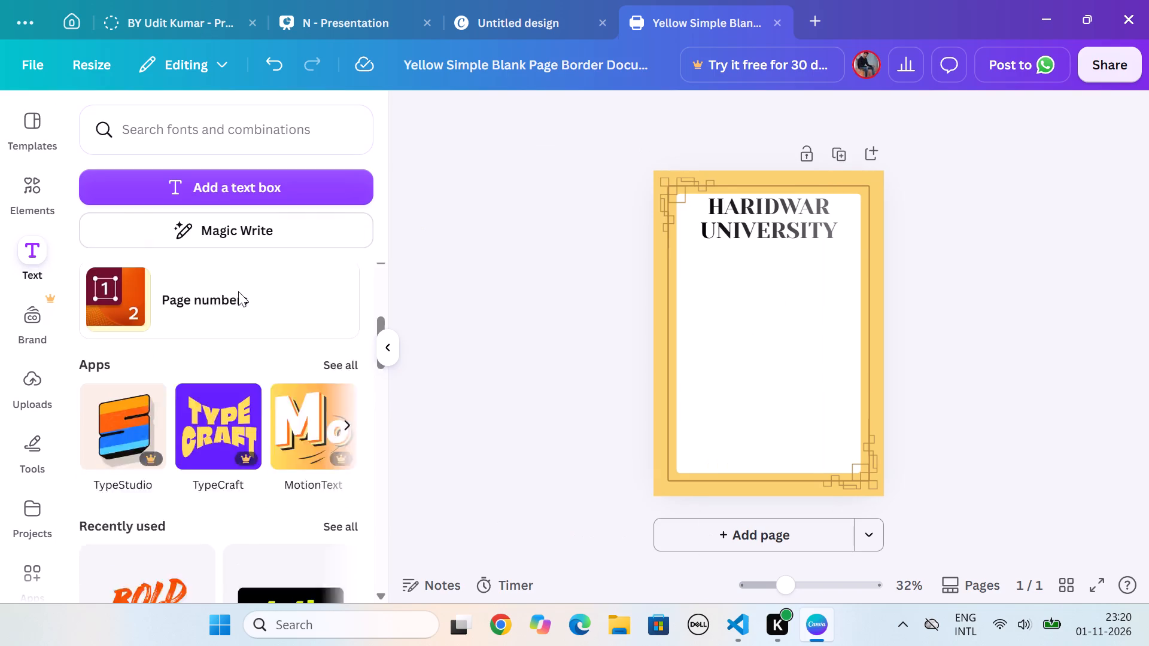
{"action": "scroll", "coordinate": [238, 291], "scroll_direction": "up", "scroll_amount": 7}
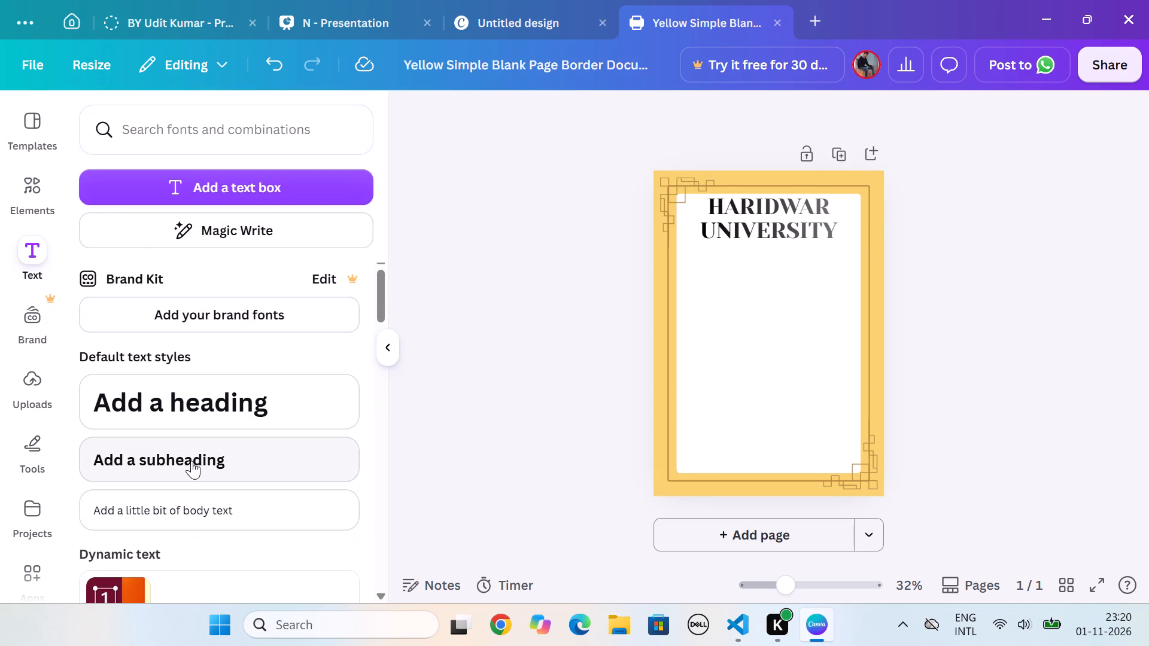
{"action": "left_click", "coordinate": [191, 461]}
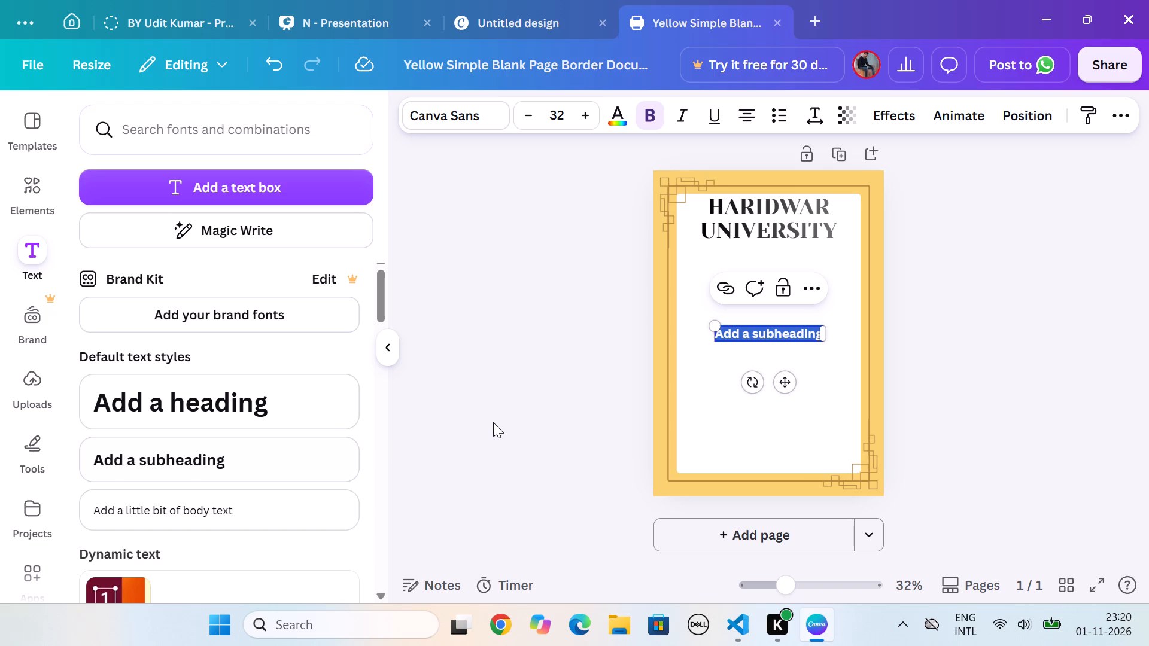
{"action": "key", "text": "shift+p"}
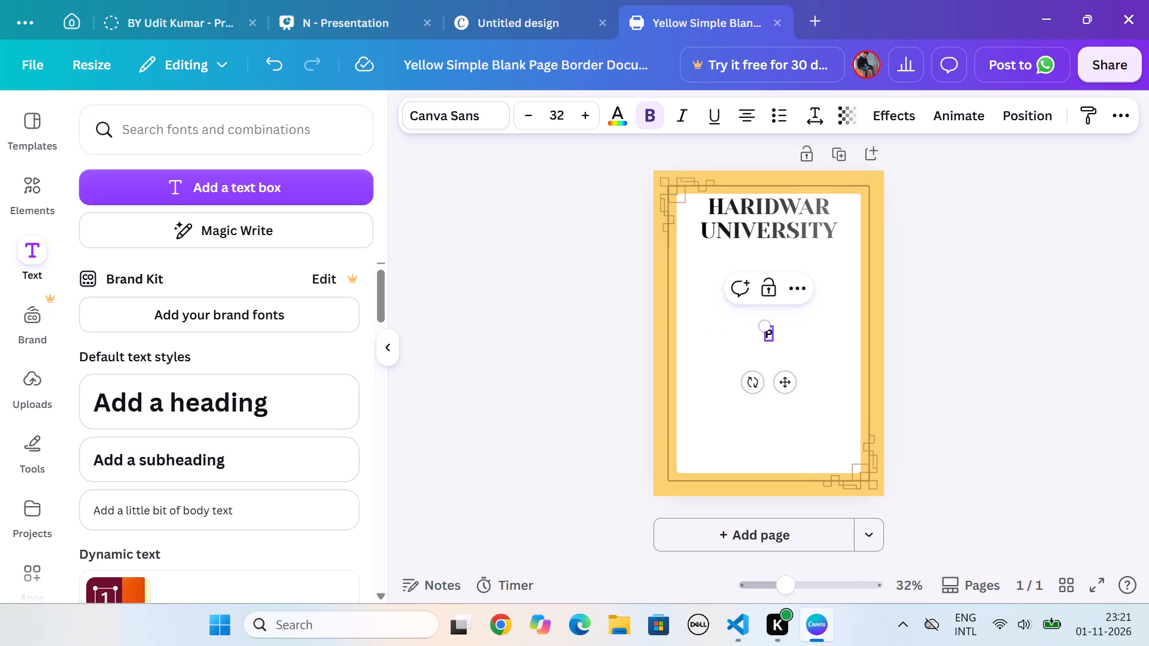
{"action": "type", "text": "ROJECT"}
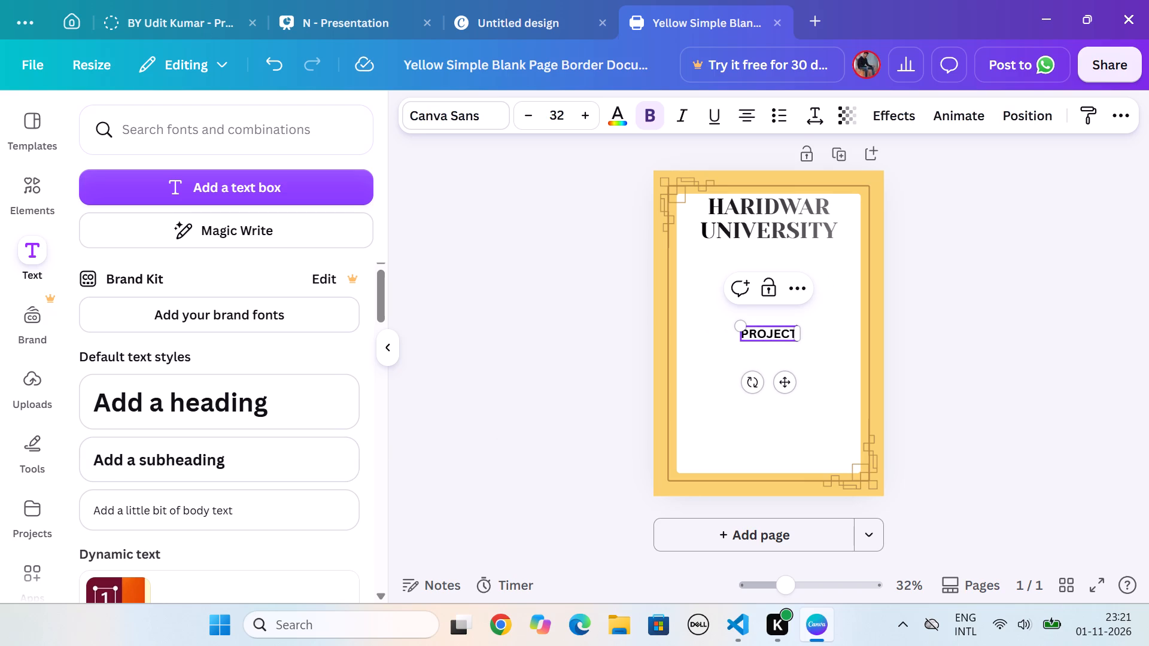
{"action": "key", "text": "shift+colon"}
Enlarge the PROJECT: subheading to size 46.1 and centre it just below the HARIDWAR UNIVERSITY heading.
{"action": "left_click_drag", "start_coordinate": [738, 325], "coordinate": [713, 313]}
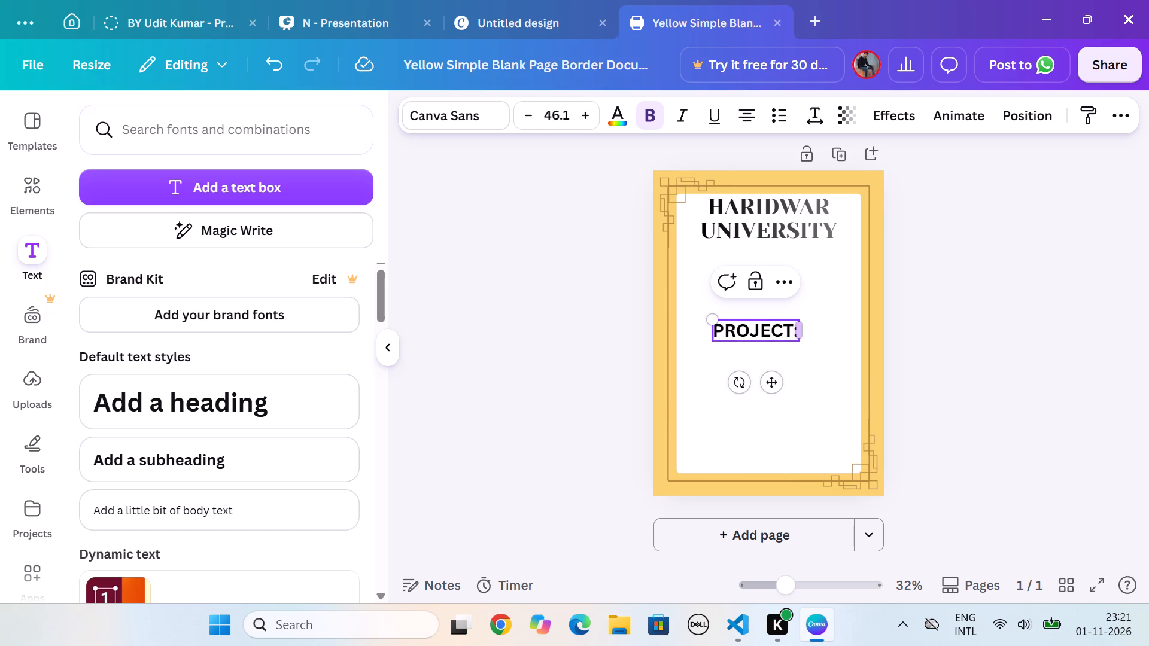
{"action": "left_click_drag", "start_coordinate": [747, 330], "coordinate": [740, 284]}
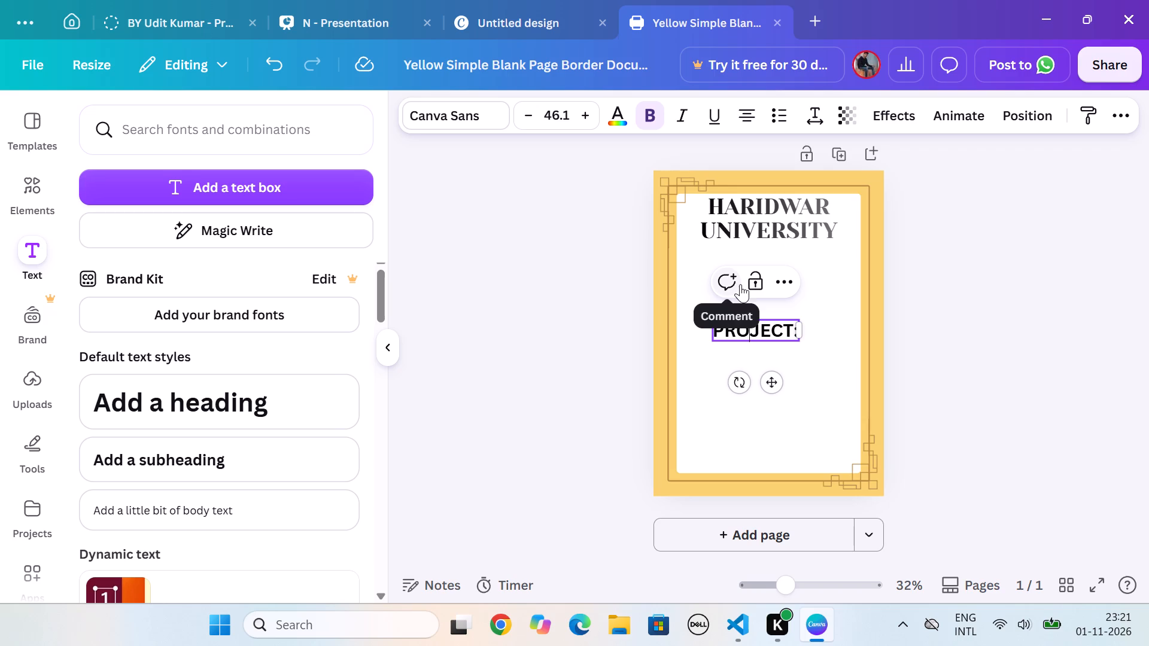
{"action": "left_click", "coordinate": [815, 382]}
{"action": "left_click", "coordinate": [774, 336]}
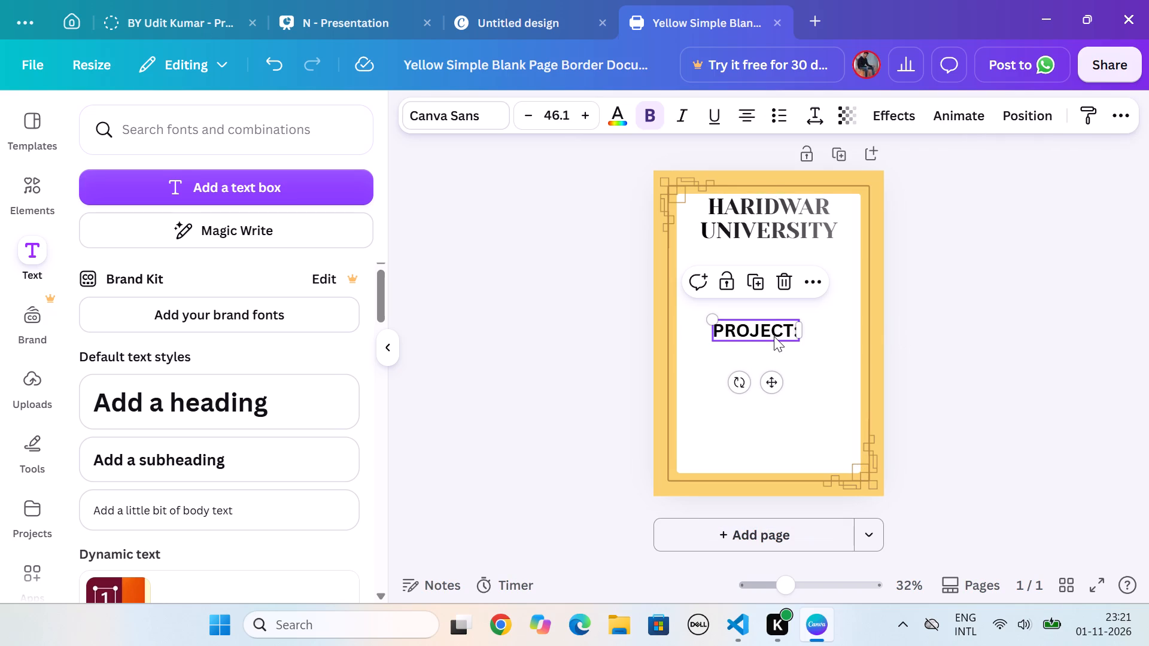
{"action": "left_click_drag", "start_coordinate": [774, 336], "coordinate": [745, 267]}
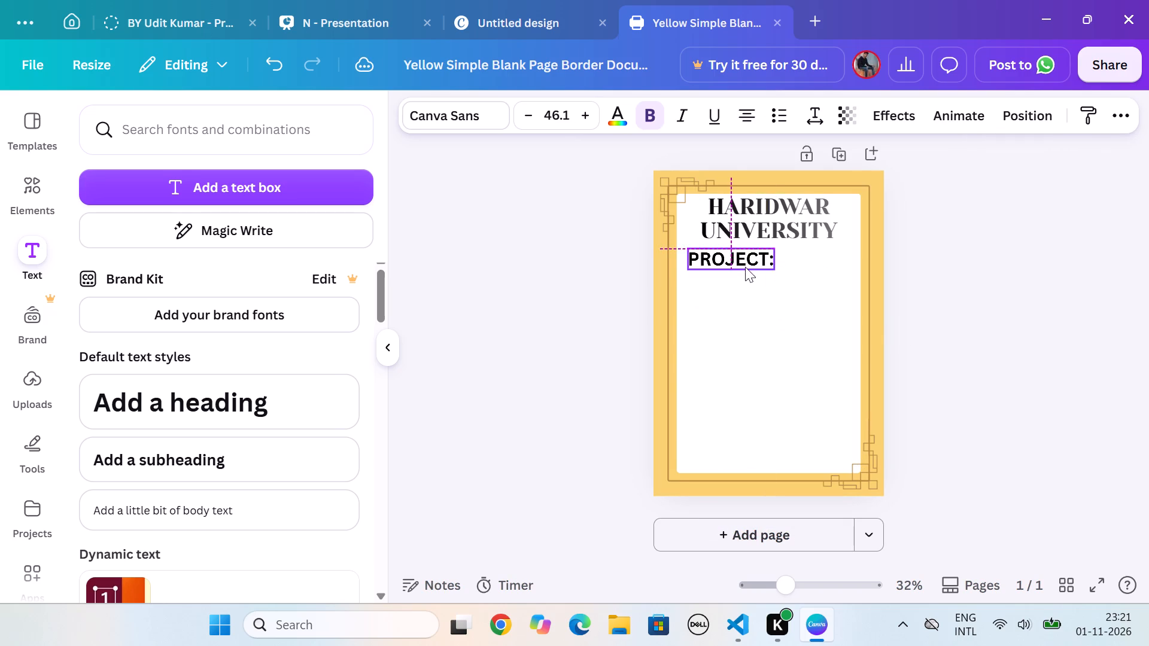
{"action": "left_click_drag", "start_coordinate": [745, 267], "coordinate": [772, 273]}
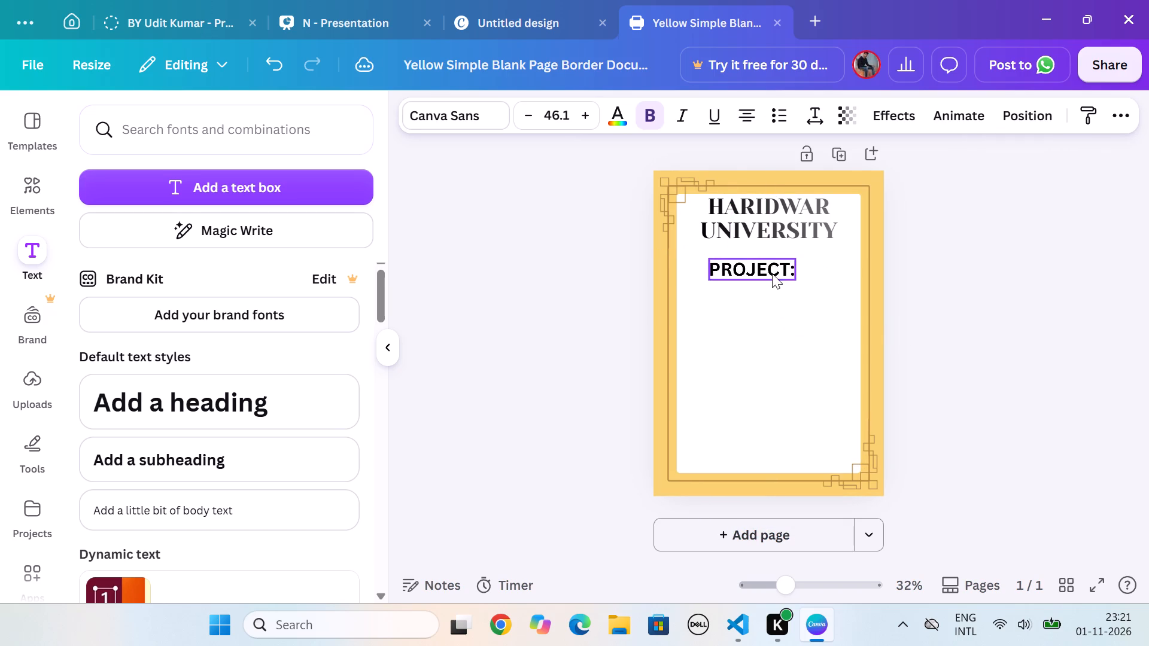
{"action": "left_click_drag", "start_coordinate": [772, 273], "coordinate": [788, 270]}
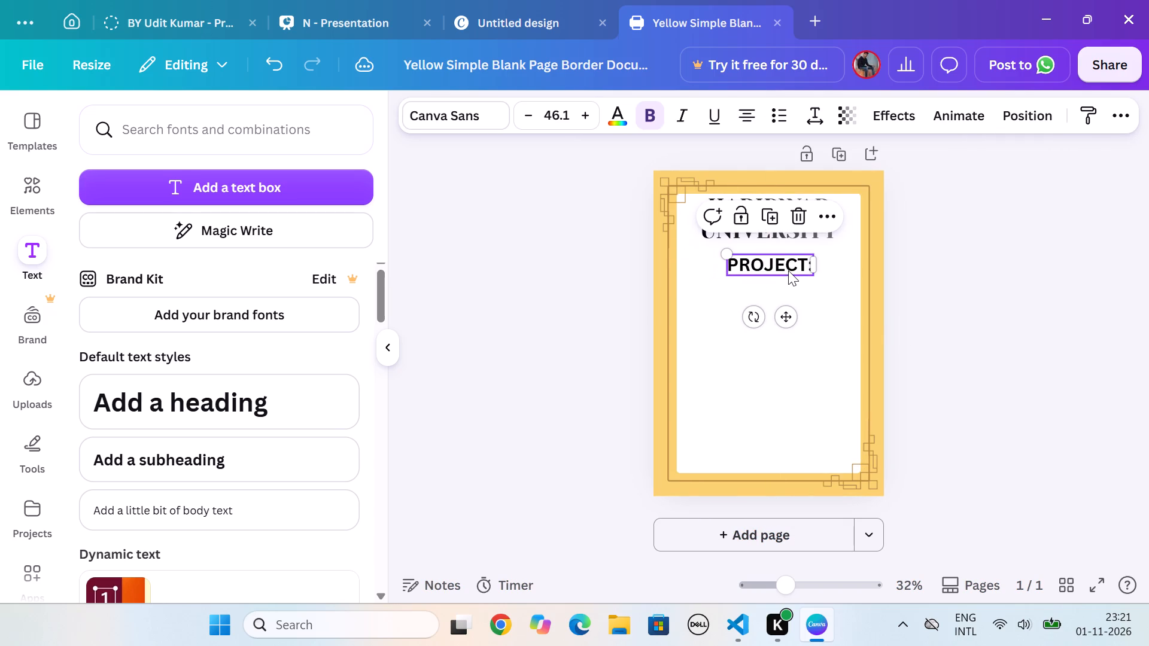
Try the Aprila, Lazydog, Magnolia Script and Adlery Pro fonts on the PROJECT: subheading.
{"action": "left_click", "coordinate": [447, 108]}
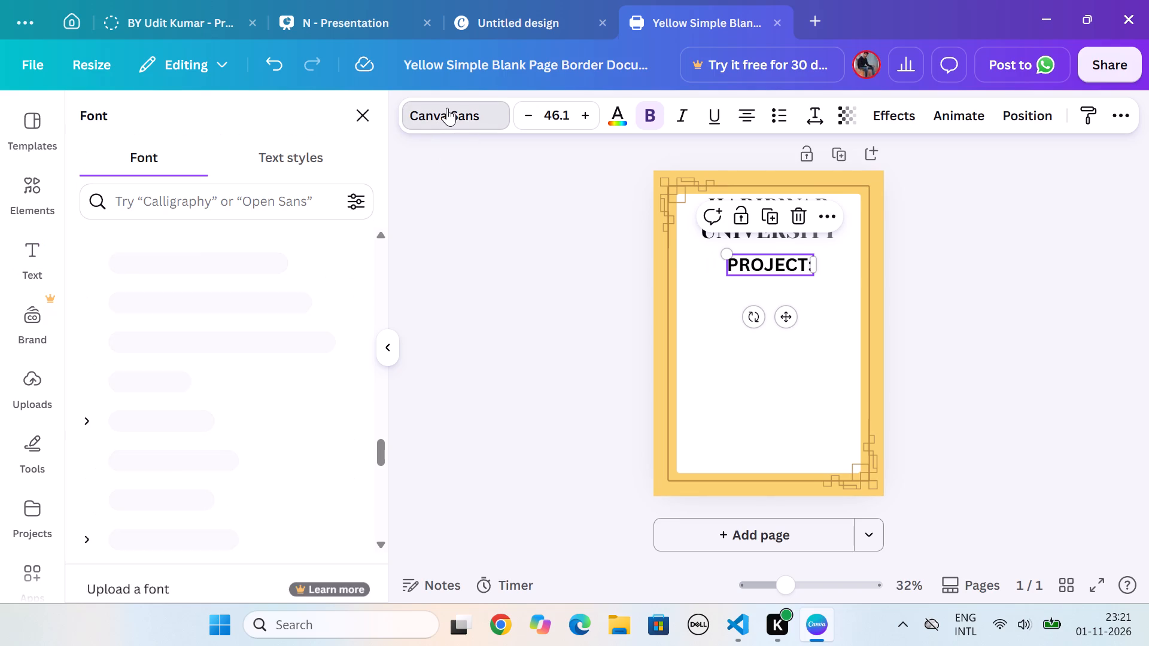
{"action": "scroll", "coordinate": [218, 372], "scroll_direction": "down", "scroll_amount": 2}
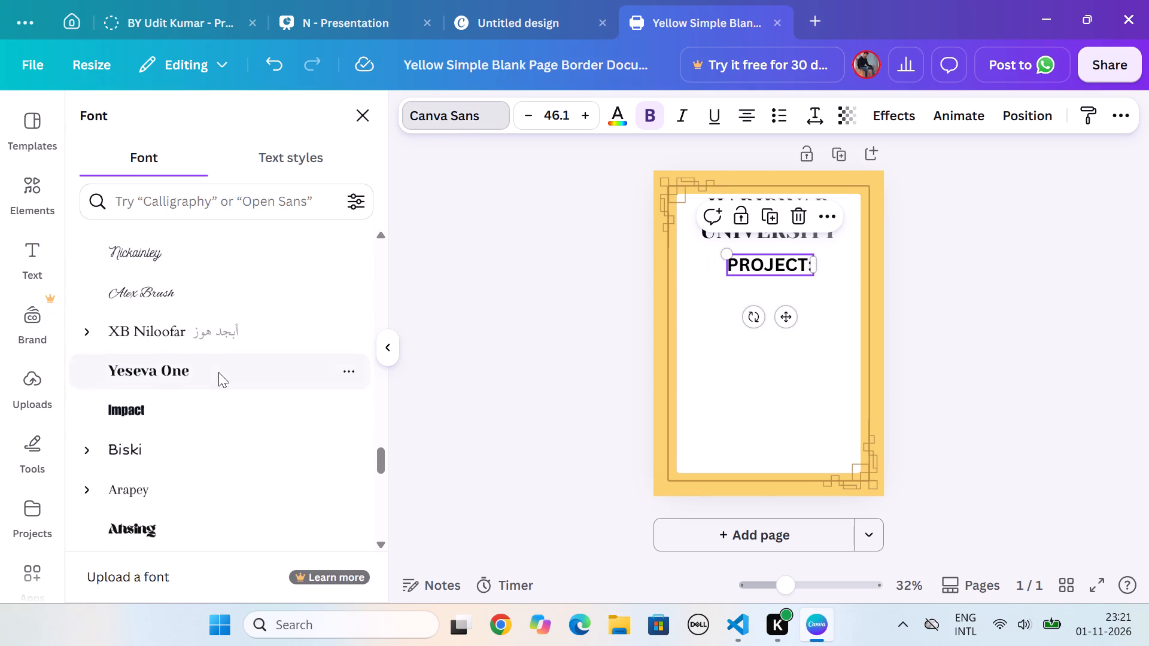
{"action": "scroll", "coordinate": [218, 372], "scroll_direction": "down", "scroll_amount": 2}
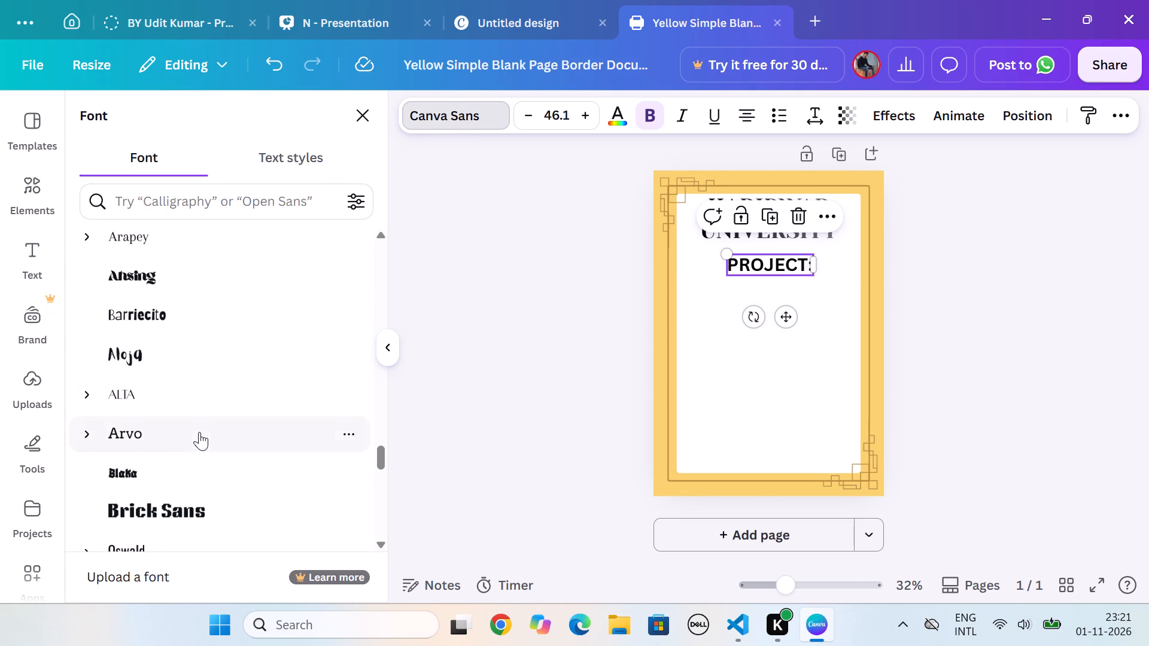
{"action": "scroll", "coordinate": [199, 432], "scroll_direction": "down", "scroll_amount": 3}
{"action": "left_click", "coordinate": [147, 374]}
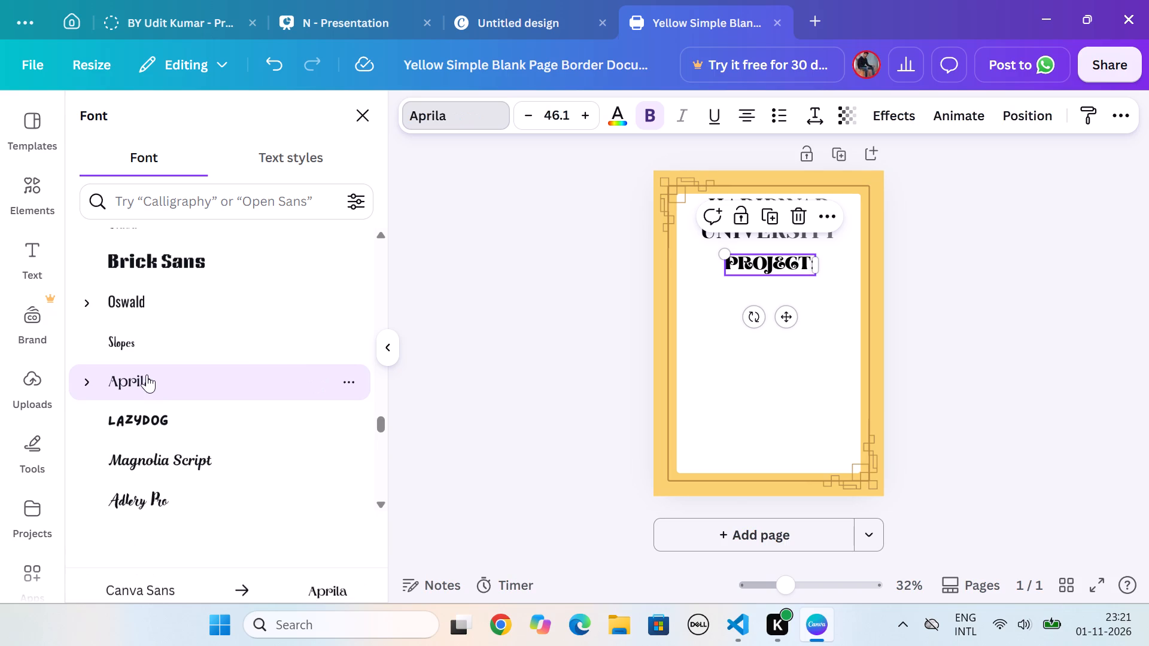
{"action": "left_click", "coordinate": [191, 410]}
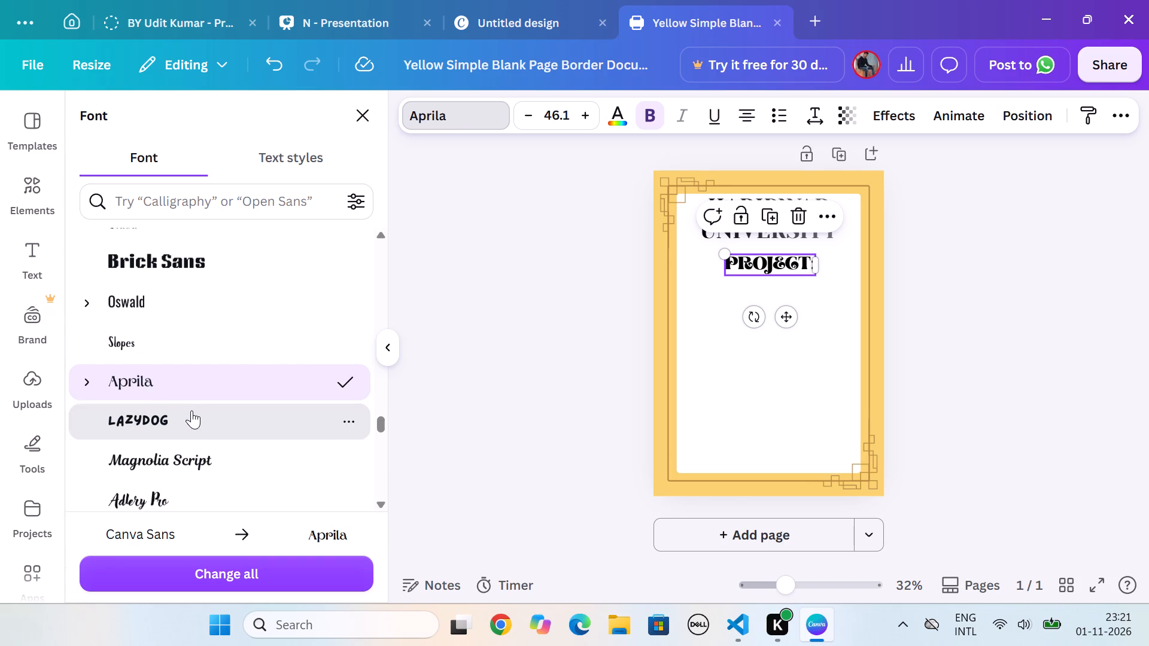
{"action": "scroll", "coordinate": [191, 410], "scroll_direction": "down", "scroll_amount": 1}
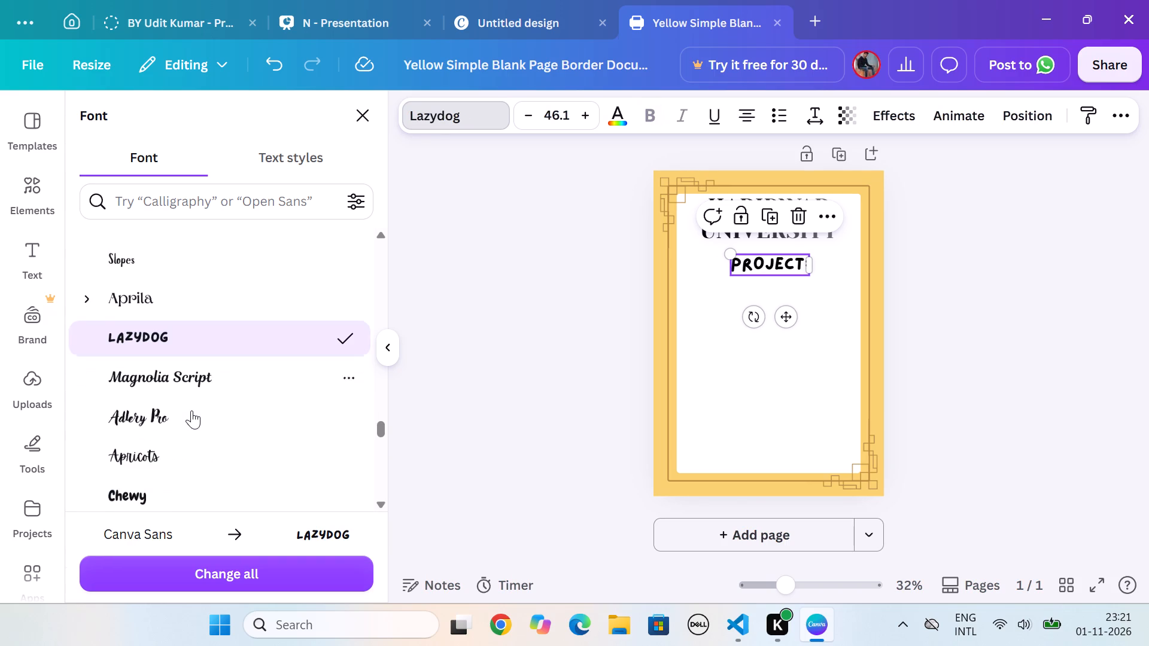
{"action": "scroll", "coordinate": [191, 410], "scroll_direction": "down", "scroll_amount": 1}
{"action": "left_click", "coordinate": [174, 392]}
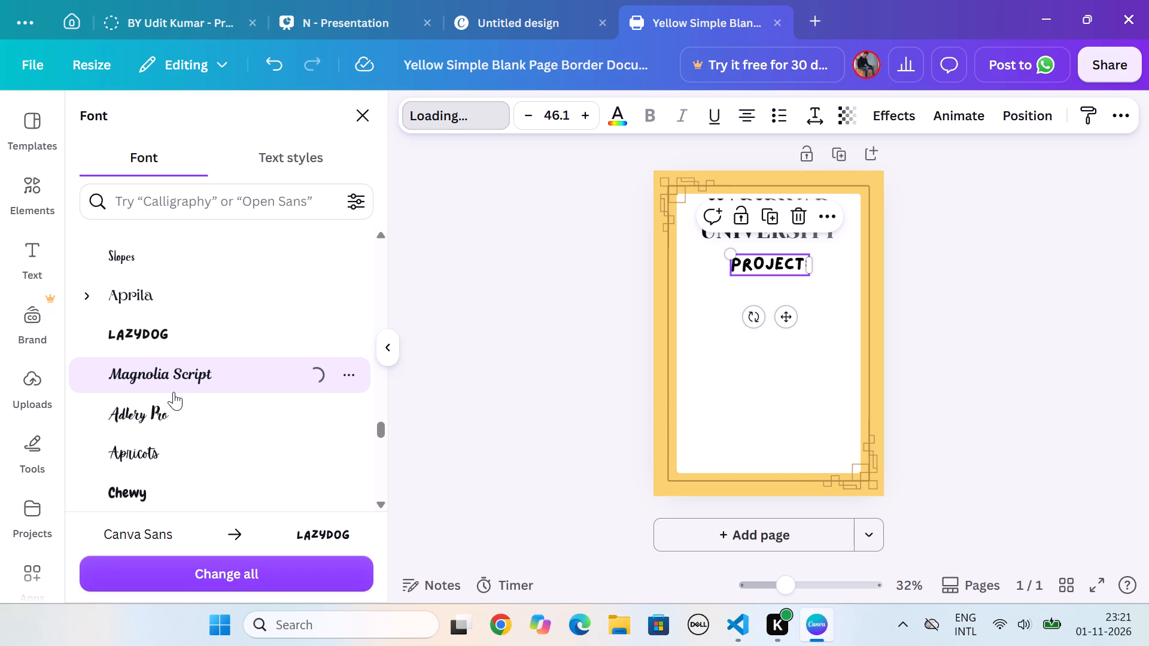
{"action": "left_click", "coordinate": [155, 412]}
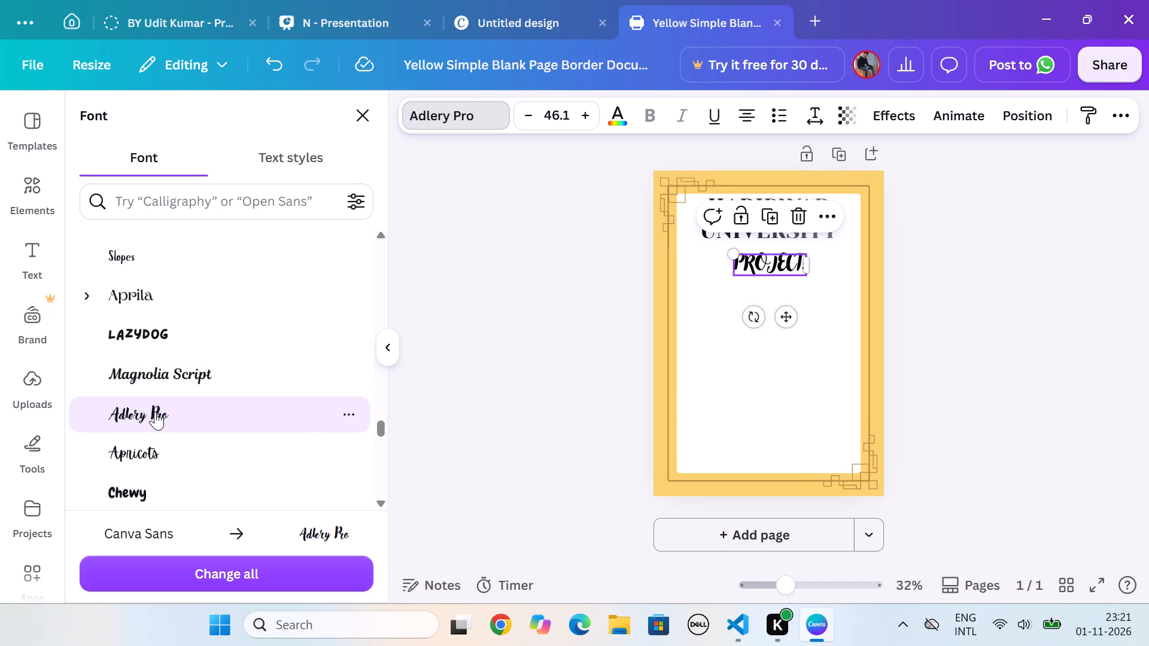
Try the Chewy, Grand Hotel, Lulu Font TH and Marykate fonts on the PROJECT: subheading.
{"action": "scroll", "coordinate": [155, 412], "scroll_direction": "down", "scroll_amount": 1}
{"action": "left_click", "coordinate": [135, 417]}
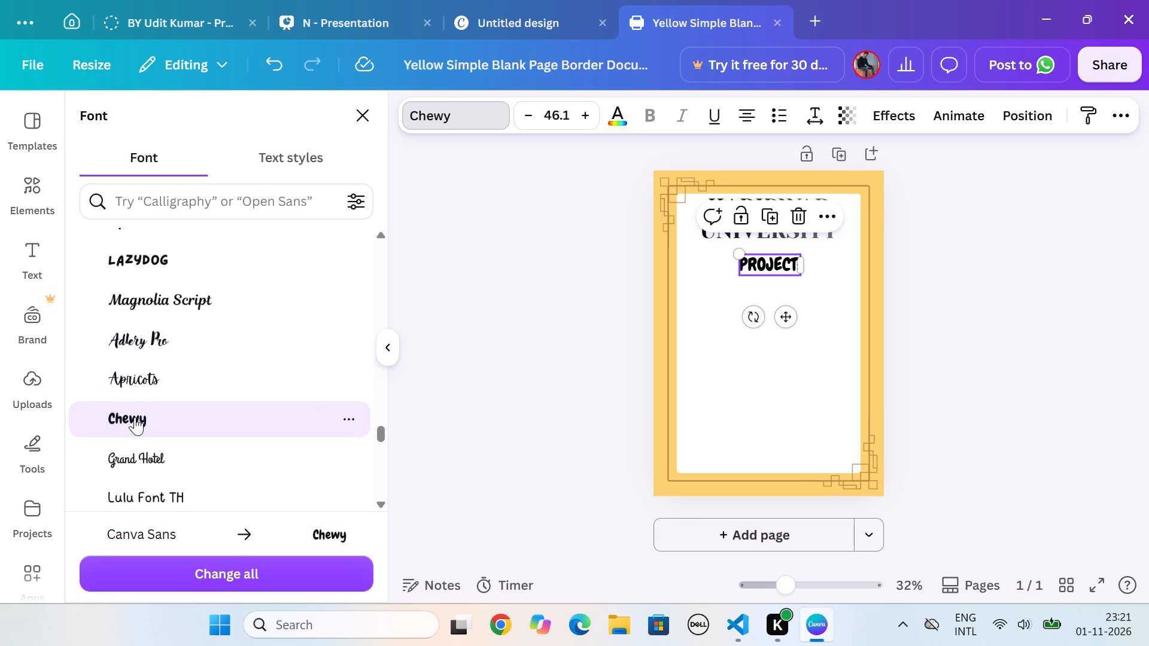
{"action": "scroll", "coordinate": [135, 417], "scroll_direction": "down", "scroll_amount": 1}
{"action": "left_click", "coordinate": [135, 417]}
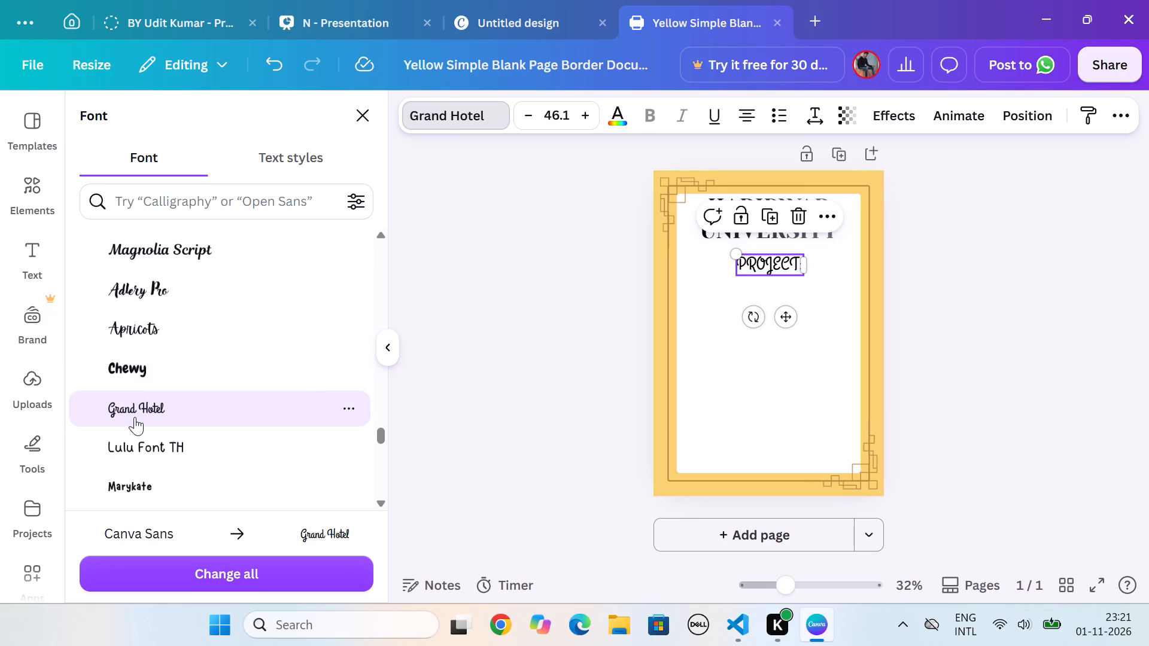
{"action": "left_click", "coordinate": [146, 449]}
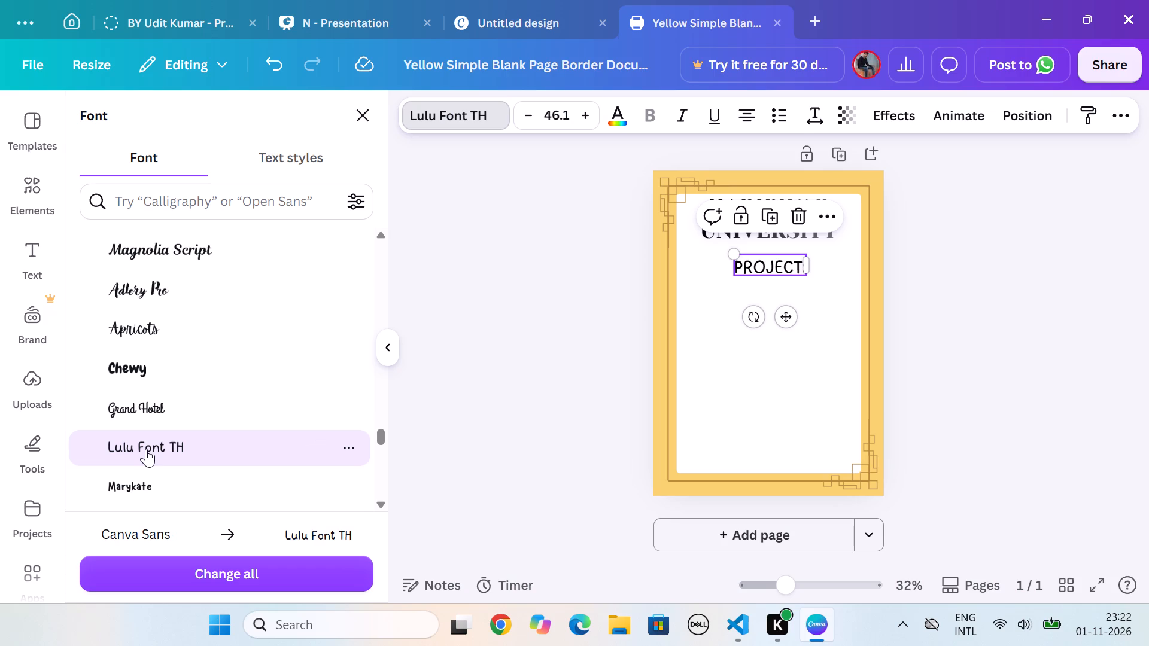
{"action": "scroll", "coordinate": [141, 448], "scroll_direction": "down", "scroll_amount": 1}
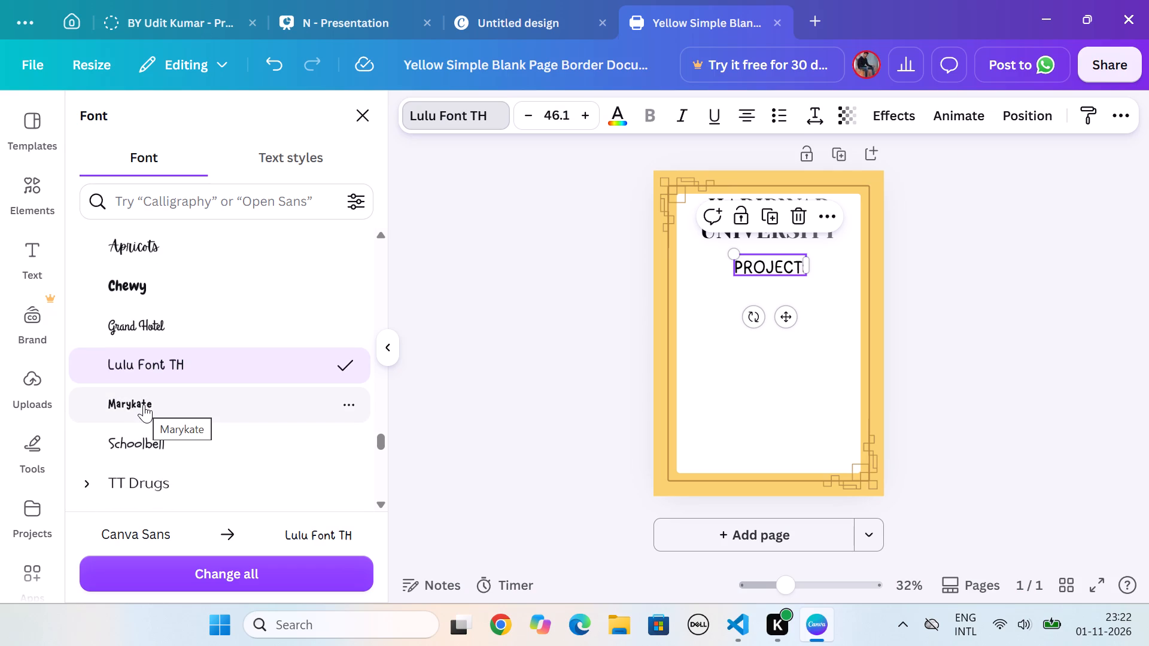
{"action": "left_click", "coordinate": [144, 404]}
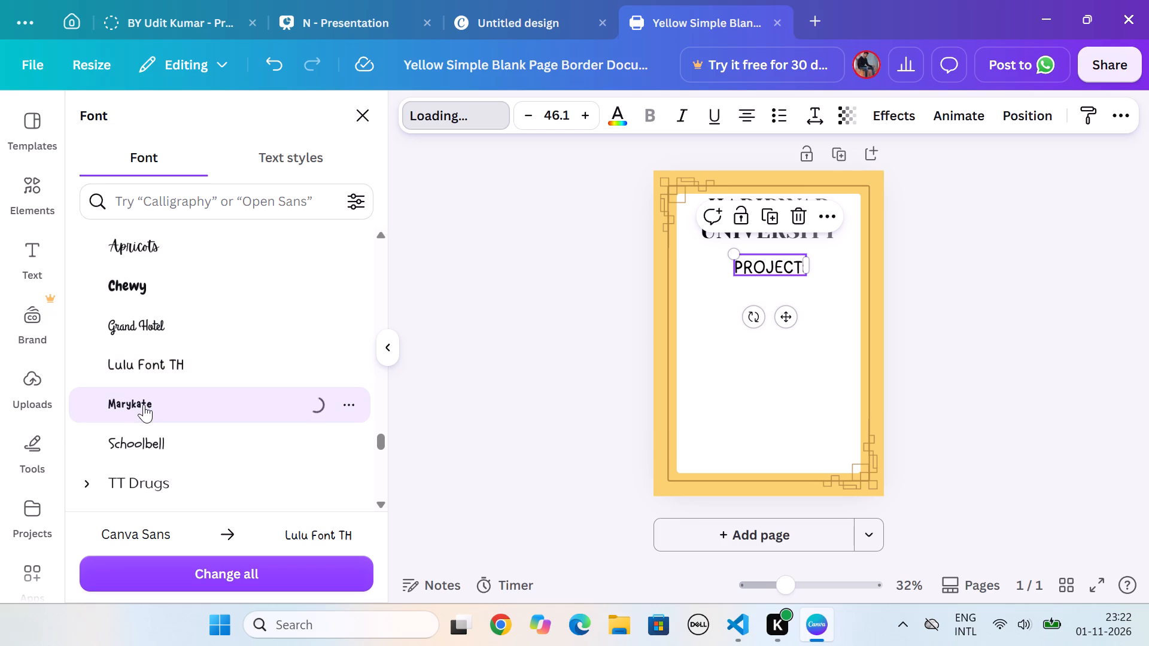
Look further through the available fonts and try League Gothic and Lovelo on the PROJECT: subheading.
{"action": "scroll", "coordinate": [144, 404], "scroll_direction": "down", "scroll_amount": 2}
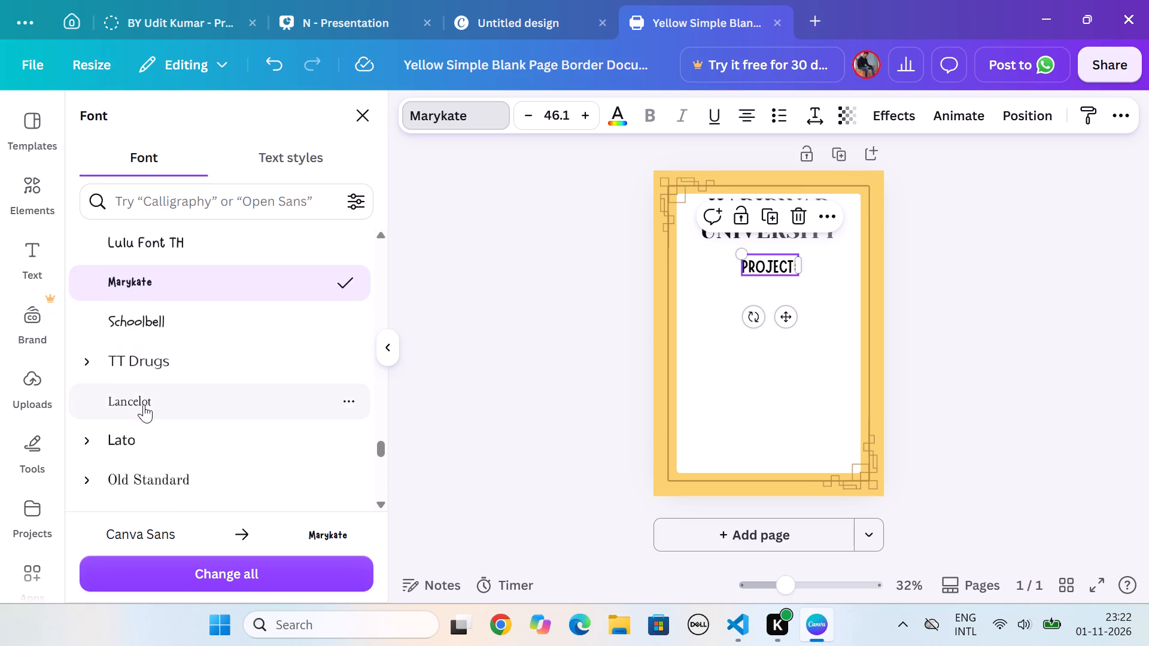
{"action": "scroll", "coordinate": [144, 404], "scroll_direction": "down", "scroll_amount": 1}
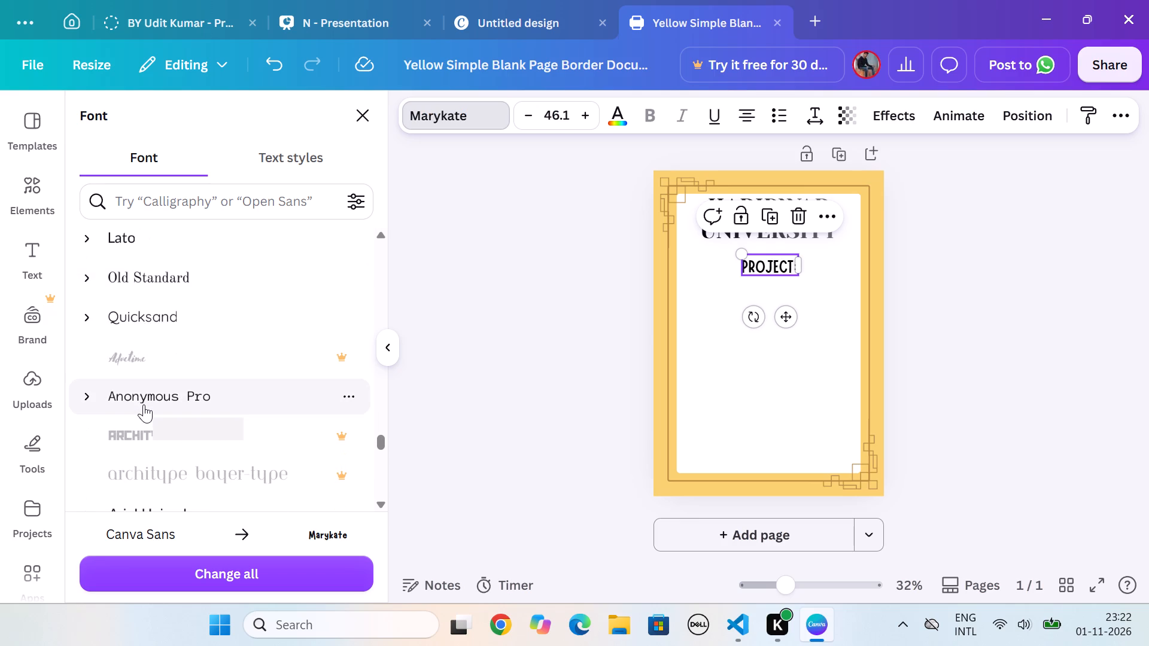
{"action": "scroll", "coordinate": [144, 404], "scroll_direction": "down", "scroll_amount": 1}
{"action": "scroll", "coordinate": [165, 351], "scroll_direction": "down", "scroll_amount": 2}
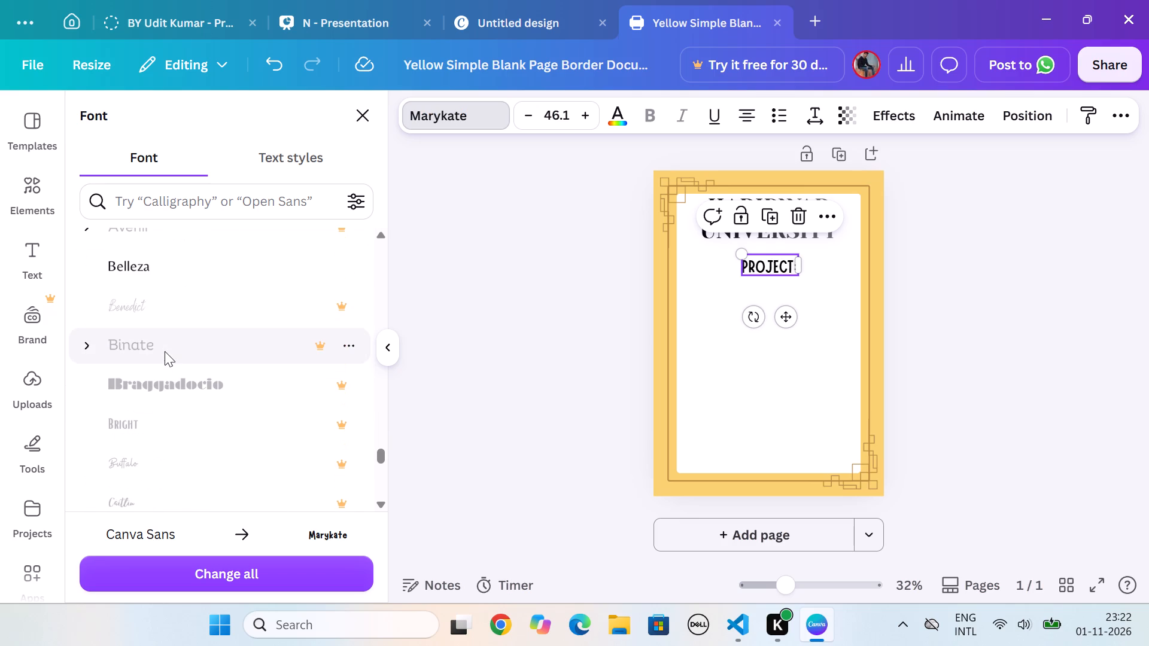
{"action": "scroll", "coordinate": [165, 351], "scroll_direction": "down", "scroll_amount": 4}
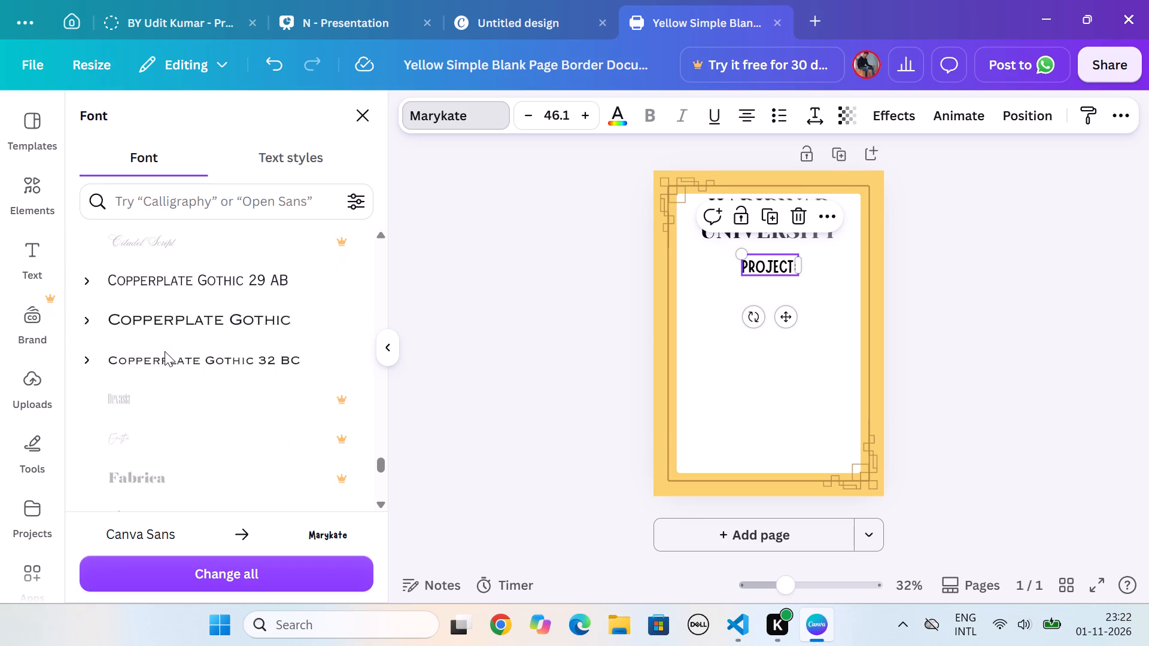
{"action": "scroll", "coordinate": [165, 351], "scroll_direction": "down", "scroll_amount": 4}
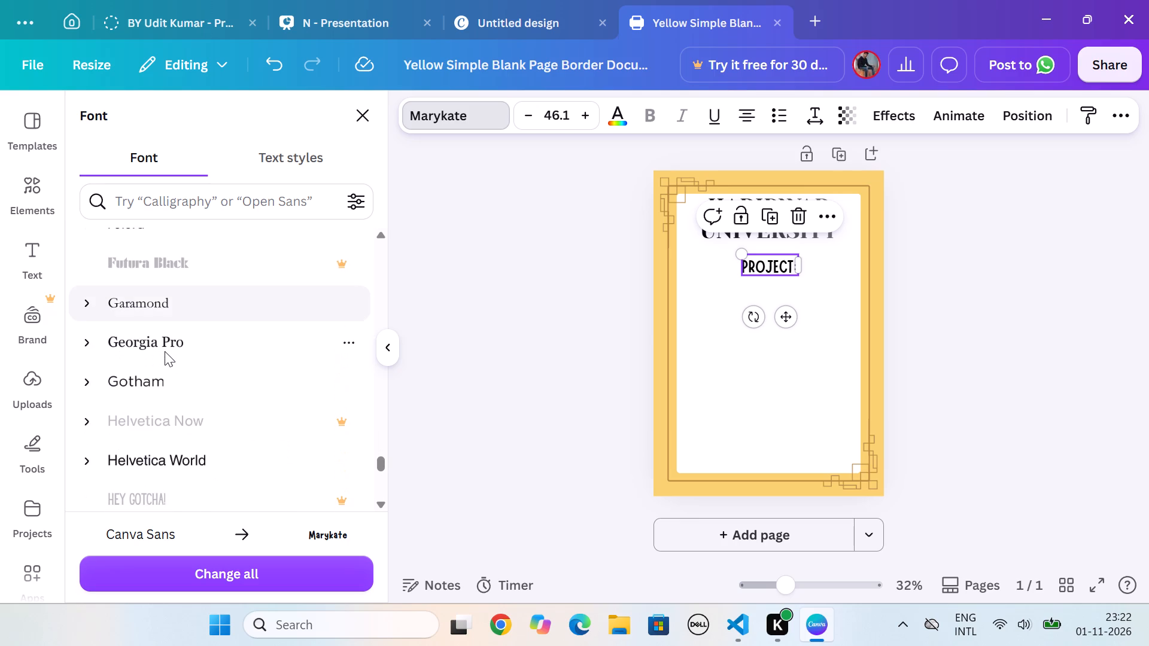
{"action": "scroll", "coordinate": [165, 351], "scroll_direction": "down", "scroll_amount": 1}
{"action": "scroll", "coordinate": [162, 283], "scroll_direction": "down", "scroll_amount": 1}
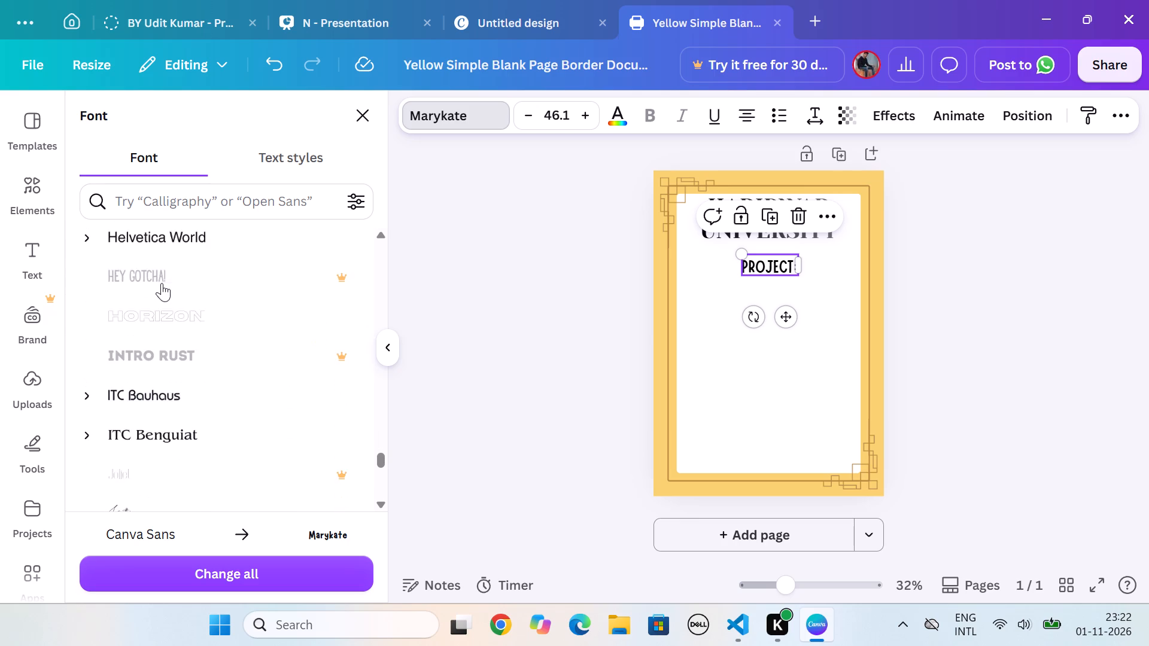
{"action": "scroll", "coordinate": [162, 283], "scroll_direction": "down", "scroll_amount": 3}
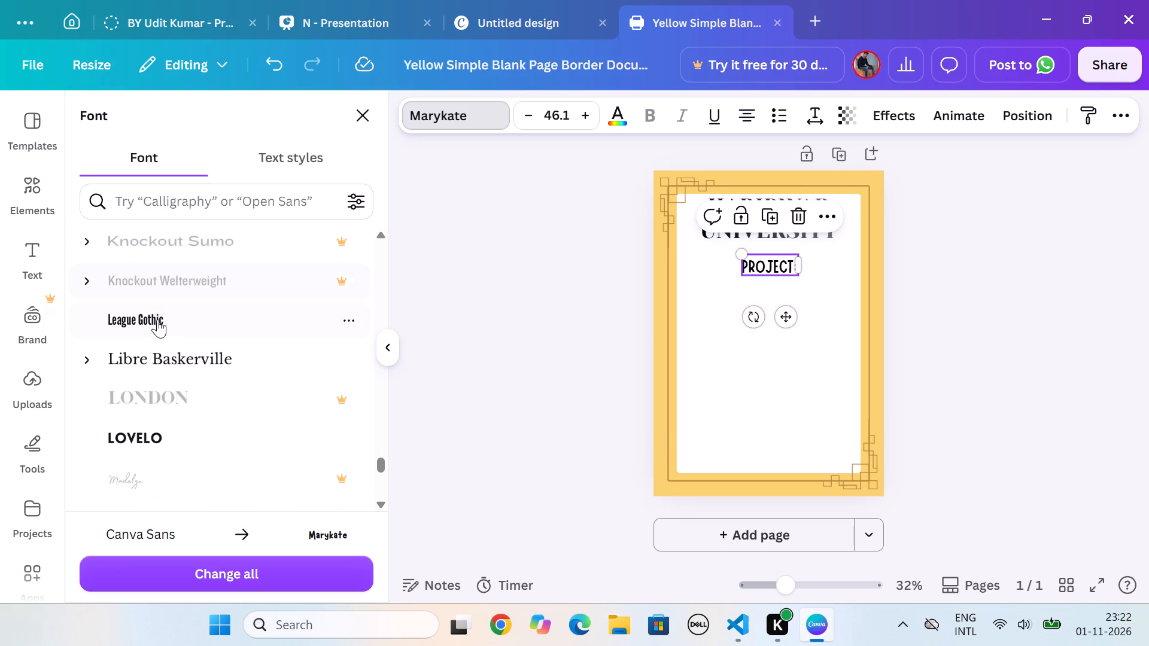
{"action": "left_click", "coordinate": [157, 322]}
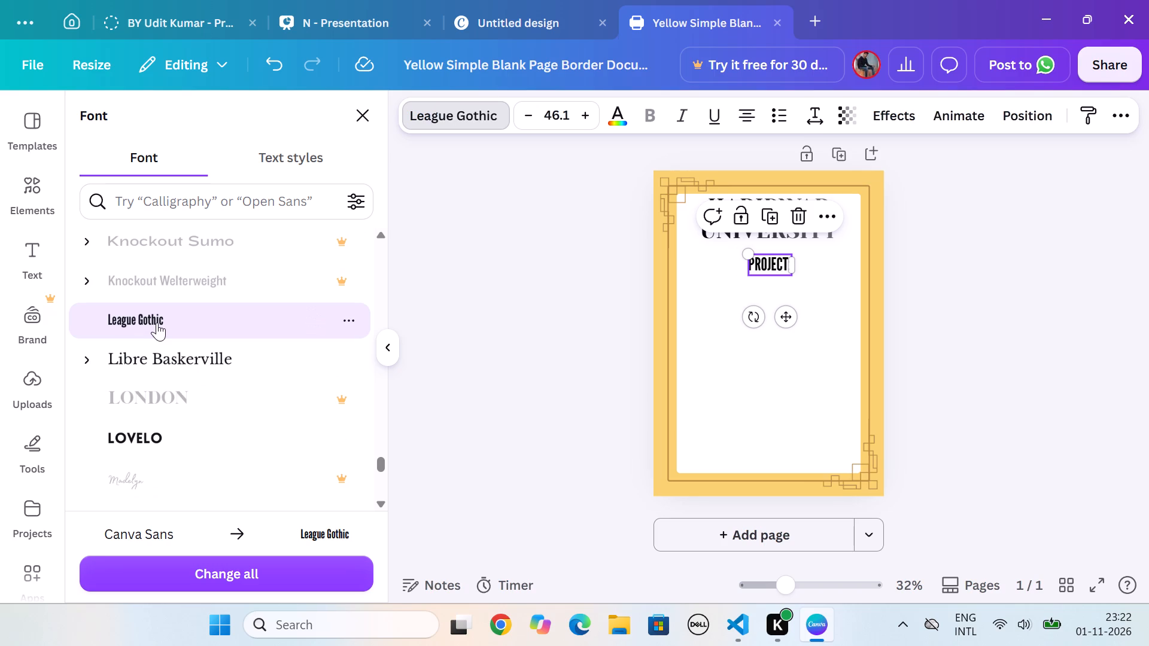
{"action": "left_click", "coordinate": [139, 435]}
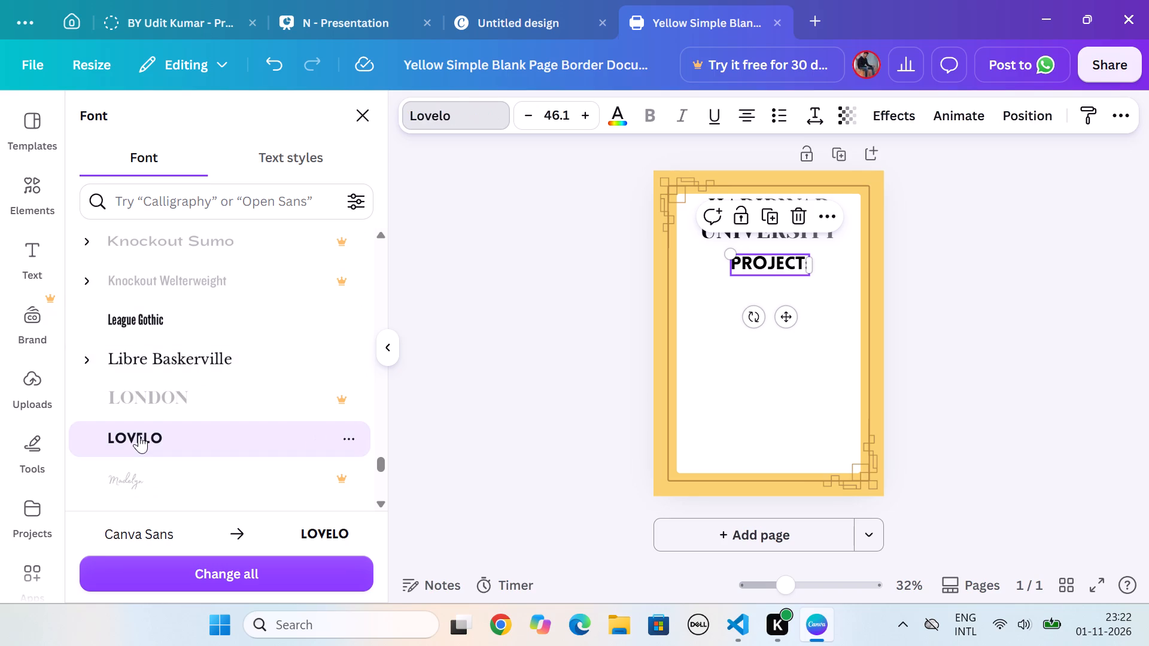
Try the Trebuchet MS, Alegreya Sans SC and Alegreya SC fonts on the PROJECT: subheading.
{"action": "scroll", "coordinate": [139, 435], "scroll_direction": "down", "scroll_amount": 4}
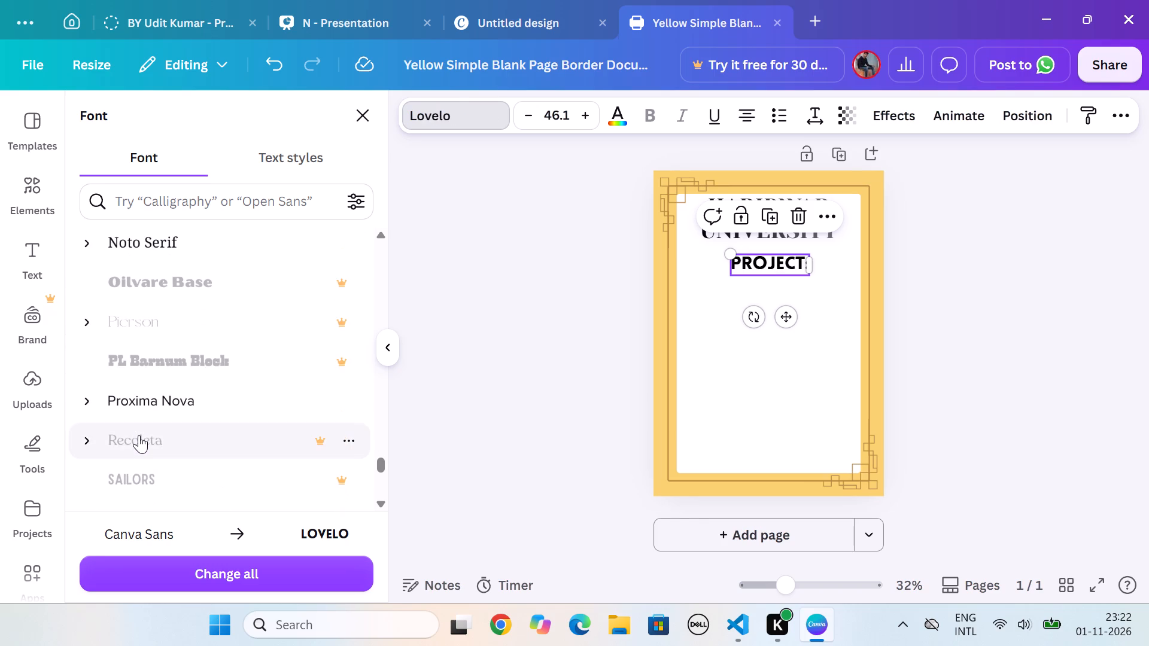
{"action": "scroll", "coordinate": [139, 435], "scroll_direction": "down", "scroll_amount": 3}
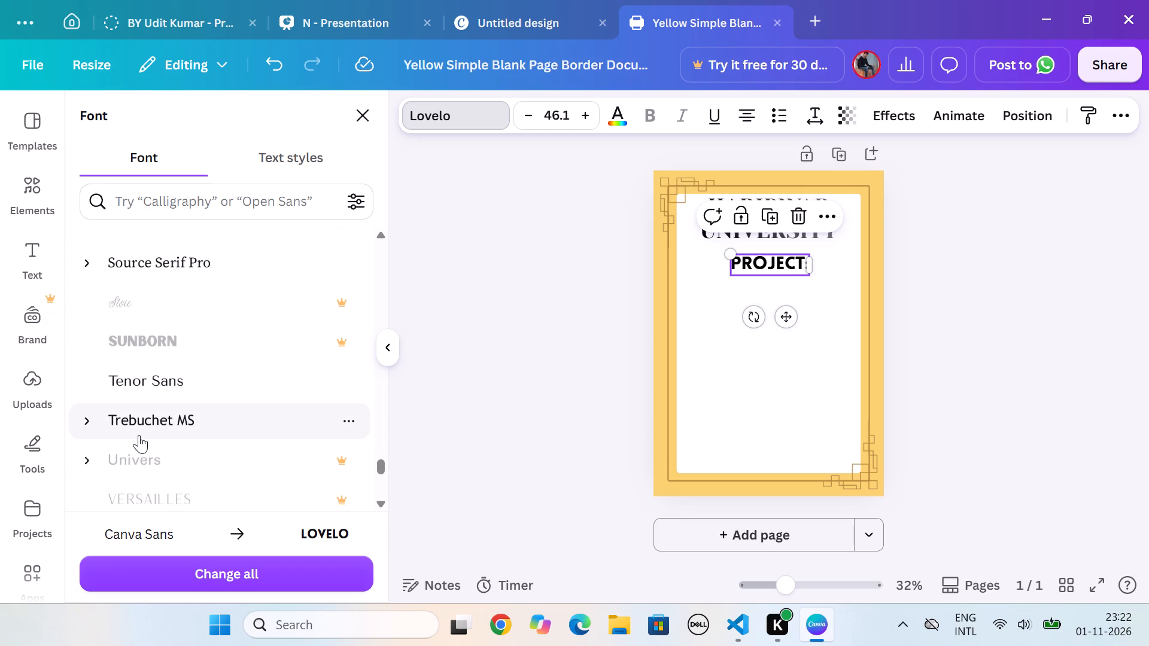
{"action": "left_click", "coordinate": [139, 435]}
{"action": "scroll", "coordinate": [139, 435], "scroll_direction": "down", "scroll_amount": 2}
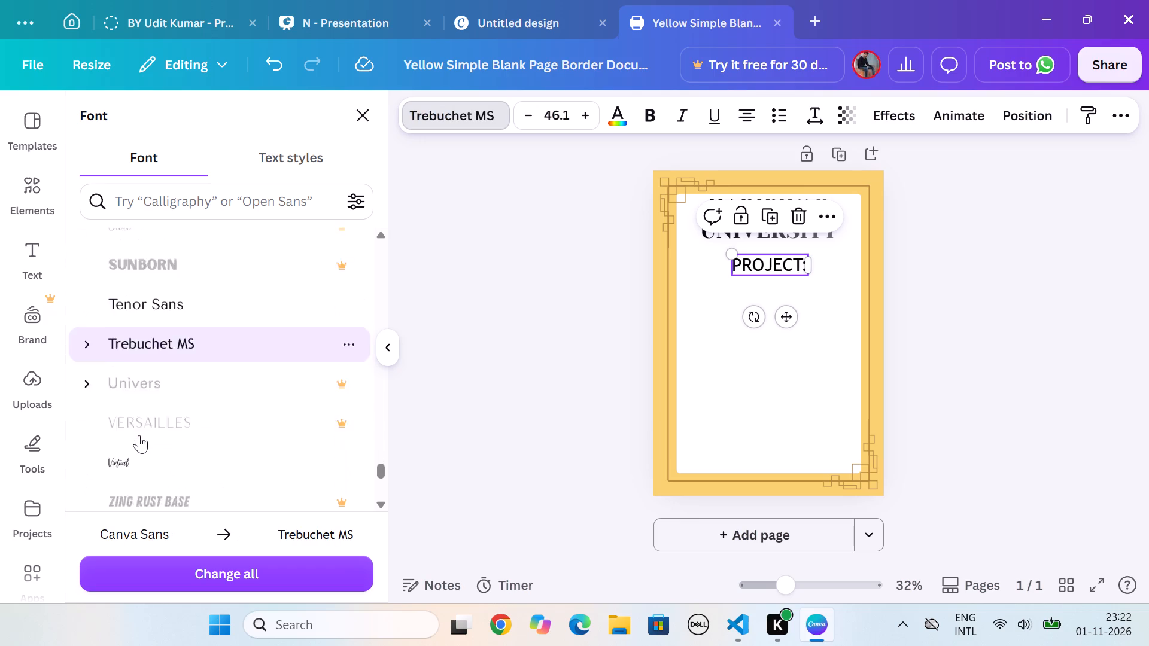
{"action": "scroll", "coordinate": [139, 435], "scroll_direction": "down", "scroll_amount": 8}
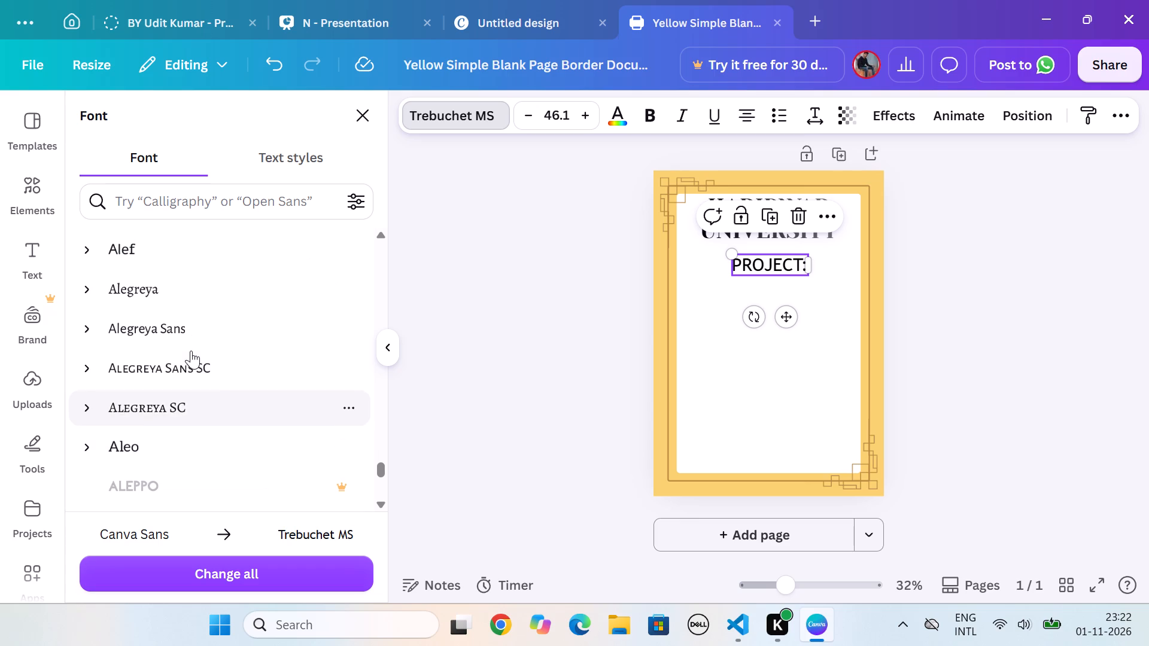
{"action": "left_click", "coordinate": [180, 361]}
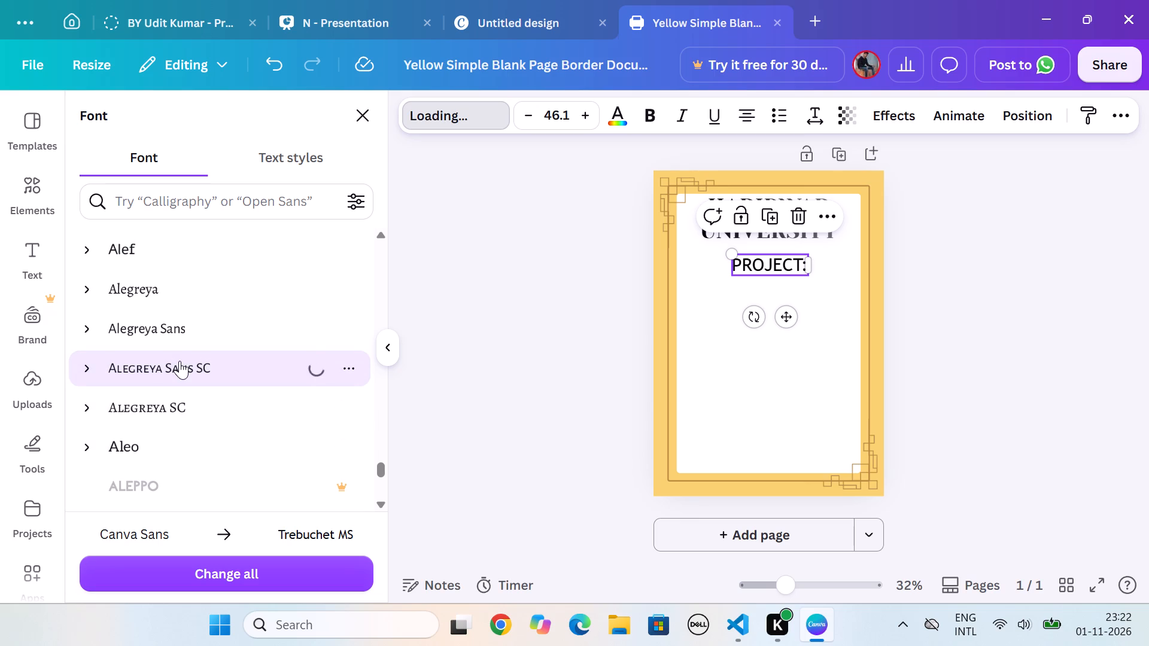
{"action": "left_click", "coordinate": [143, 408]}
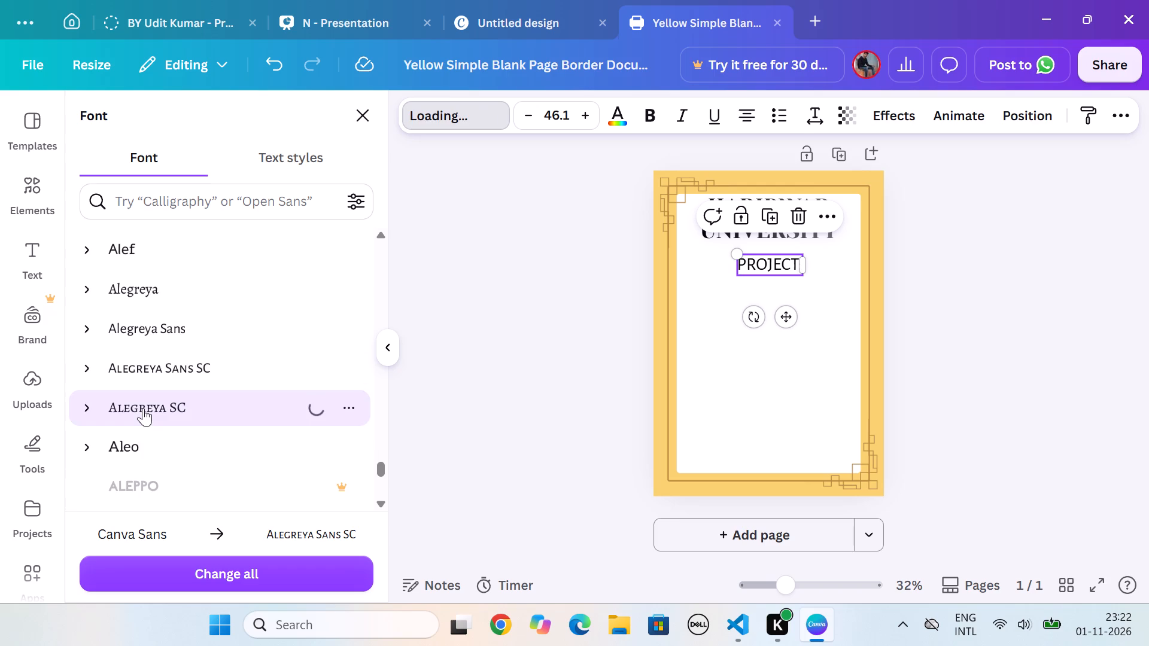
Set the PROJECT: subheading's font to Alfa Slab One.
{"action": "scroll", "coordinate": [143, 408], "scroll_direction": "down", "scroll_amount": 3}
{"action": "left_click", "coordinate": [157, 394]}
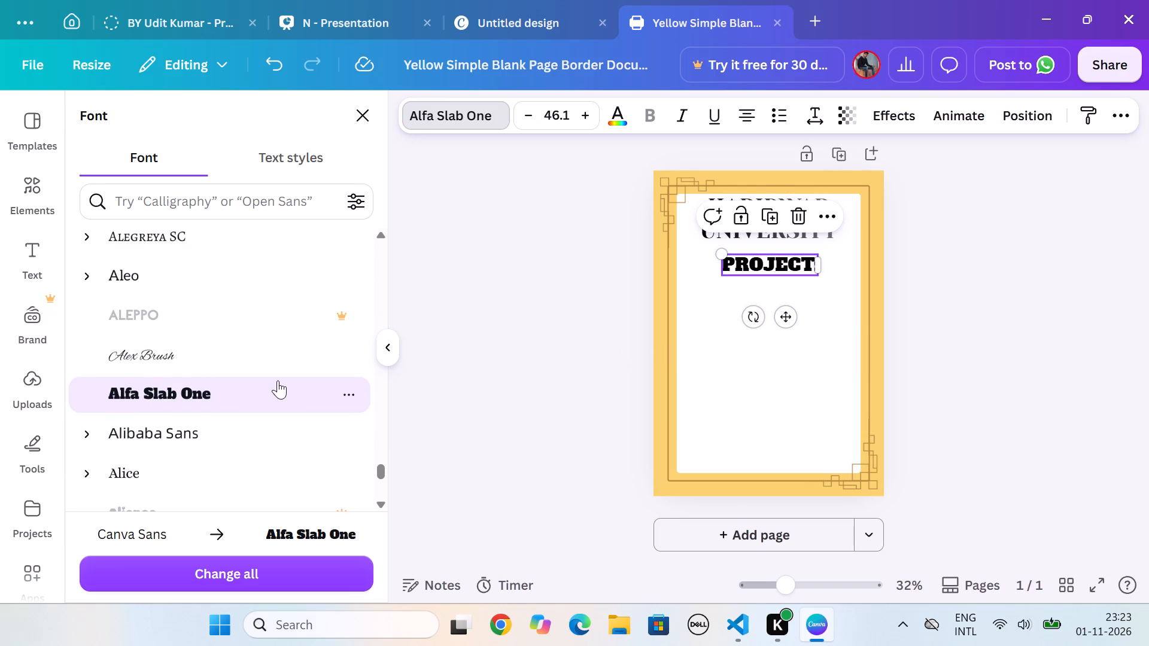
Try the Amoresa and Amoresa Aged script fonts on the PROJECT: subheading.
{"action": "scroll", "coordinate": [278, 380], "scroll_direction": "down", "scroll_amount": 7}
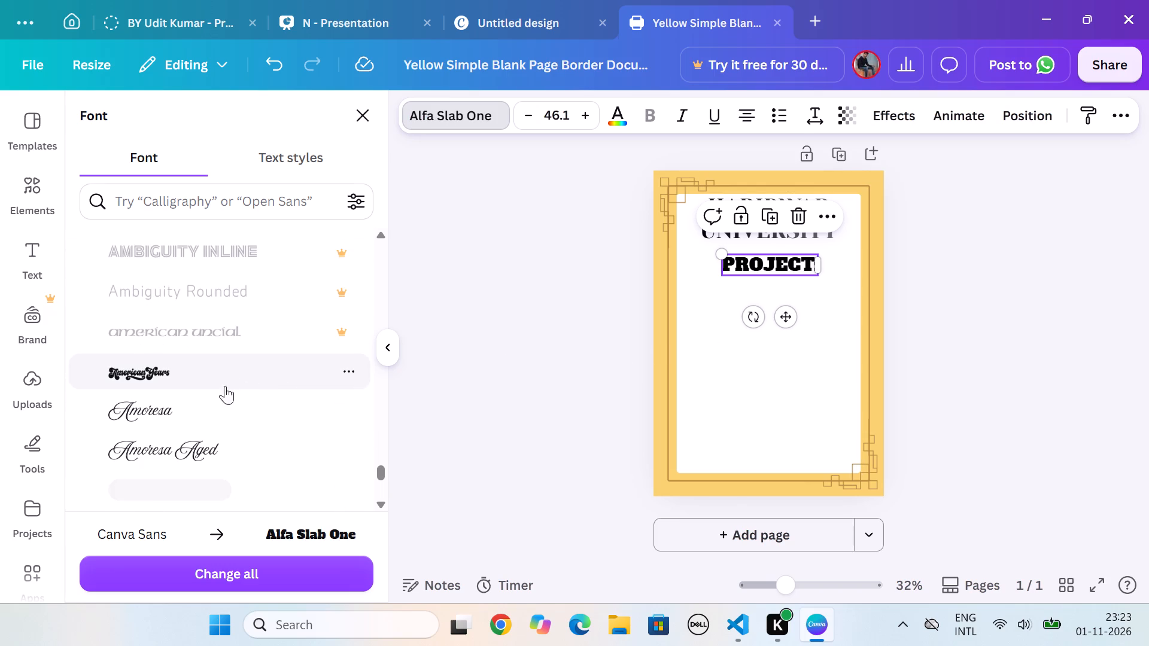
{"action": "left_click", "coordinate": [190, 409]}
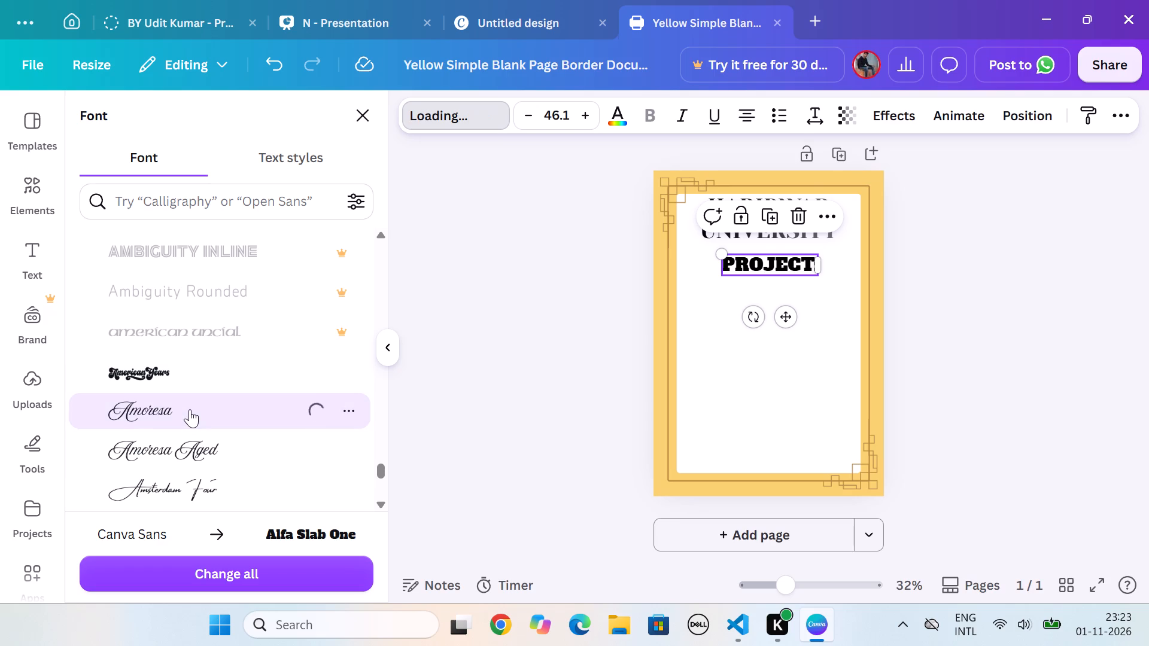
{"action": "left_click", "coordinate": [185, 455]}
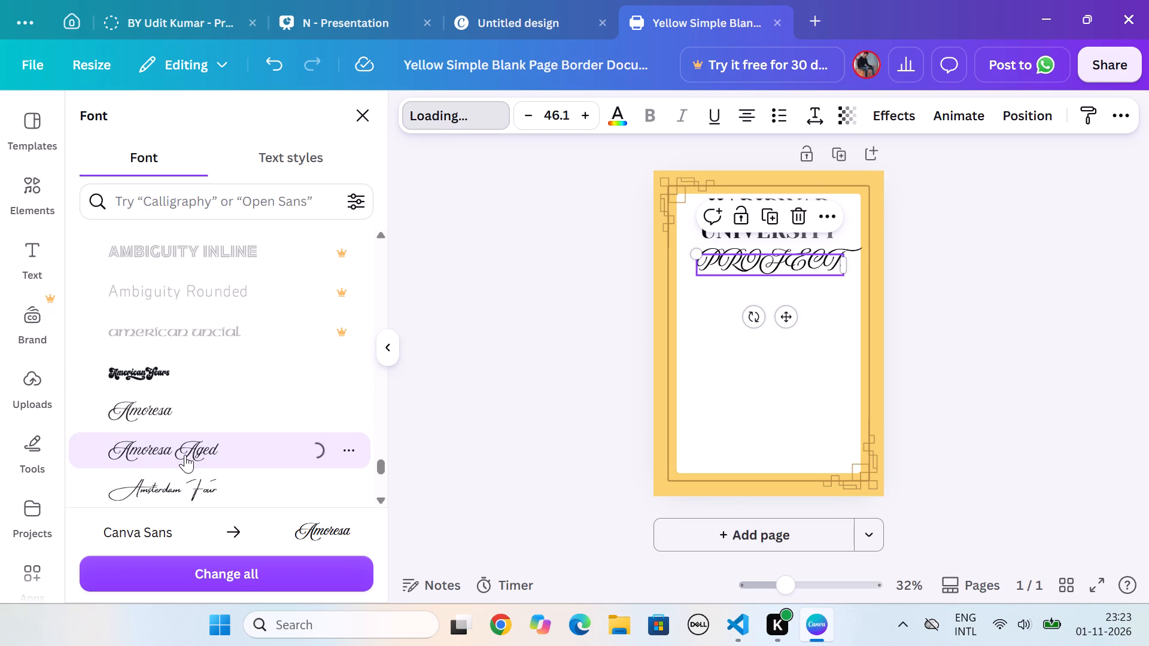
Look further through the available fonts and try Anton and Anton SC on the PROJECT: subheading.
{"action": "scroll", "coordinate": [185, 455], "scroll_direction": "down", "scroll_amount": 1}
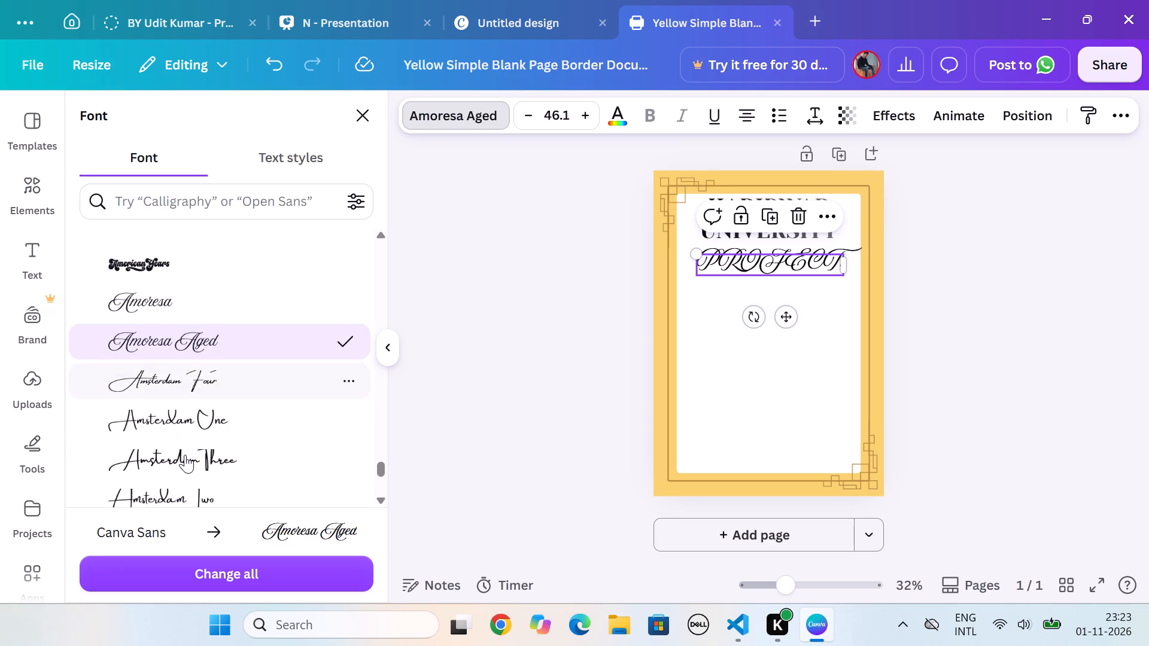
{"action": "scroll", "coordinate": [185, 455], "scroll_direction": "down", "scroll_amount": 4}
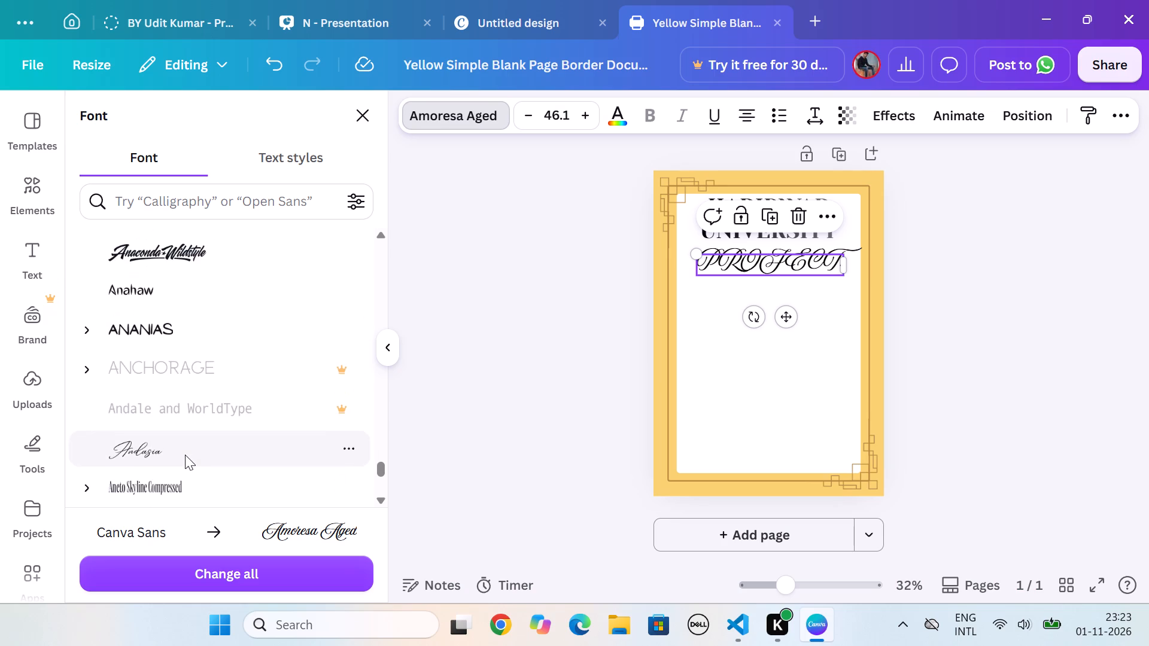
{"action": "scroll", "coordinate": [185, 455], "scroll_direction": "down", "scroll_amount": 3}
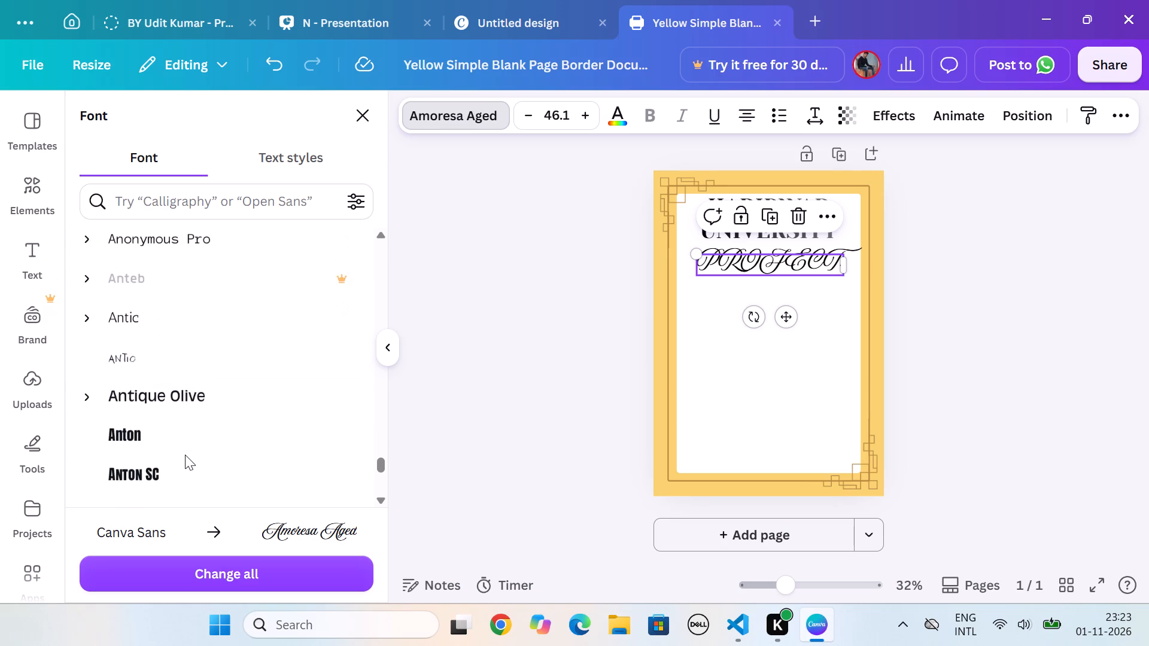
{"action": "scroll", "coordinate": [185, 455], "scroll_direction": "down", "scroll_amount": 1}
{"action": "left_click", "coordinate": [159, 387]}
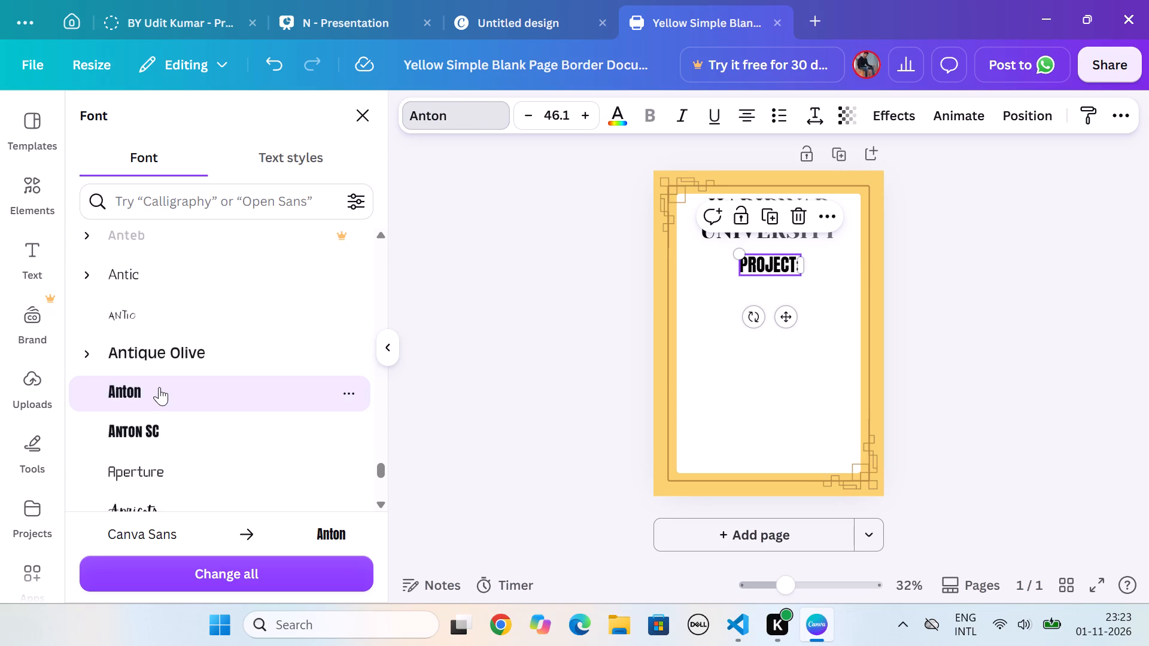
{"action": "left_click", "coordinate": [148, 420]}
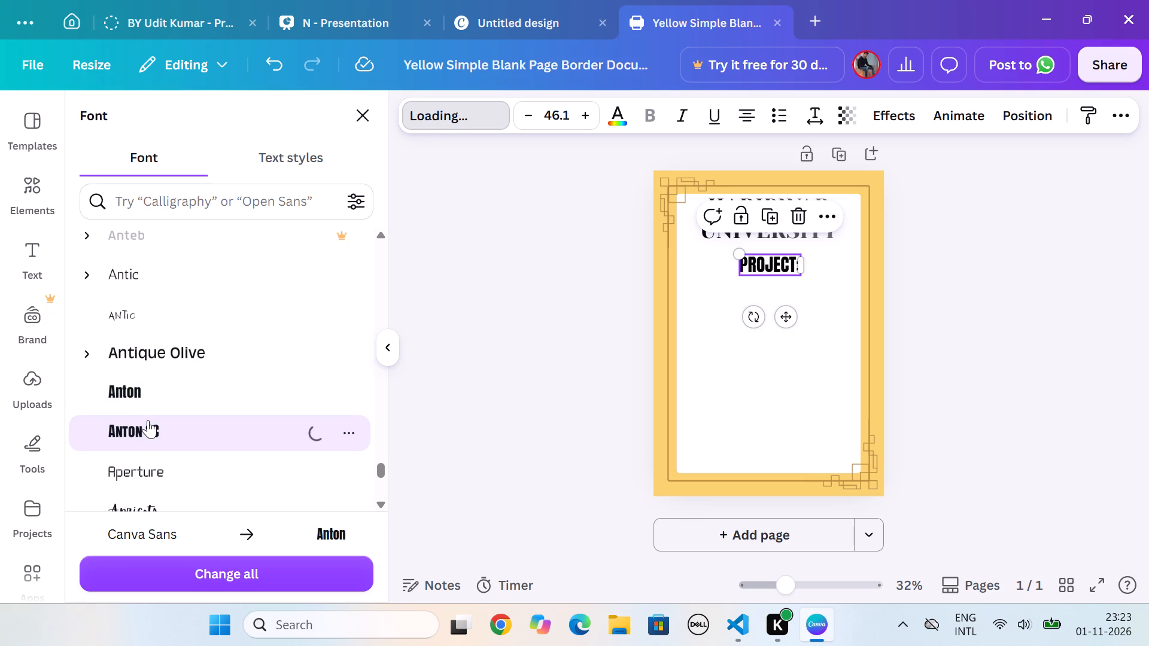
Set the PROJECT: subheading's font to Archibrazo.
{"action": "scroll", "coordinate": [148, 420], "scroll_direction": "down", "scroll_amount": 1}
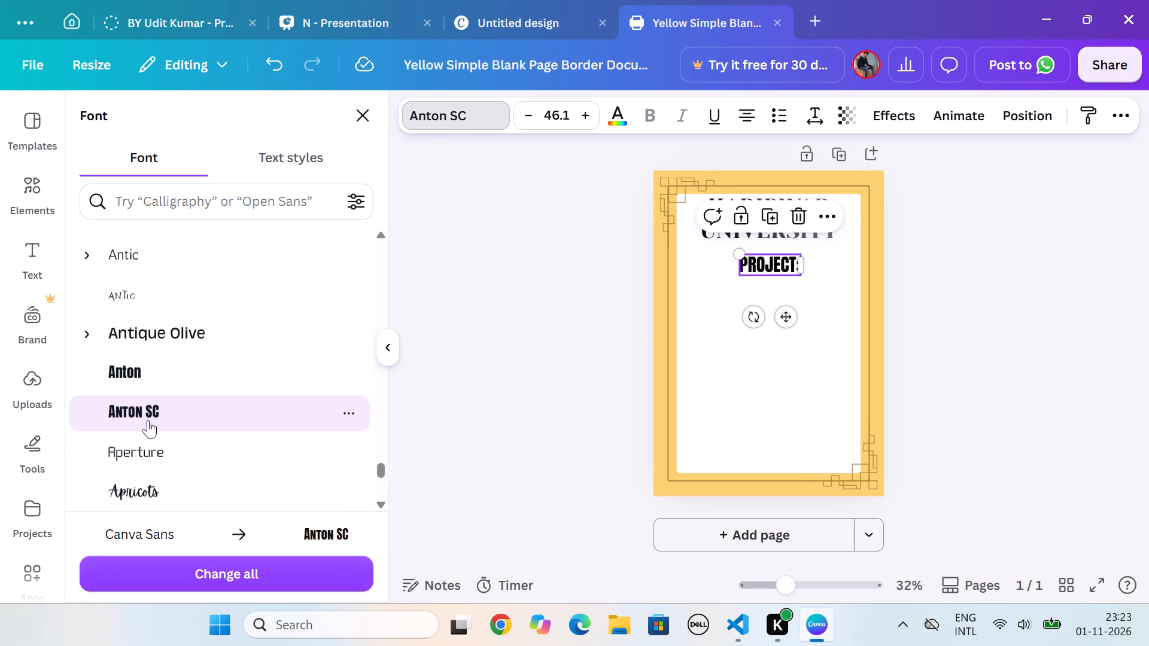
{"action": "scroll", "coordinate": [148, 420], "scroll_direction": "down", "scroll_amount": 3}
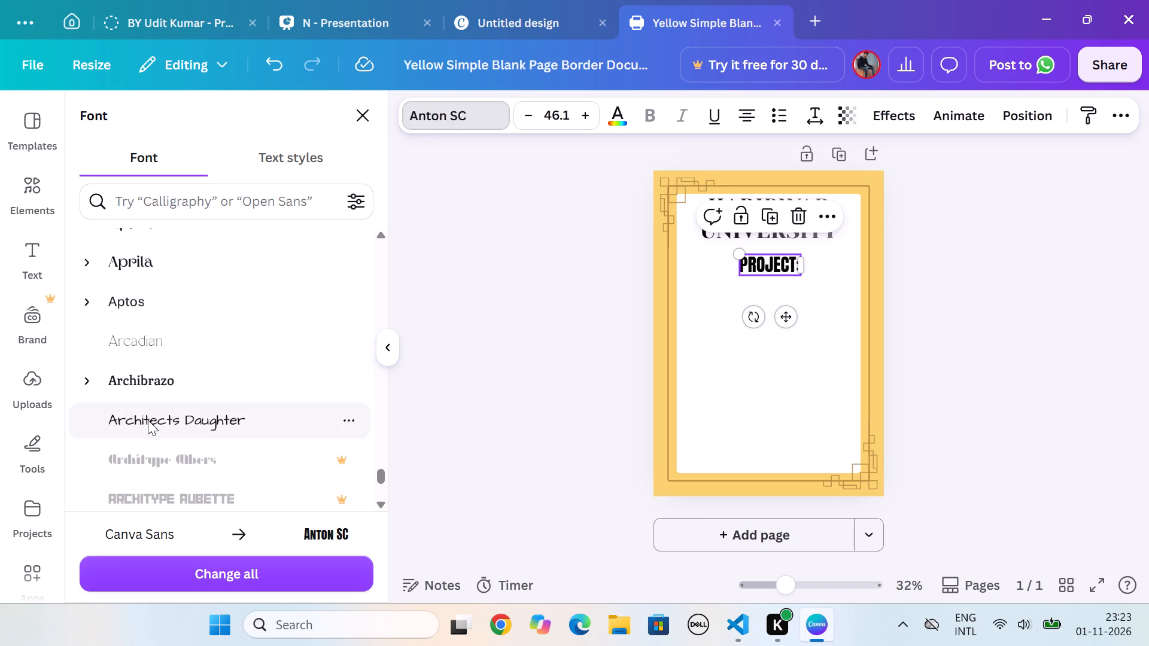
{"action": "left_click", "coordinate": [151, 392]}
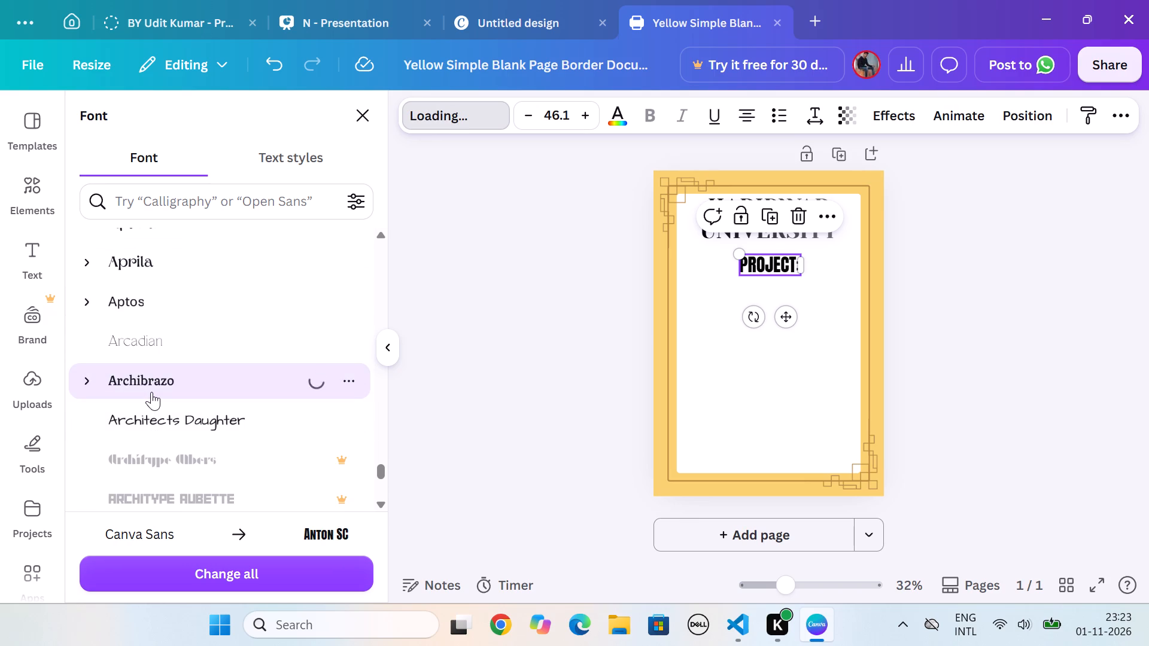
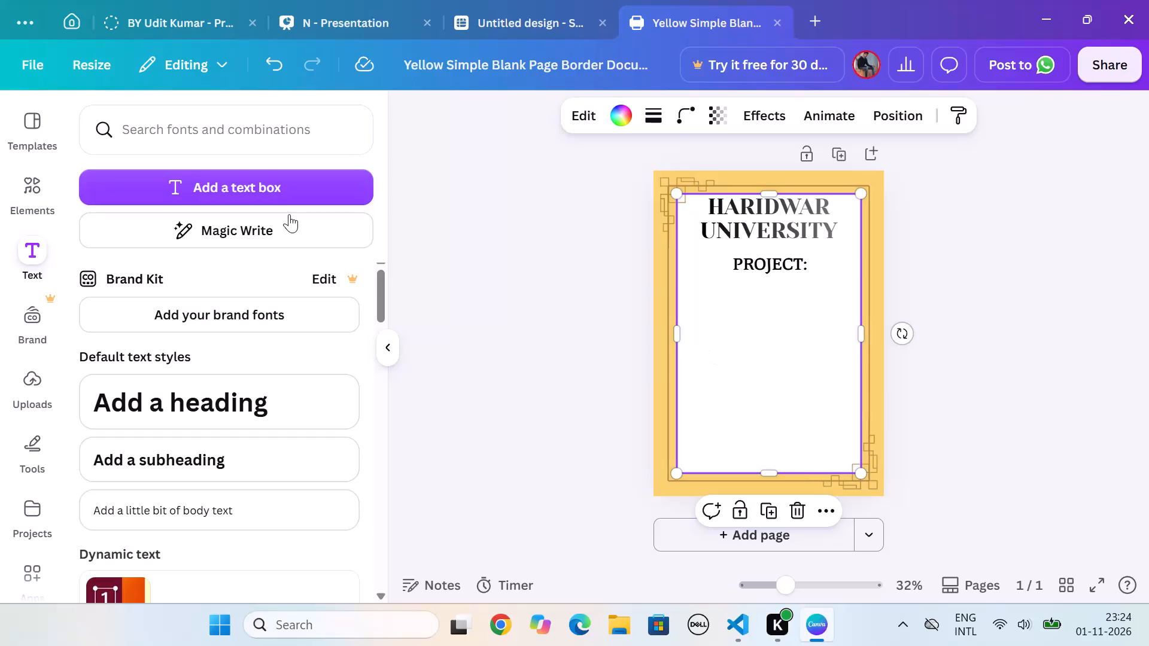
Add a subheading to the page reading IMPACT OF AI ON EMPLOYEE.
{"action": "left_click", "coordinate": [208, 461]}
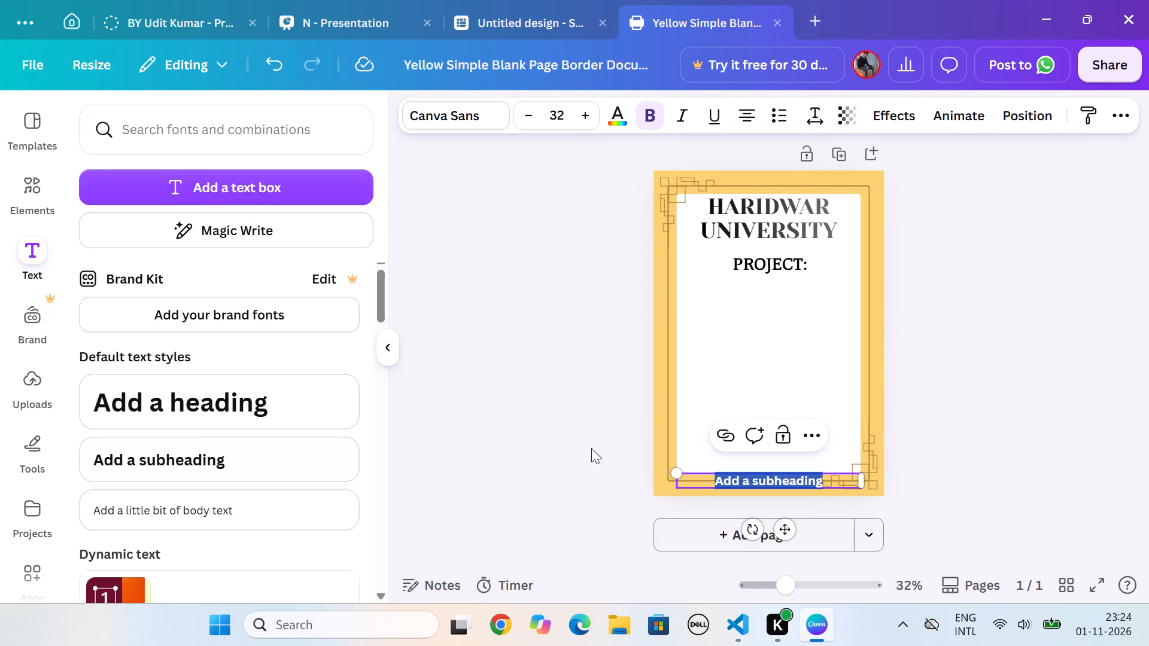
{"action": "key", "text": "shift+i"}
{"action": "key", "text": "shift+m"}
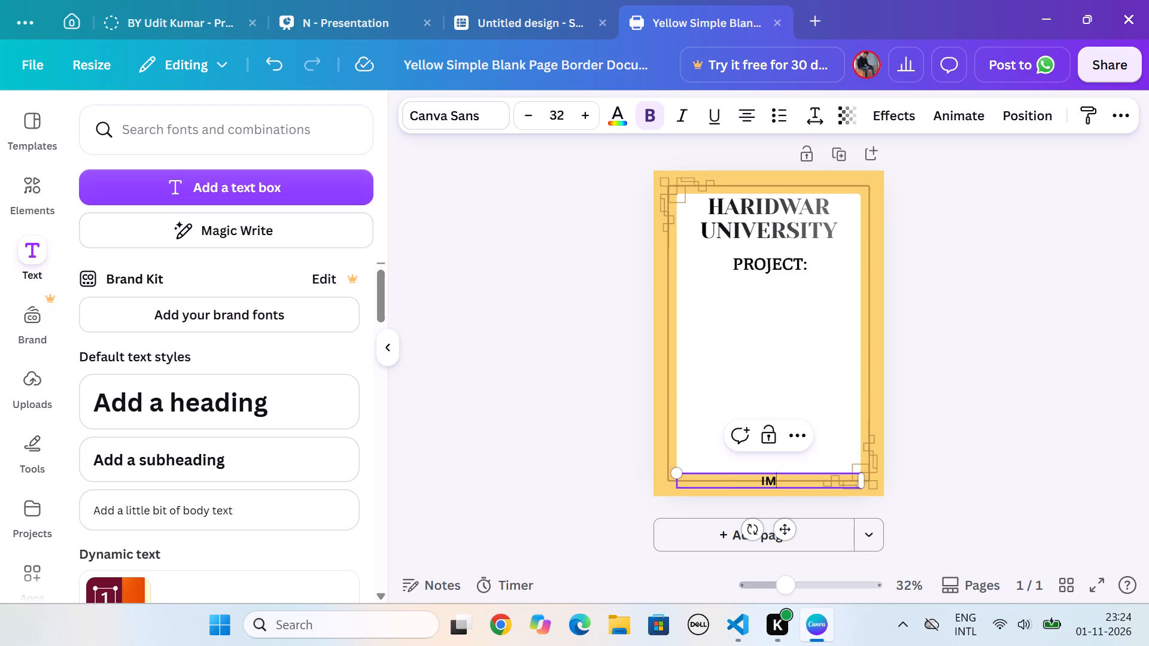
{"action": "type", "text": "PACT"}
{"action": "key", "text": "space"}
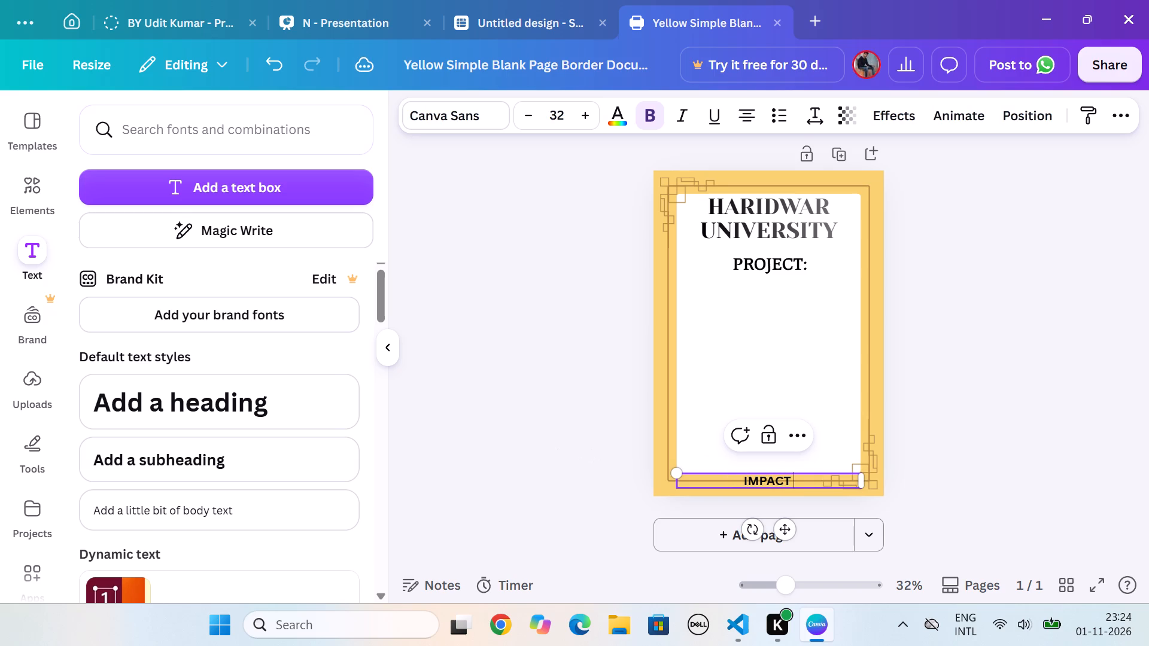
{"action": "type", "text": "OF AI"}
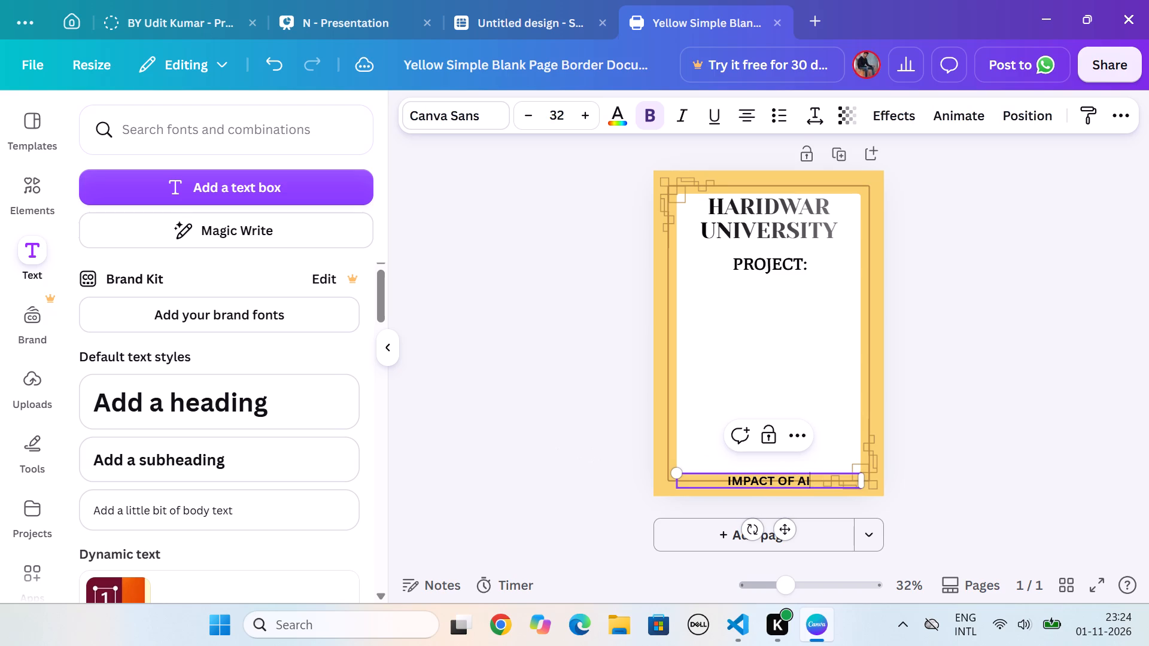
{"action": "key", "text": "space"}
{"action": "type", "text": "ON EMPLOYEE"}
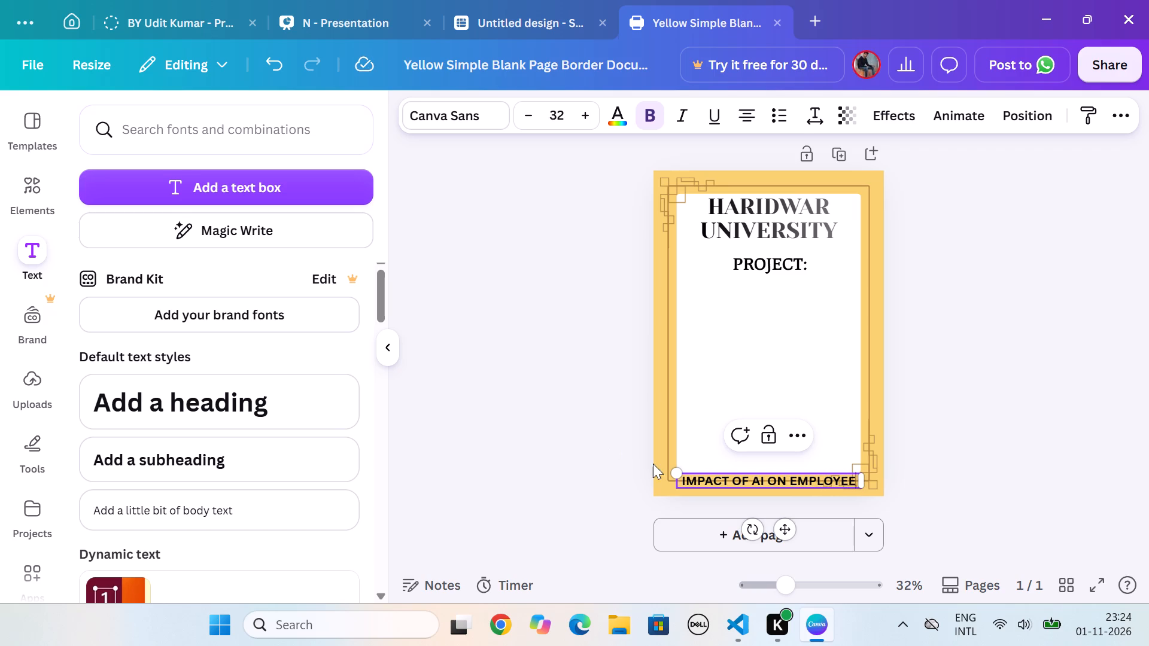
{"action": "left_click", "coordinate": [754, 361]}
Move the IMPACT OF AI ON EMPLOYEE subheading up to sit directly beneath the PROJECT: line.
{"action": "left_click", "coordinate": [744, 479]}
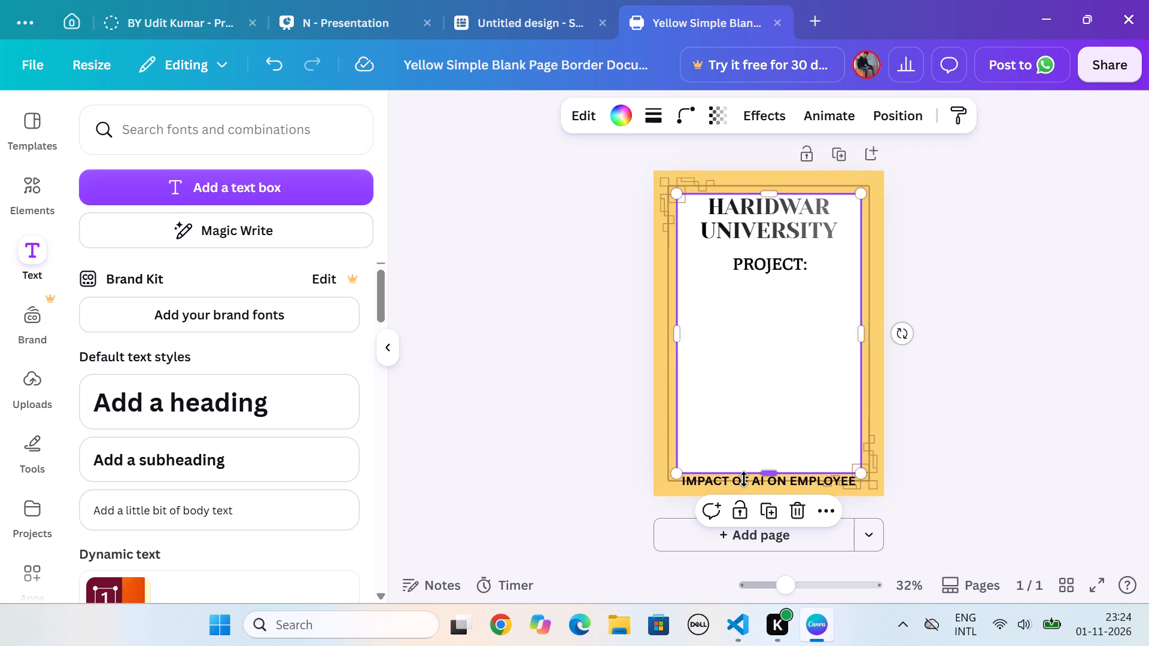
{"action": "left_click", "coordinate": [786, 482]}
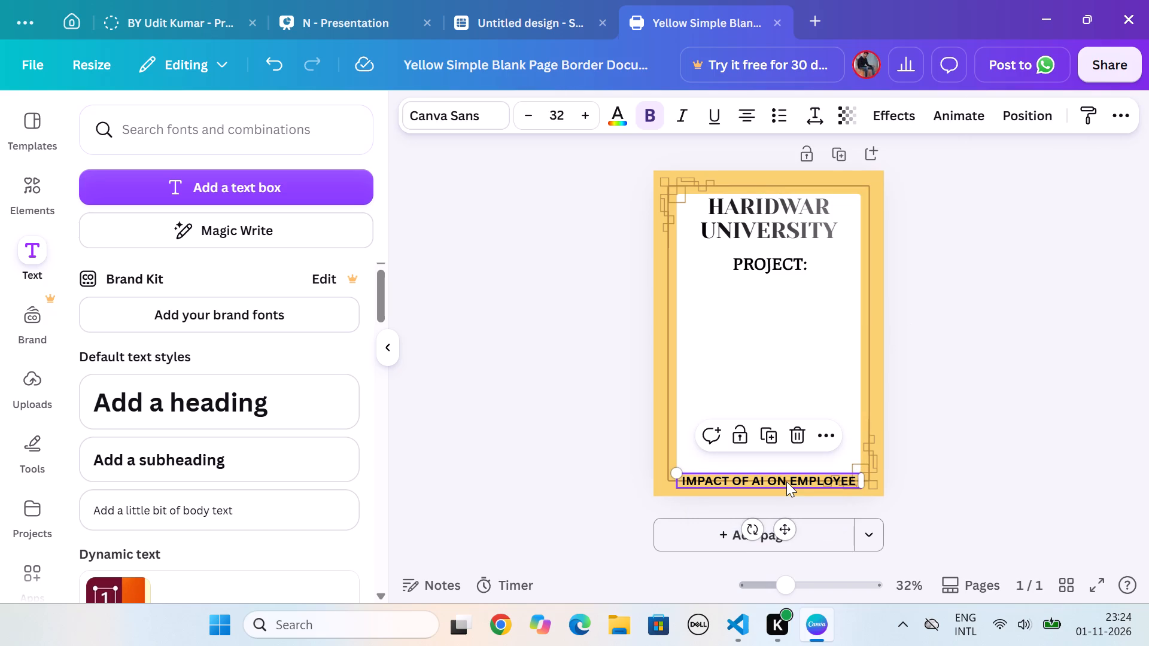
{"action": "double_click", "coordinate": [777, 468]}
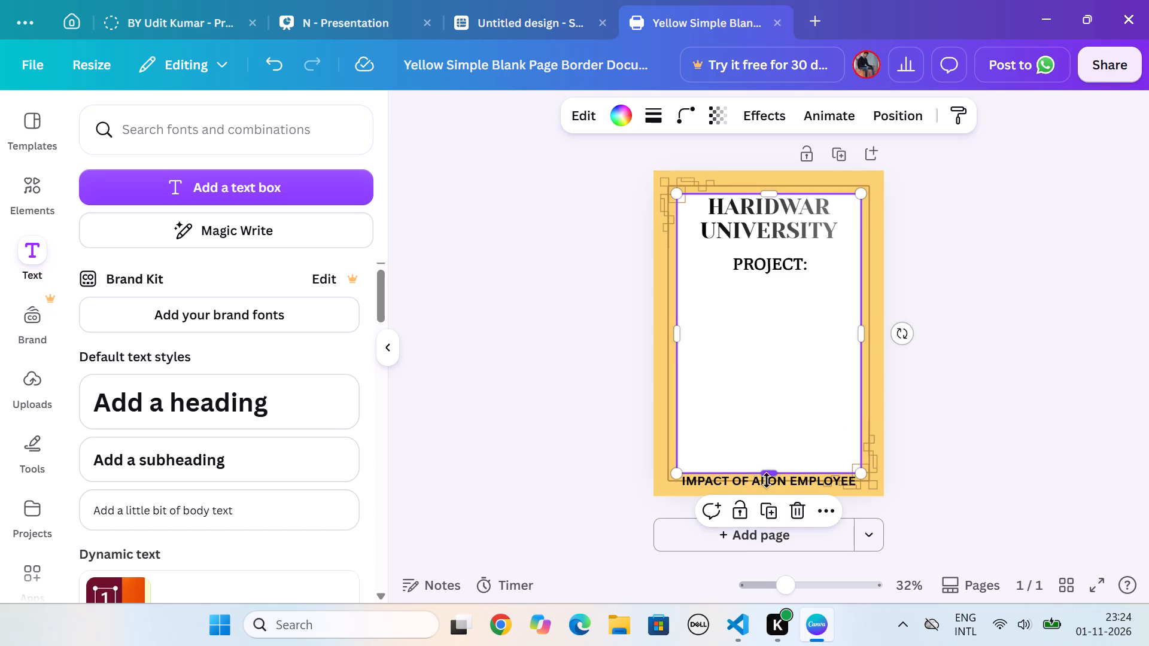
{"action": "left_click", "coordinate": [752, 483]}
{"action": "left_click_drag", "start_coordinate": [752, 483], "coordinate": [756, 410]}
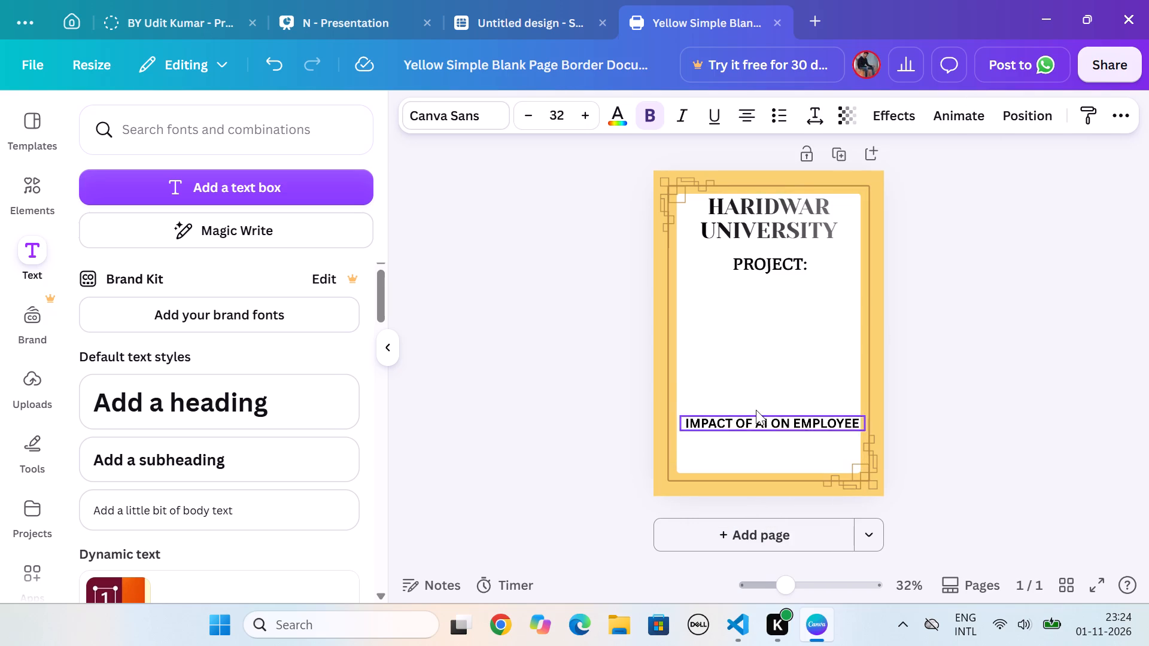
{"action": "left_click_drag", "start_coordinate": [756, 410], "coordinate": [758, 285]}
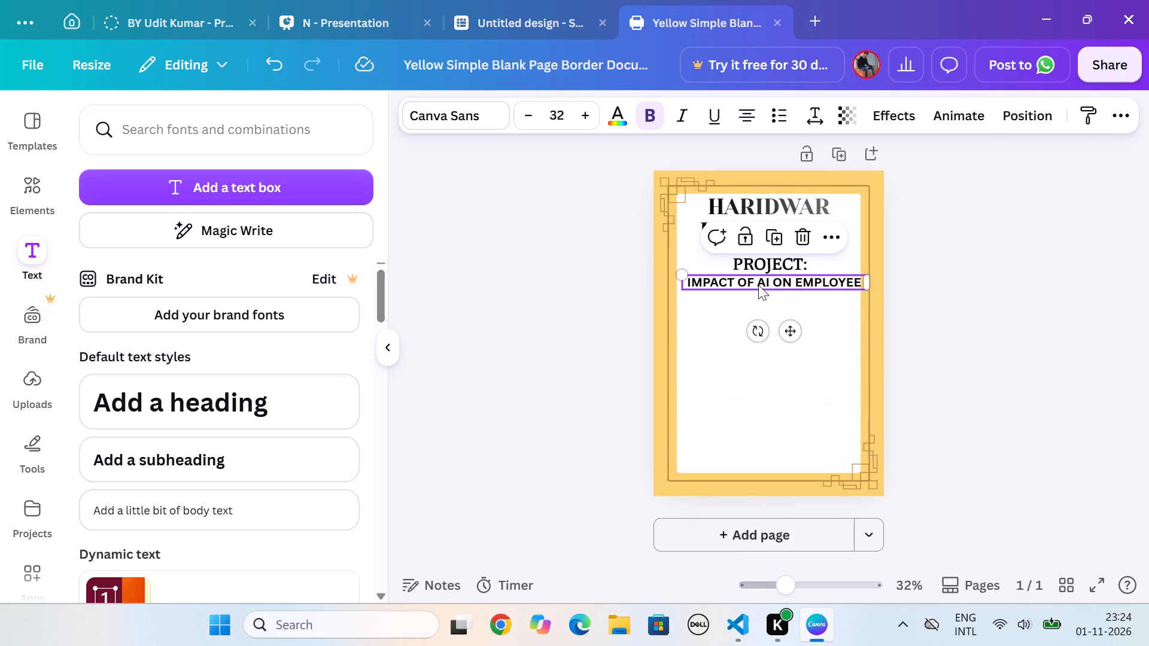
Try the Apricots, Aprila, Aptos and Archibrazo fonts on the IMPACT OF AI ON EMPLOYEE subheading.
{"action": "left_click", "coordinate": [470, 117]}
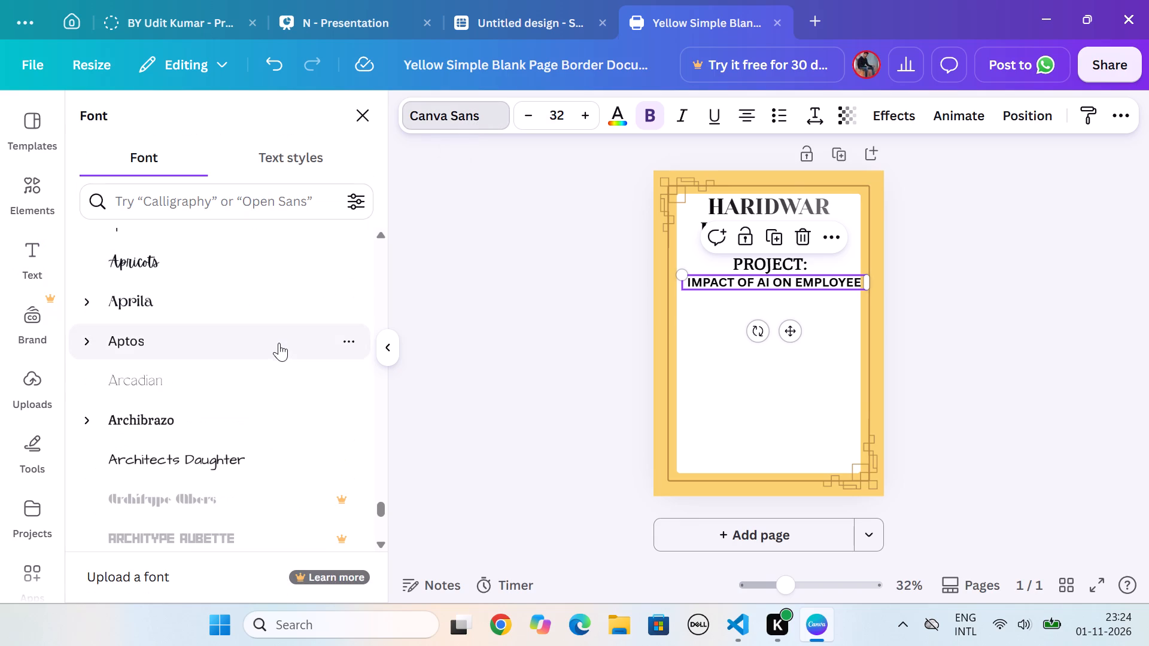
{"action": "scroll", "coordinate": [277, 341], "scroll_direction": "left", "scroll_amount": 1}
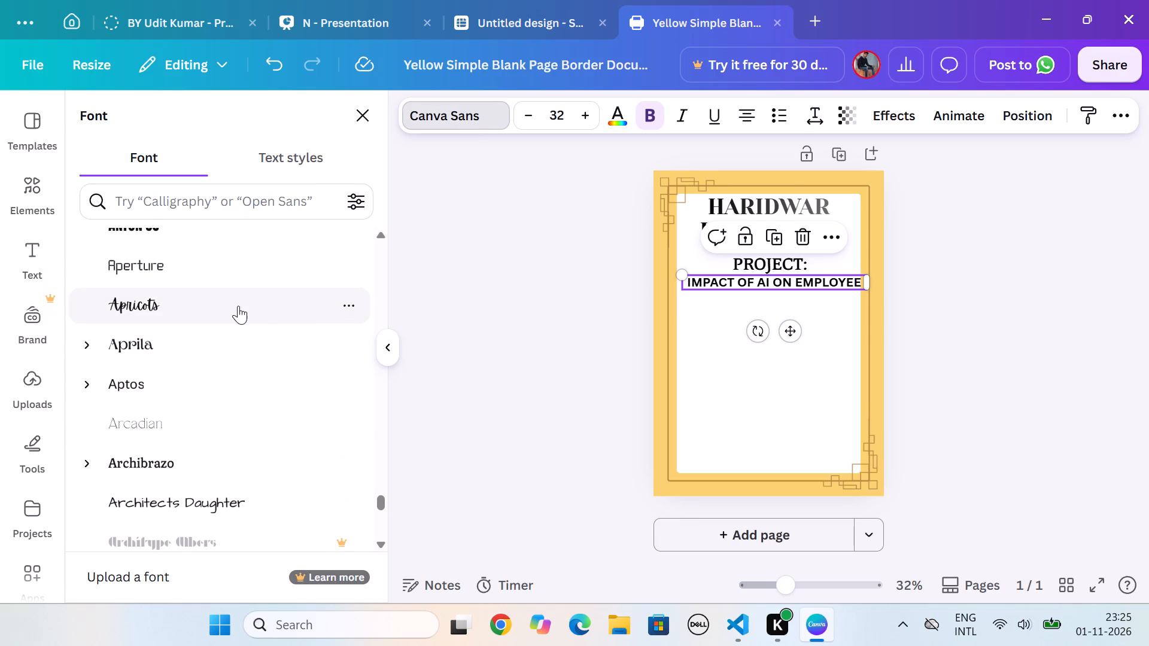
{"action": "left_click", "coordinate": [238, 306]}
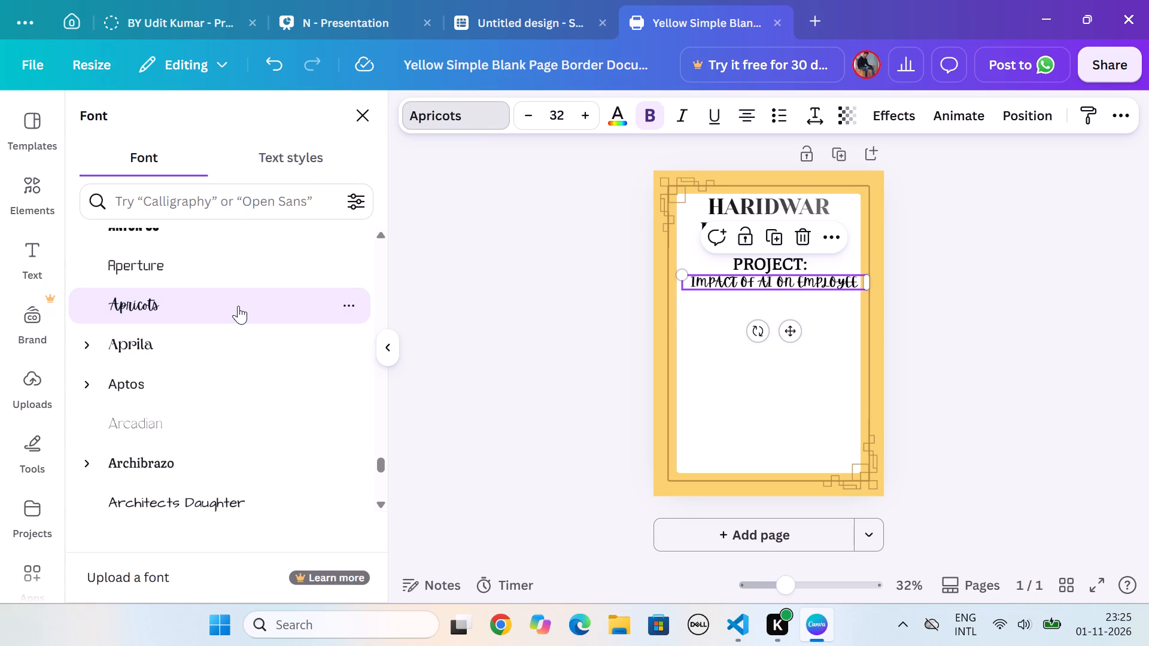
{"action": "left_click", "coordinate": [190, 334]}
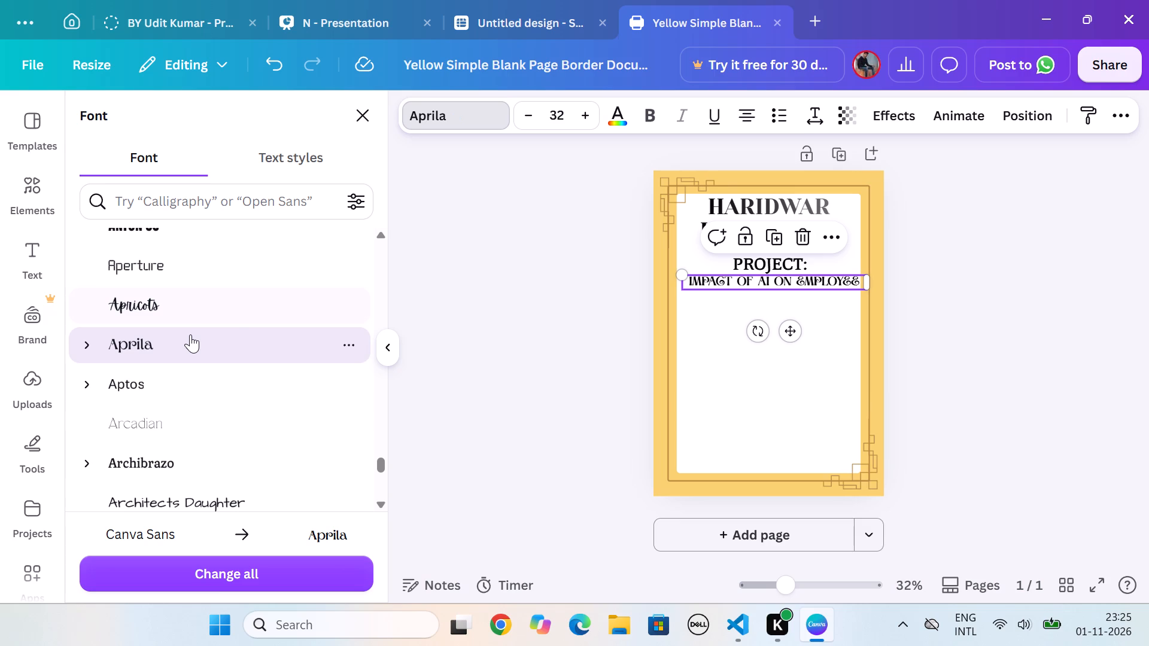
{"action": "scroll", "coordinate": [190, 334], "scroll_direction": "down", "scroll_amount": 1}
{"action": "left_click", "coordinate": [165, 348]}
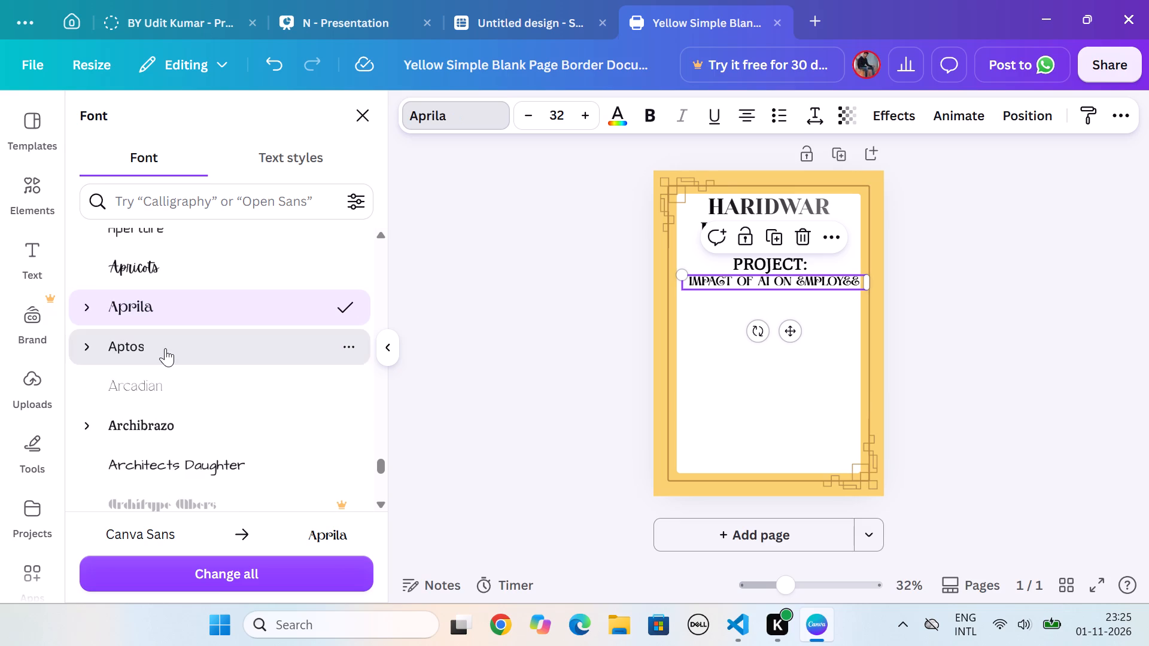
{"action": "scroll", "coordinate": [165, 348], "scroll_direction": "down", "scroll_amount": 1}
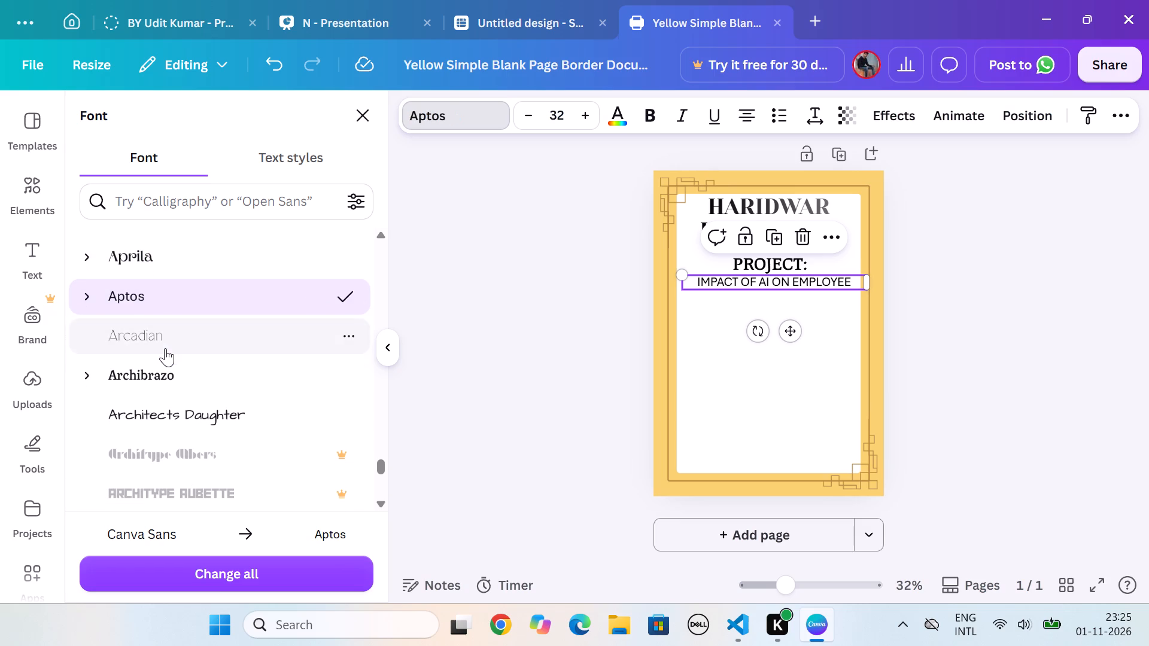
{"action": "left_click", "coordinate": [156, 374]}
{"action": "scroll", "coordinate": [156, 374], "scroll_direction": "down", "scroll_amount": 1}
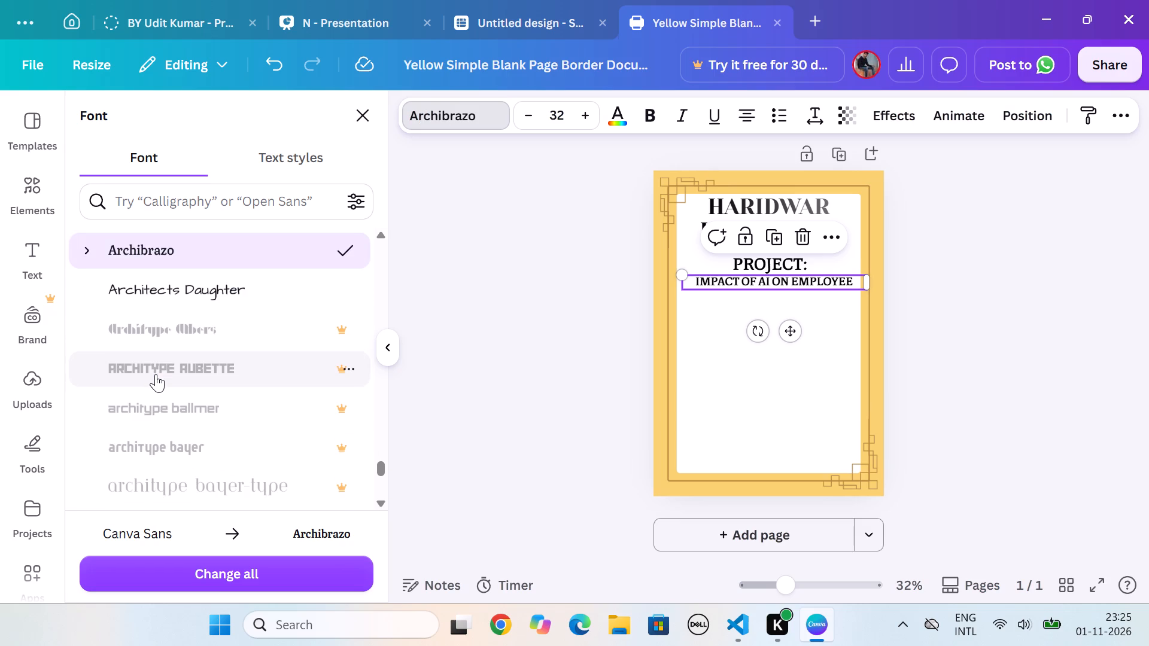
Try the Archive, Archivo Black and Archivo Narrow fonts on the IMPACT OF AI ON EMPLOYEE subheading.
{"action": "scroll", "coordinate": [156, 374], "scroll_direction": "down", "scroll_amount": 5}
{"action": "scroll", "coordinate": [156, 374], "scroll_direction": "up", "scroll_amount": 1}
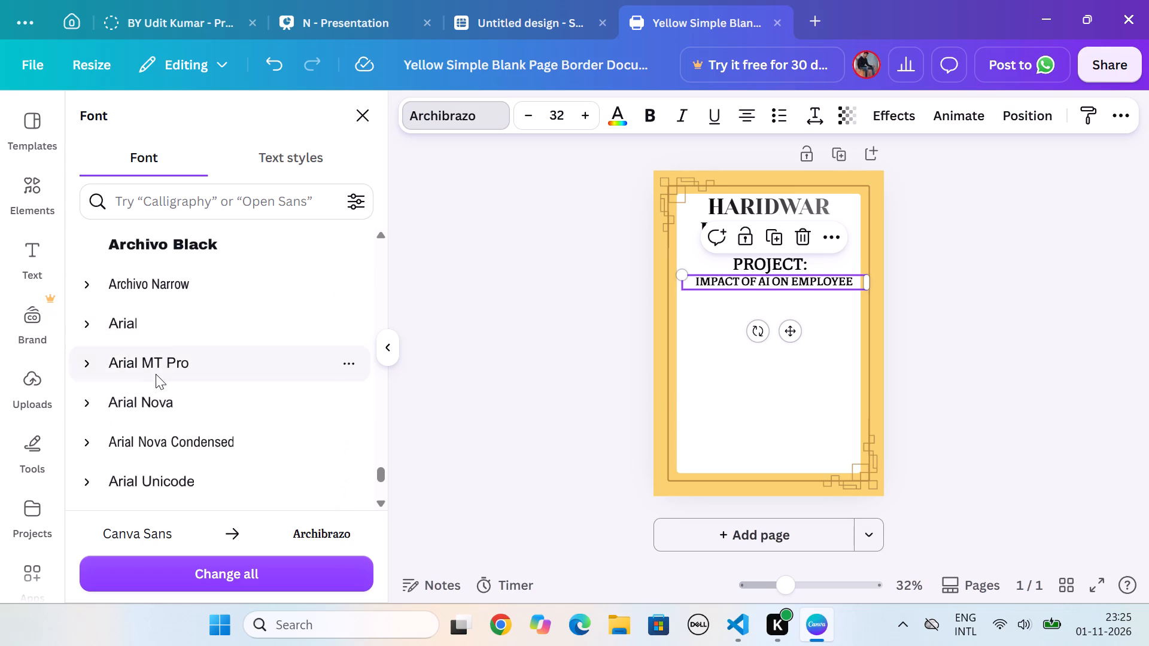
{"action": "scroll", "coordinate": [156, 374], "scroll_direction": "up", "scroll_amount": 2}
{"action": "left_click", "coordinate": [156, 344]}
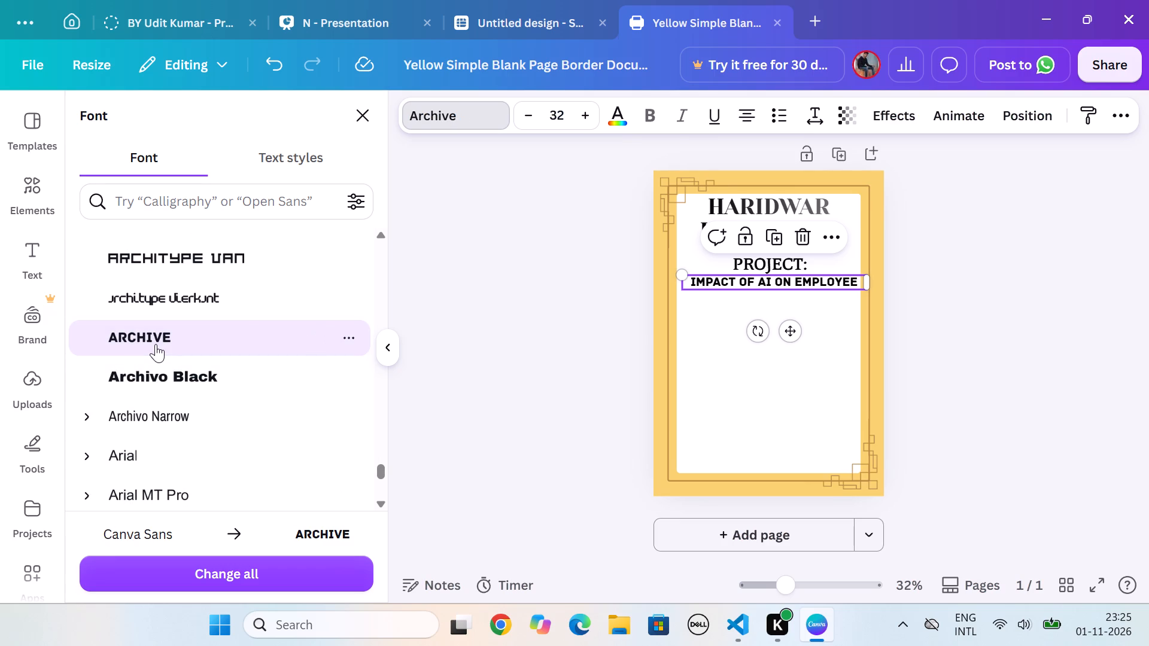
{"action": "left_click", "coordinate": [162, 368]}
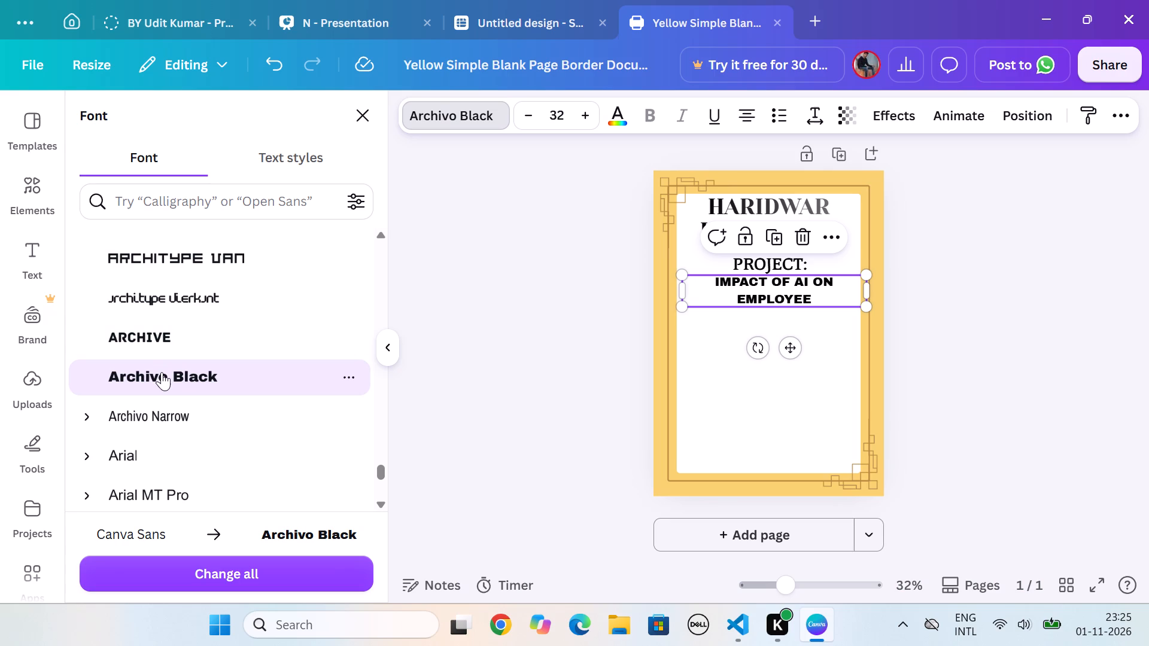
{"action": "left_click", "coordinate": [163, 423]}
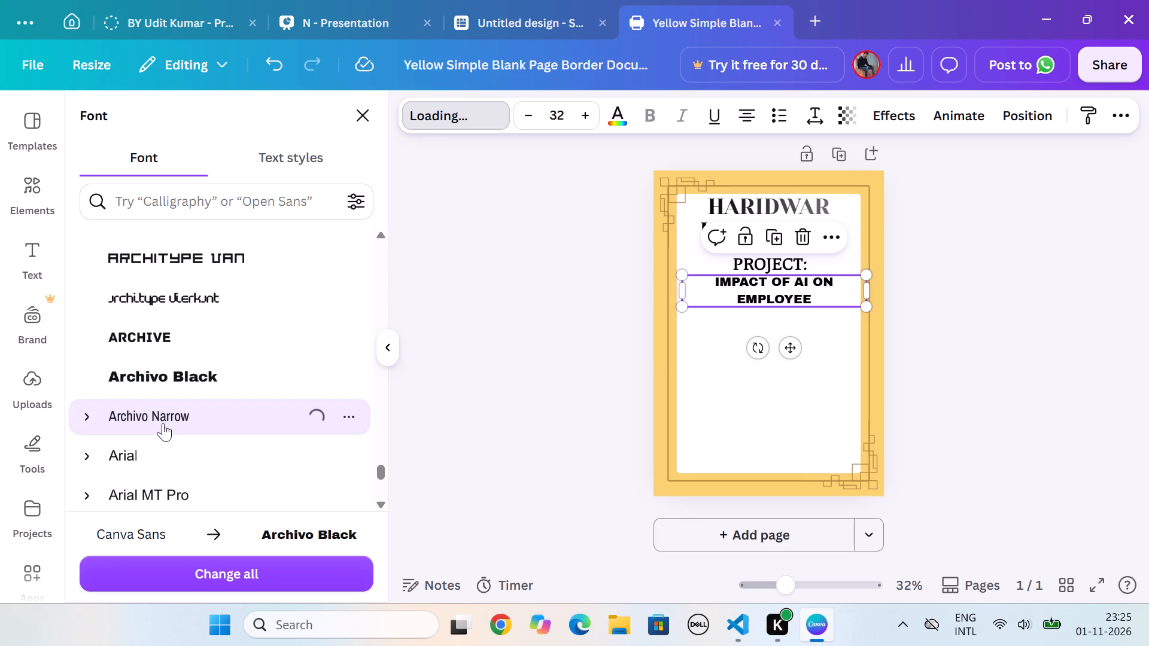
Try the Arnolde Script and Art Nuvo Stamp fonts on the IMPACT OF AI ON EMPLOYEE subheading, ending with Art Nuvo UltraRough.
{"action": "scroll", "coordinate": [163, 423], "scroll_direction": "down", "scroll_amount": 3}
{"action": "left_click", "coordinate": [174, 437]}
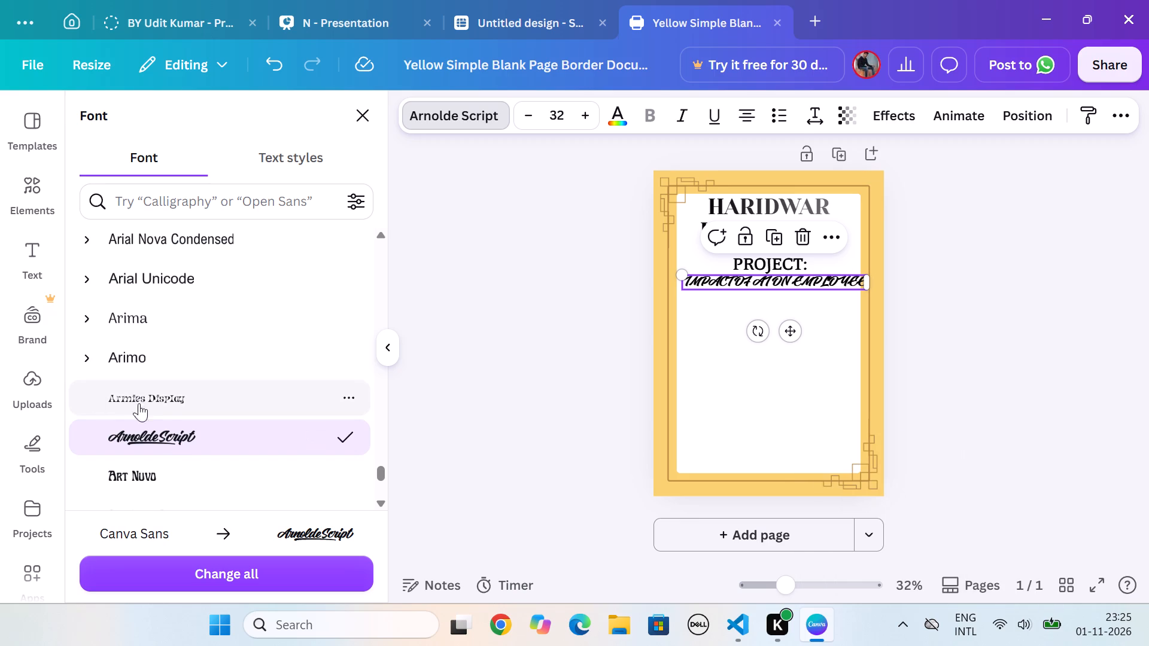
{"action": "scroll", "coordinate": [156, 403], "scroll_direction": "down", "scroll_amount": 1}
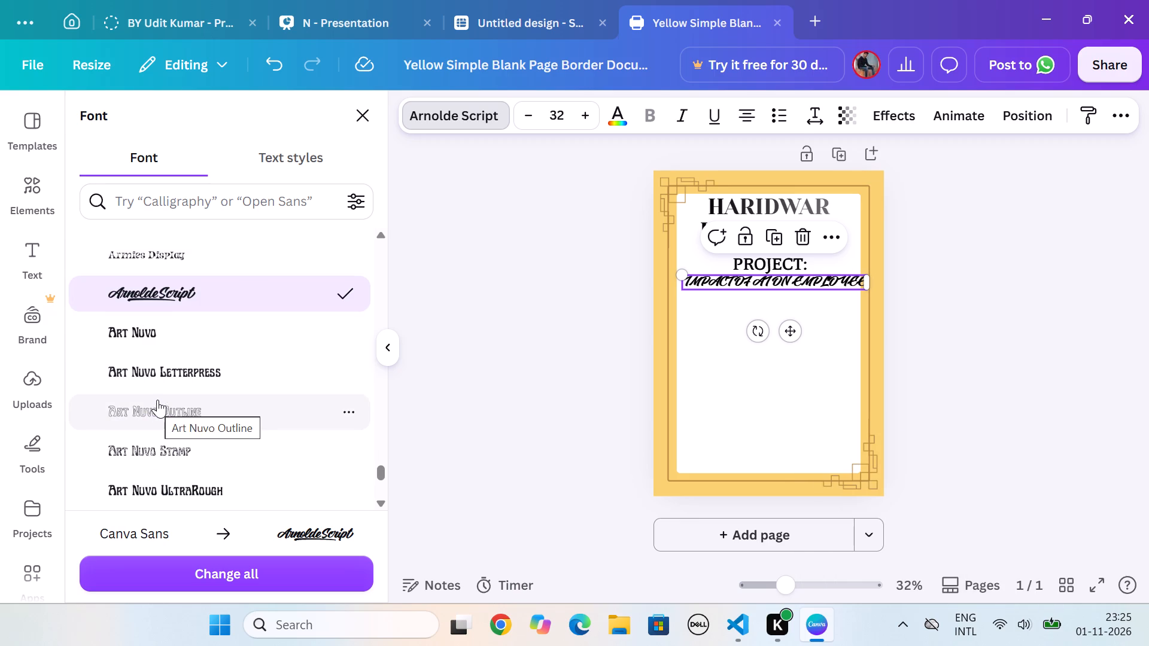
{"action": "left_click", "coordinate": [168, 450]}
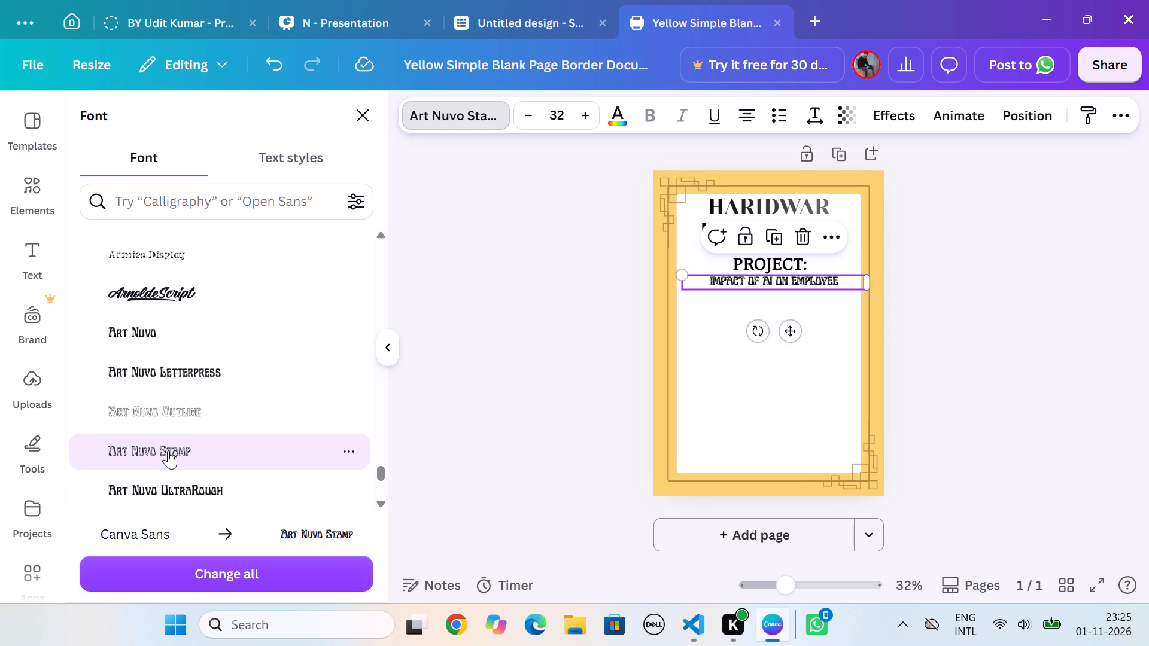
{"action": "left_click", "coordinate": [173, 489]}
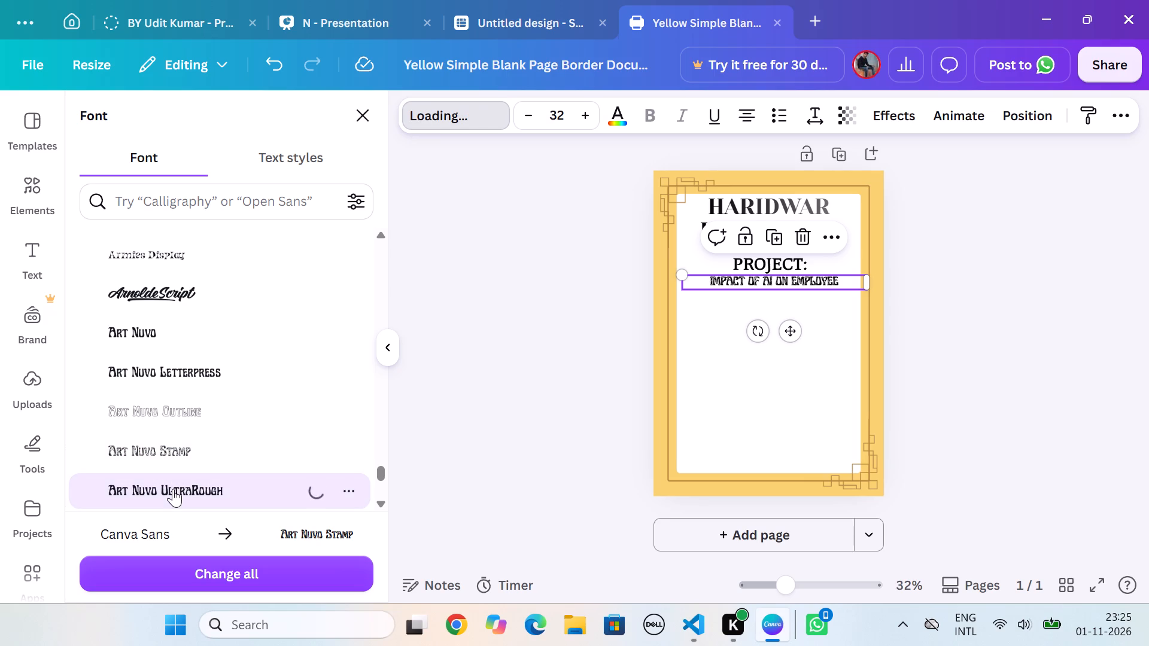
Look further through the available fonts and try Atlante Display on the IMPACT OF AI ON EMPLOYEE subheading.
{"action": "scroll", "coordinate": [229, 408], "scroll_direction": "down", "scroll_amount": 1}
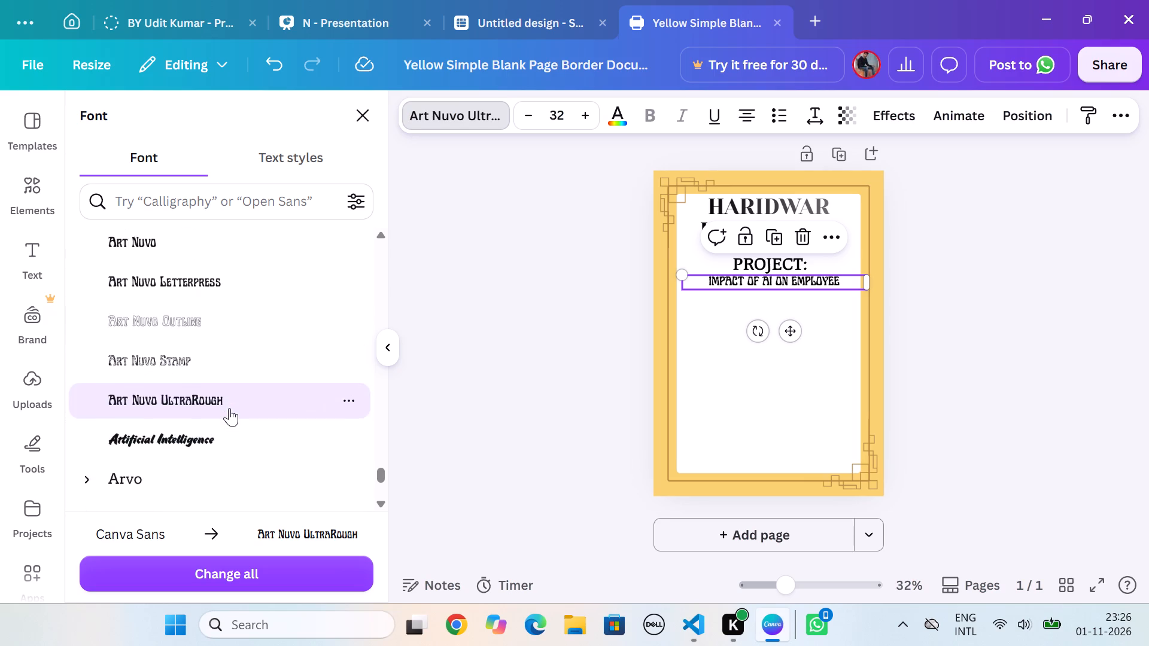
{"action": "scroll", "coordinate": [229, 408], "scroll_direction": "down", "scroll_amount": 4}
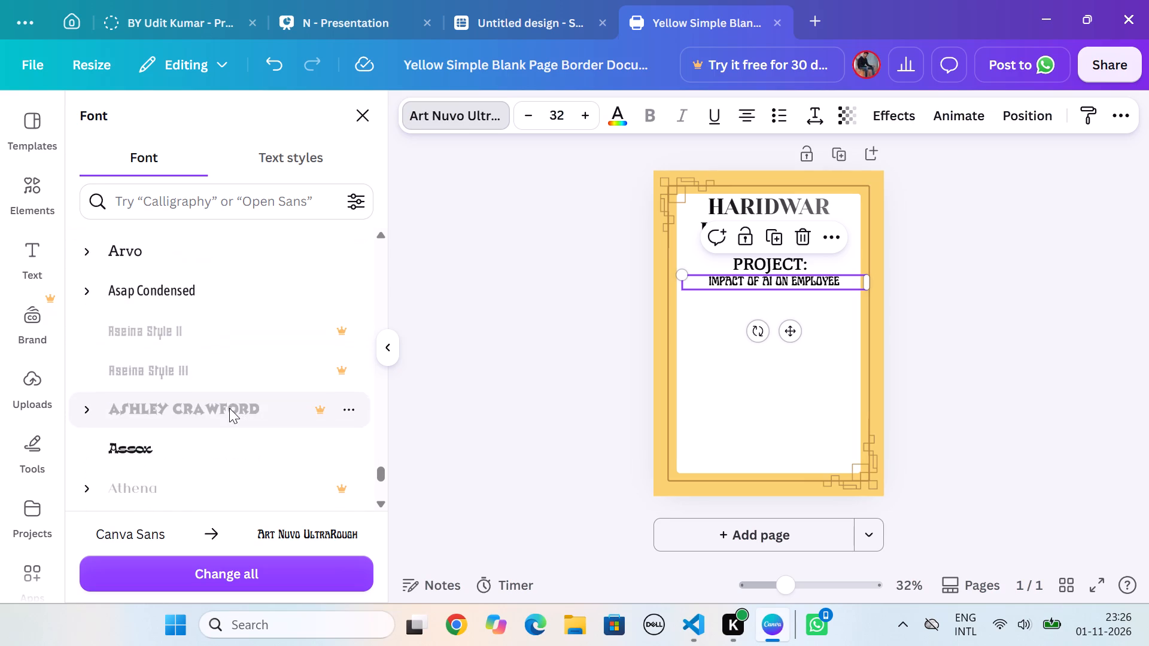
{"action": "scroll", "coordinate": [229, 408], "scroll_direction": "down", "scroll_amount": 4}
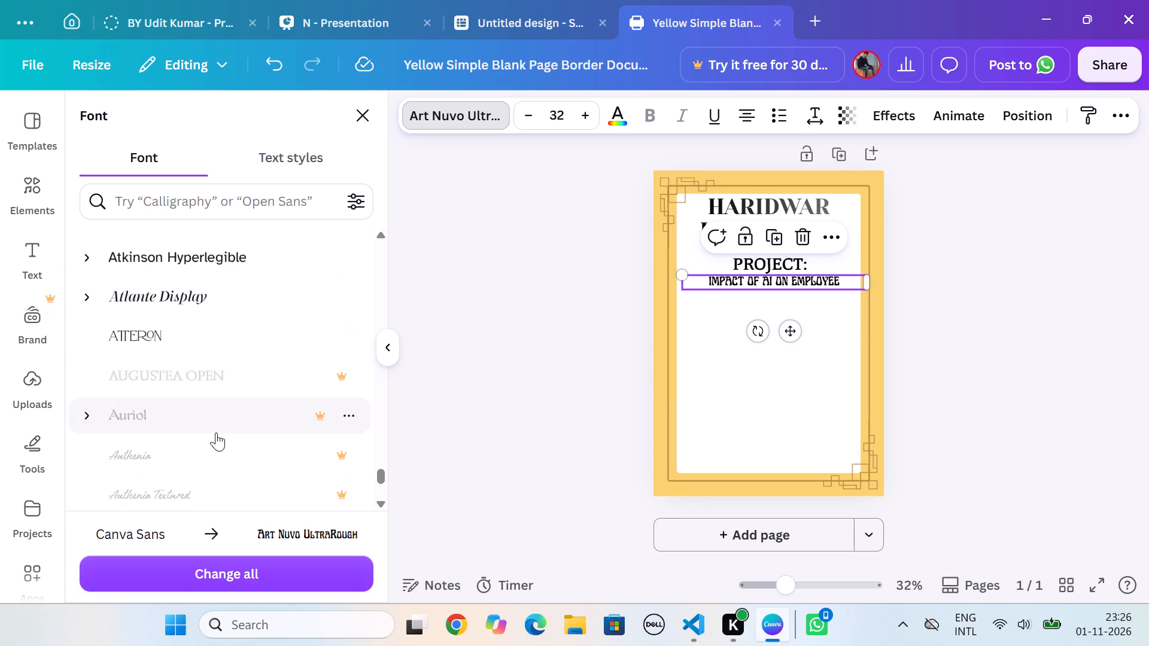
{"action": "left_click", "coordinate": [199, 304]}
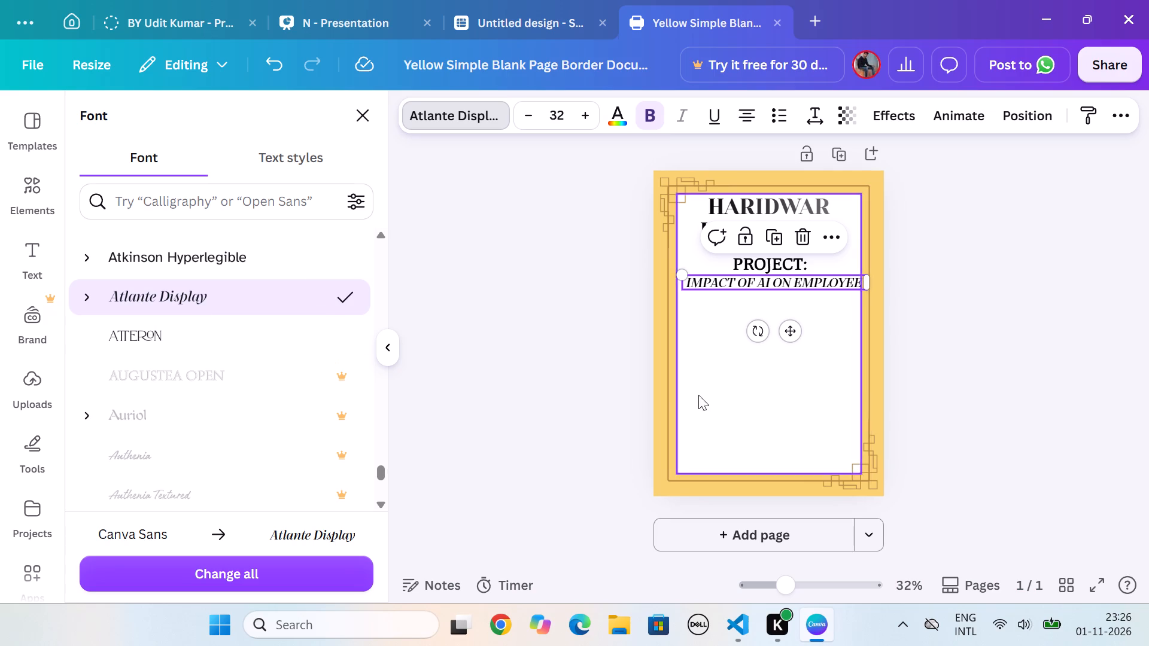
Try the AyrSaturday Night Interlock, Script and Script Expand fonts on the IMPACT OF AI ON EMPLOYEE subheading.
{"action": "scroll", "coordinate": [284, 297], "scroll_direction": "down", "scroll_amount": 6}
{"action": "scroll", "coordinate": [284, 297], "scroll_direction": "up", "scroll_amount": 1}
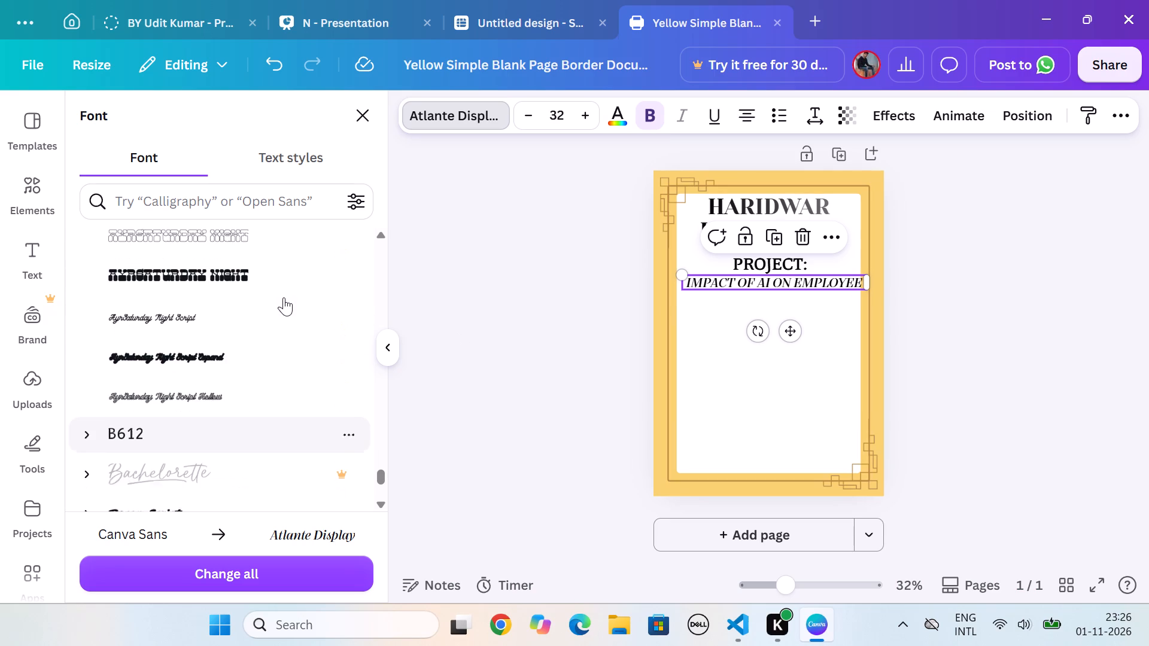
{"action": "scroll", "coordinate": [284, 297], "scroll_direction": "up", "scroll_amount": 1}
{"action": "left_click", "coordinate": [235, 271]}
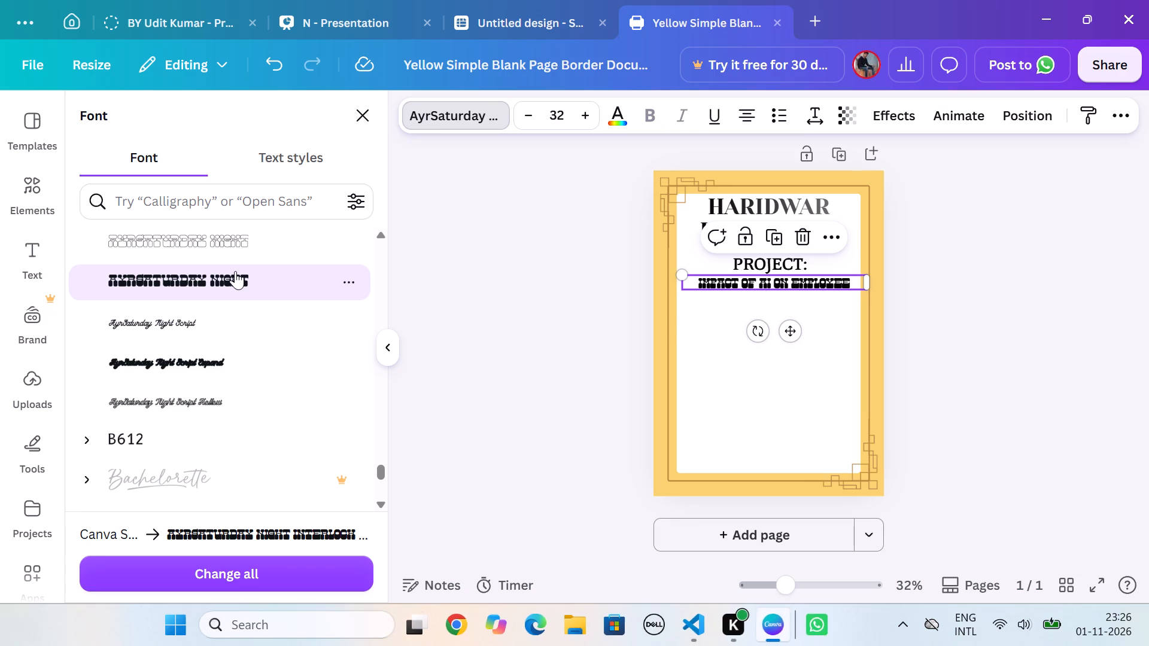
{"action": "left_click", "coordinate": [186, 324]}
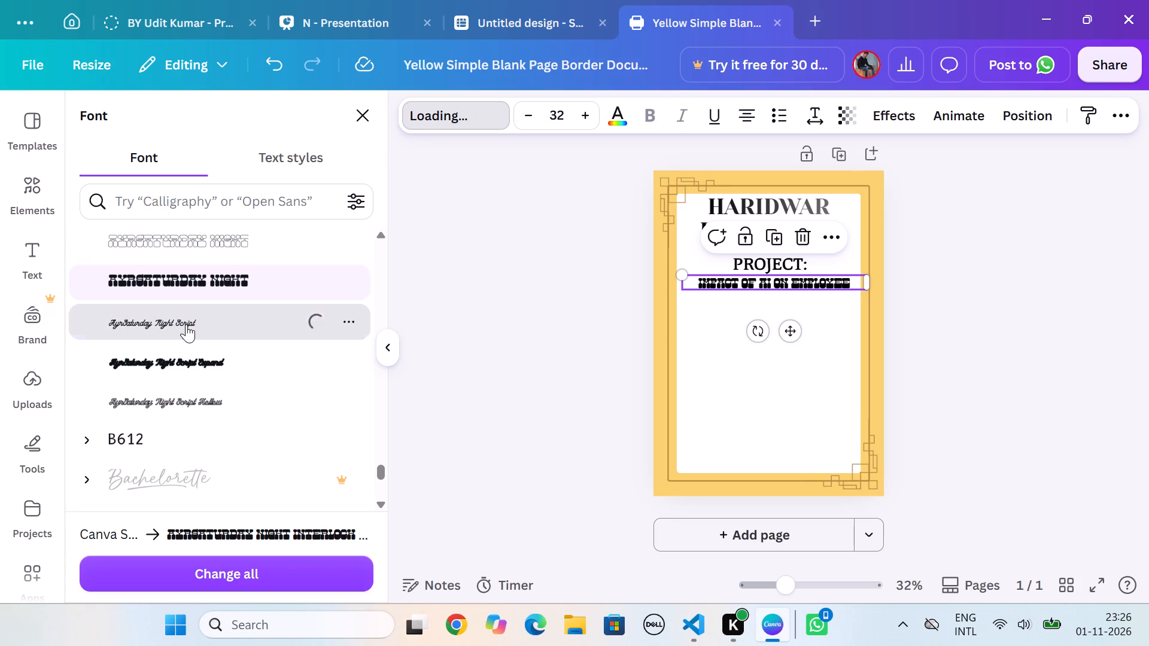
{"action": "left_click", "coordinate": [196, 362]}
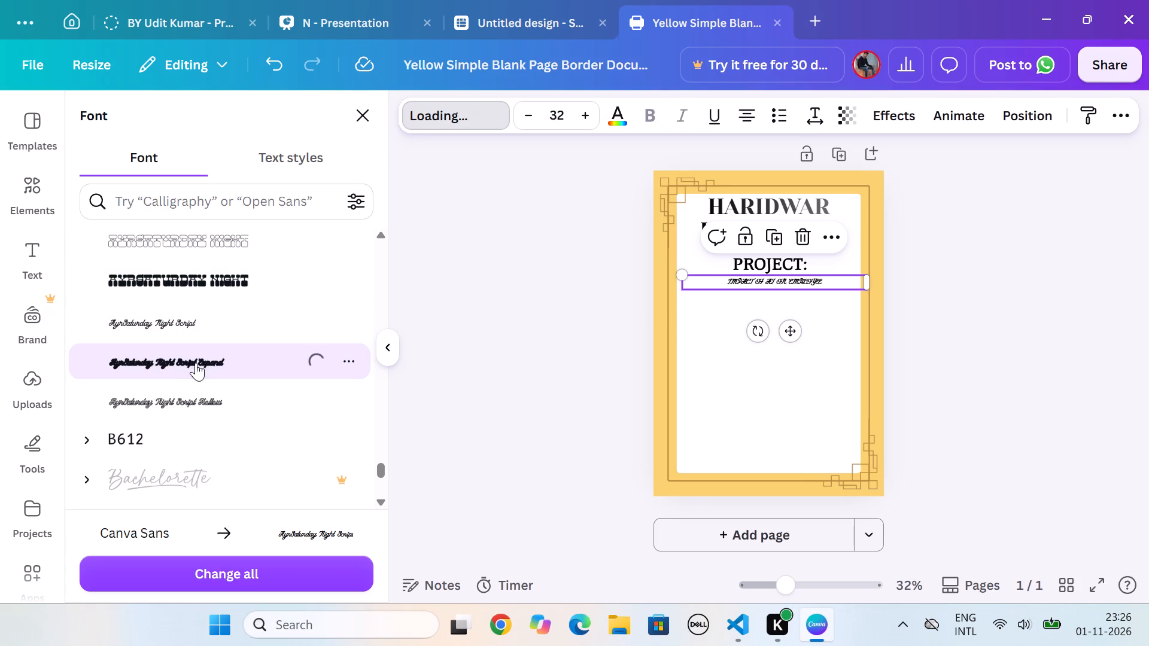
Apply the Bantayog font to the IMPACT OF AI ON EMPLOYEE subheading.
{"action": "scroll", "coordinate": [196, 362], "scroll_direction": "down", "scroll_amount": 5}
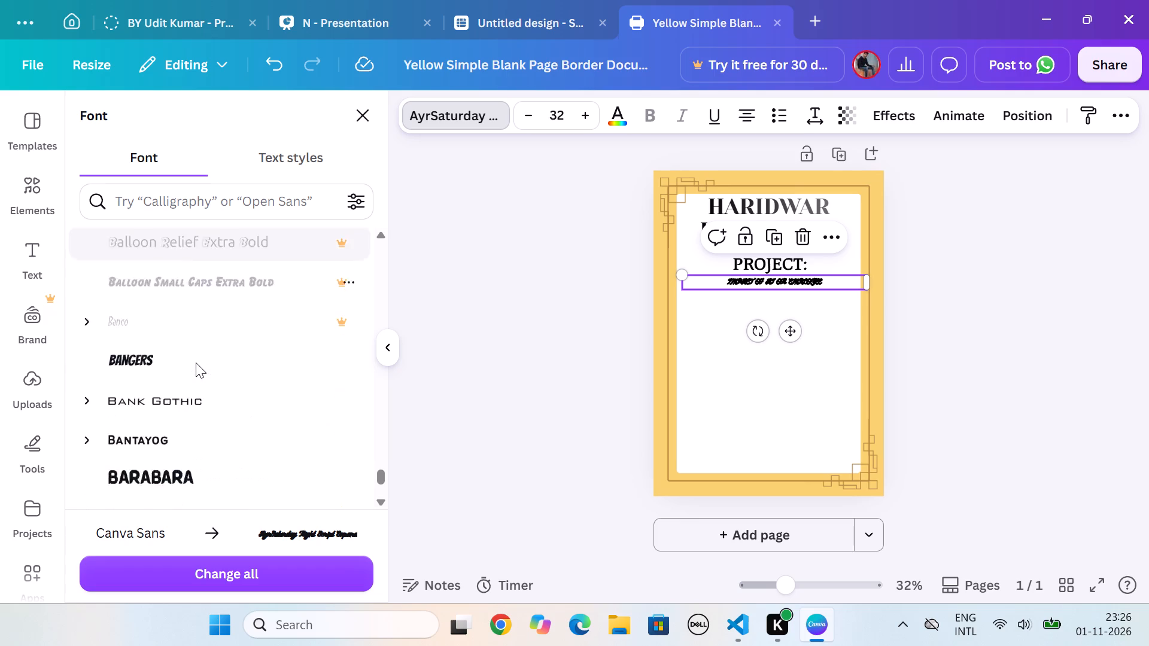
{"action": "scroll", "coordinate": [196, 362], "scroll_direction": "down", "scroll_amount": 2}
{"action": "left_click", "coordinate": [168, 350]}
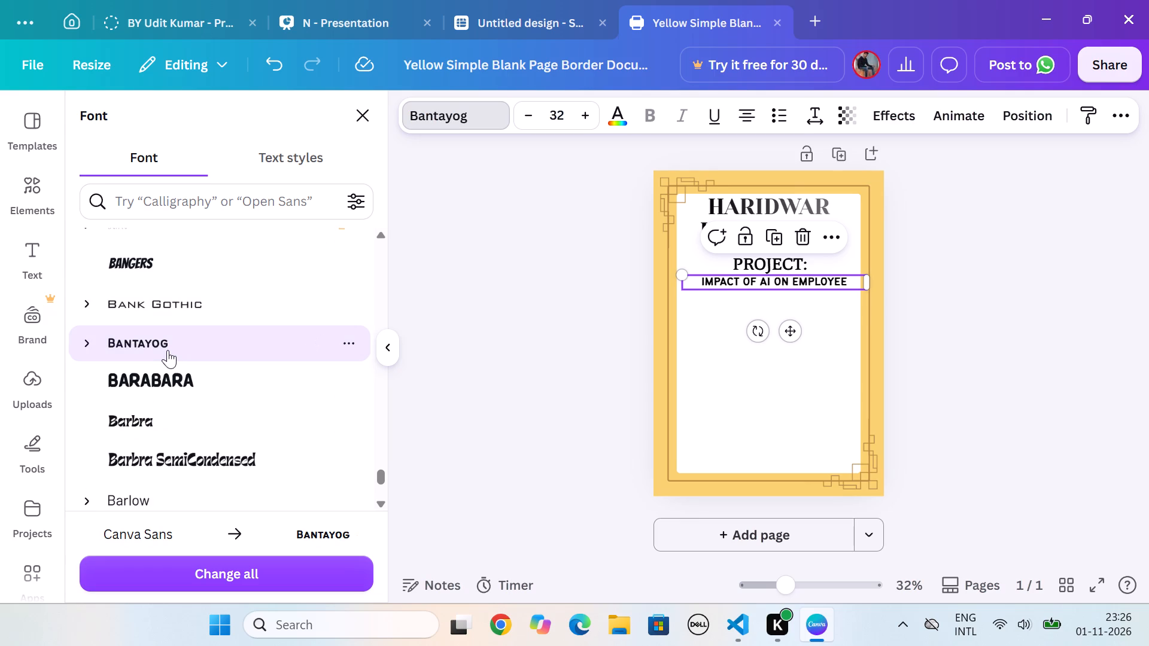
{"action": "left_click", "coordinate": [487, 385]}
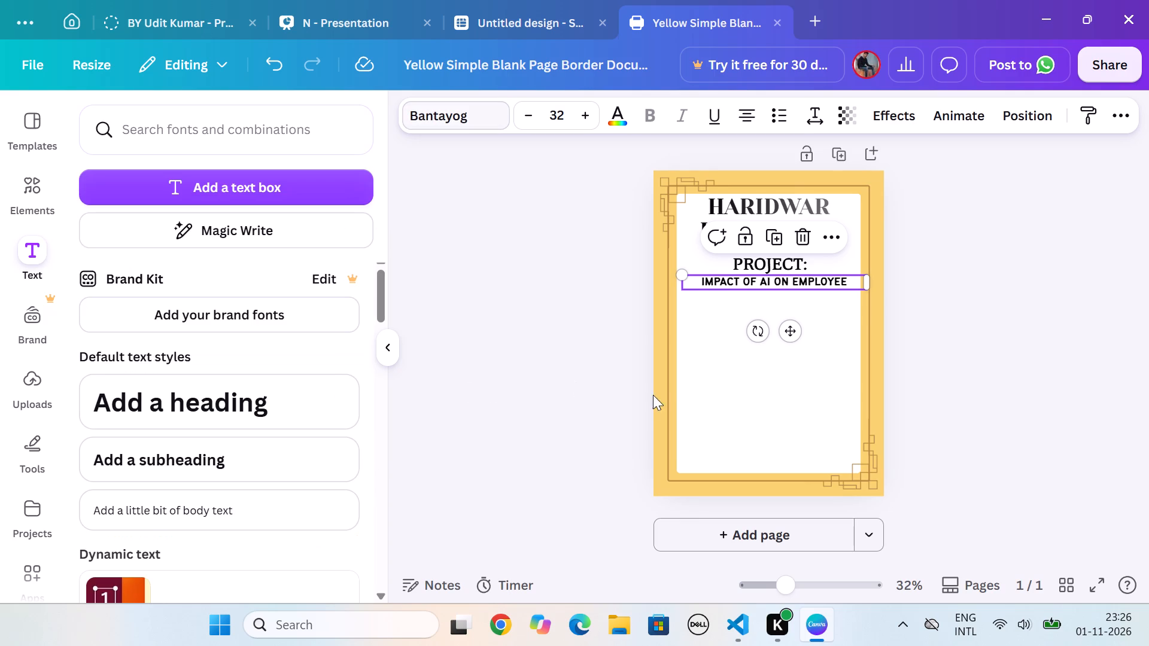
{"action": "left_click", "coordinate": [728, 394]}
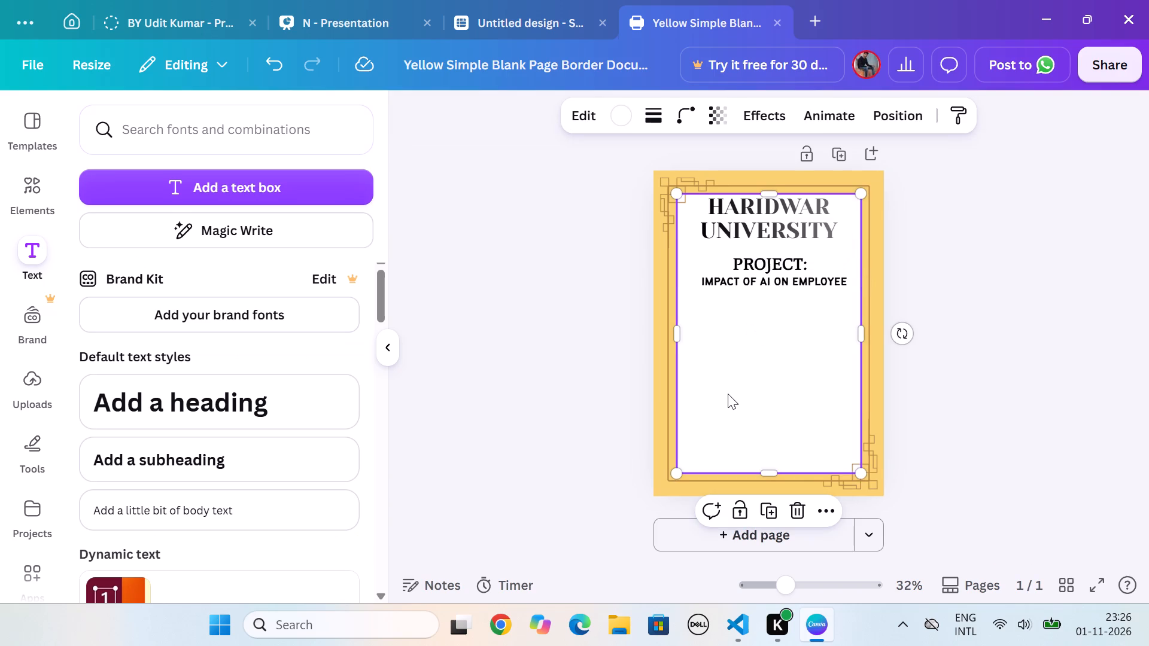
Shift the IMPACT OF AI ON EMPLOYEE subheading slightly left so its text box lines up with the white inner panel.
{"action": "left_click", "coordinate": [776, 279]}
{"action": "left_click_drag", "start_coordinate": [776, 279], "coordinate": [770, 279]}
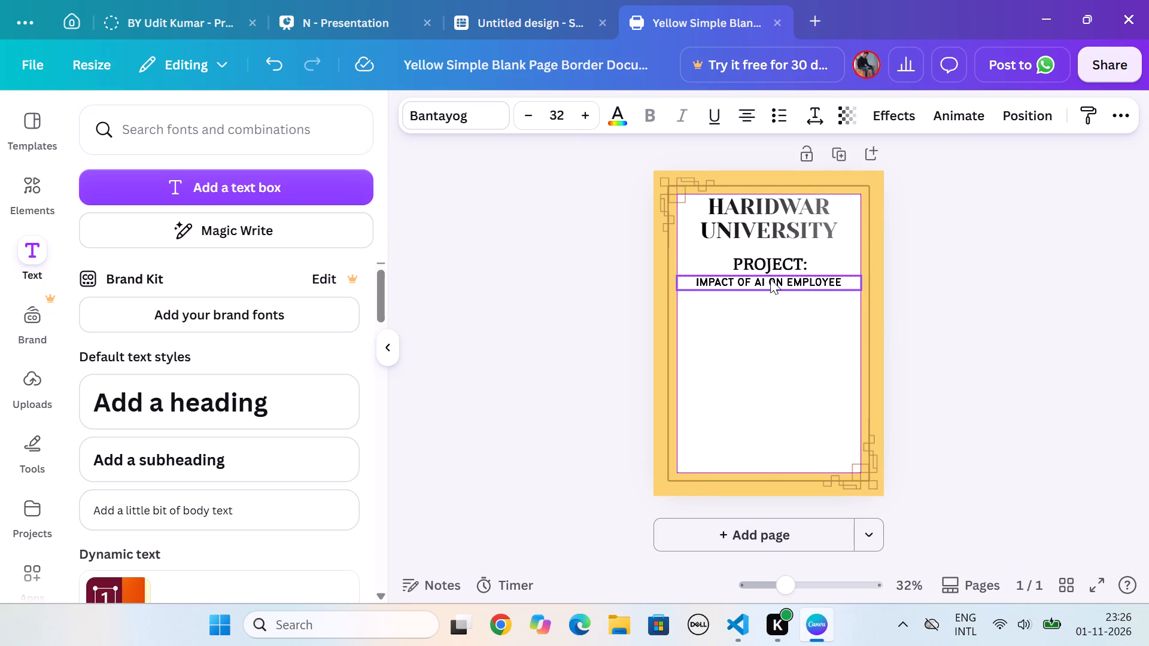
{"action": "left_click_drag", "start_coordinate": [770, 279], "coordinate": [767, 279]}
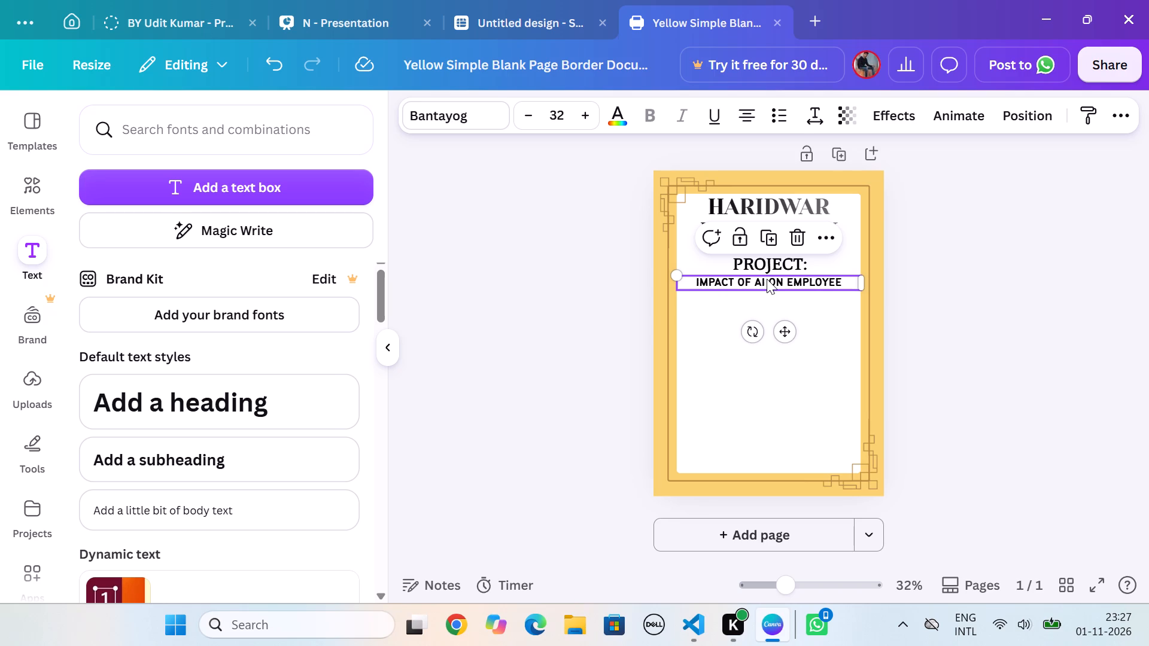
{"action": "left_click", "coordinate": [743, 376]}
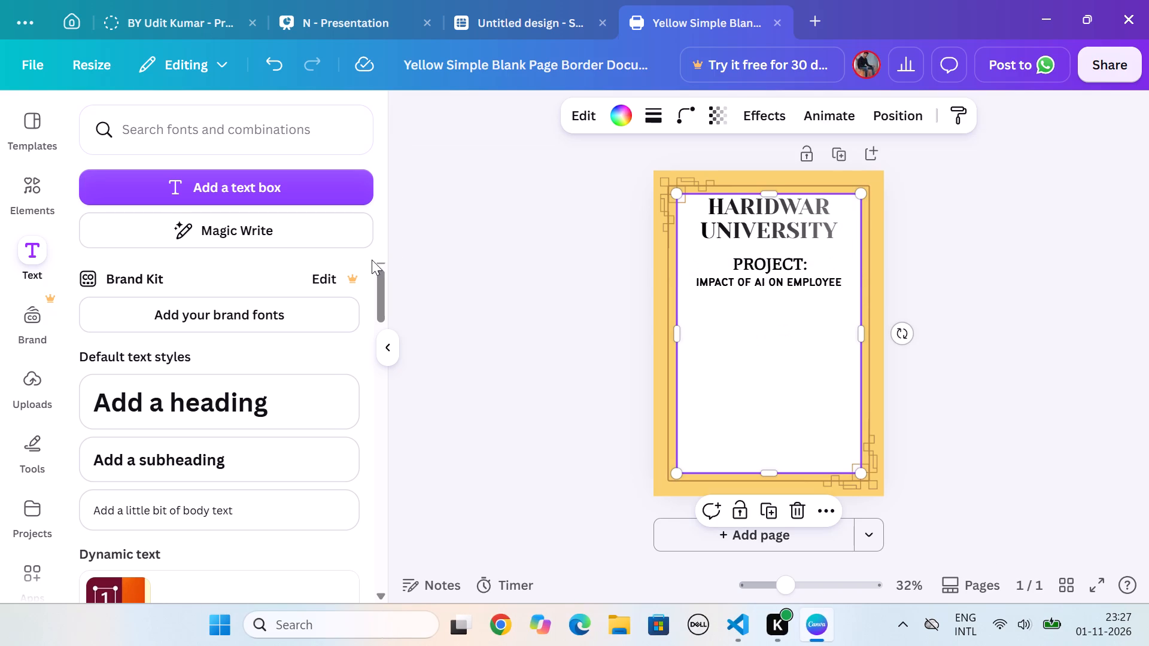
Add a new subheading reading NAME: followed by the student's name.
{"action": "left_click", "coordinate": [203, 465]}
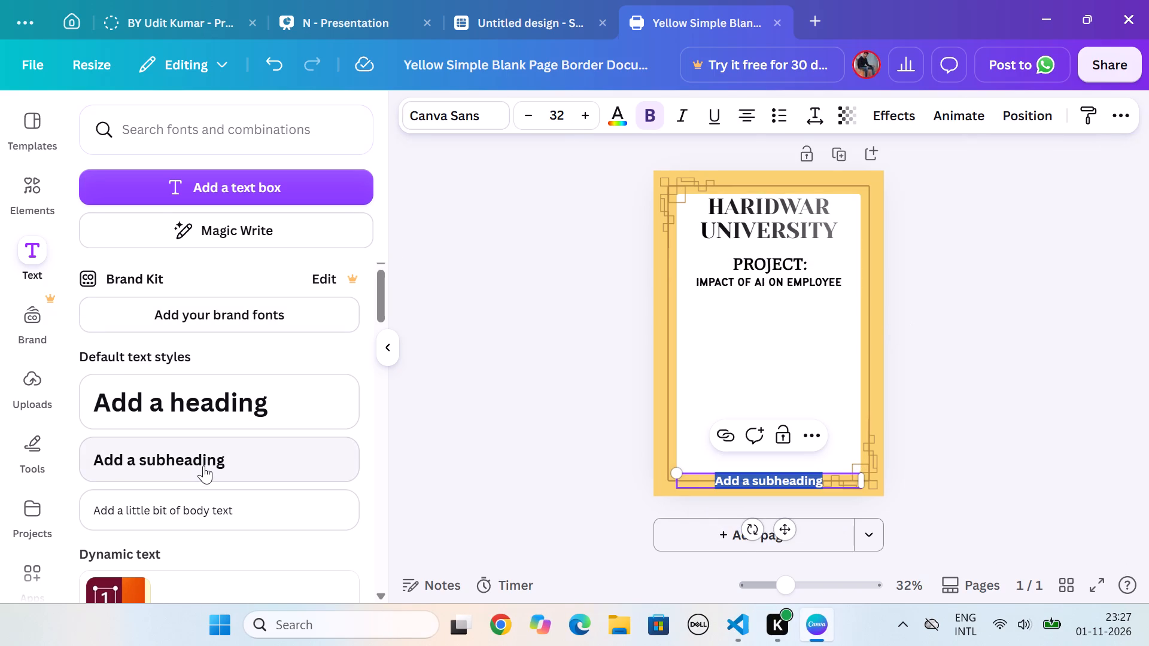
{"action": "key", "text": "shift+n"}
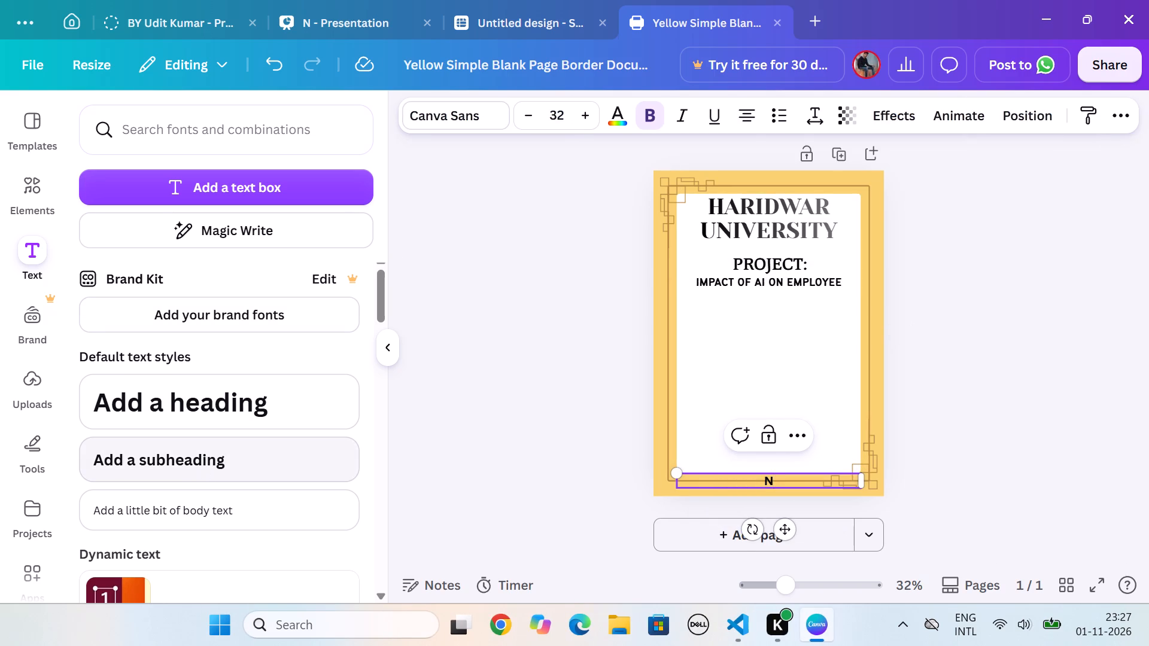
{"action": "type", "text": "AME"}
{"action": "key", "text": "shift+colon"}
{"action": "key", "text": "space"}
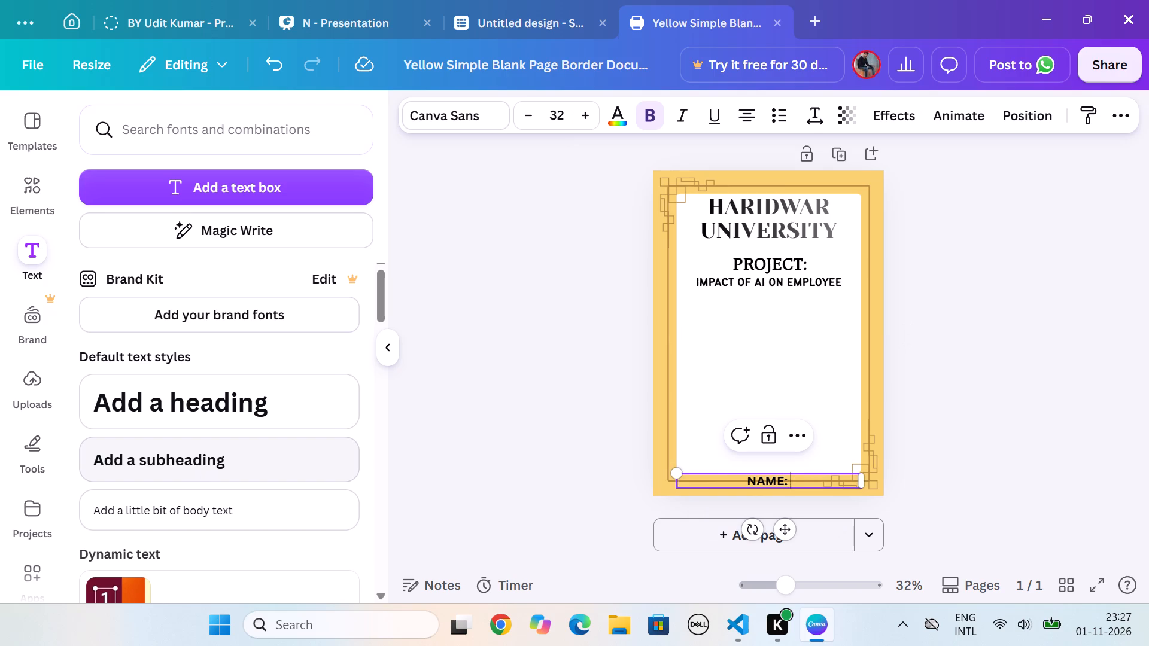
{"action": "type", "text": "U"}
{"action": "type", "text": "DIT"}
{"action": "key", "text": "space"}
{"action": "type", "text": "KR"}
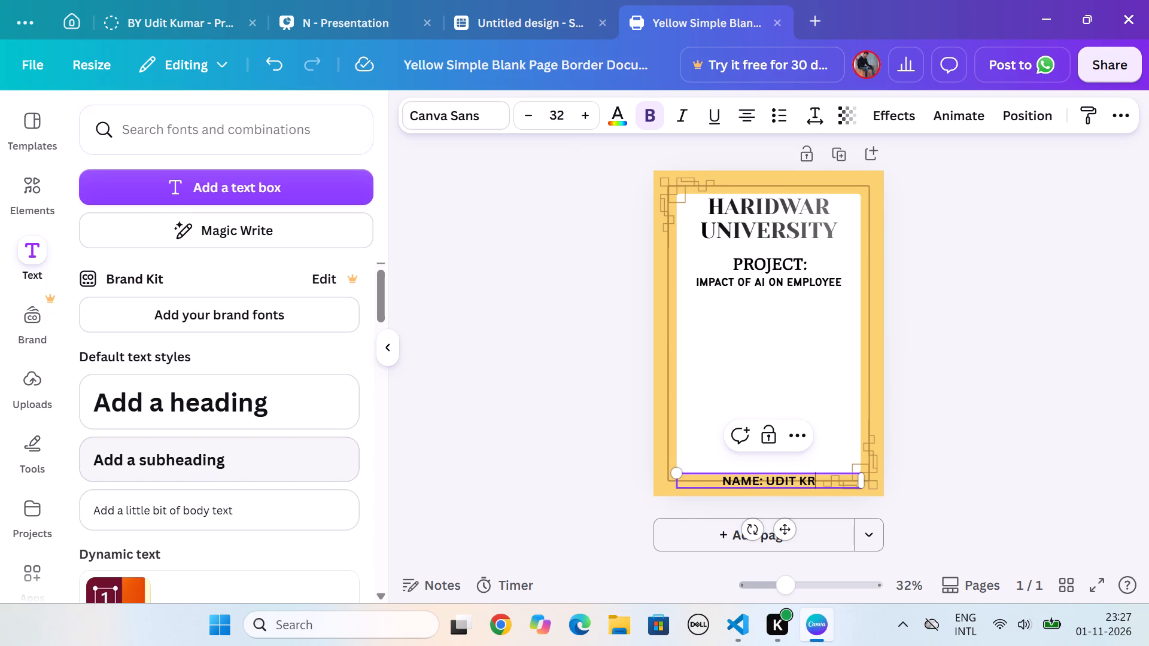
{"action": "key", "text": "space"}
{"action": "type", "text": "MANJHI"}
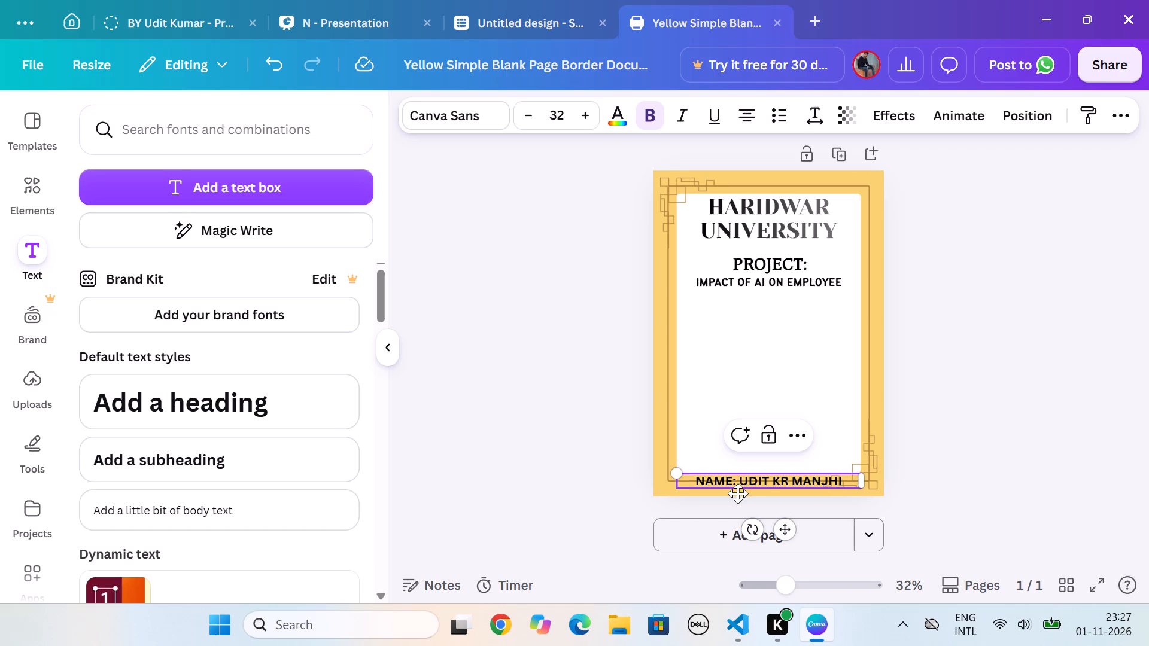
Move the NAME: line up so it sits centred just below the IMPACT OF AI ON EMPLOYEE subheading.
{"action": "left_click_drag", "start_coordinate": [755, 480], "coordinate": [754, 376]}
{"action": "left_click", "coordinate": [754, 376]}
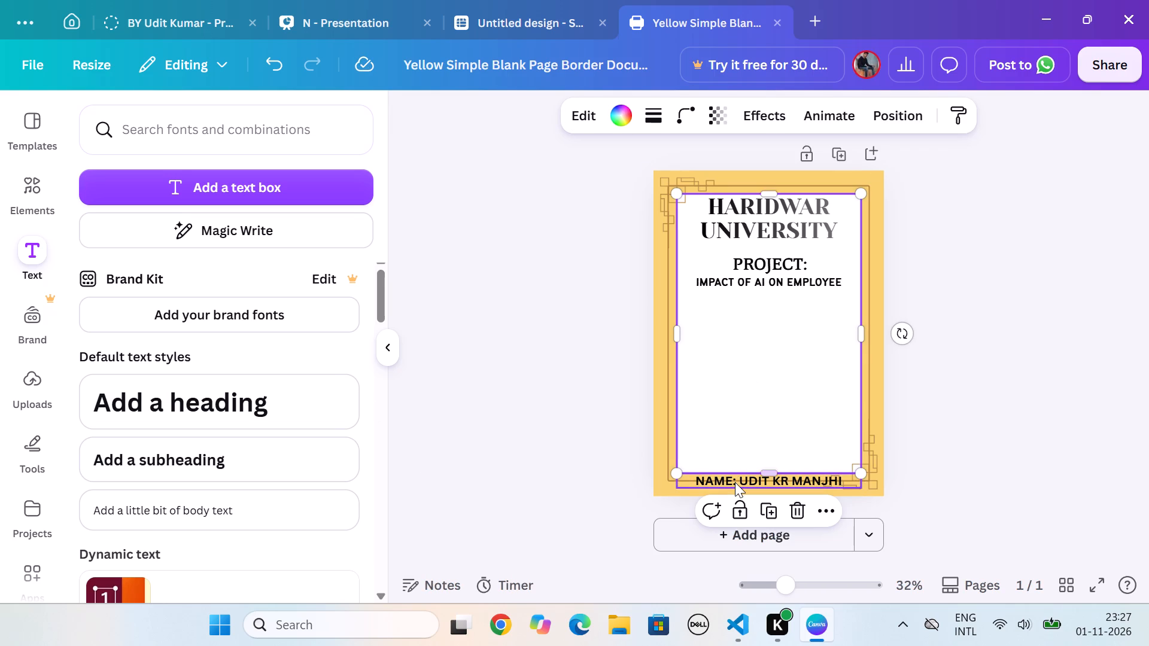
{"action": "left_click", "coordinate": [735, 482]}
{"action": "left_click_drag", "start_coordinate": [735, 482], "coordinate": [738, 328]}
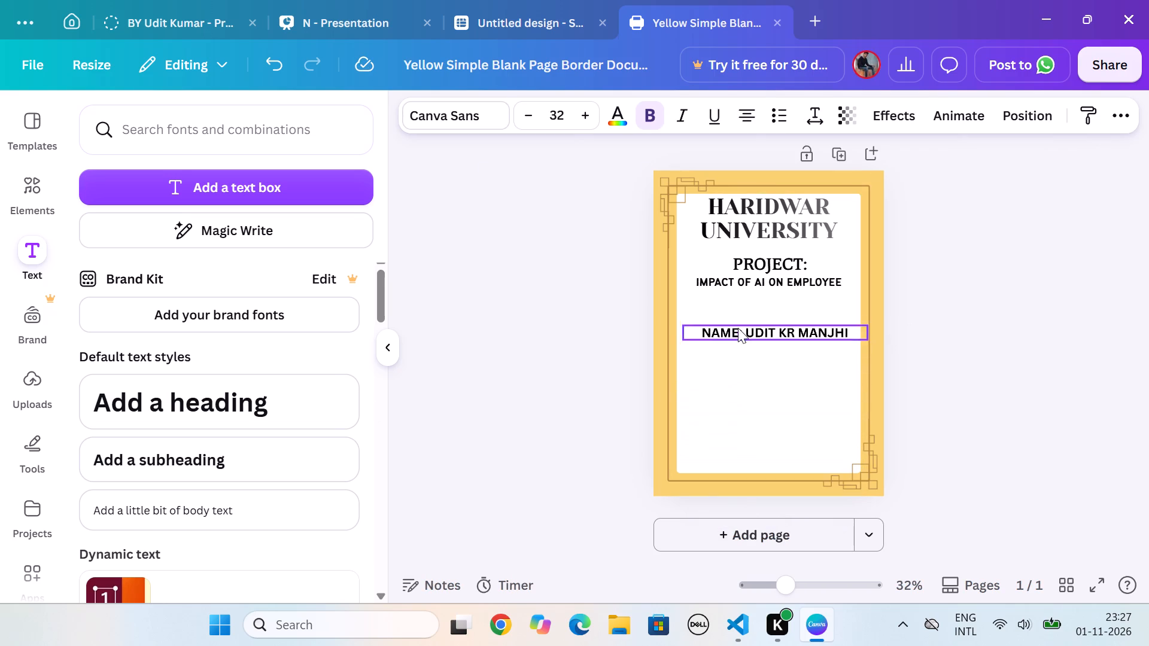
{"action": "left_click_drag", "start_coordinate": [738, 328], "coordinate": [731, 307]}
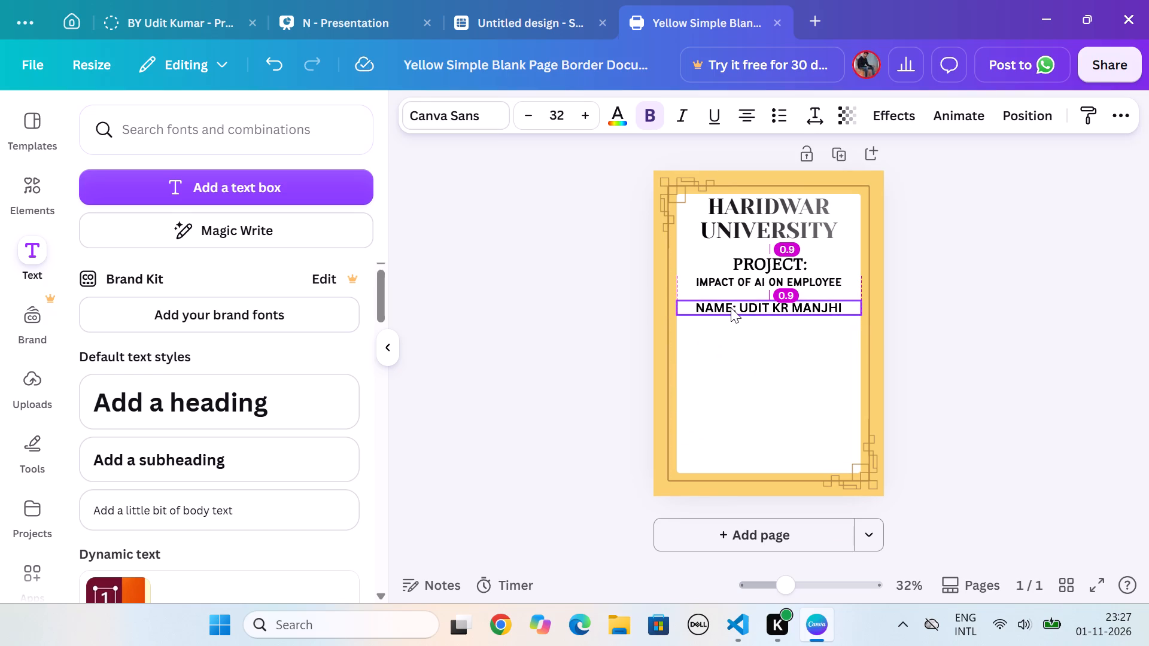
{"action": "left_click_drag", "start_coordinate": [731, 307], "coordinate": [732, 306]}
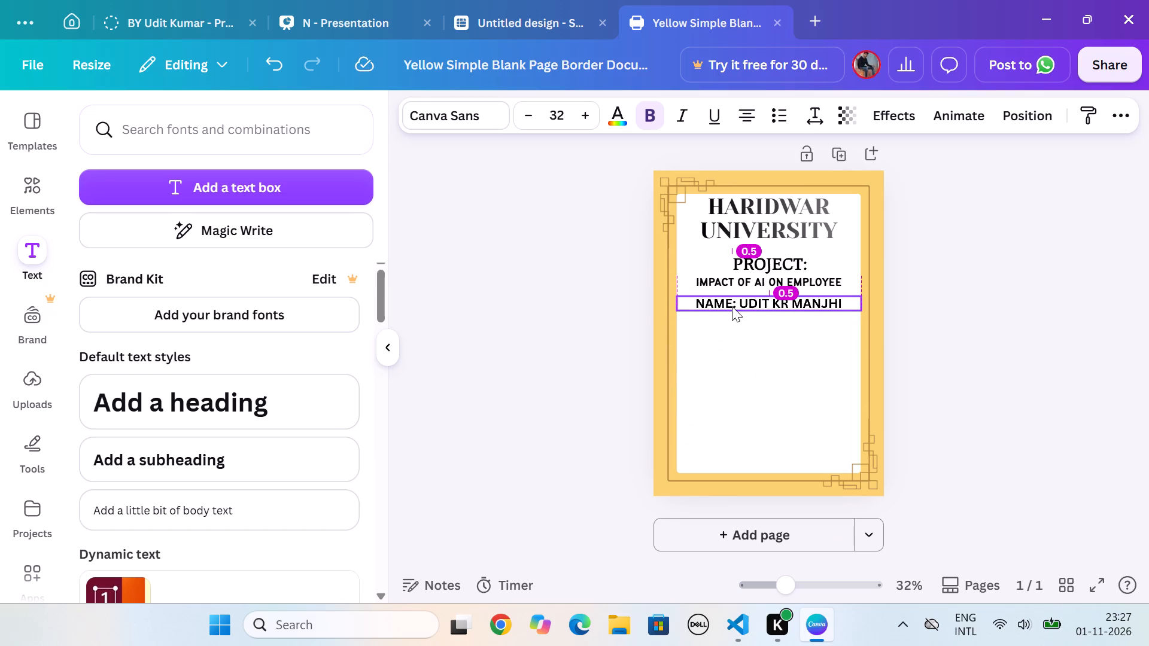
{"action": "left_click_drag", "start_coordinate": [732, 306], "coordinate": [732, 314]}
{"action": "left_click", "coordinate": [712, 337]}
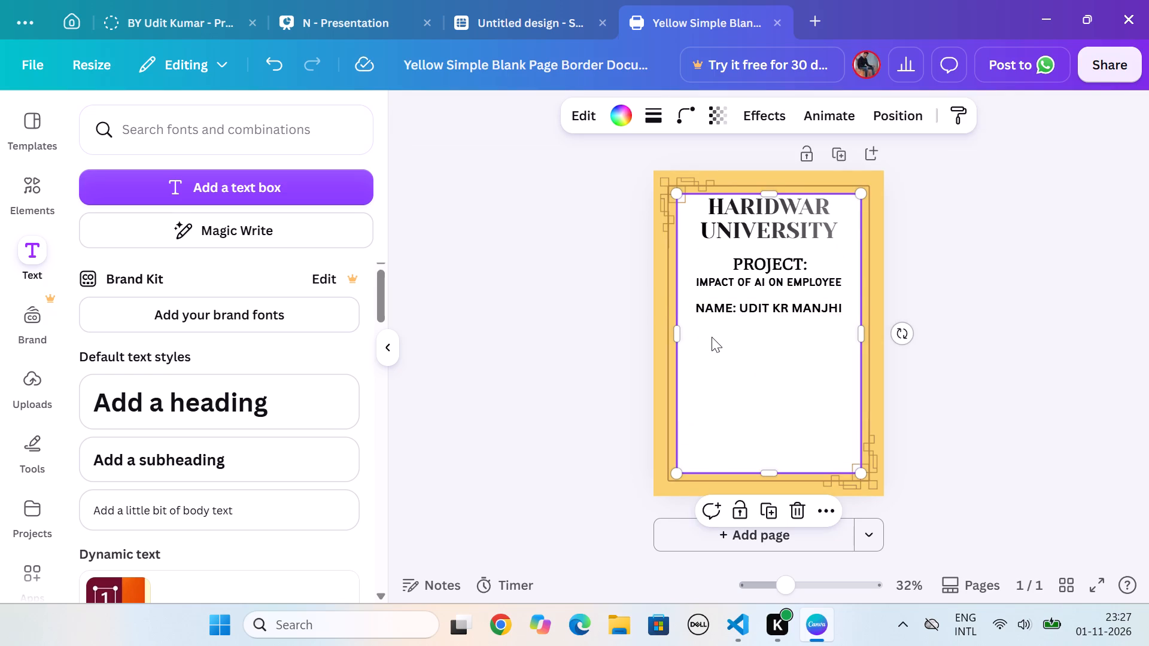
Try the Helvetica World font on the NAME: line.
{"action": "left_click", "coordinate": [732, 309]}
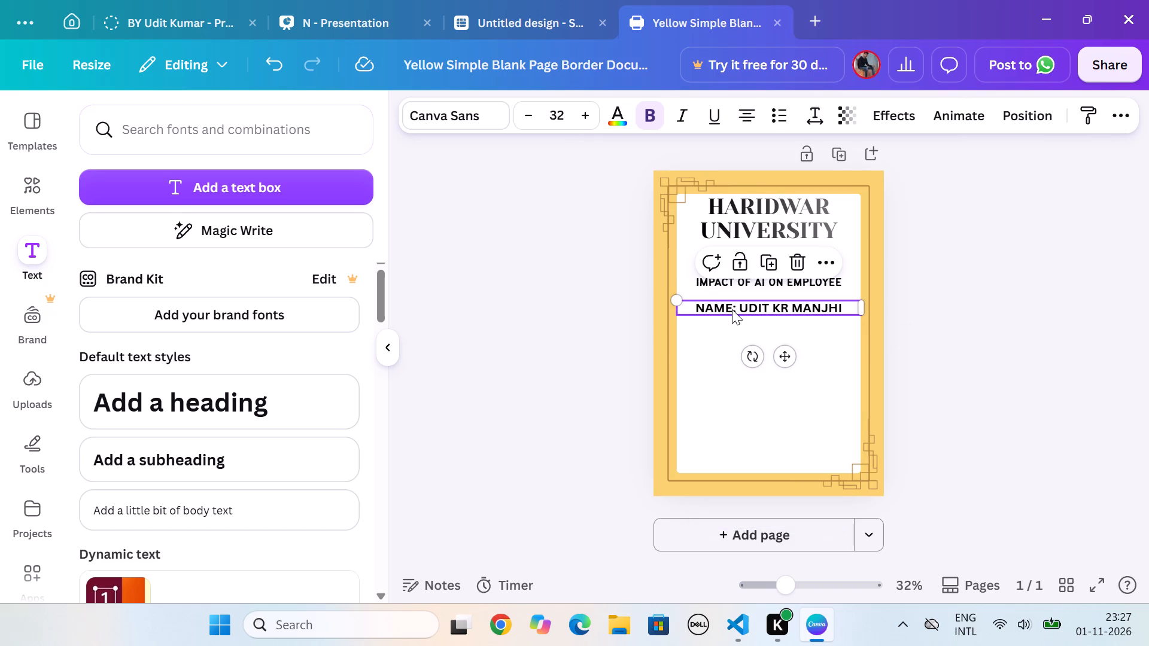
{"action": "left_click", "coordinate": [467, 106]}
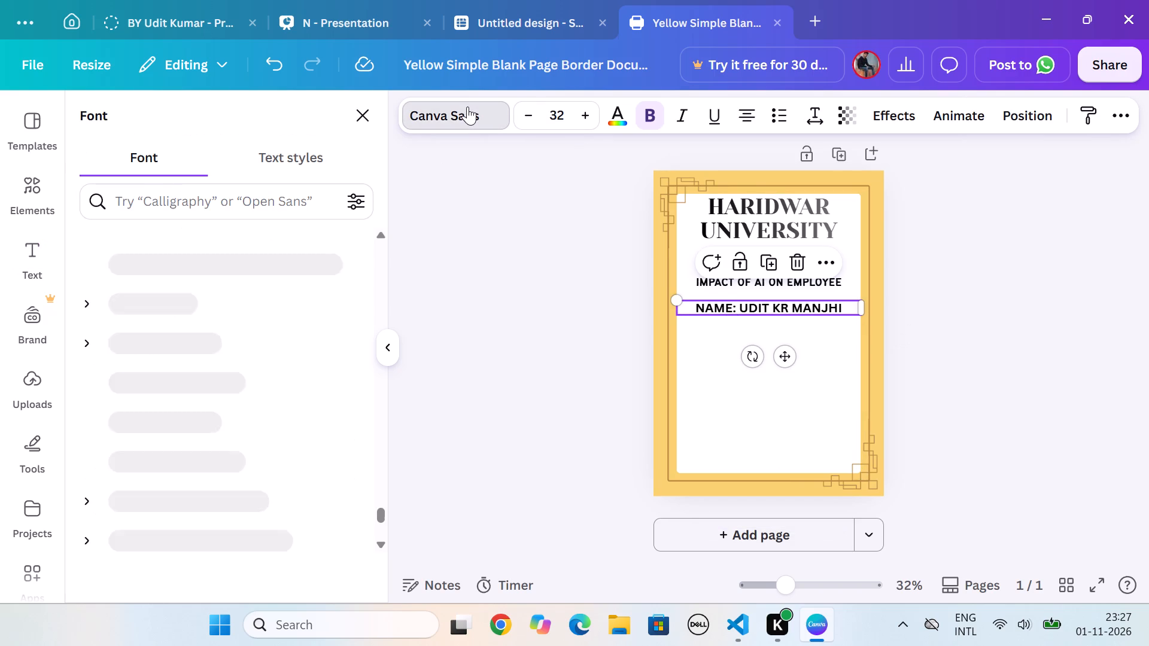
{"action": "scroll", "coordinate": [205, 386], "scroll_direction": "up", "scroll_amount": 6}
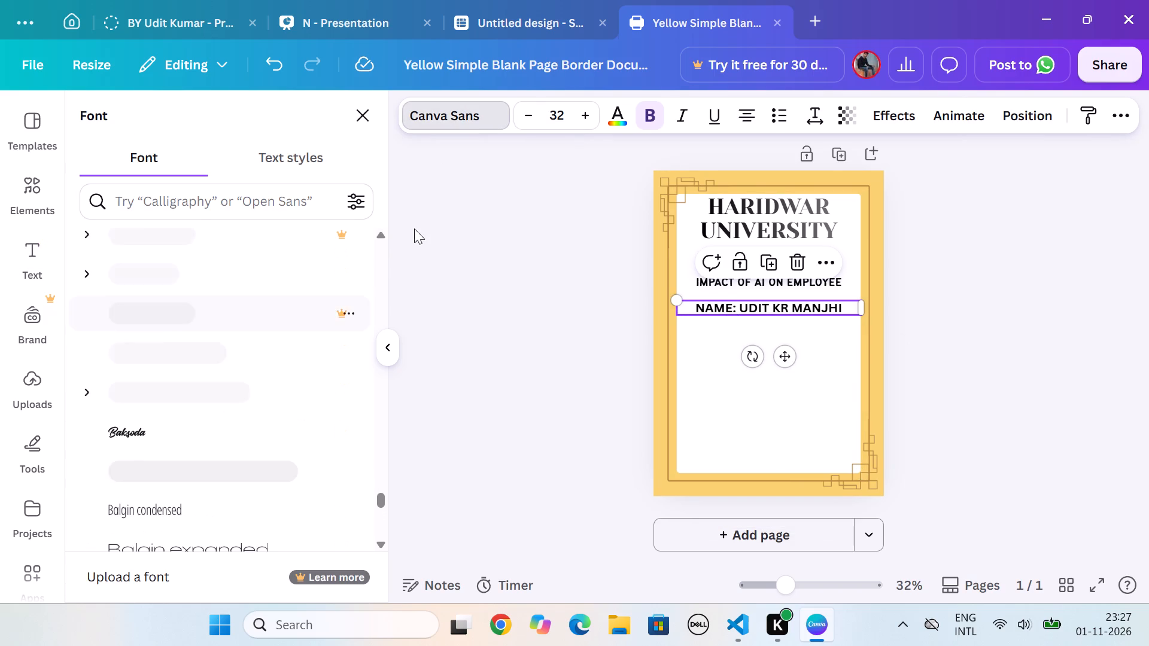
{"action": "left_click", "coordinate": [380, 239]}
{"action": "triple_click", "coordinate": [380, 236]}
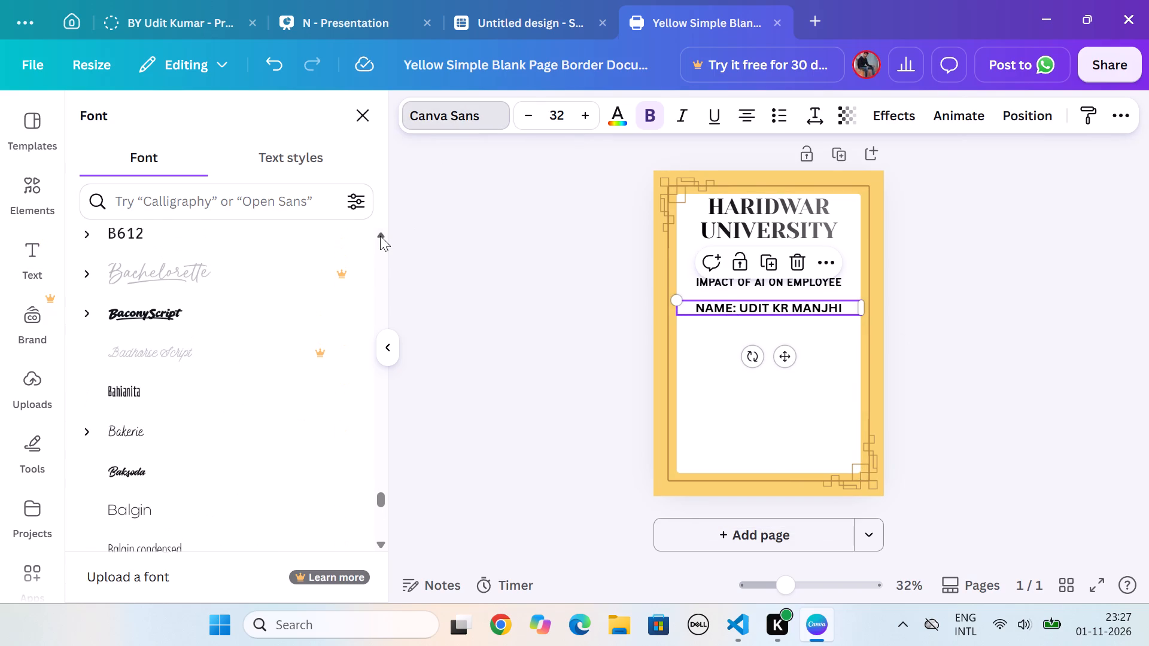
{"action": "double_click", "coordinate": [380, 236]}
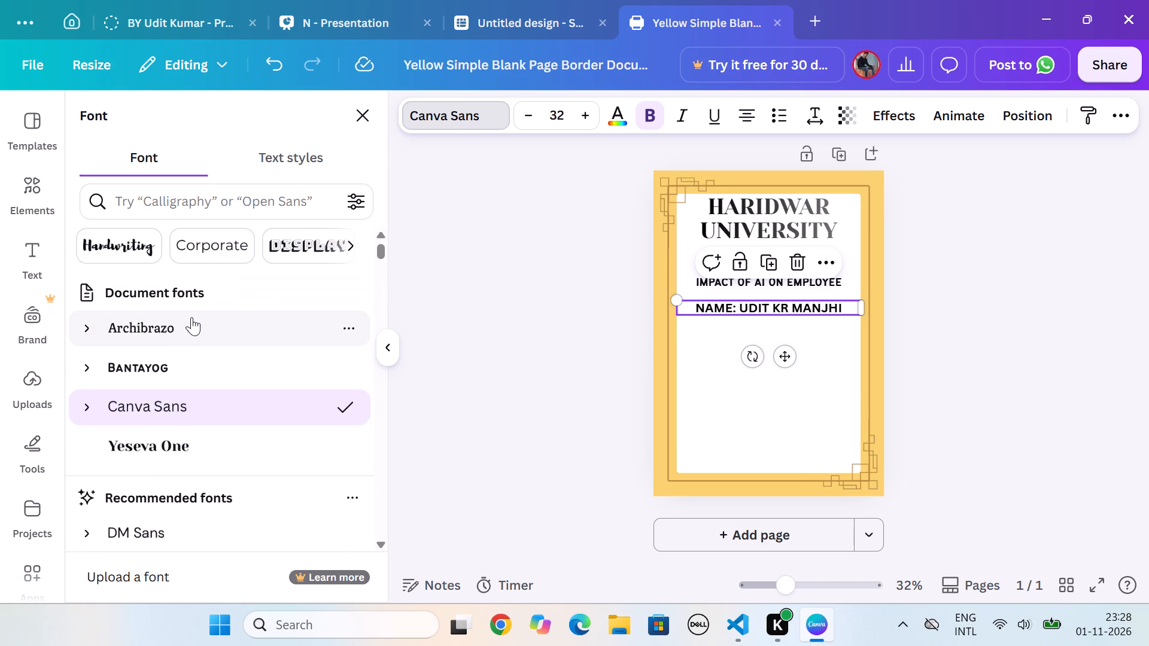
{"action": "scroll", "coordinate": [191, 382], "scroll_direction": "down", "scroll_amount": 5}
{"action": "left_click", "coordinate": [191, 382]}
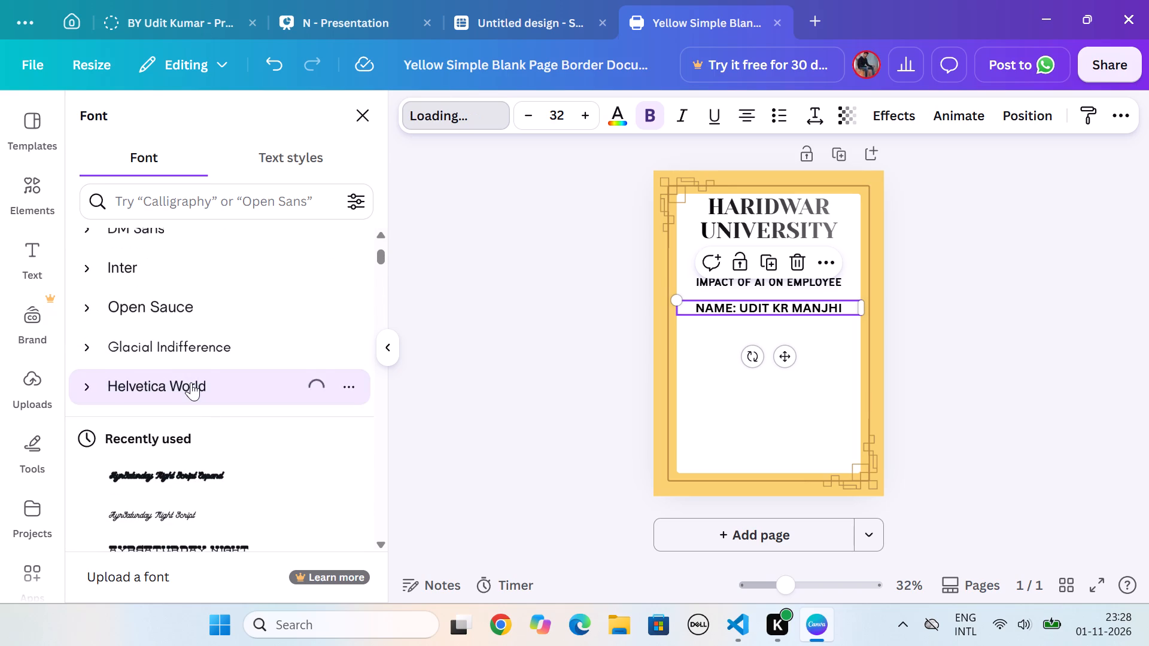
Set the NAME: line's font to Art Nuvo UltraRough from the recently used fonts.
{"action": "scroll", "coordinate": [191, 382], "scroll_direction": "down", "scroll_amount": 1}
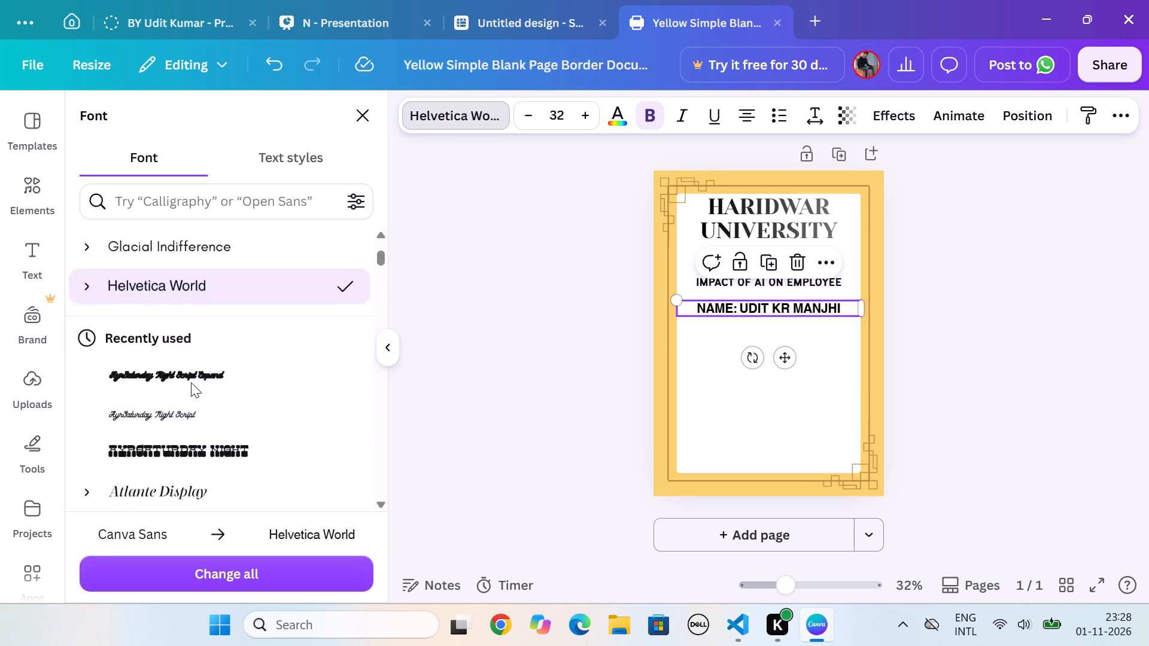
{"action": "scroll", "coordinate": [191, 382], "scroll_direction": "down", "scroll_amount": 2}
{"action": "left_click", "coordinate": [191, 352]}
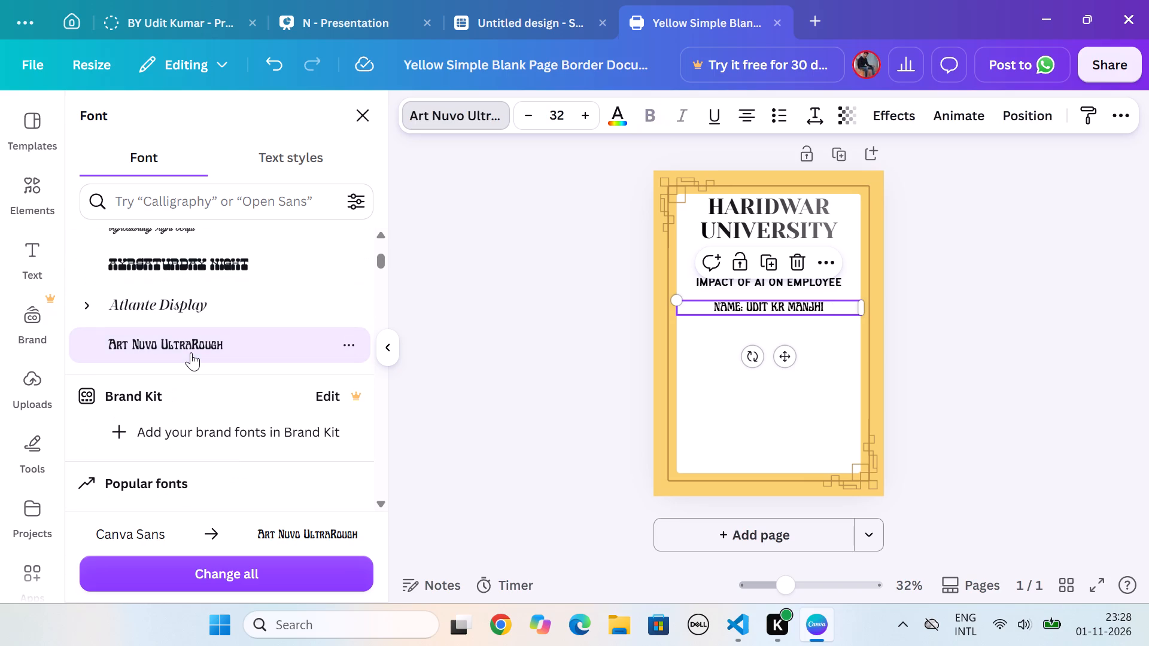
{"action": "scroll", "coordinate": [191, 352], "scroll_direction": "down", "scroll_amount": 3}
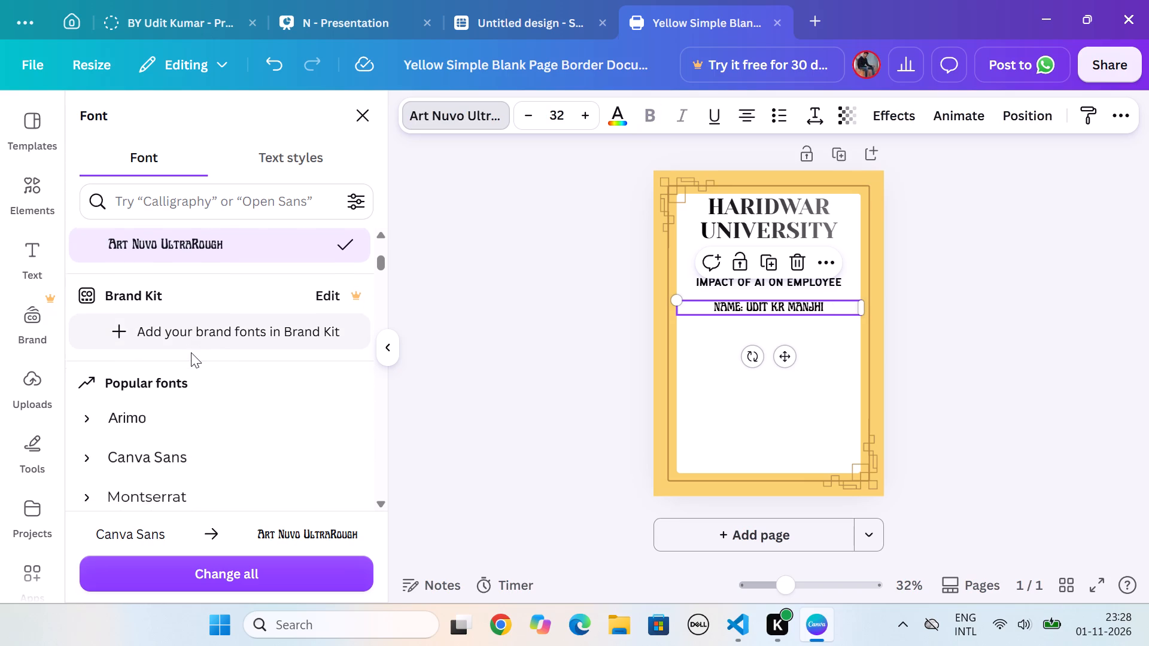
{"action": "scroll", "coordinate": [191, 352], "scroll_direction": "down", "scroll_amount": 1}
Insert the recently used green leaf graphic with the dotted stem and place it below the NAME: line.
{"action": "left_click", "coordinate": [44, 211]}
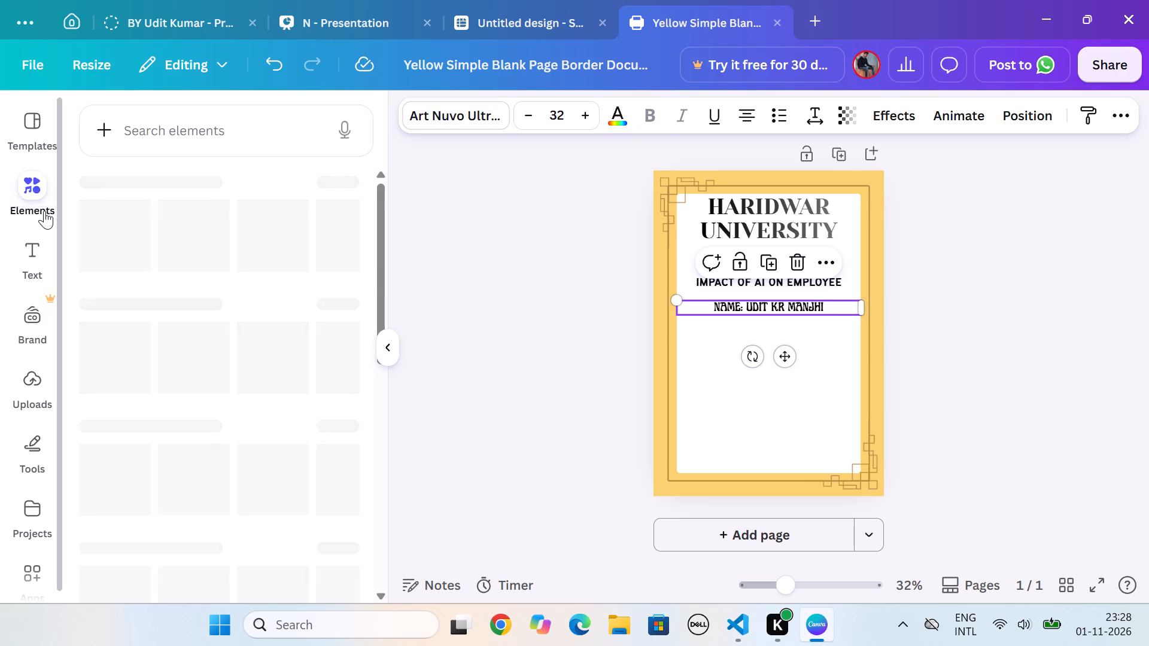
{"action": "scroll", "coordinate": [155, 487], "scroll_direction": "down", "scroll_amount": 1}
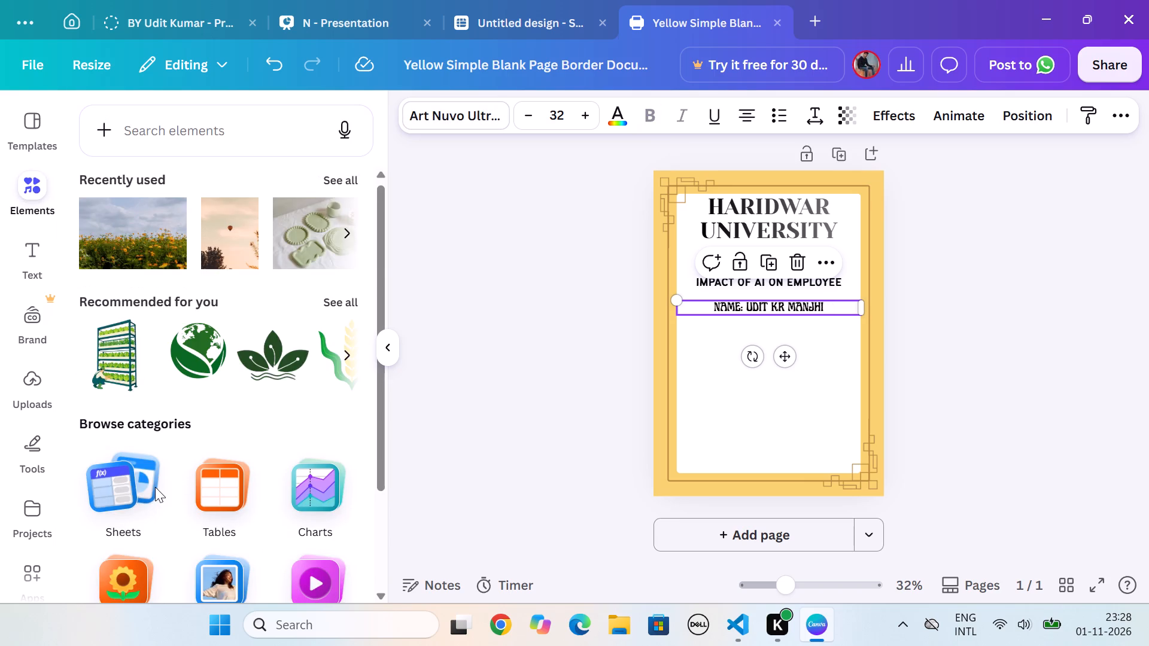
{"action": "scroll", "coordinate": [155, 487], "scroll_direction": "down", "scroll_amount": 1}
{"action": "scroll", "coordinate": [155, 487], "scroll_direction": "up", "scroll_amount": 1}
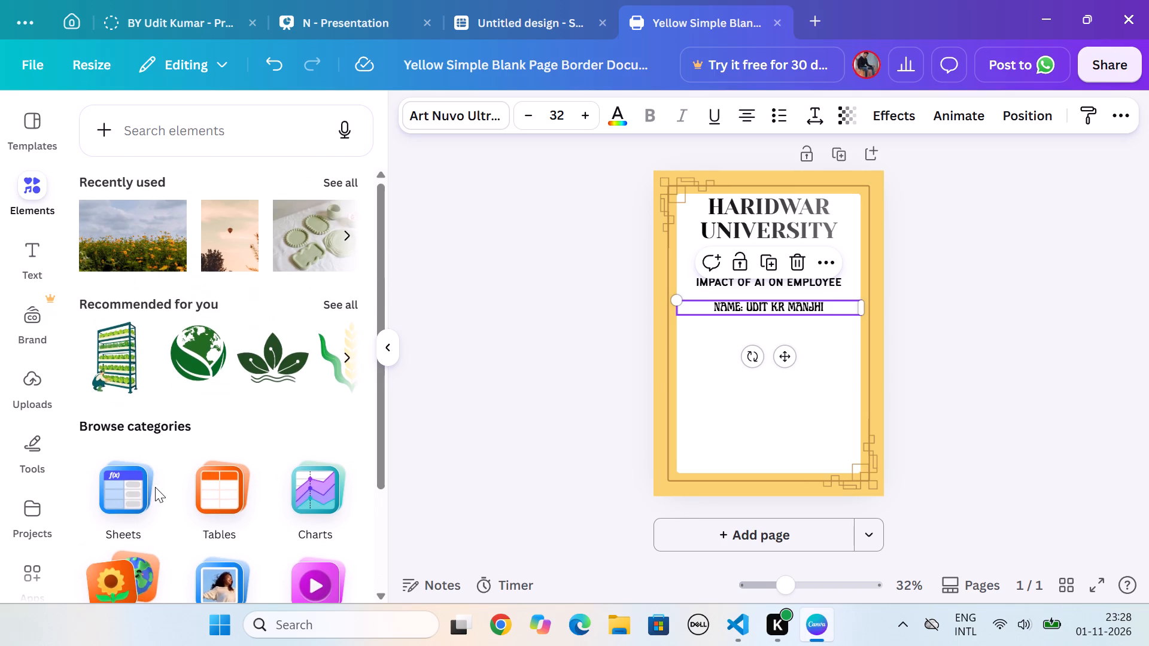
{"action": "scroll", "coordinate": [155, 487], "scroll_direction": "up", "scroll_amount": 1}
{"action": "scroll", "coordinate": [155, 487], "scroll_direction": "down", "scroll_amount": 2}
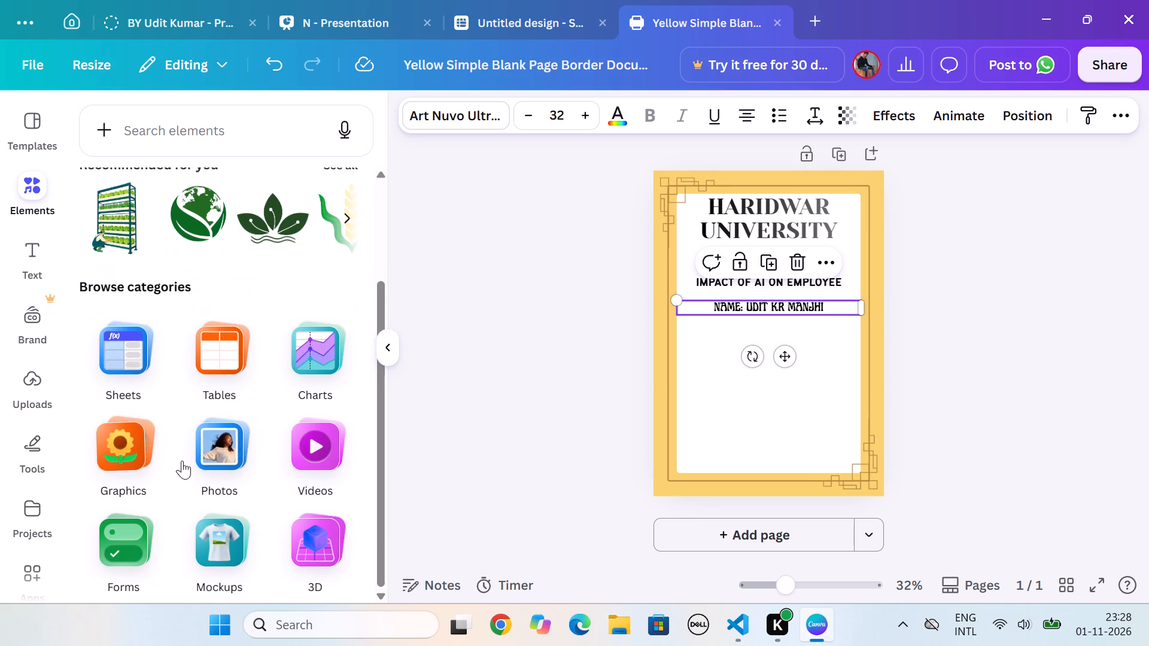
{"action": "left_click", "coordinate": [112, 438]}
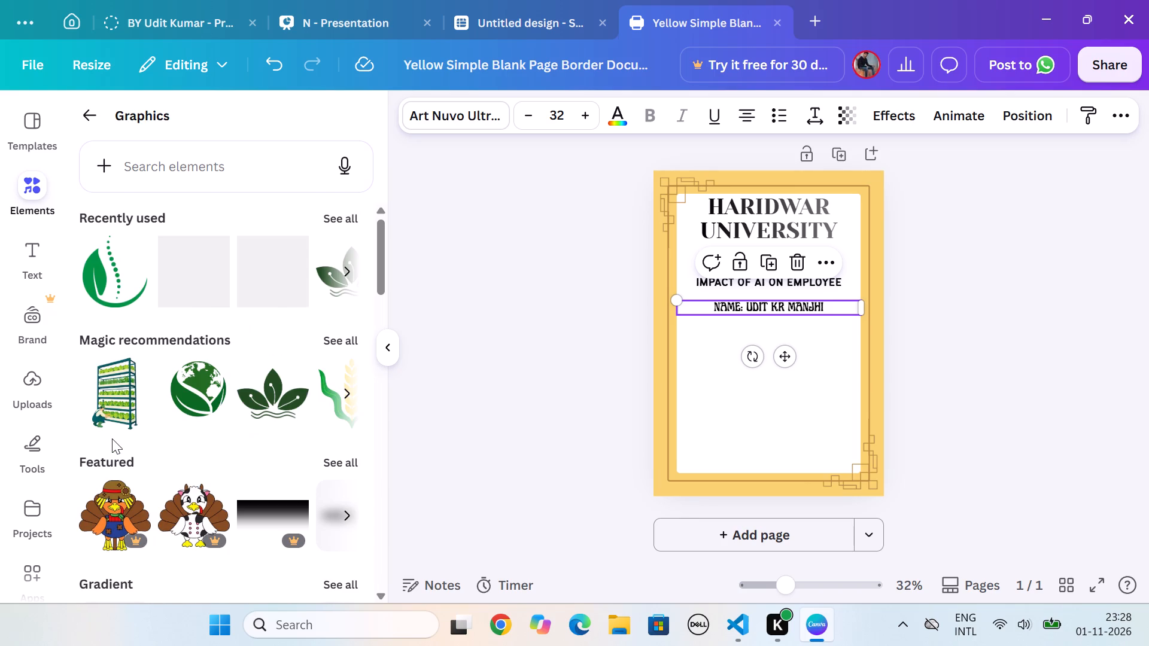
{"action": "left_click", "coordinate": [124, 291]}
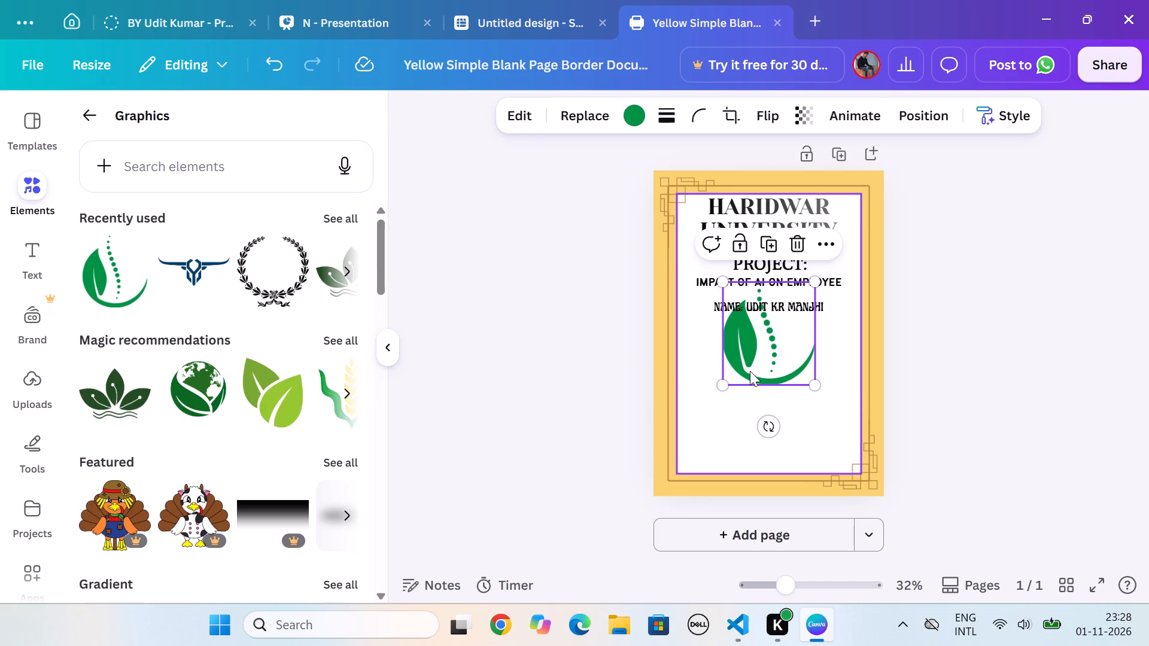
{"action": "left_click_drag", "start_coordinate": [770, 324], "coordinate": [750, 383]}
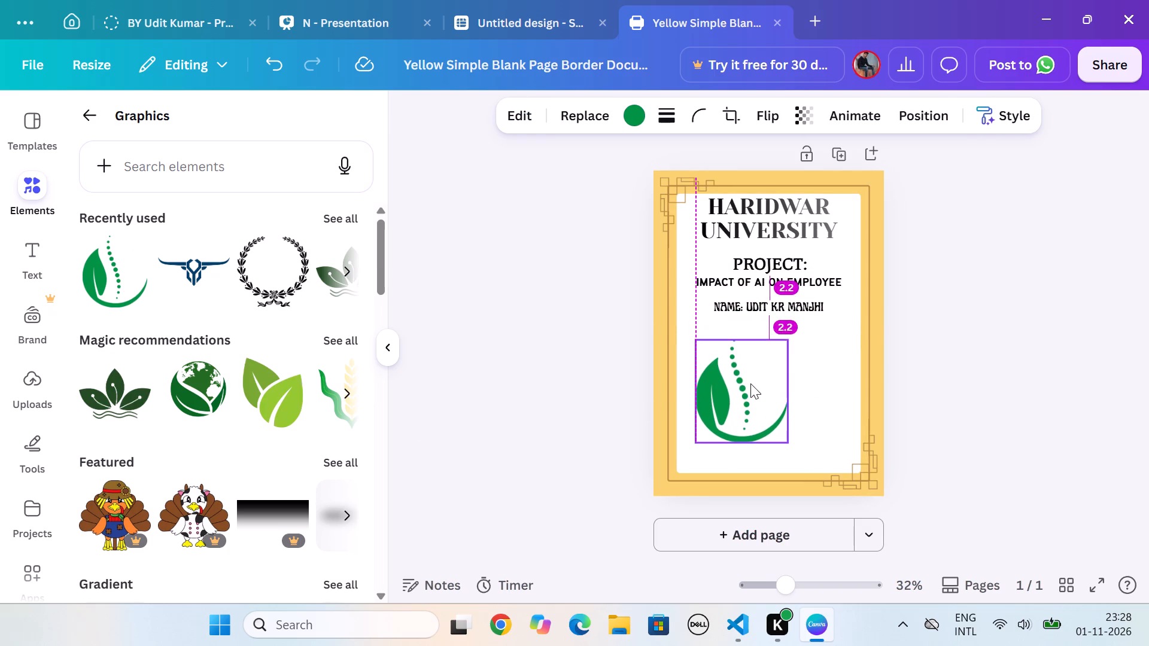
{"action": "left_click_drag", "start_coordinate": [750, 383], "coordinate": [776, 355]}
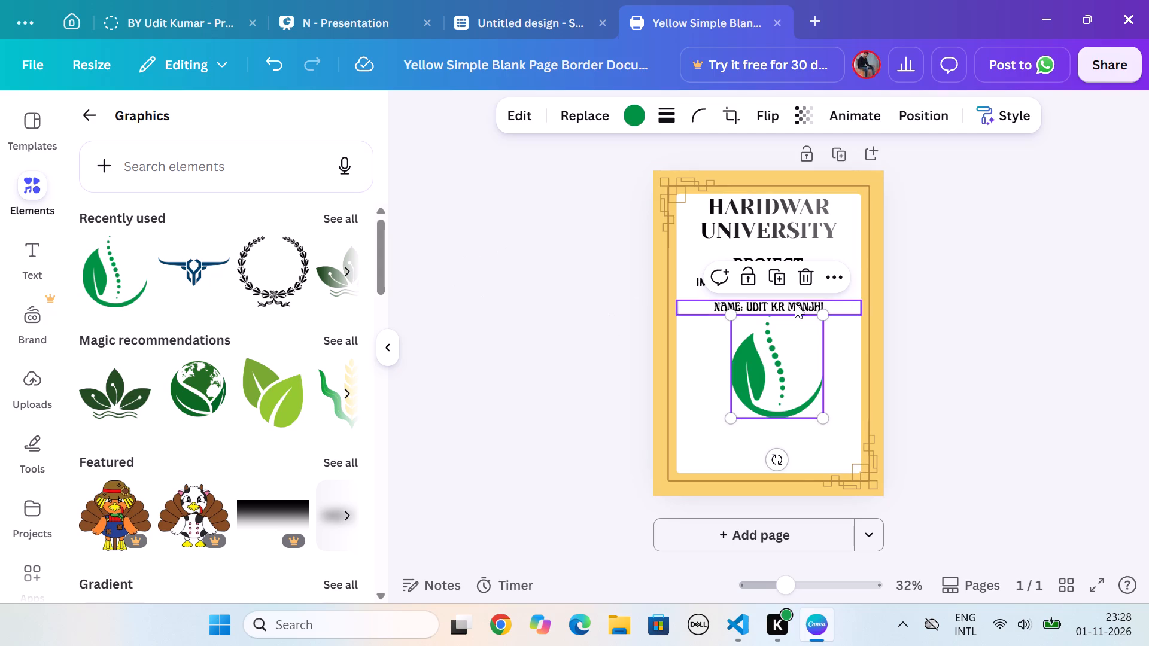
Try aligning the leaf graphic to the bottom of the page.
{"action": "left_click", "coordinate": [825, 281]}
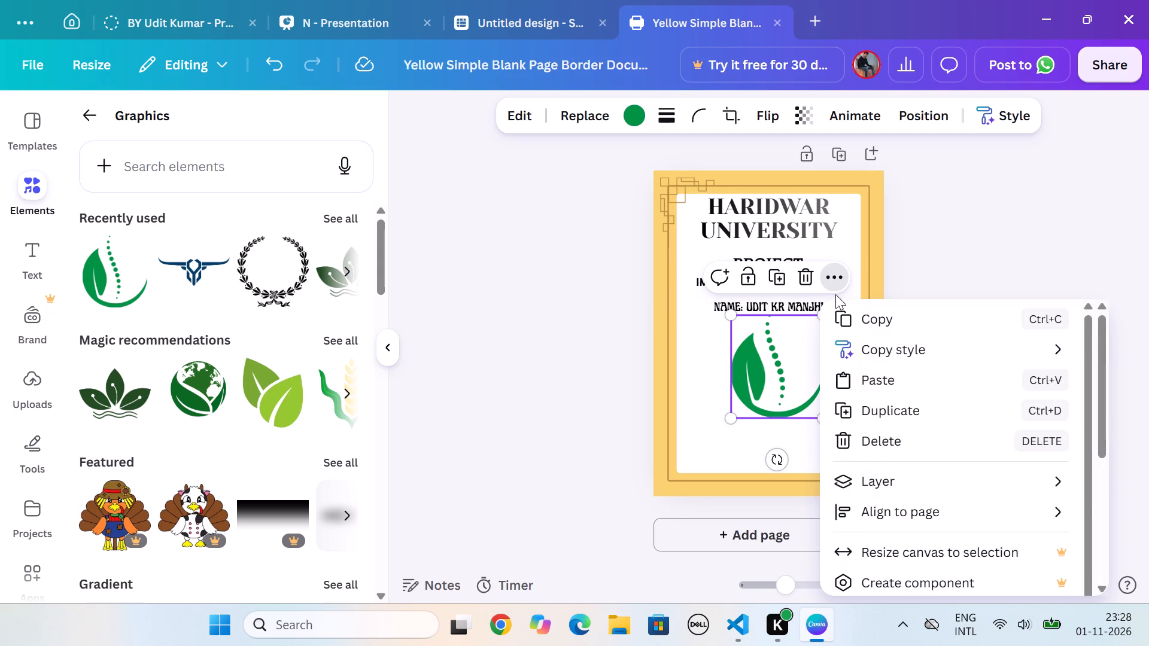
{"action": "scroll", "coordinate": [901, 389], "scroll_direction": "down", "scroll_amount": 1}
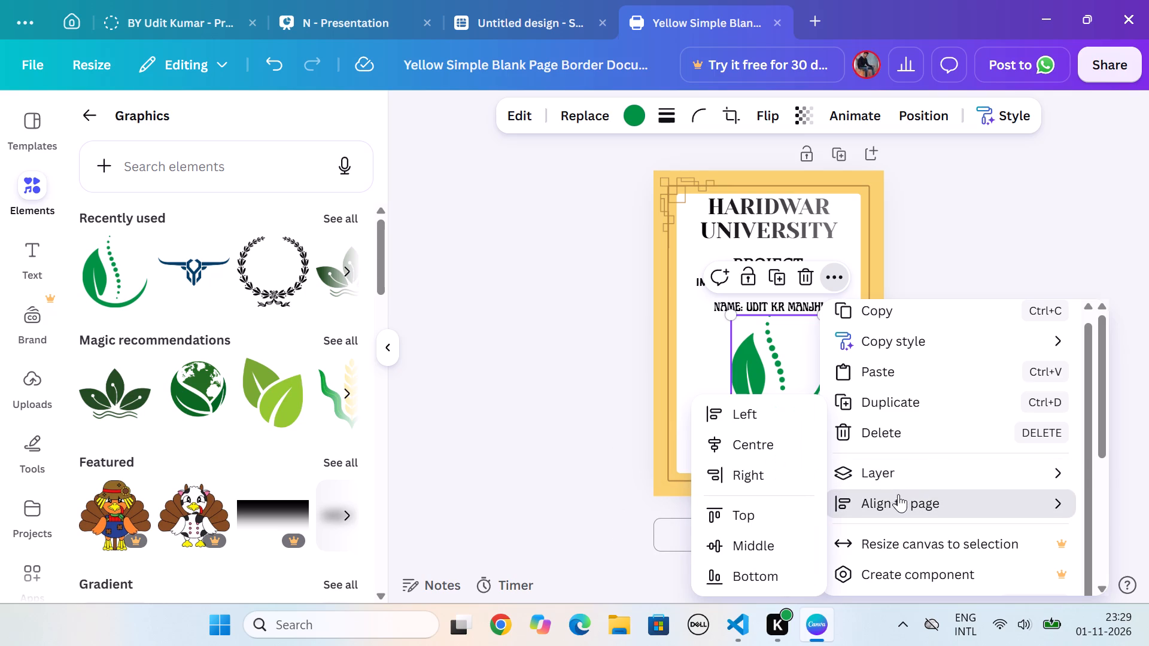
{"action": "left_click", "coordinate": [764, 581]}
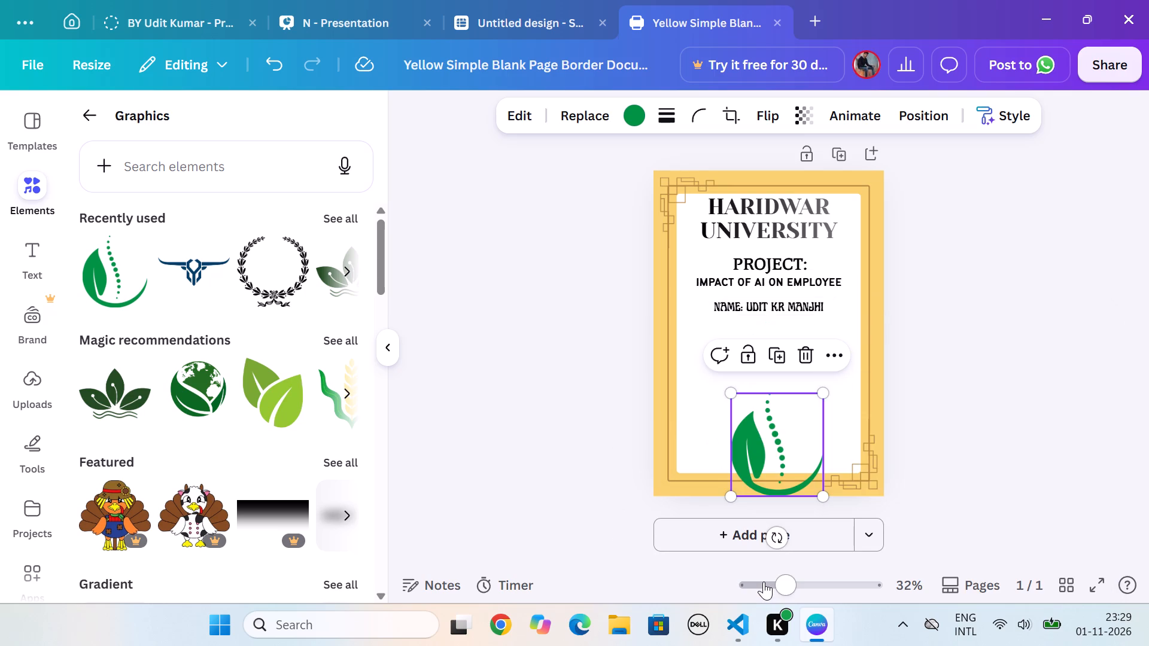
Move the leaf graphic up so it sits centred on the page just beneath the NAME: line.
{"action": "left_click_drag", "start_coordinate": [781, 440], "coordinate": [770, 379]}
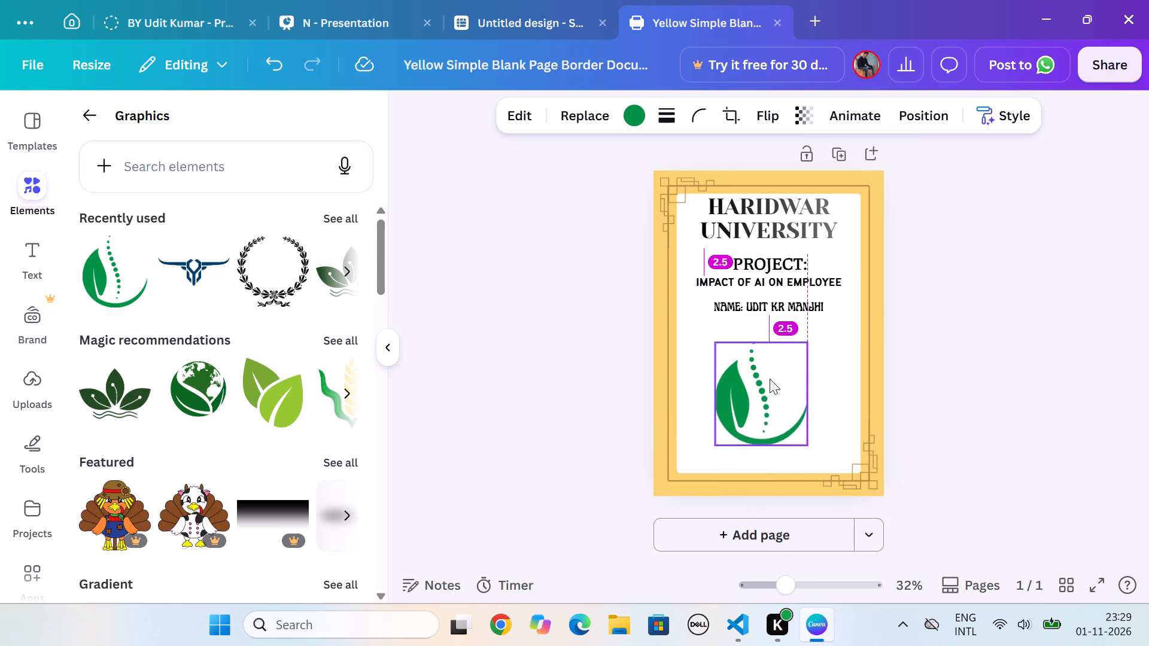
{"action": "left_click_drag", "start_coordinate": [770, 379], "coordinate": [775, 365]}
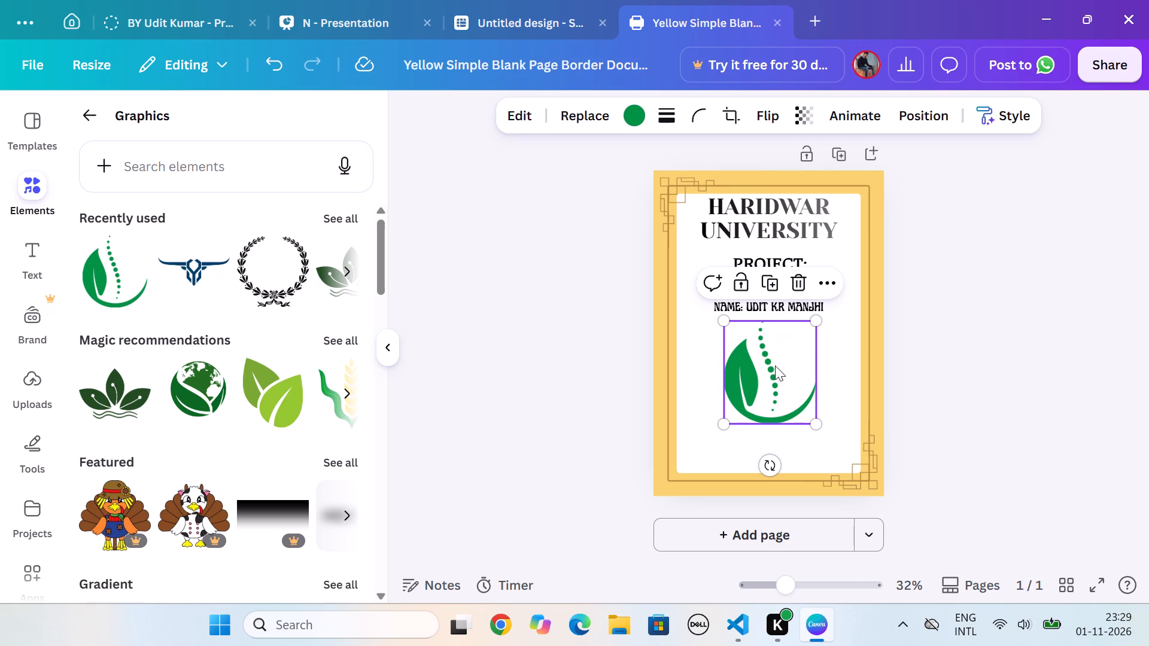
Fade the leaf graphic by setting its transparency to 7.
{"action": "left_click", "coordinate": [801, 115]}
{"action": "left_click", "coordinate": [775, 185]}
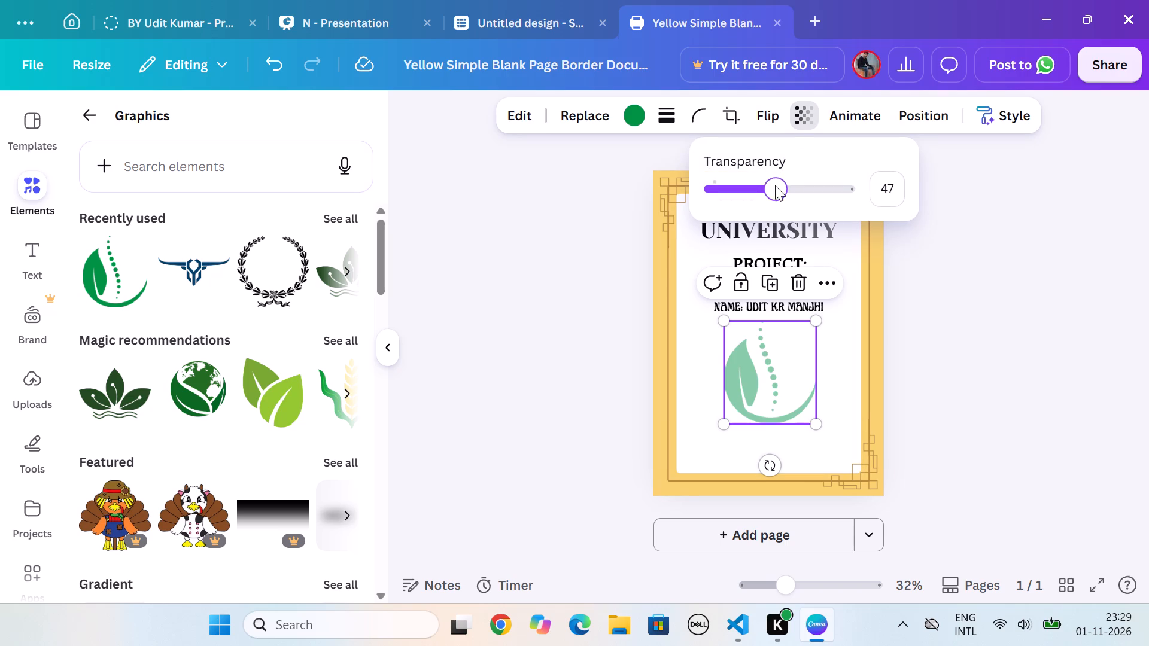
{"action": "left_click", "coordinate": [747, 193]}
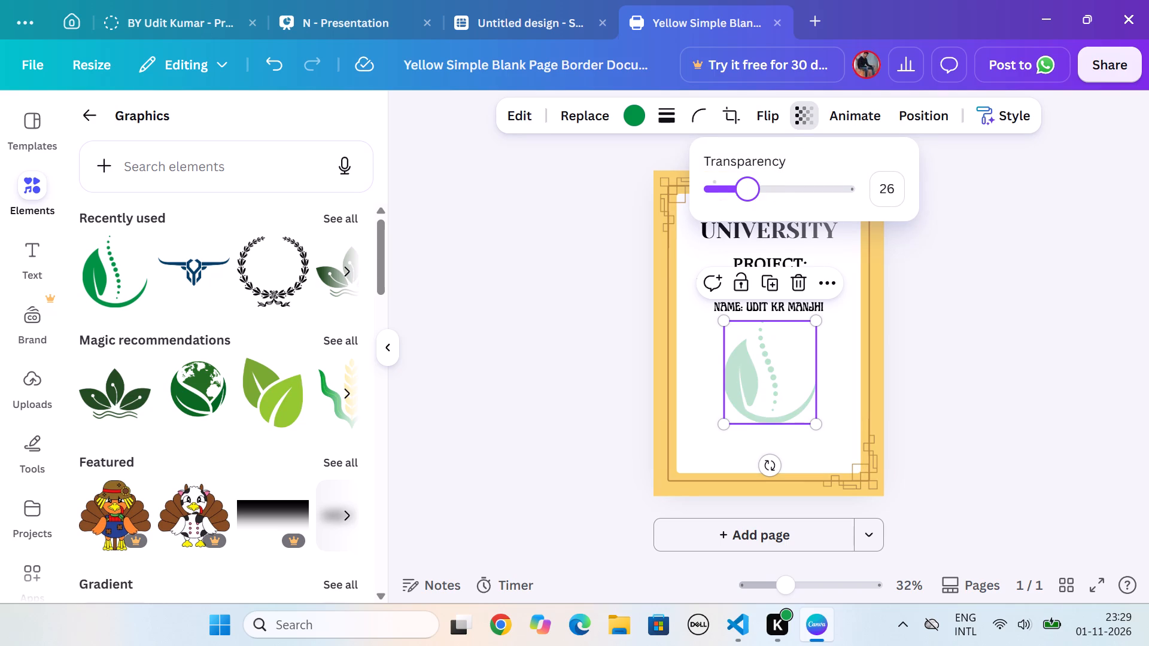
{"action": "left_click", "coordinate": [735, 189]}
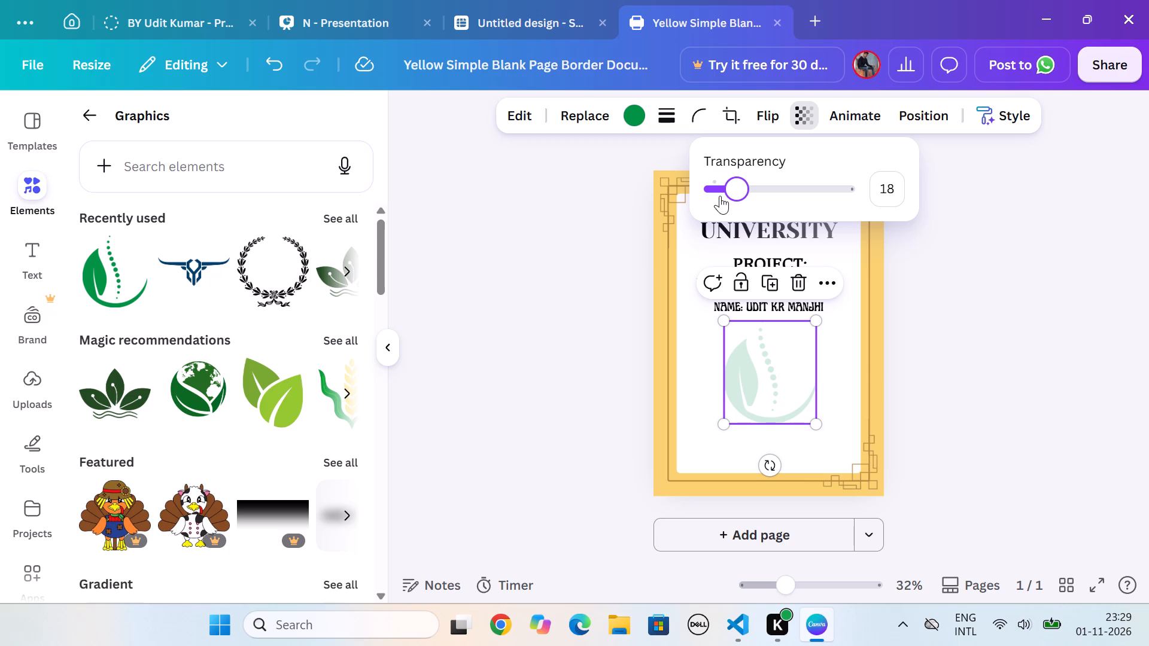
{"action": "left_click", "coordinate": [720, 196]}
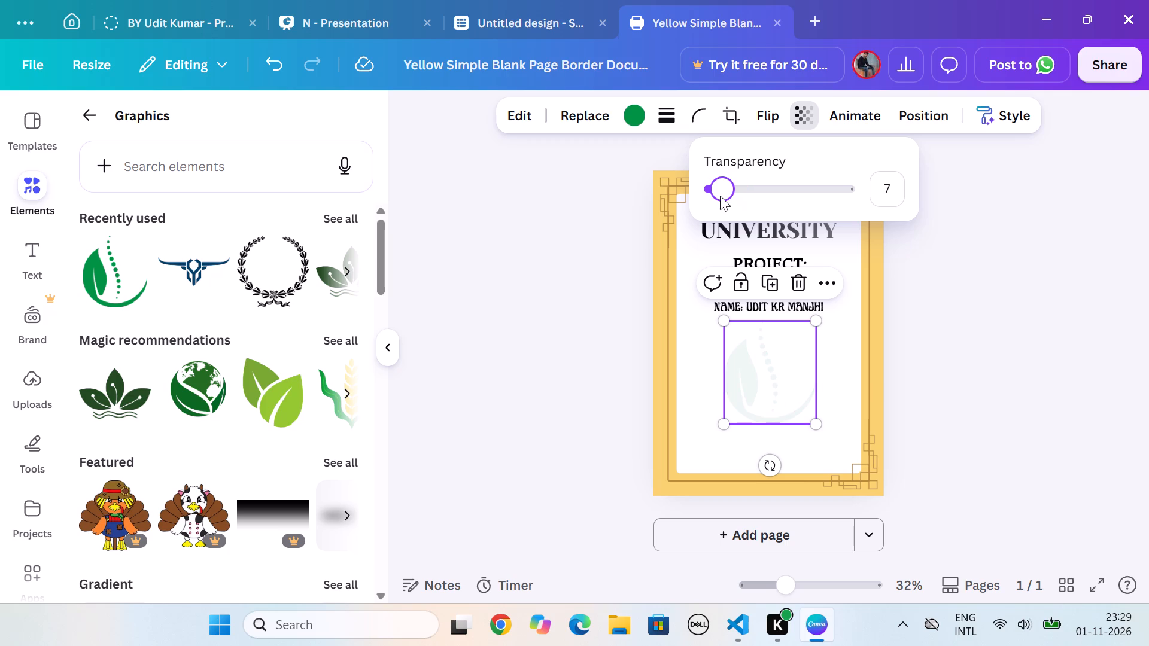
{"action": "left_click", "coordinate": [118, 290]}
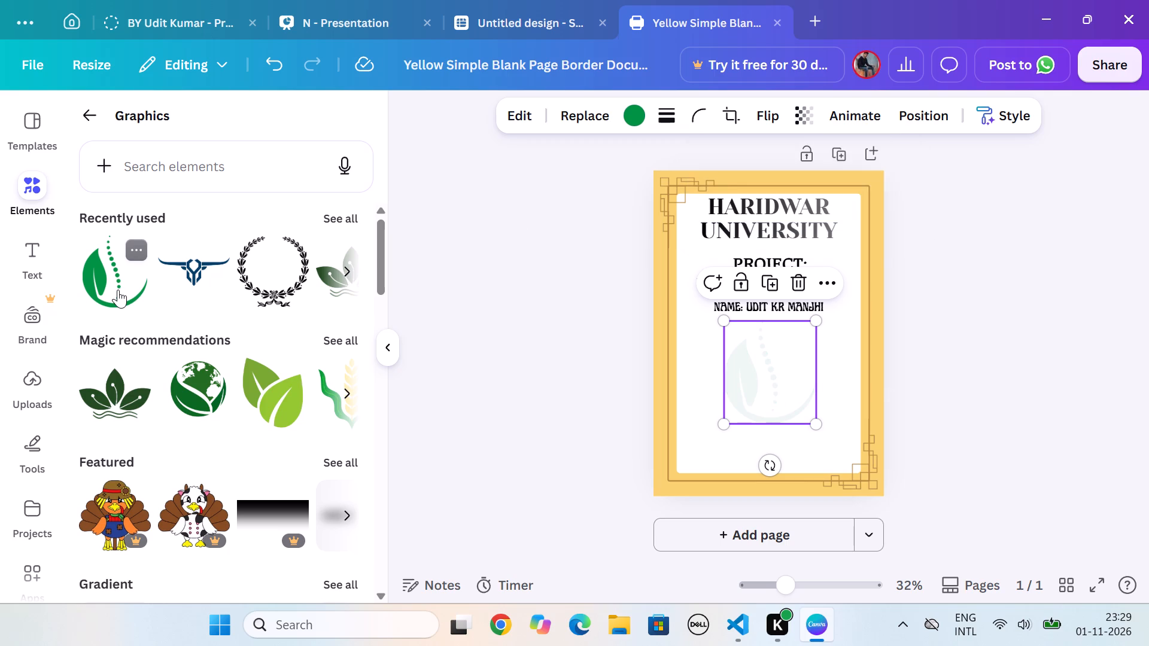
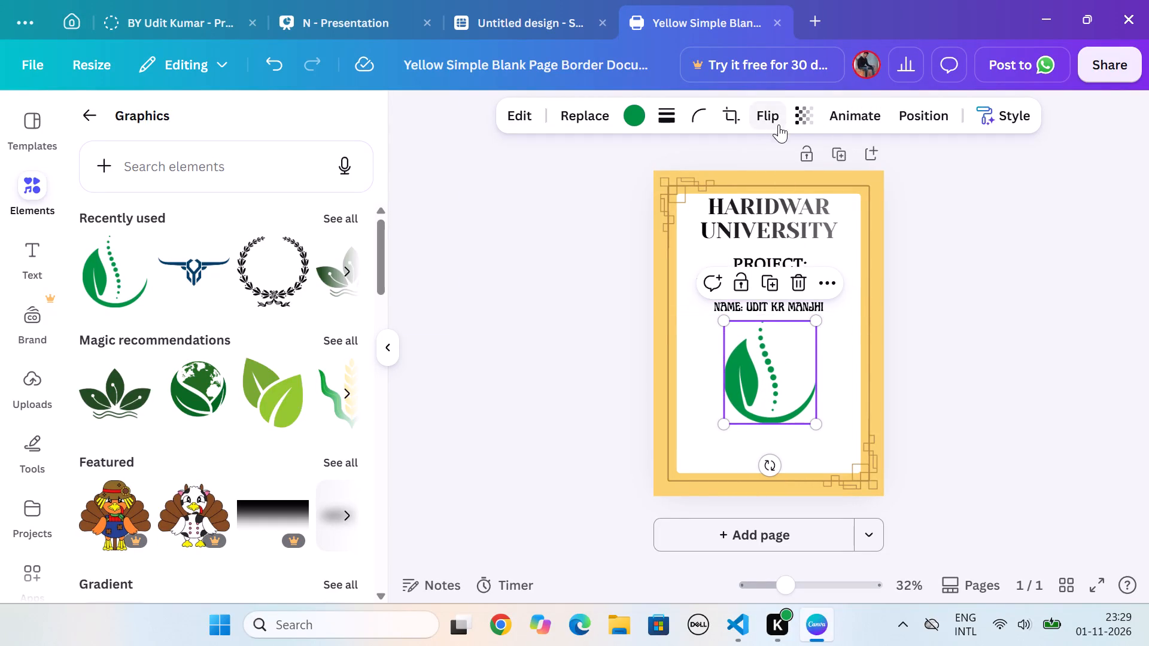
Set the green leaf graphic's transparency to 19.
{"action": "left_click", "coordinate": [795, 121]}
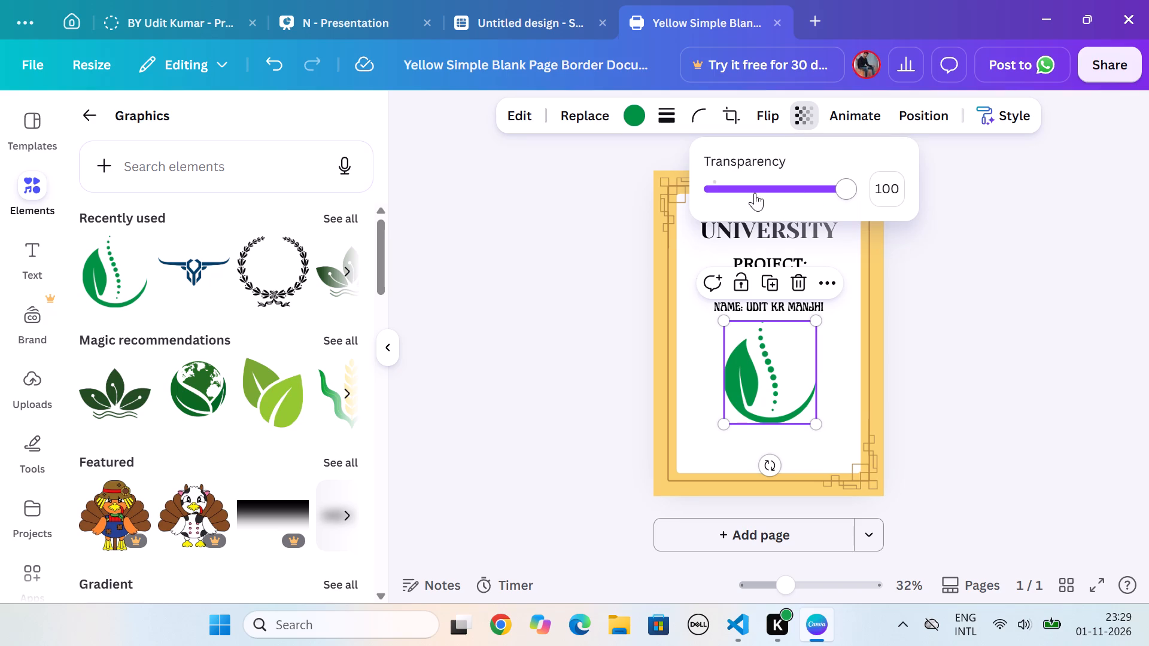
{"action": "left_click", "coordinate": [749, 190]}
{"action": "left_click", "coordinate": [737, 189]}
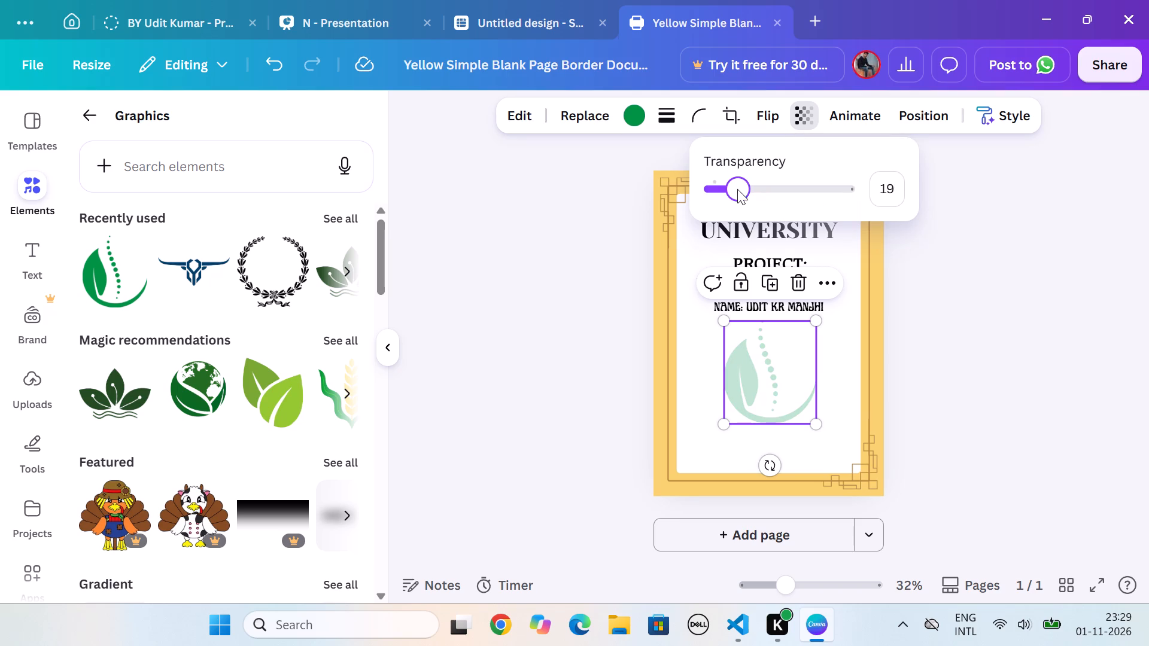
{"action": "left_click", "coordinate": [543, 284]}
Insert the navy horned-head graphic below the leaf and enlarge it to span the full width of the white area.
{"action": "left_click", "coordinate": [200, 278]}
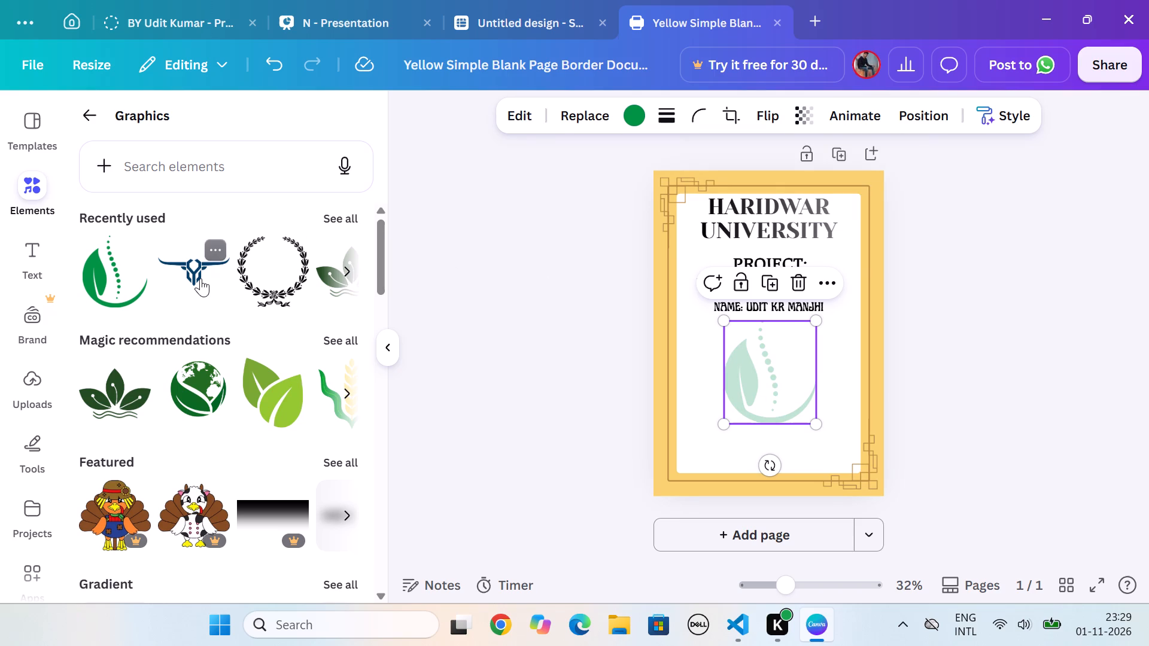
{"action": "left_click_drag", "start_coordinate": [765, 333], "coordinate": [760, 452]}
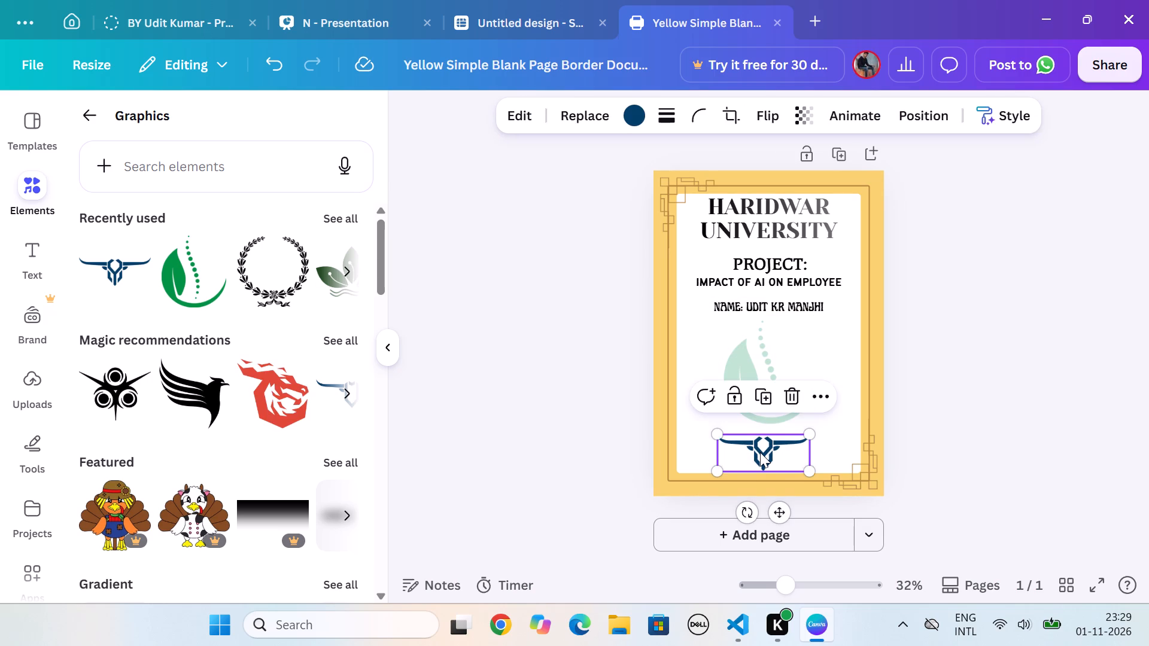
{"action": "left_click_drag", "start_coordinate": [807, 438], "coordinate": [846, 440]}
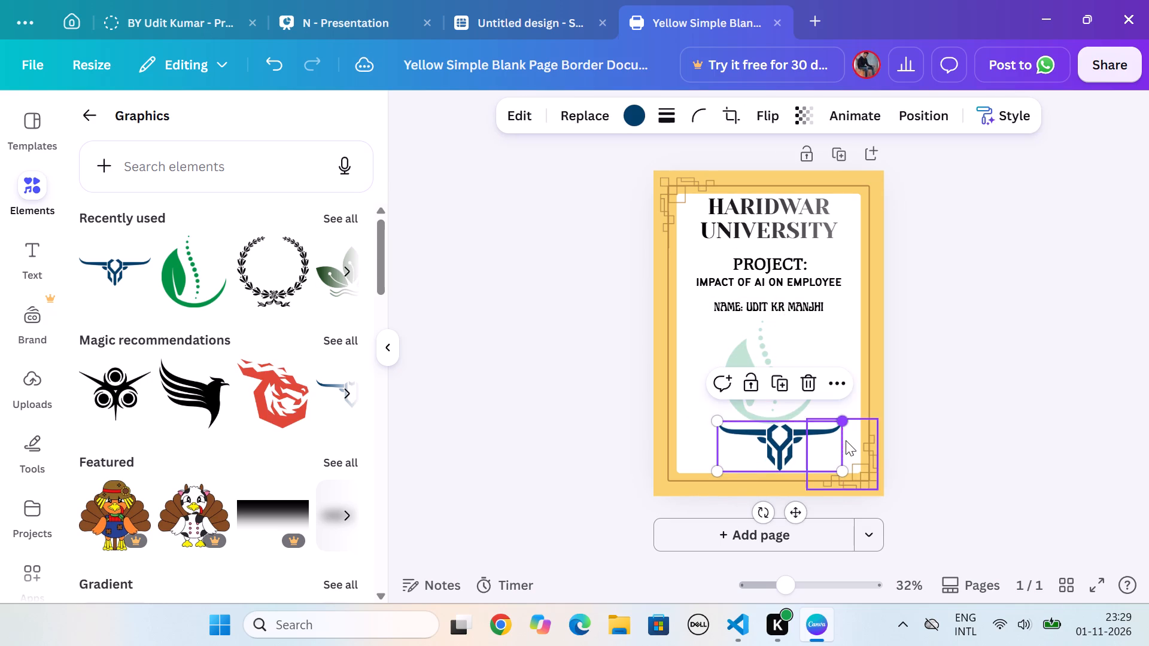
{"action": "left_click_drag", "start_coordinate": [721, 468], "coordinate": [703, 465]}
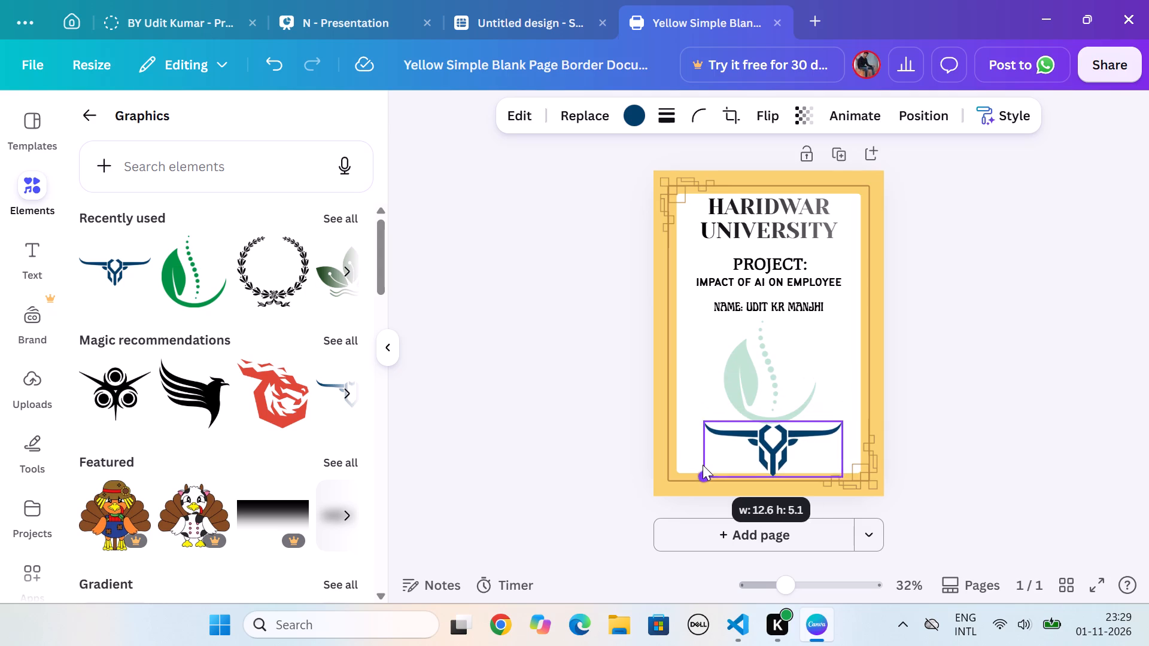
{"action": "left_click_drag", "start_coordinate": [703, 465], "coordinate": [668, 459]}
{"action": "left_click_drag", "start_coordinate": [840, 486], "coordinate": [864, 484]}
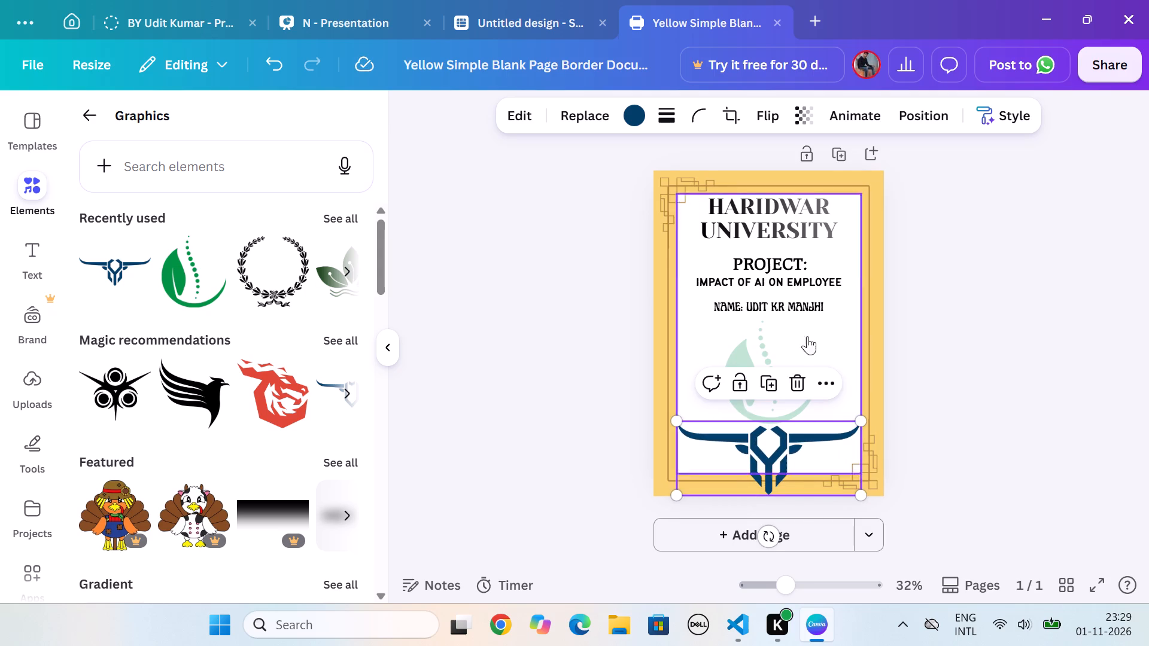
Fade the navy horned-head graphic at the page bottom to a very faint tint by lowering its transparency value.
{"action": "left_click", "coordinate": [808, 114]}
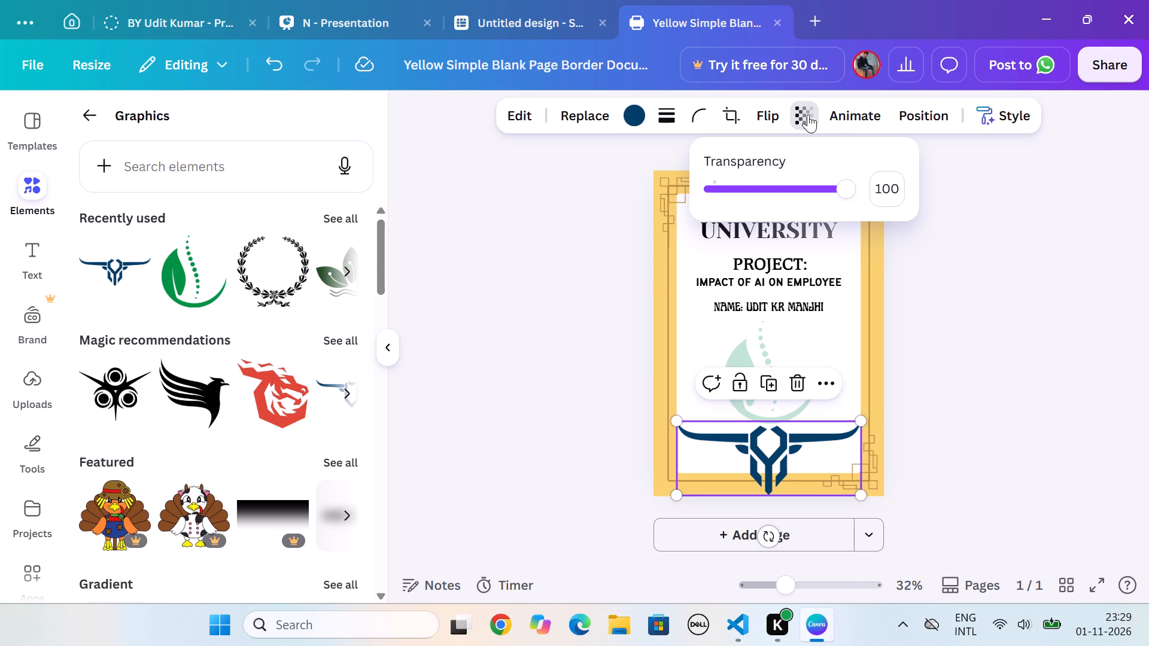
{"action": "left_click", "coordinate": [778, 188]}
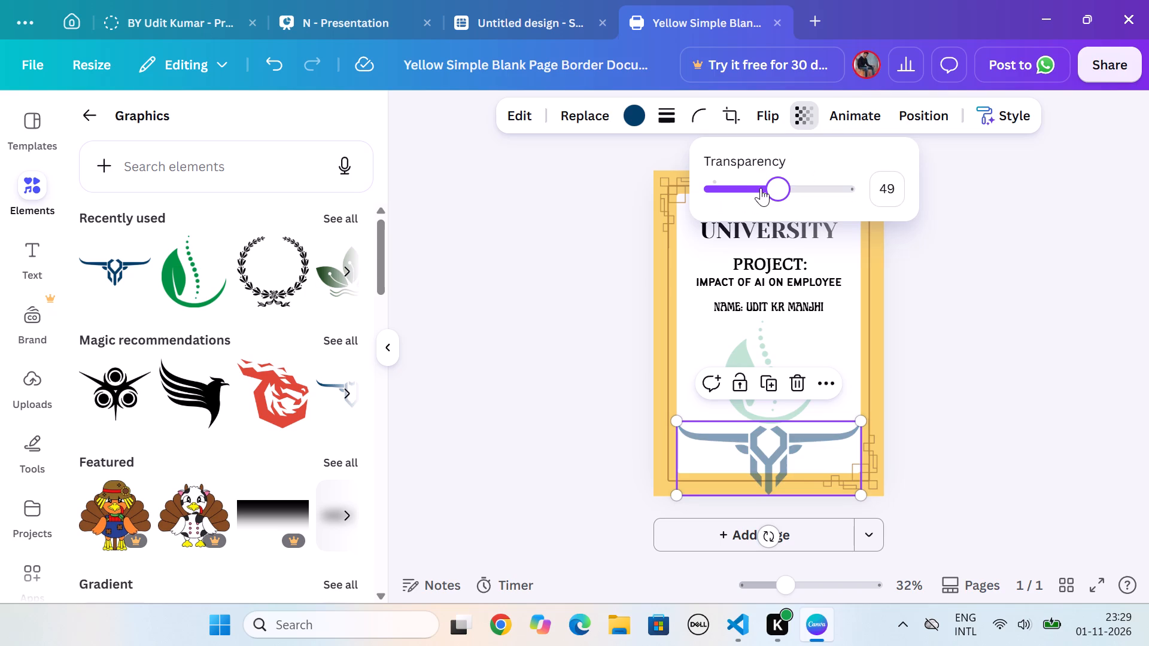
{"action": "left_click", "coordinate": [748, 191]}
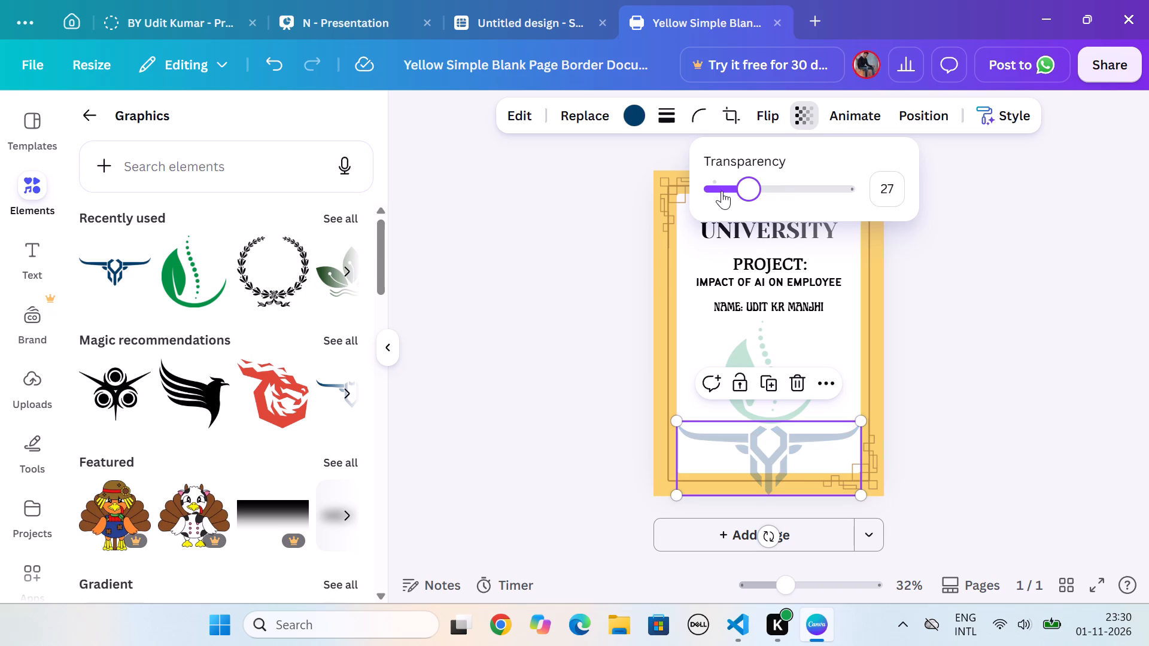
{"action": "left_click", "coordinate": [722, 191]}
{"action": "left_click", "coordinate": [546, 305]}
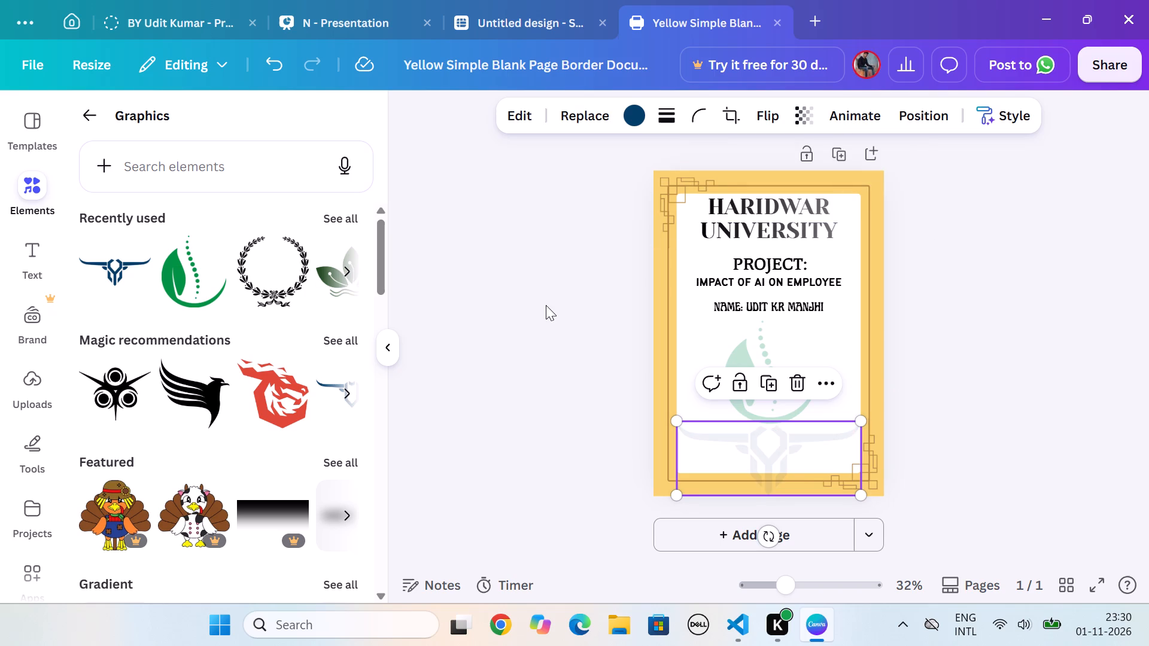
{"action": "left_click", "coordinate": [546, 305]}
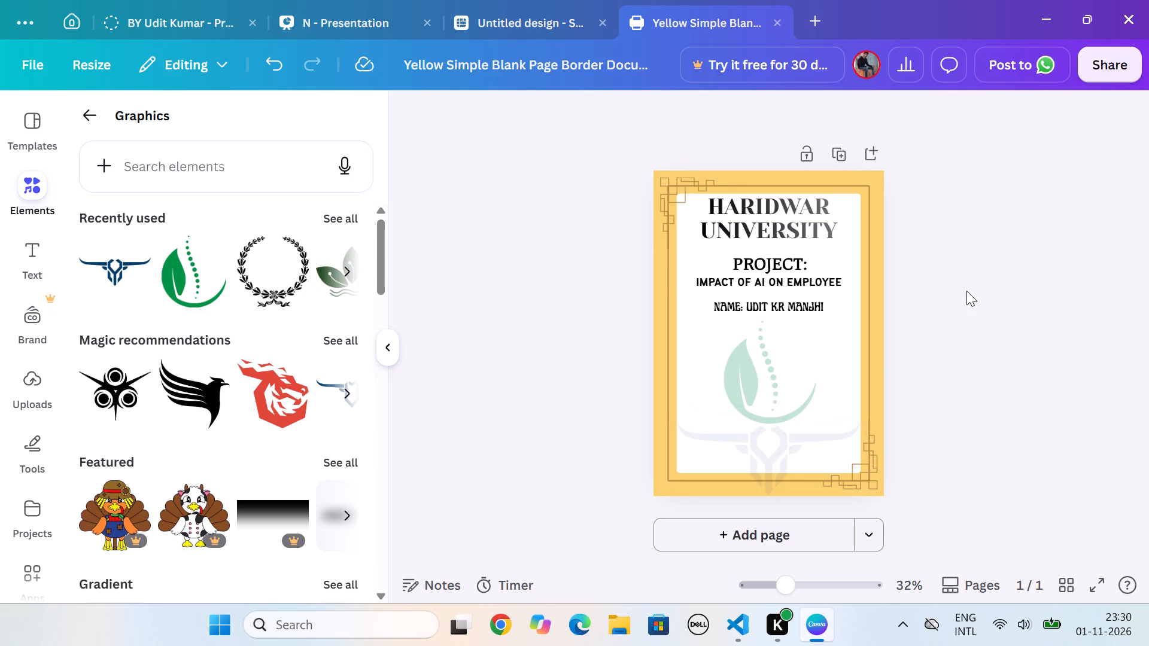
Insert the recommended black three-circle emblem and place it partly off the page at the bottom-left corner.
{"action": "left_click", "coordinate": [108, 387]}
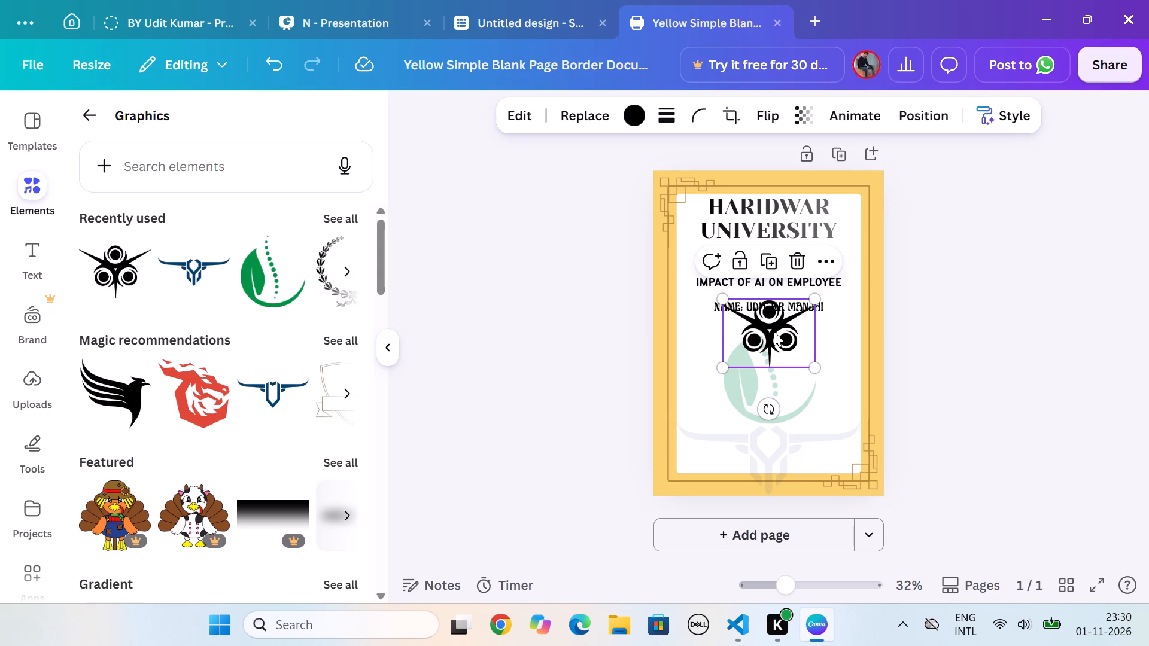
{"action": "left_click_drag", "start_coordinate": [774, 331], "coordinate": [693, 455]}
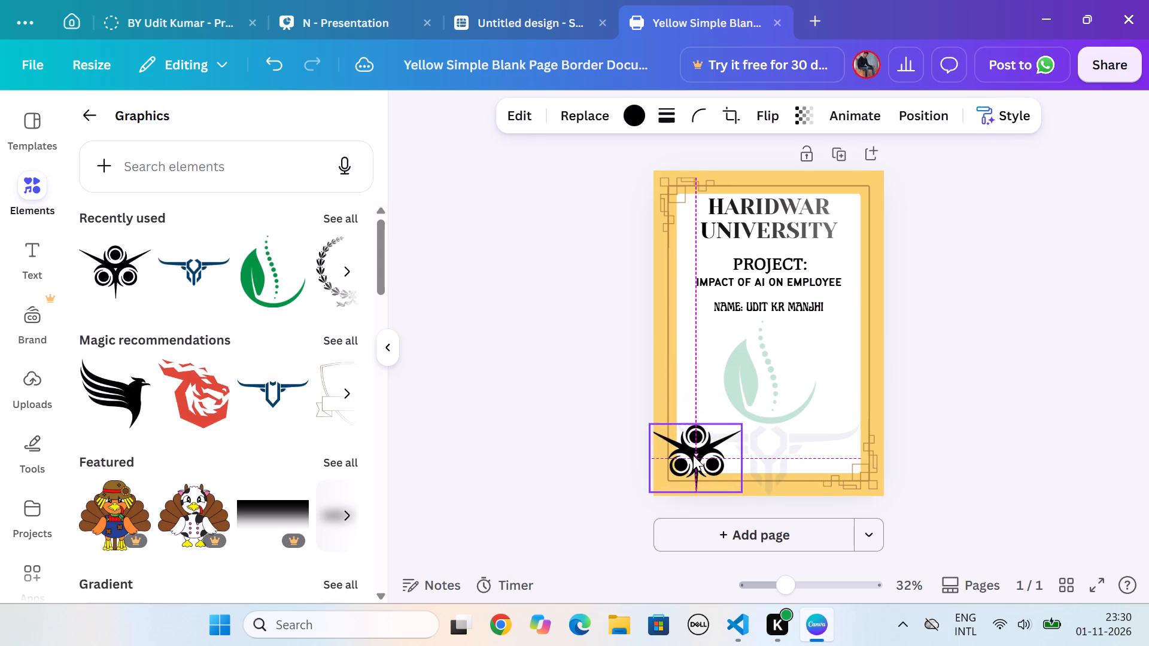
{"action": "left_click_drag", "start_coordinate": [693, 455], "coordinate": [670, 474]}
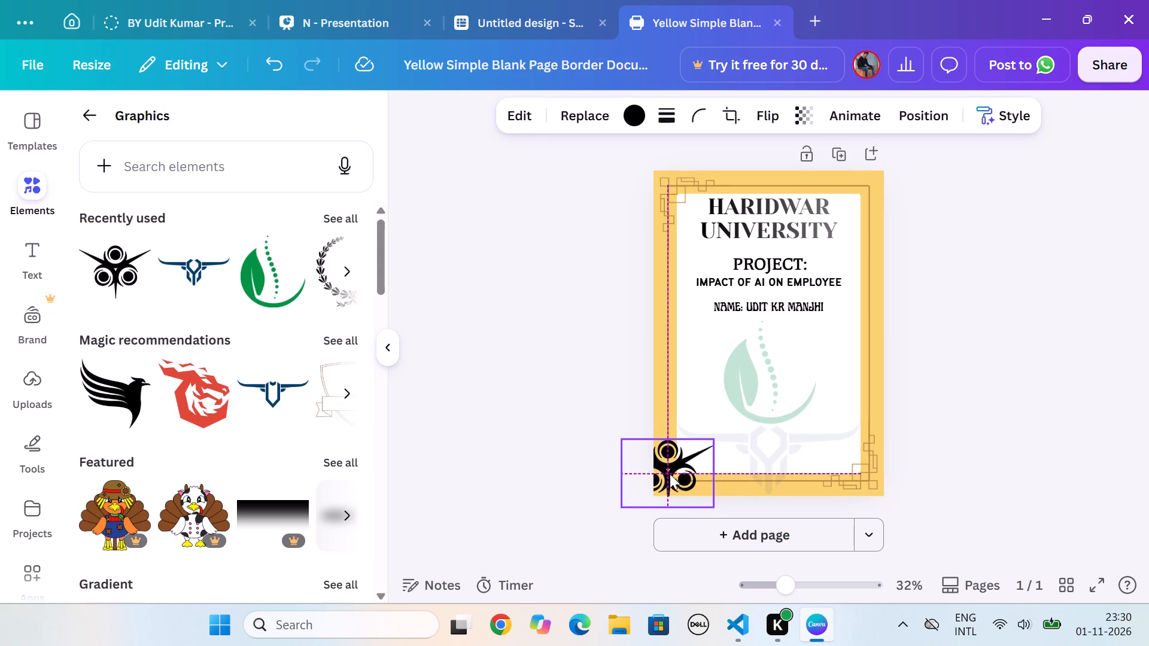
{"action": "left_click_drag", "start_coordinate": [670, 474], "coordinate": [660, 485]}
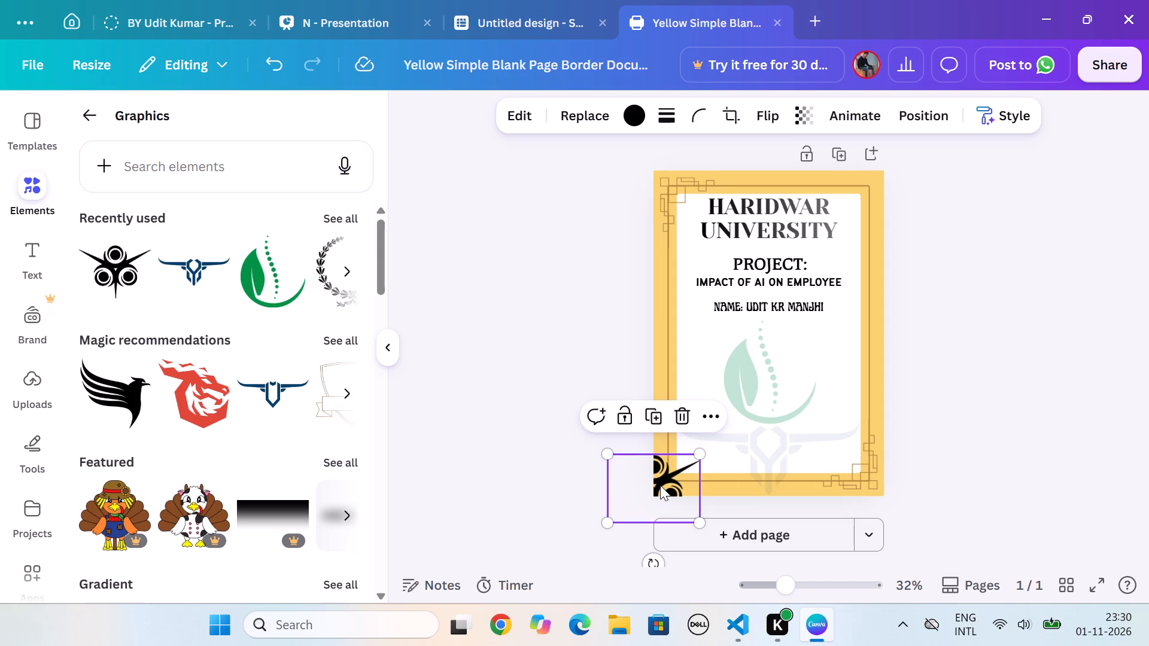
Insert the recommended black winged bird graphic and place it partly off the page at the bottom-right corner.
{"action": "left_click", "coordinate": [125, 388]}
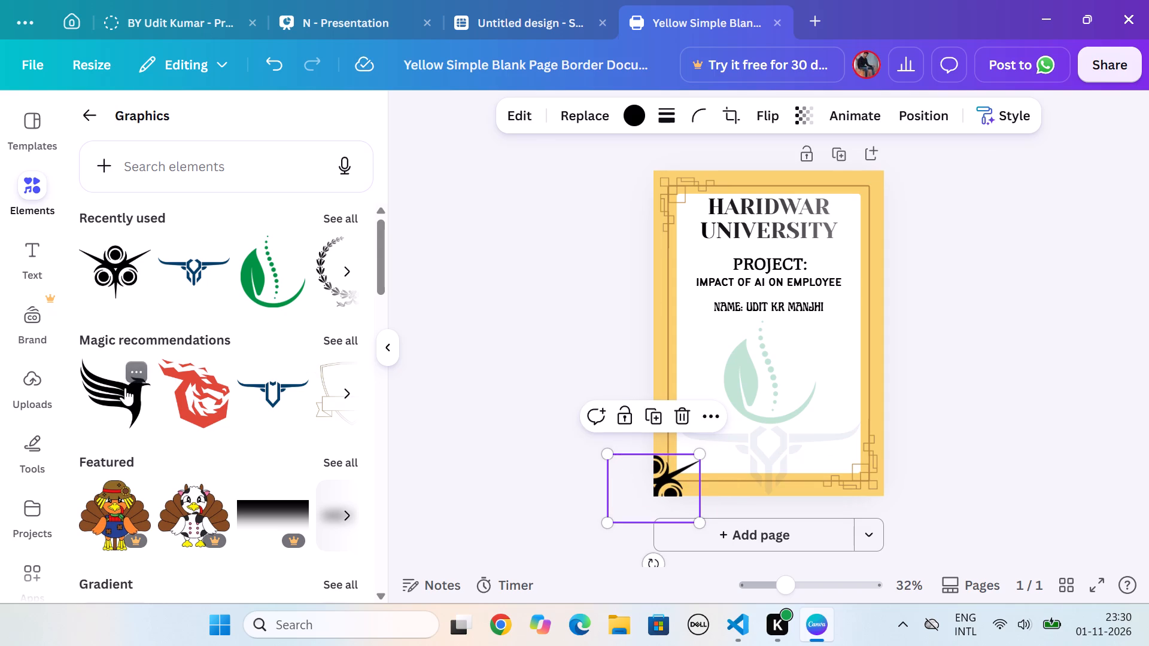
{"action": "left_click_drag", "start_coordinate": [770, 334], "coordinate": [888, 494]}
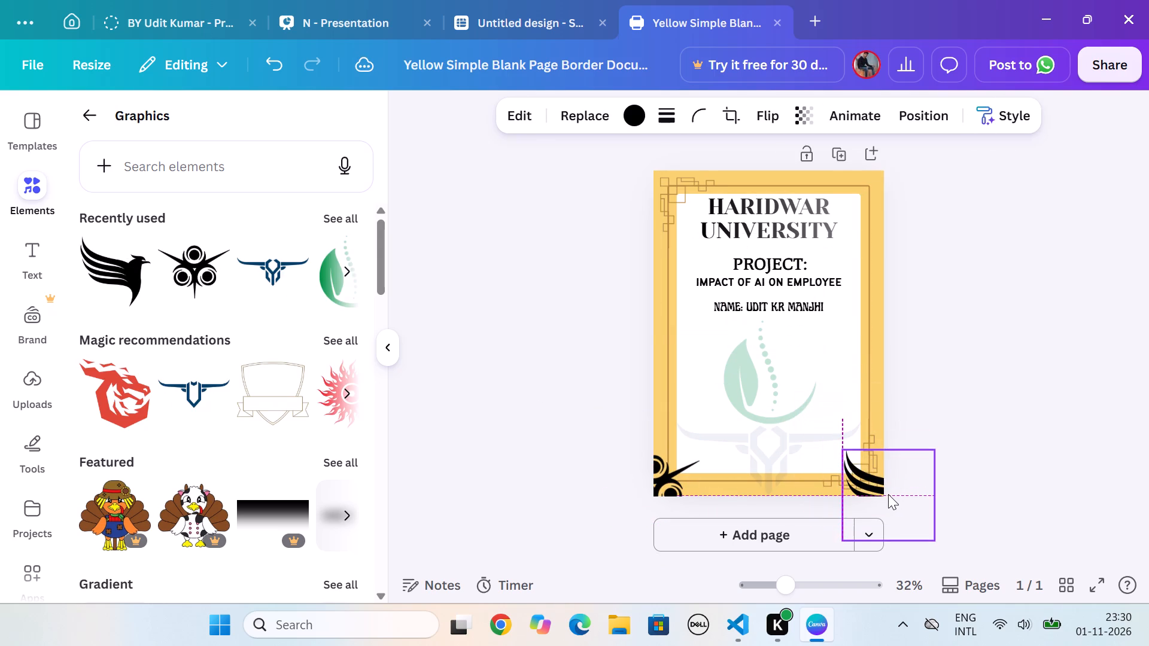
{"action": "left_click_drag", "start_coordinate": [888, 494], "coordinate": [893, 498]}
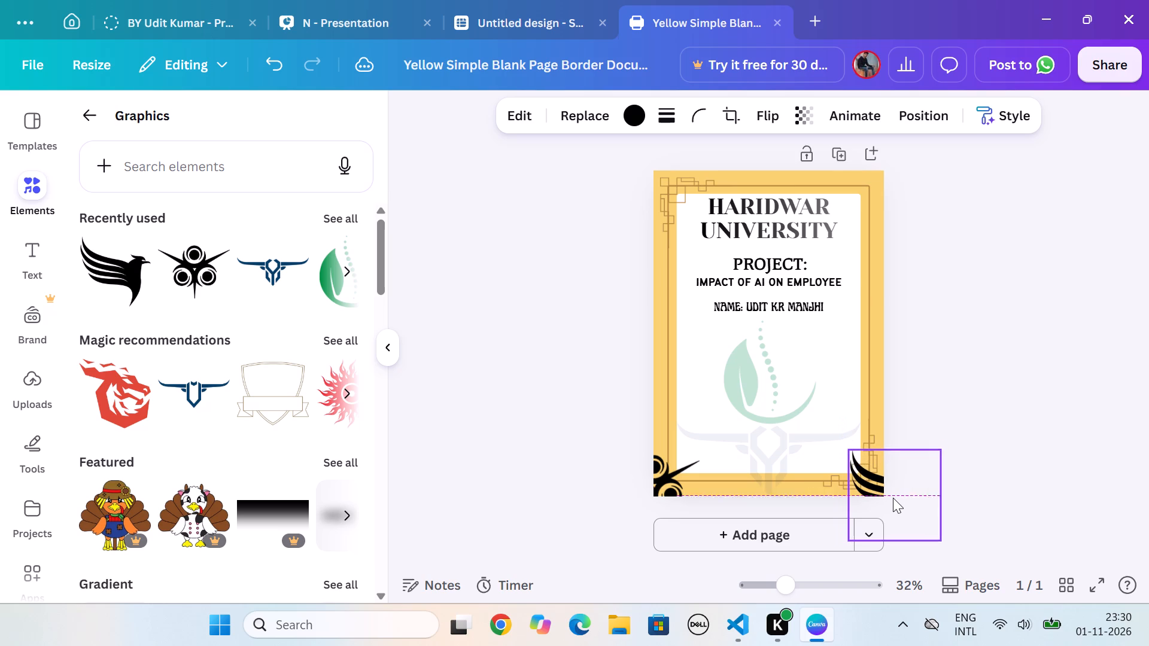
{"action": "left_click_drag", "start_coordinate": [893, 498], "coordinate": [897, 495]}
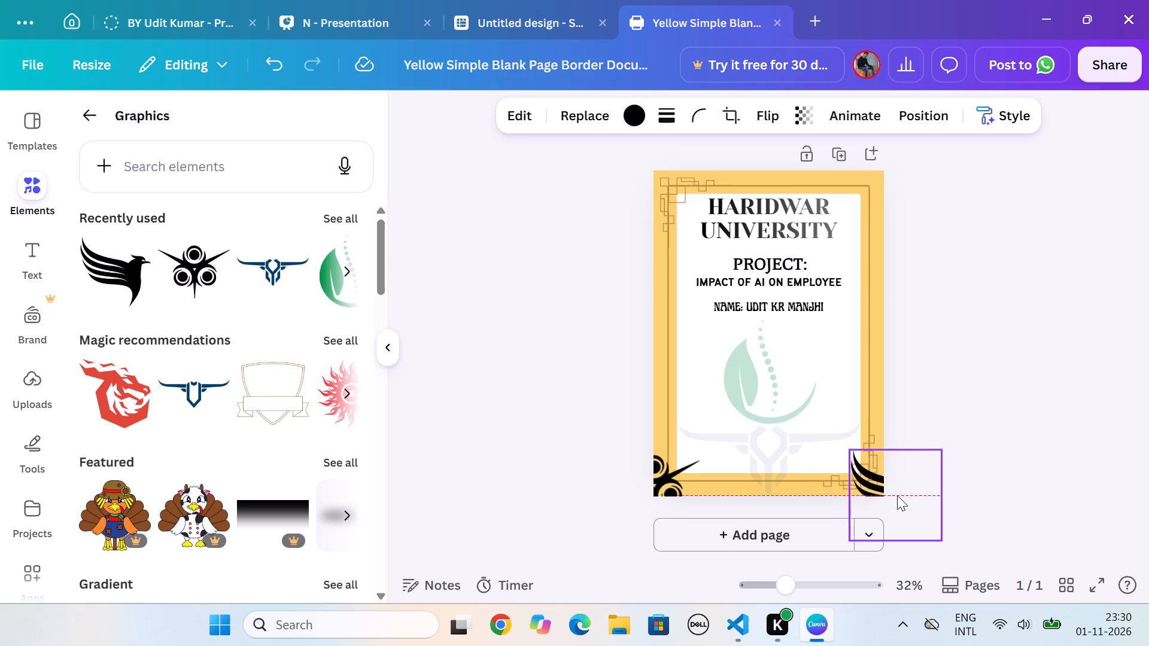
{"action": "left_click_drag", "start_coordinate": [897, 495], "coordinate": [895, 495]}
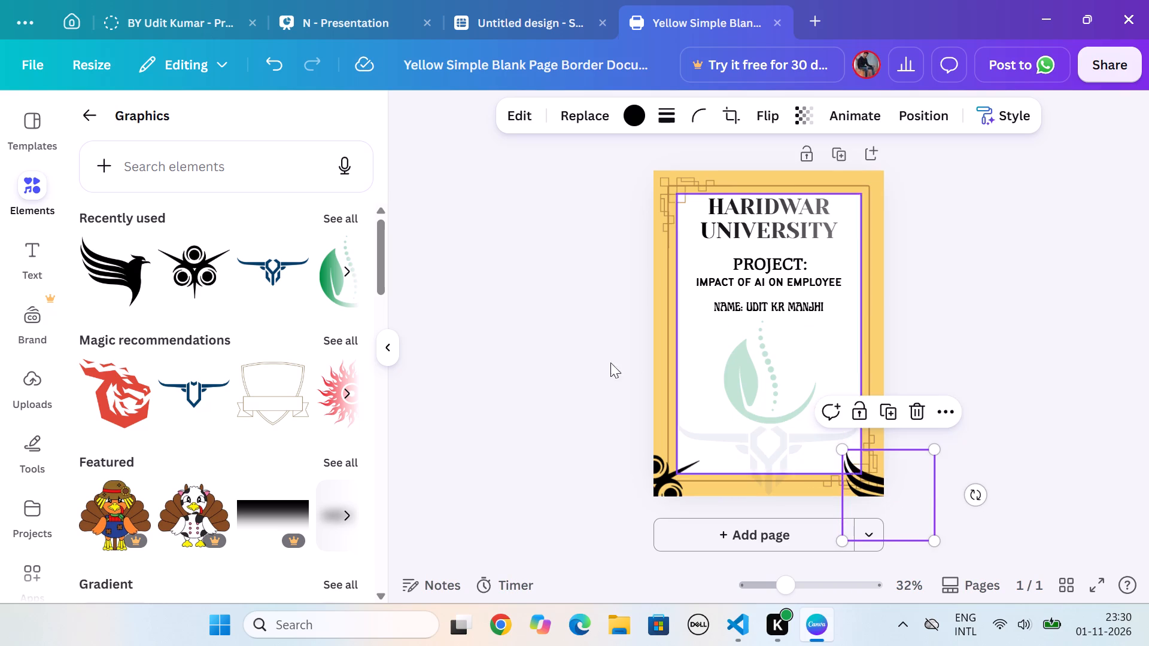
{"action": "left_click", "coordinate": [560, 385]}
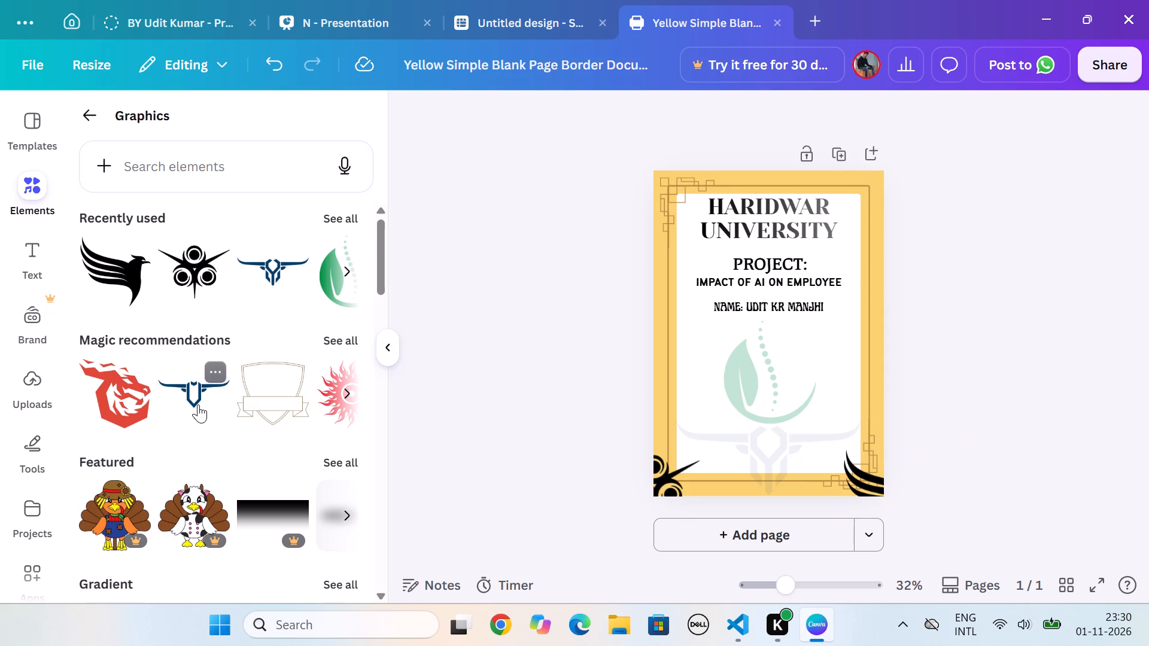
Insert the red flaming sun graphic and place it partly off the page at the top-right corner.
{"action": "scroll", "coordinate": [198, 404], "scroll_direction": "left", "scroll_amount": 2}
{"action": "left_click", "coordinate": [241, 380]}
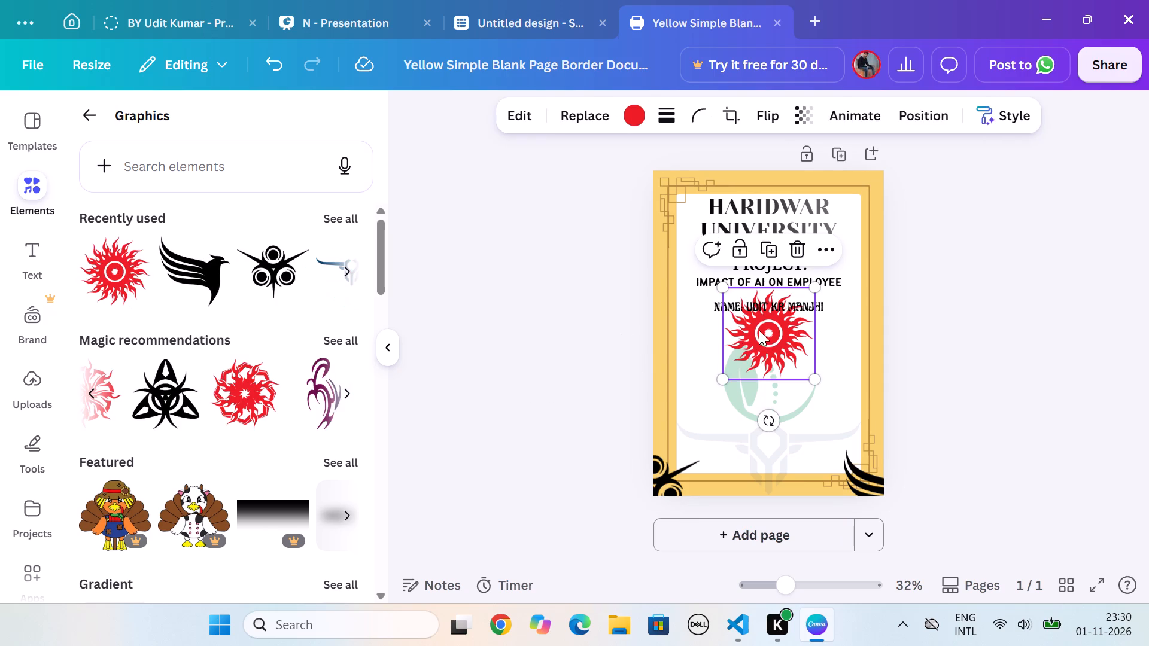
{"action": "left_click_drag", "start_coordinate": [759, 330], "coordinate": [871, 188]}
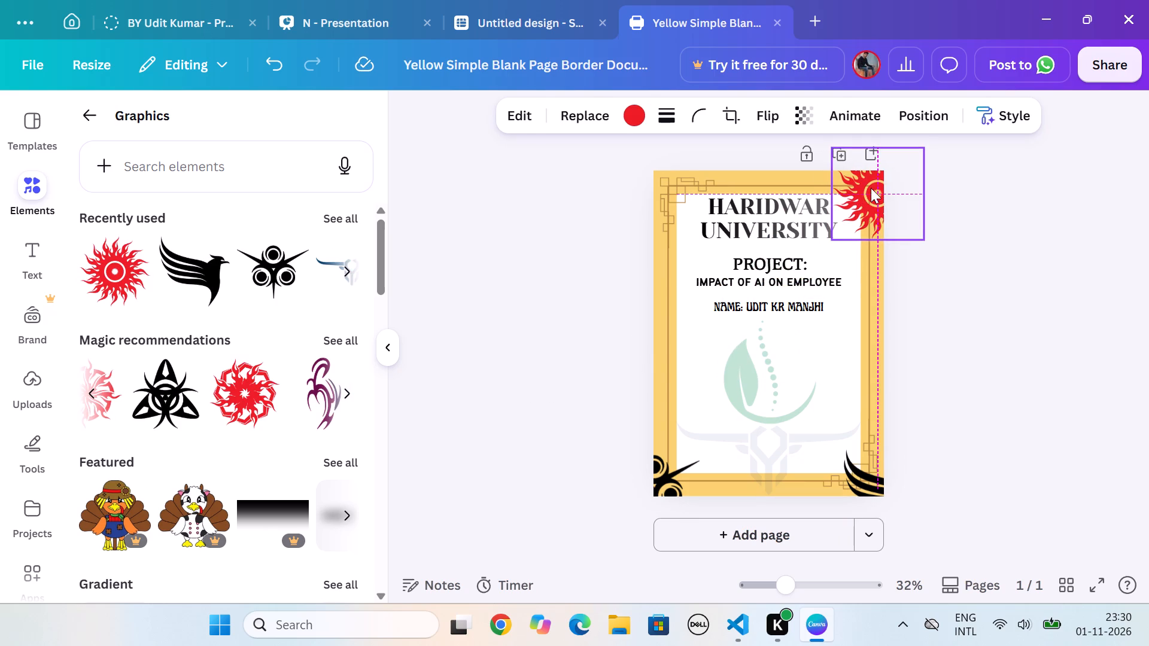
{"action": "left_click_drag", "start_coordinate": [871, 188], "coordinate": [885, 175]}
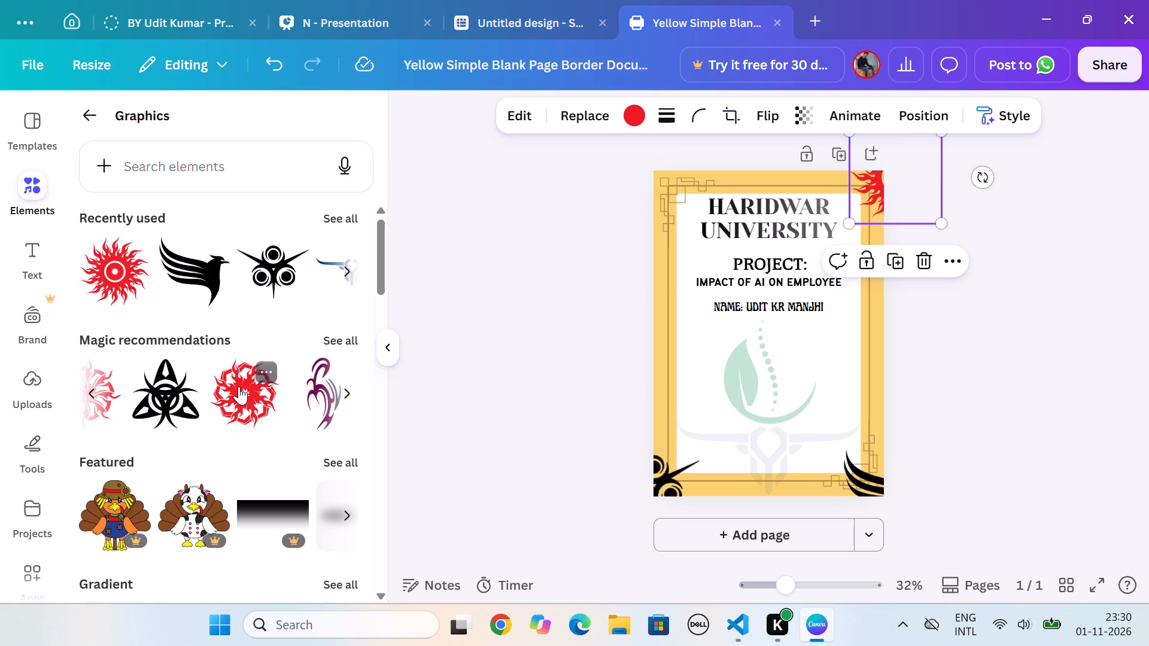
Insert the red interlaced flame rosette and place it partly off the page at the top-left corner.
{"action": "scroll", "coordinate": [239, 386], "scroll_direction": "left", "scroll_amount": 1}
{"action": "left_click", "coordinate": [140, 395]}
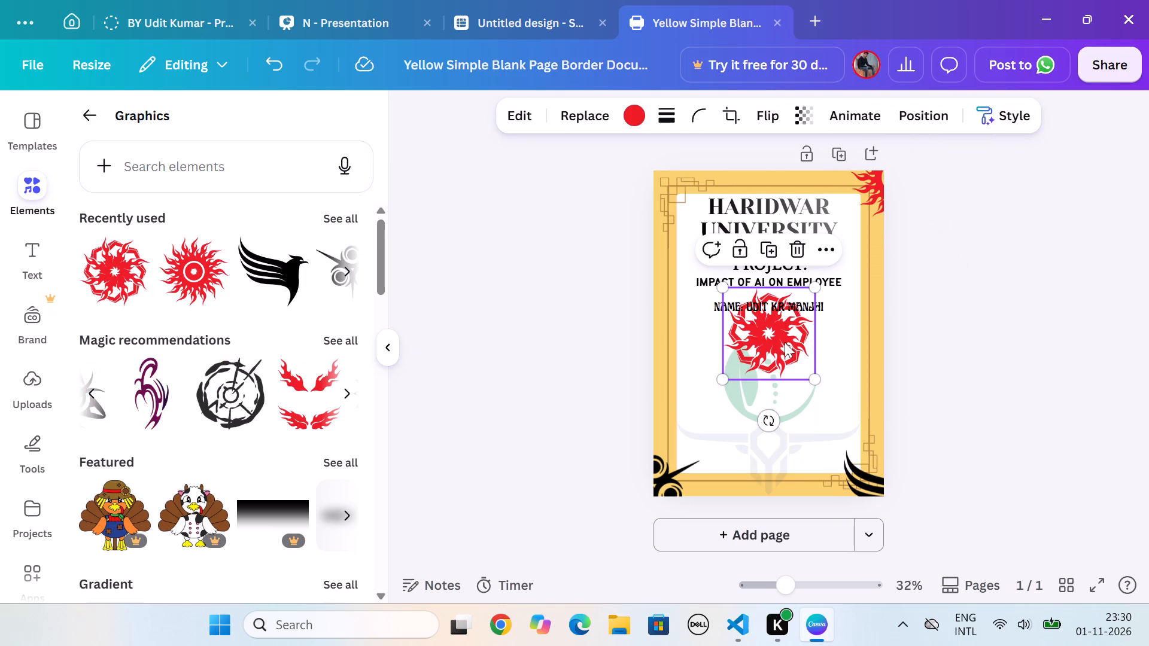
{"action": "left_click_drag", "start_coordinate": [780, 339], "coordinate": [676, 195]}
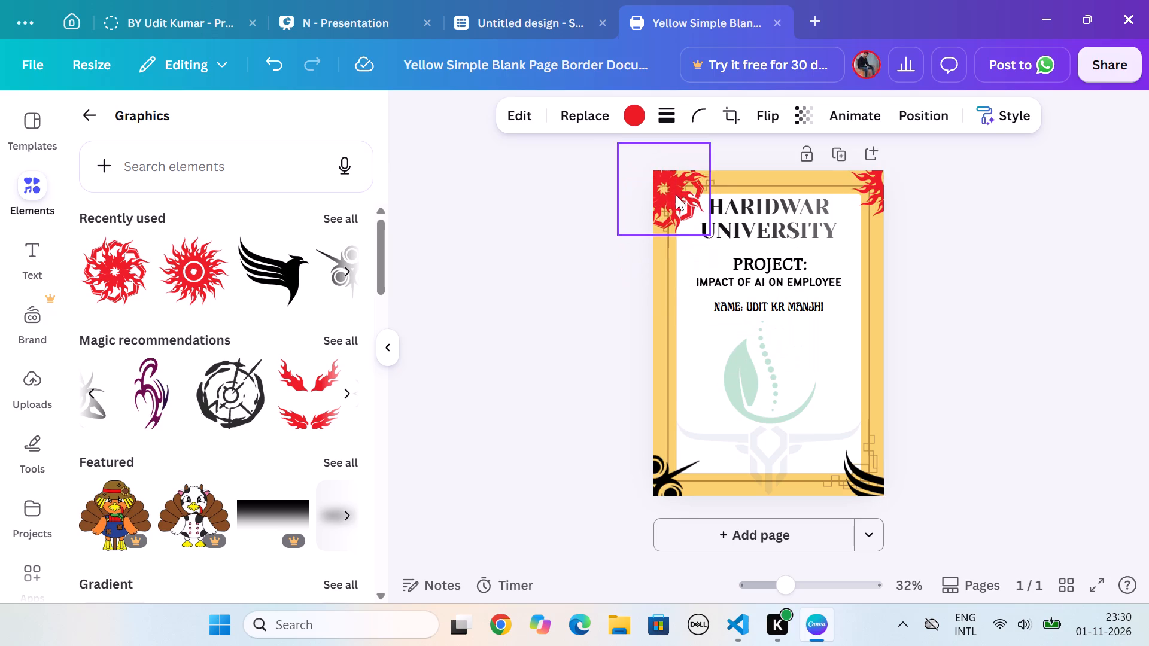
{"action": "left_click_drag", "start_coordinate": [676, 195], "coordinate": [661, 184]}
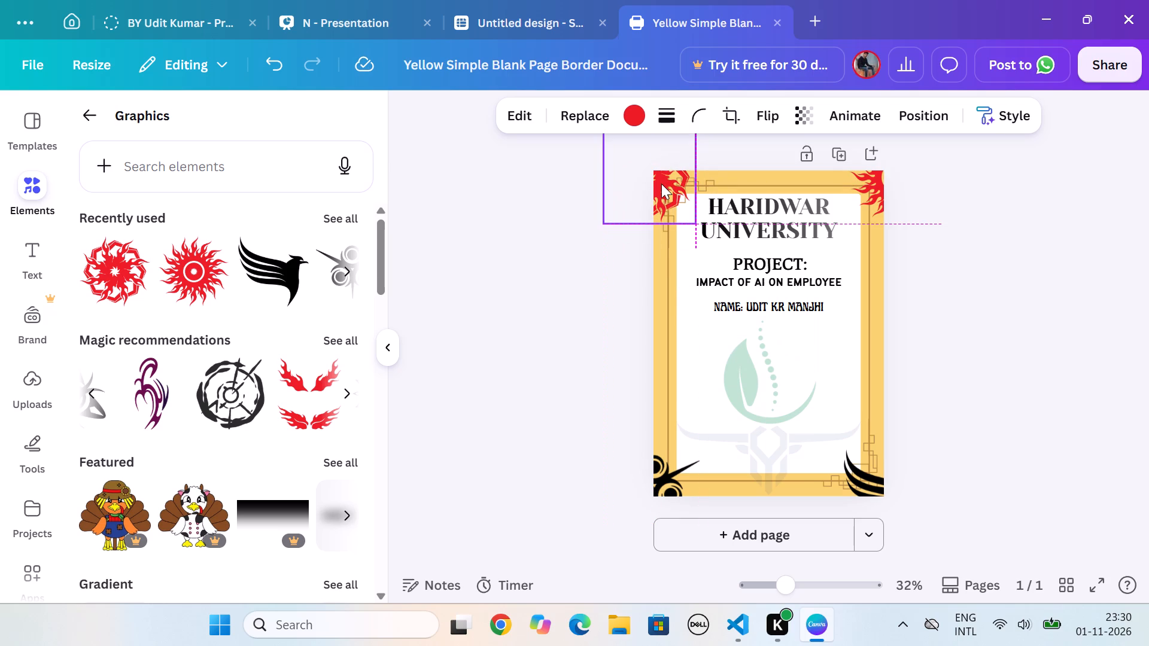
{"action": "left_click_drag", "start_coordinate": [661, 184], "coordinate": [656, 182]}
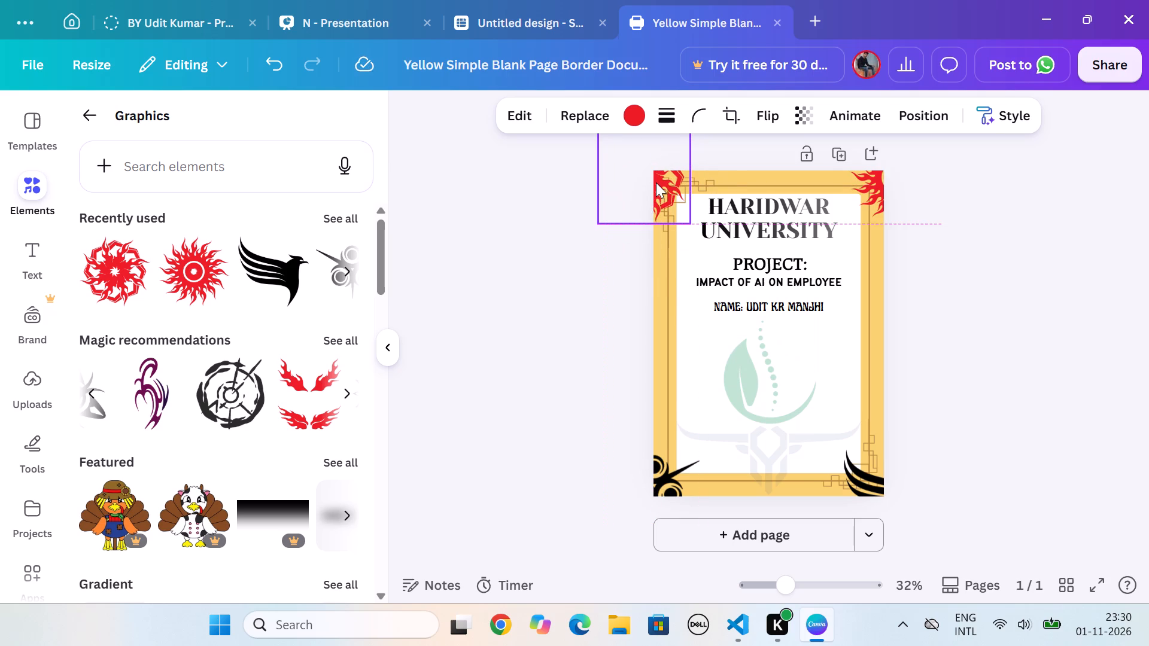
{"action": "left_click", "coordinate": [534, 275]}
Insert the black spiked circular frame from the recommended graphics and place it over the faded leaf.
{"action": "scroll", "coordinate": [255, 394], "scroll_direction": "left", "scroll_amount": 1}
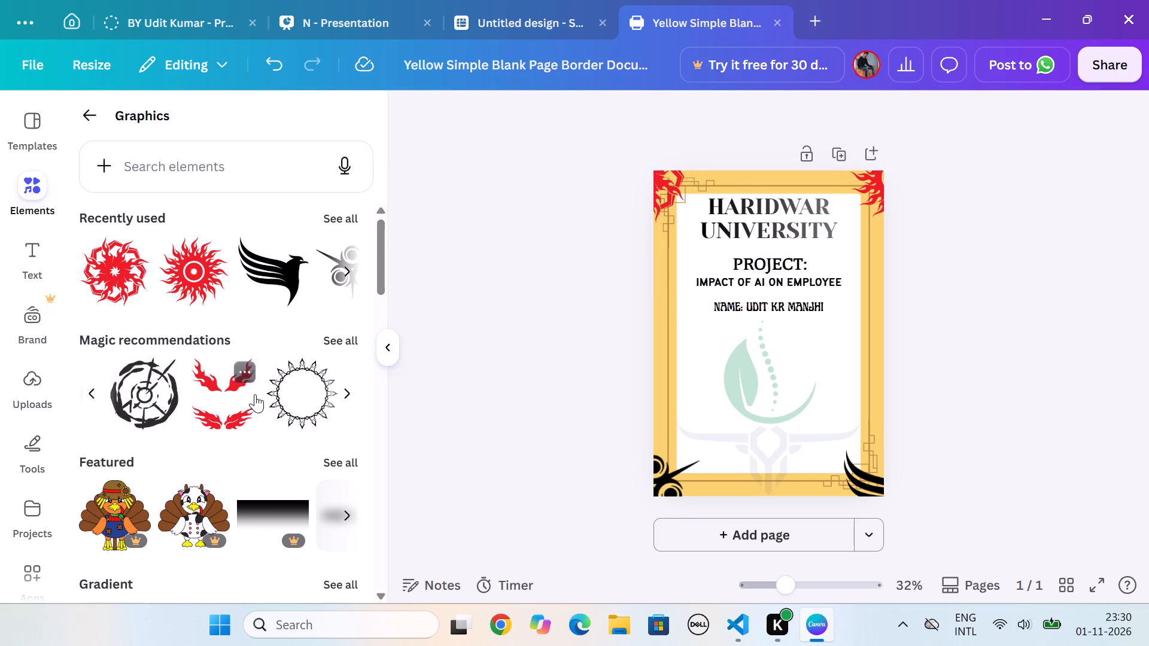
{"action": "scroll", "coordinate": [255, 394], "scroll_direction": "left", "scroll_amount": 1}
{"action": "left_click", "coordinate": [153, 392]}
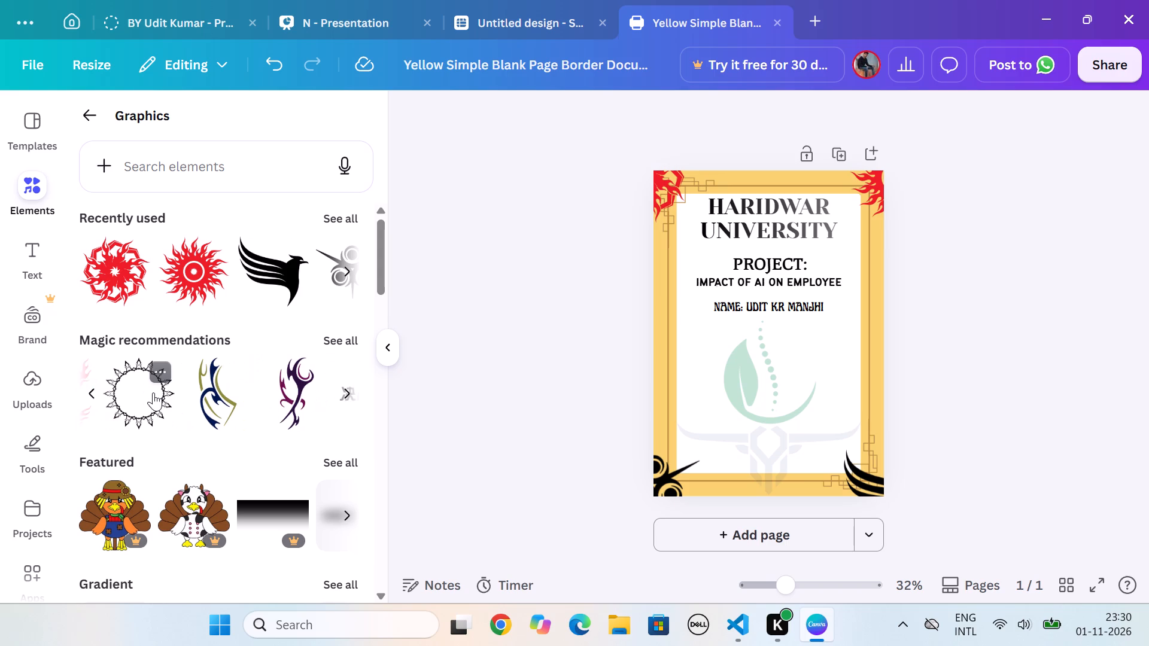
{"action": "left_click_drag", "start_coordinate": [764, 330], "coordinate": [755, 381]}
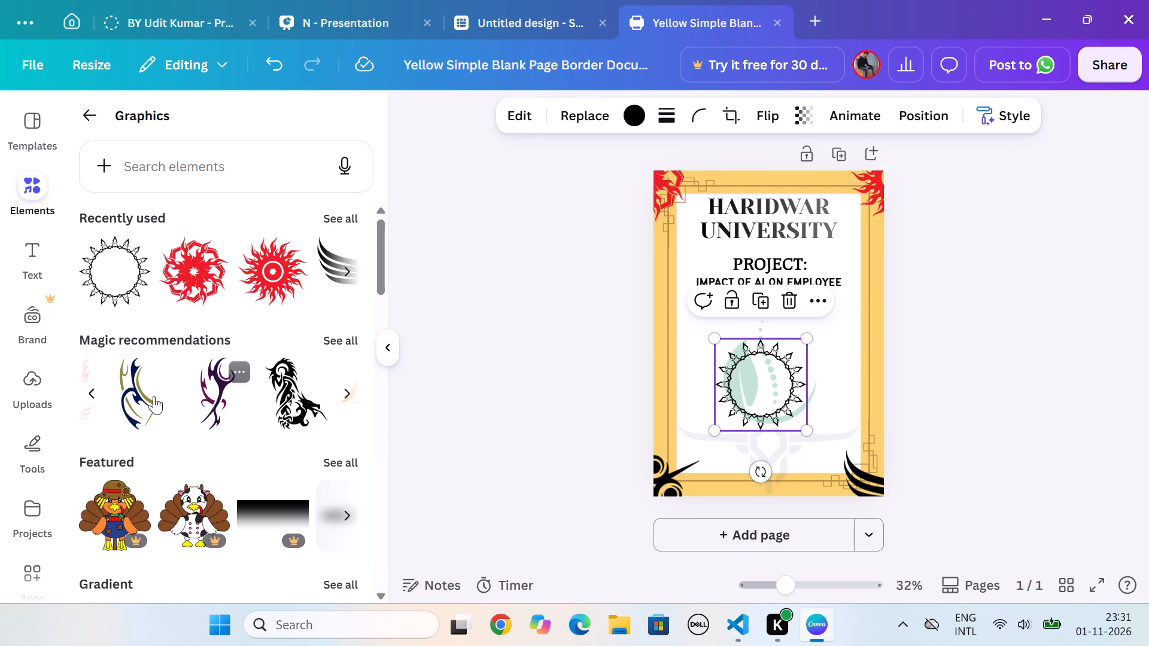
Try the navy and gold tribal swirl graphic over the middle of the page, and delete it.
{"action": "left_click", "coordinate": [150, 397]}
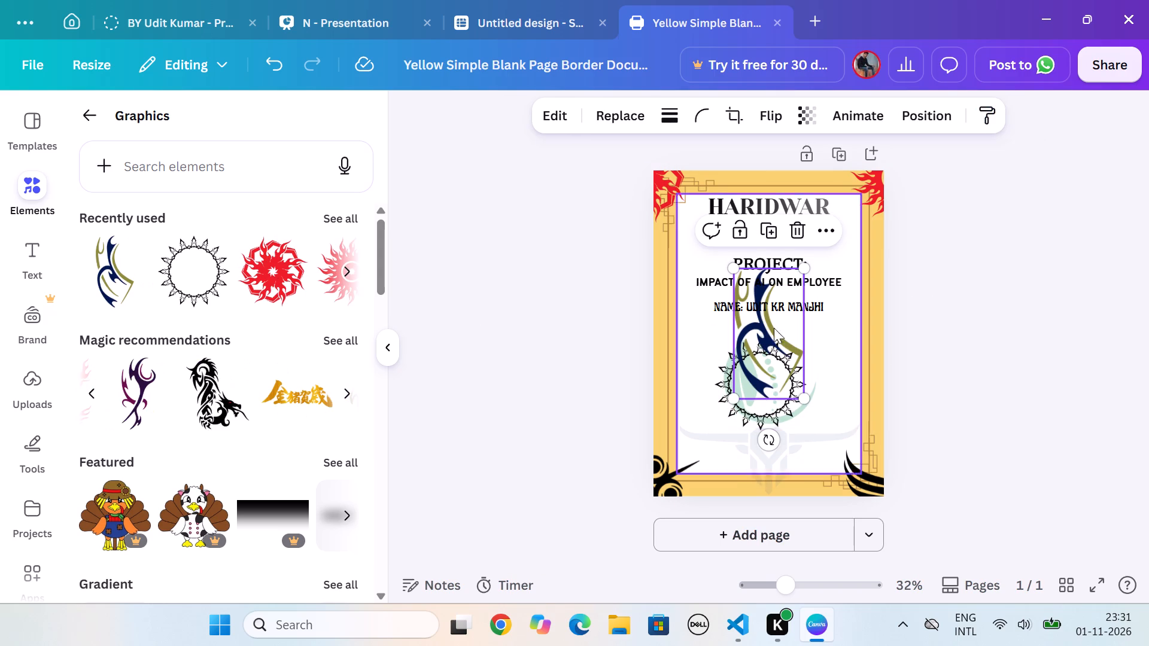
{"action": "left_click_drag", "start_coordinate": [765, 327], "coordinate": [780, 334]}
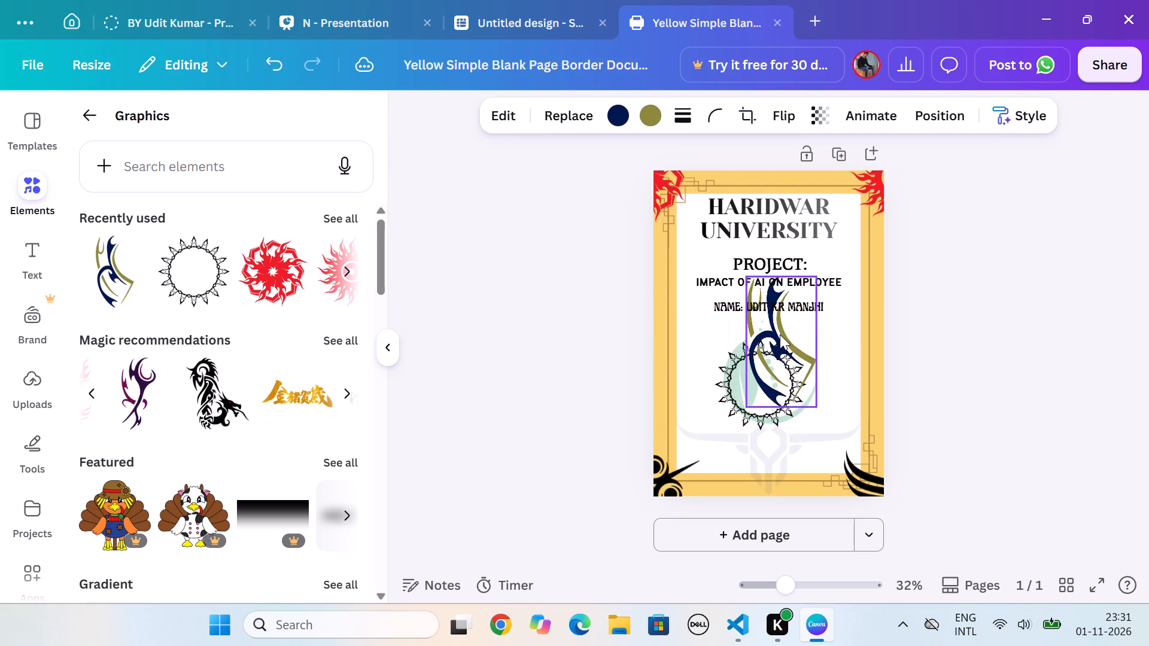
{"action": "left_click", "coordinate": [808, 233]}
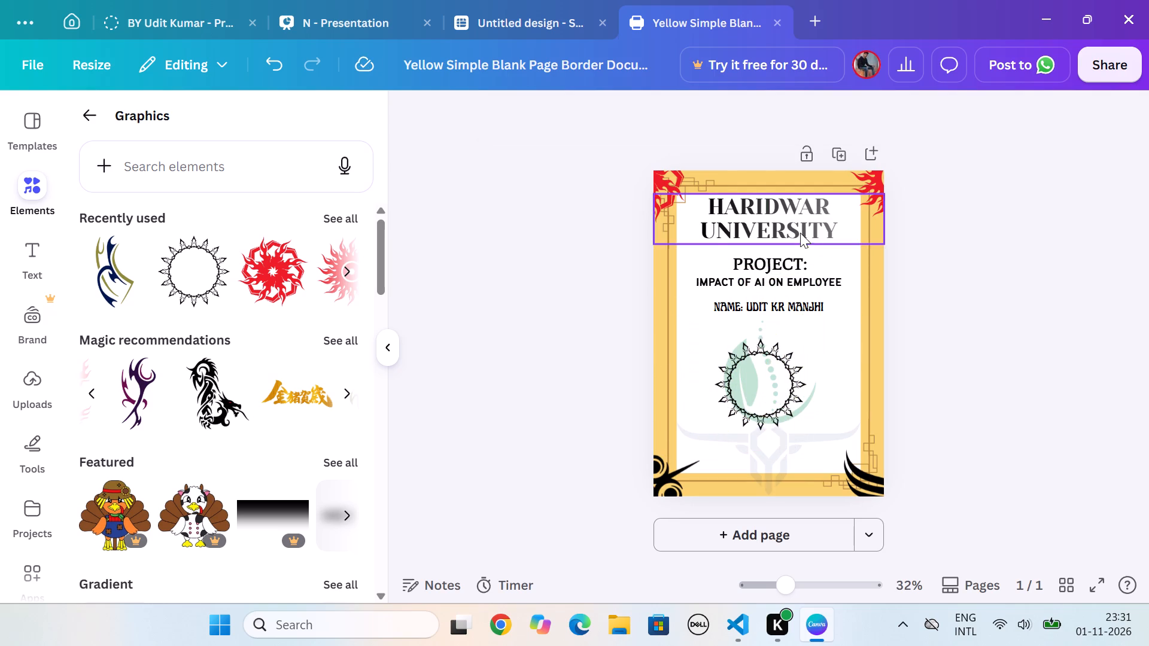
Insert the black flaming wheel graphic from the recommended graphics and place its wheel inside the spiked circular frame.
{"action": "scroll", "coordinate": [272, 409], "scroll_direction": "left", "scroll_amount": 3}
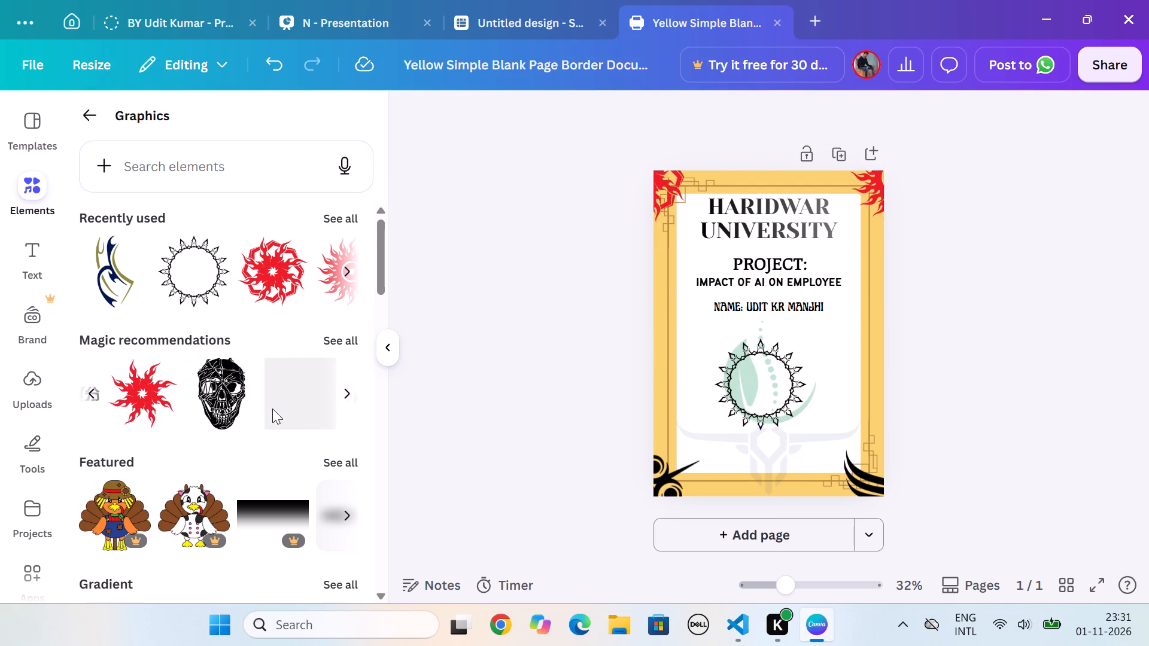
{"action": "scroll", "coordinate": [272, 409], "scroll_direction": "left", "scroll_amount": 1}
{"action": "left_click", "coordinate": [217, 385]}
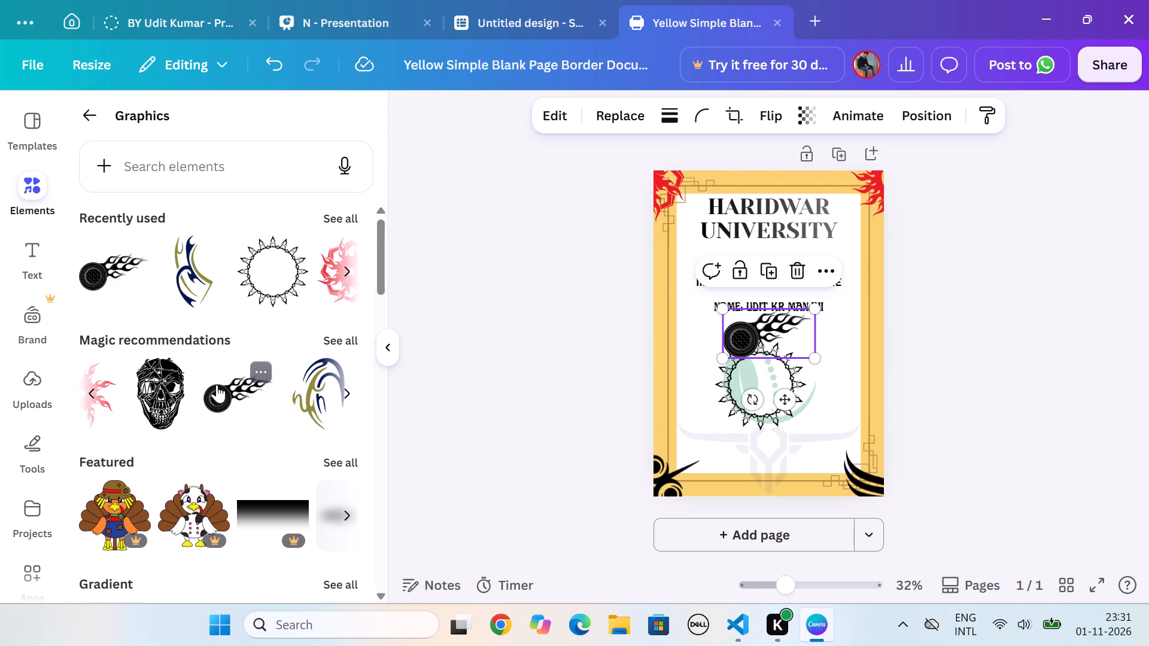
{"action": "left_click_drag", "start_coordinate": [743, 327], "coordinate": [757, 349]}
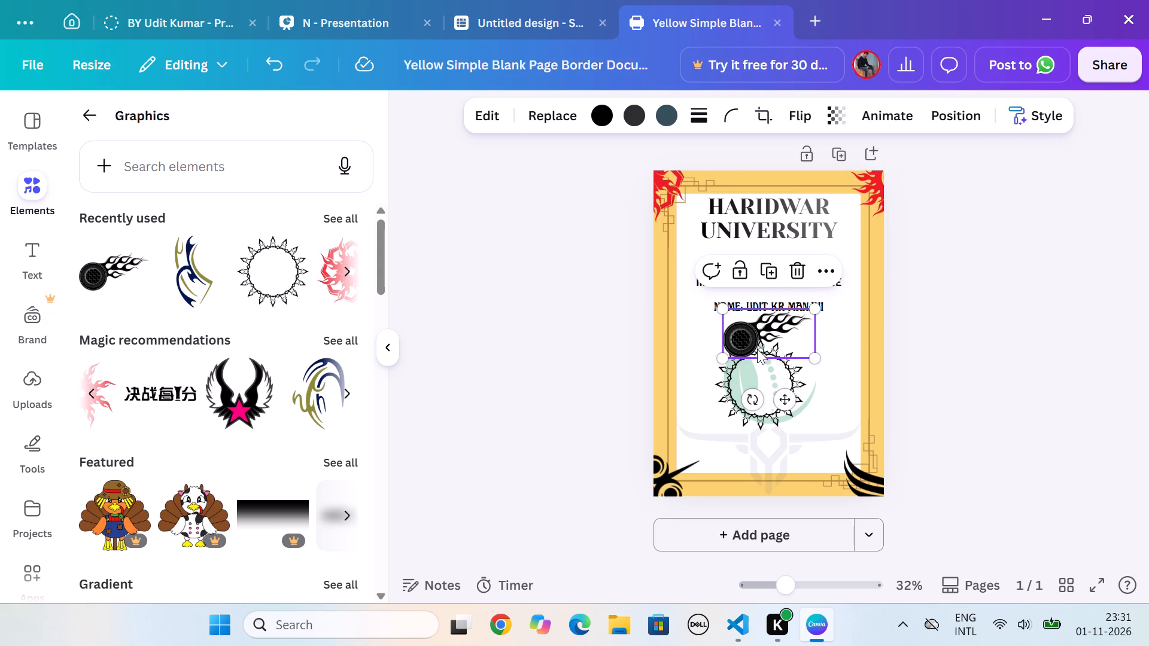
{"action": "left_click_drag", "start_coordinate": [757, 349], "coordinate": [765, 368]}
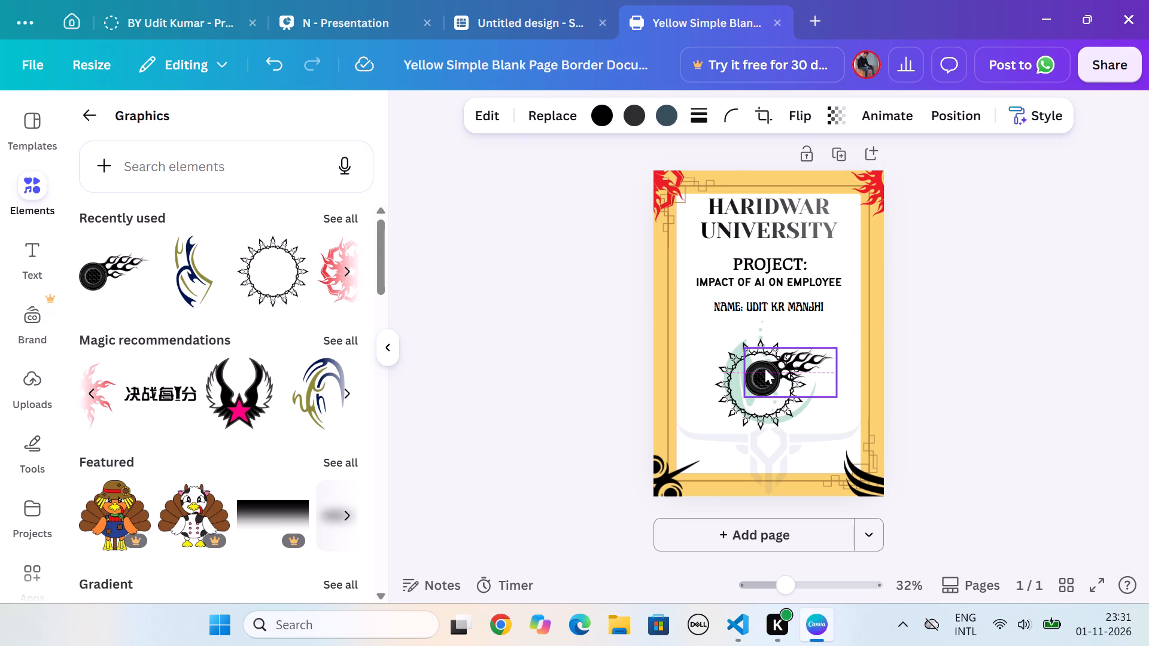
{"action": "left_click_drag", "start_coordinate": [765, 368], "coordinate": [764, 370]}
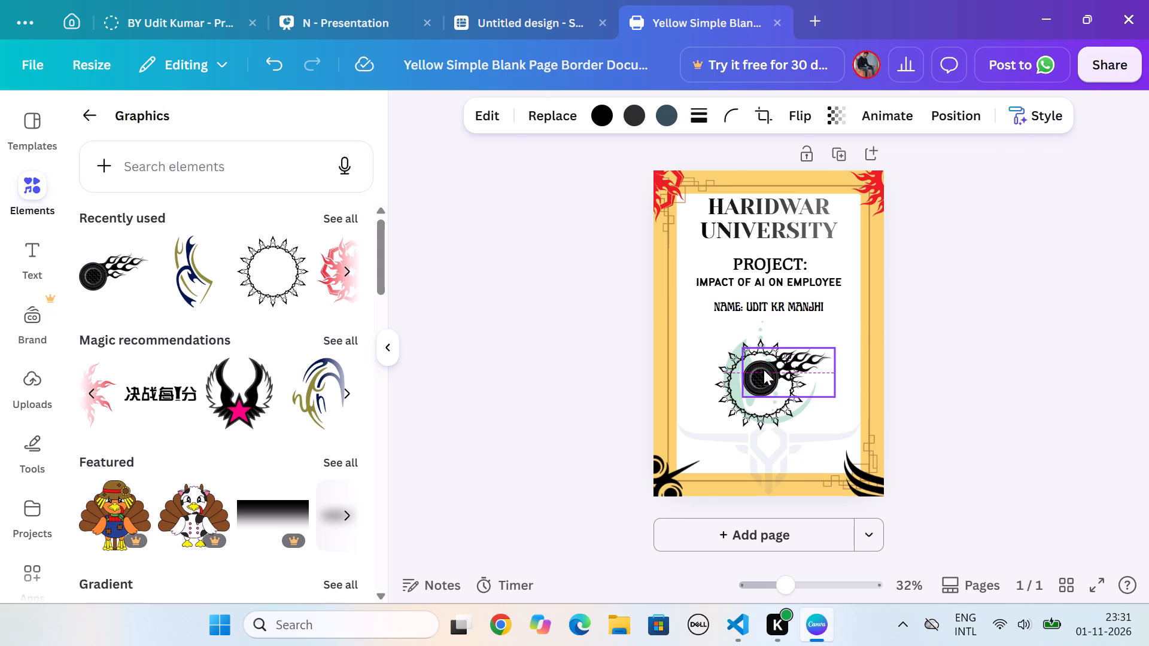
{"action": "left_click_drag", "start_coordinate": [764, 370], "coordinate": [763, 374]}
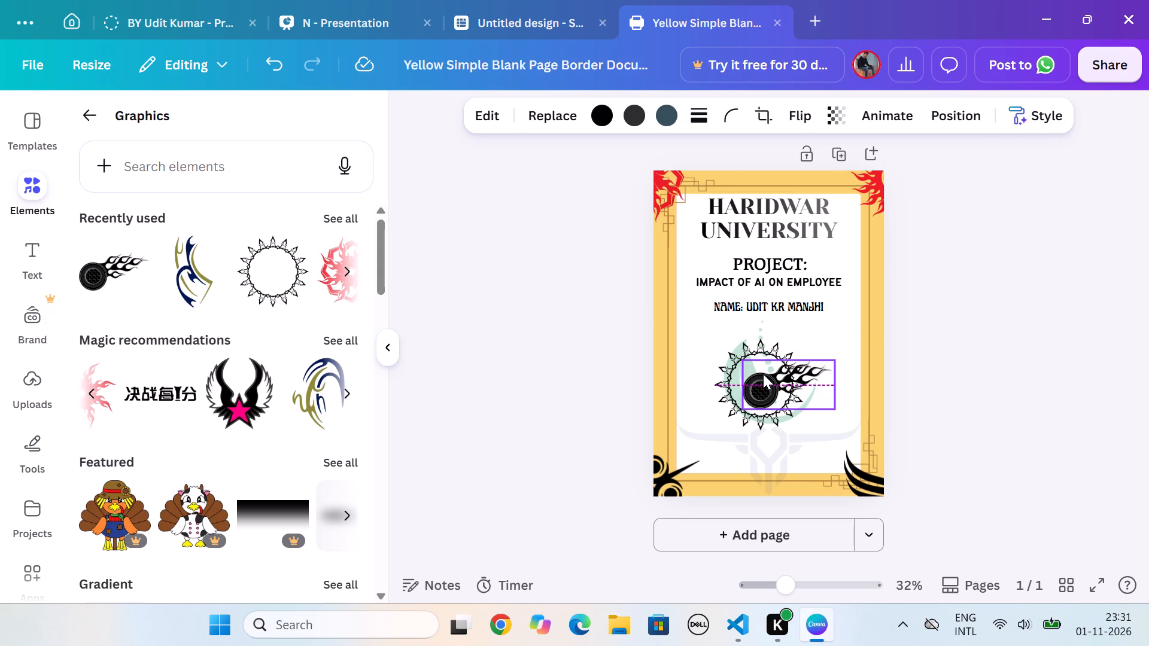
{"action": "left_click_drag", "start_coordinate": [763, 374], "coordinate": [763, 370]}
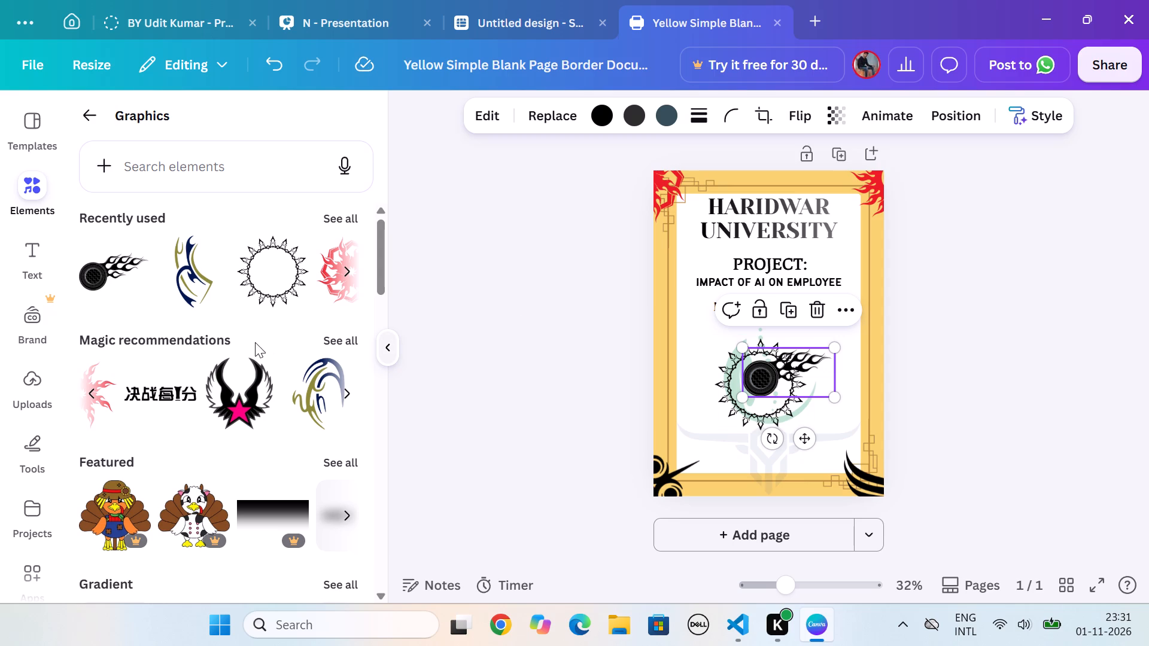
Look through the recently used and recommended graphics, and open the full collection of Magic recommendations.
{"action": "scroll", "coordinate": [281, 293], "scroll_direction": "left", "scroll_amount": 3}
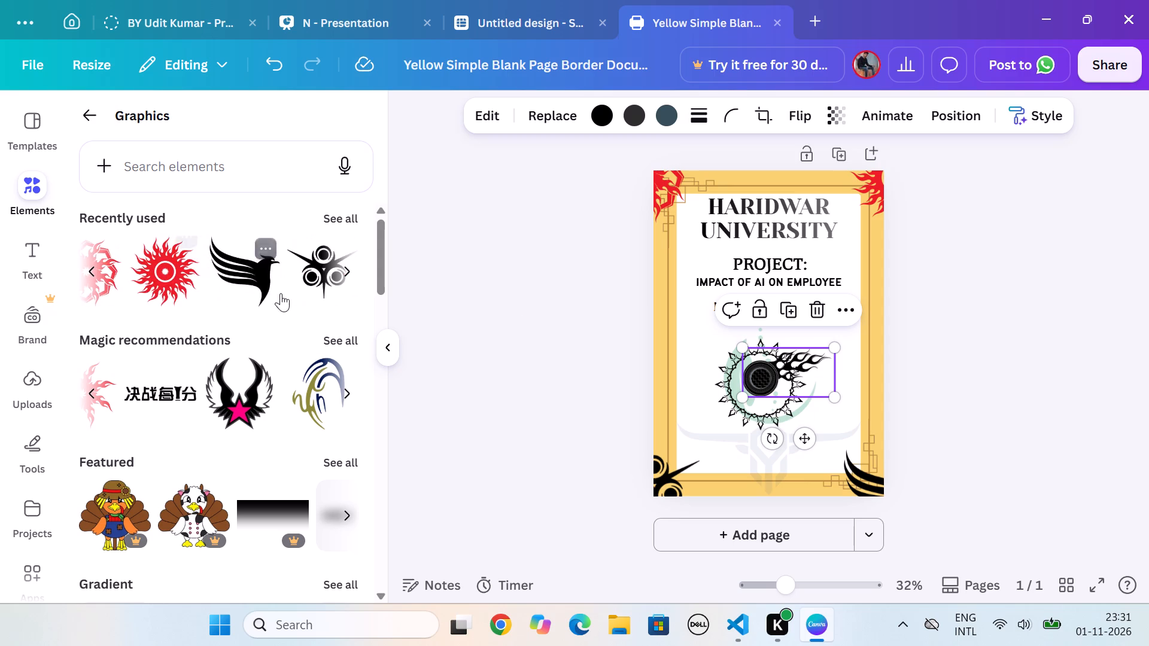
{"action": "scroll", "coordinate": [281, 293], "scroll_direction": "left", "scroll_amount": 3}
{"action": "scroll", "coordinate": [326, 395], "scroll_direction": "left", "scroll_amount": 1}
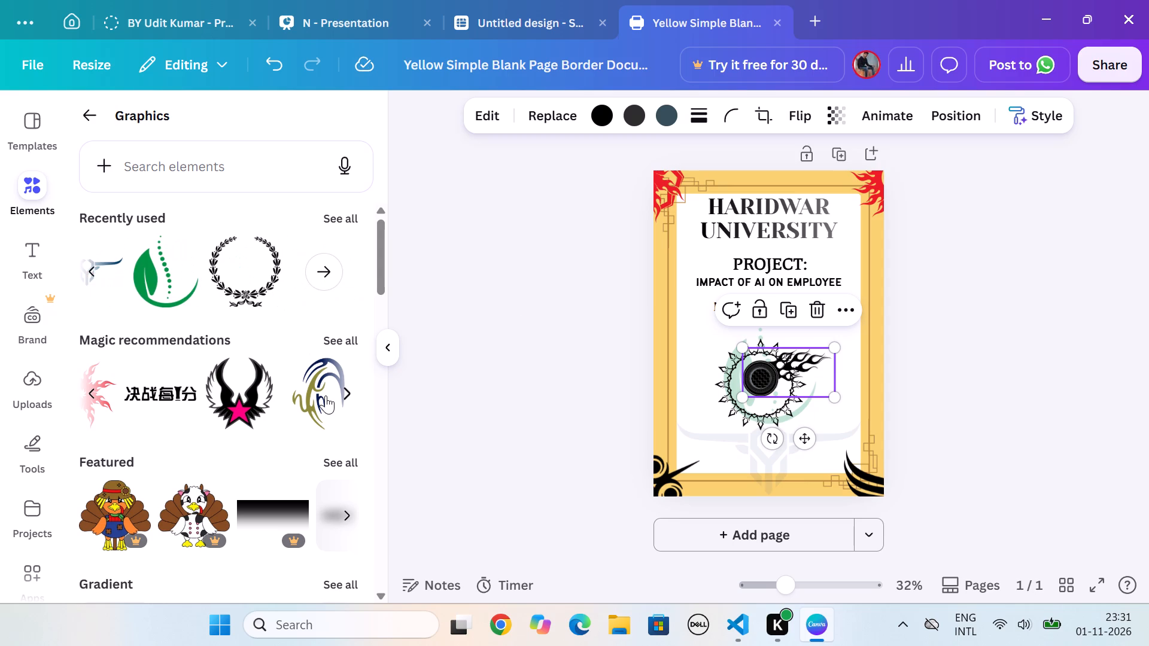
{"action": "scroll", "coordinate": [326, 395], "scroll_direction": "left", "scroll_amount": 1}
{"action": "scroll", "coordinate": [253, 413], "scroll_direction": "left", "scroll_amount": 3}
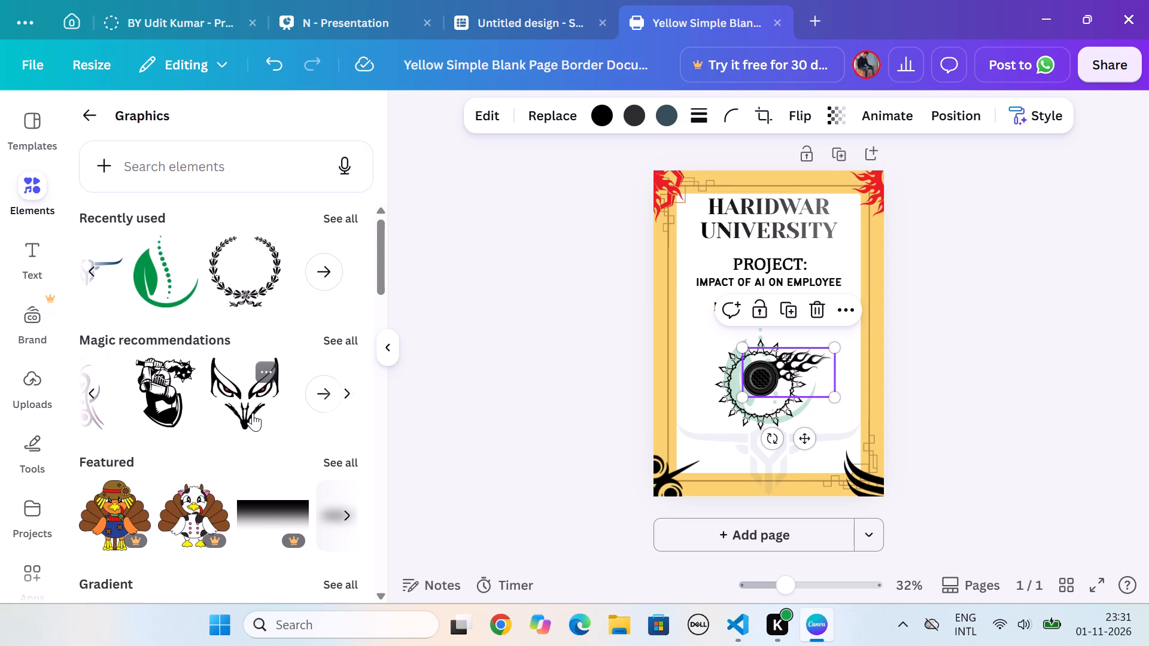
{"action": "scroll", "coordinate": [253, 413], "scroll_direction": "left", "scroll_amount": 1}
{"action": "left_click", "coordinate": [344, 336]}
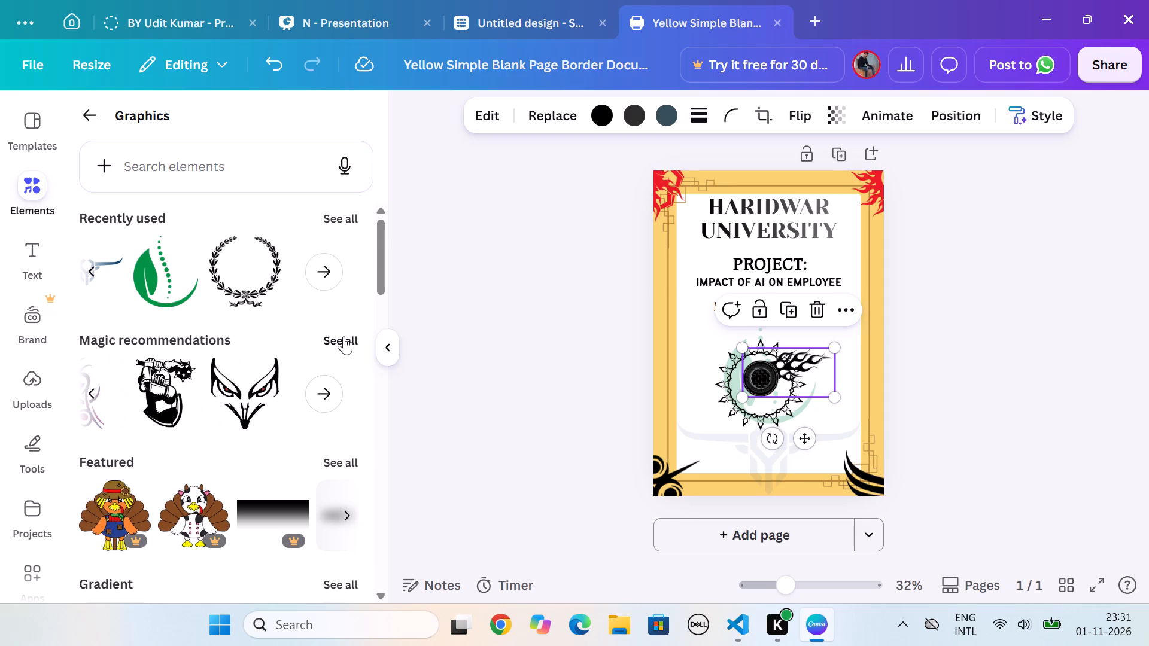
Insert the green interlaced diamond cross graphic and place it mostly off the page at the bottom-left corner, over the black ornament.
{"action": "scroll", "coordinate": [163, 502], "scroll_direction": "down", "scroll_amount": 2}
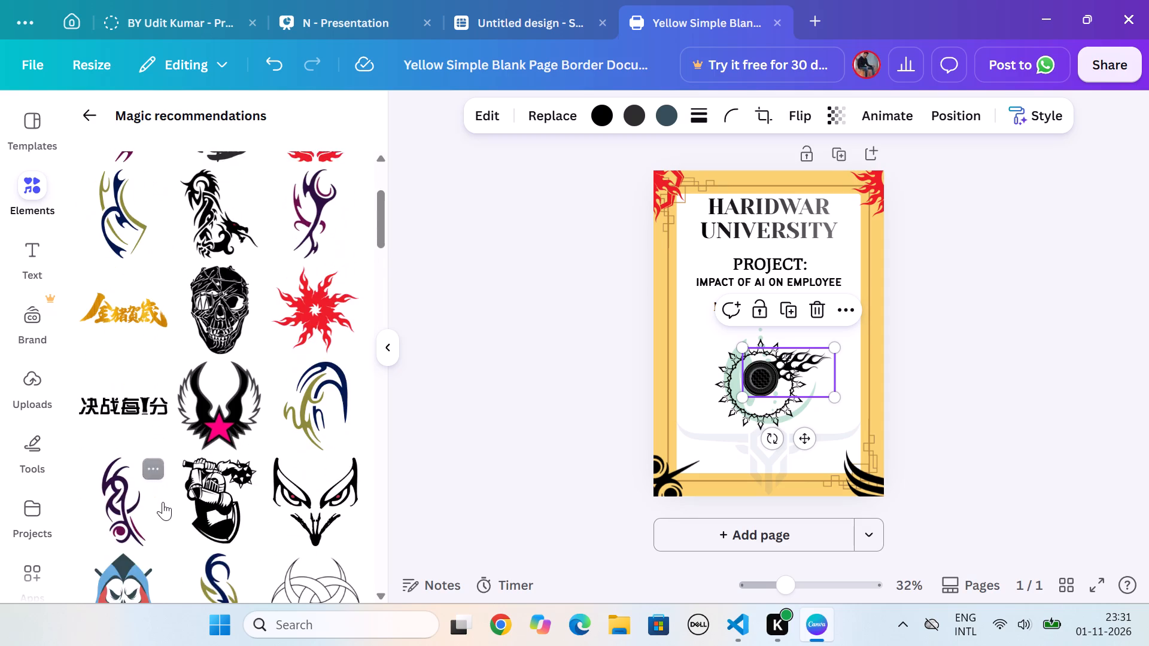
{"action": "scroll", "coordinate": [163, 502], "scroll_direction": "down", "scroll_amount": 2}
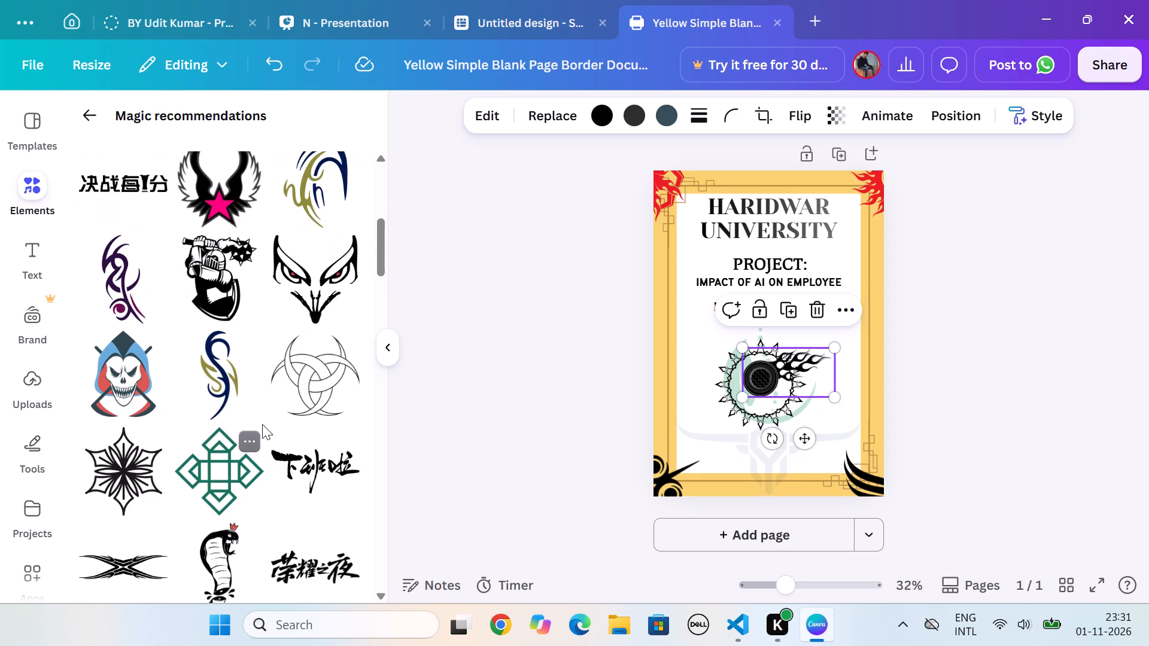
{"action": "left_click", "coordinate": [212, 471]}
{"action": "left_click_drag", "start_coordinate": [767, 314], "coordinate": [764, 337]}
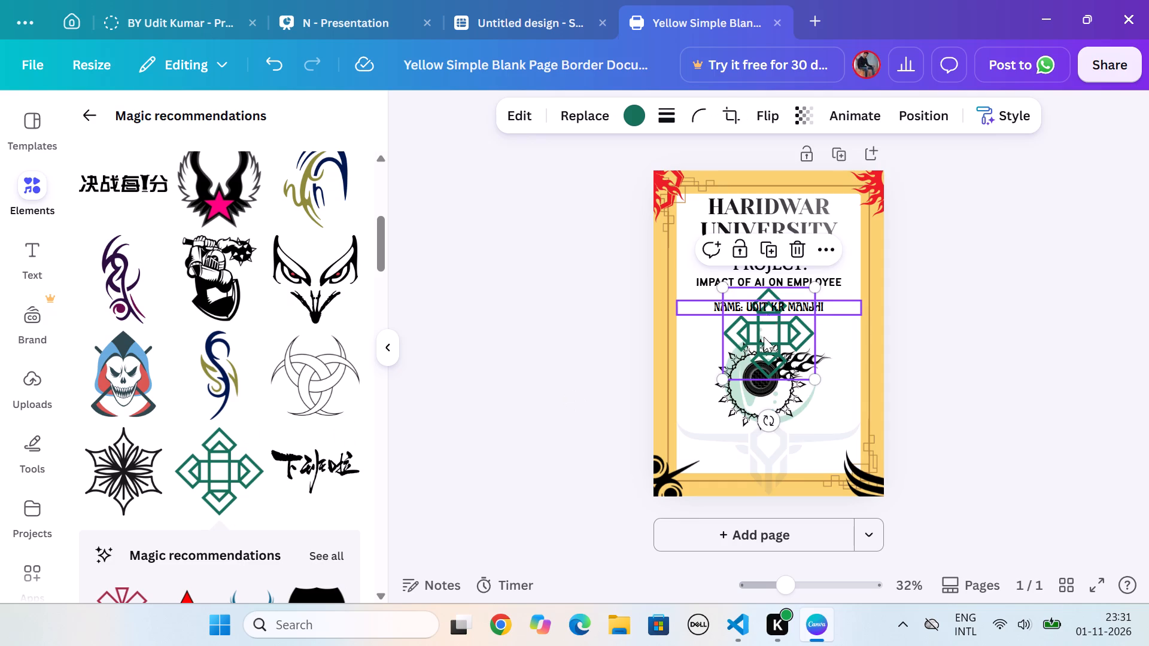
{"action": "left_click_drag", "start_coordinate": [764, 337], "coordinate": [767, 453]}
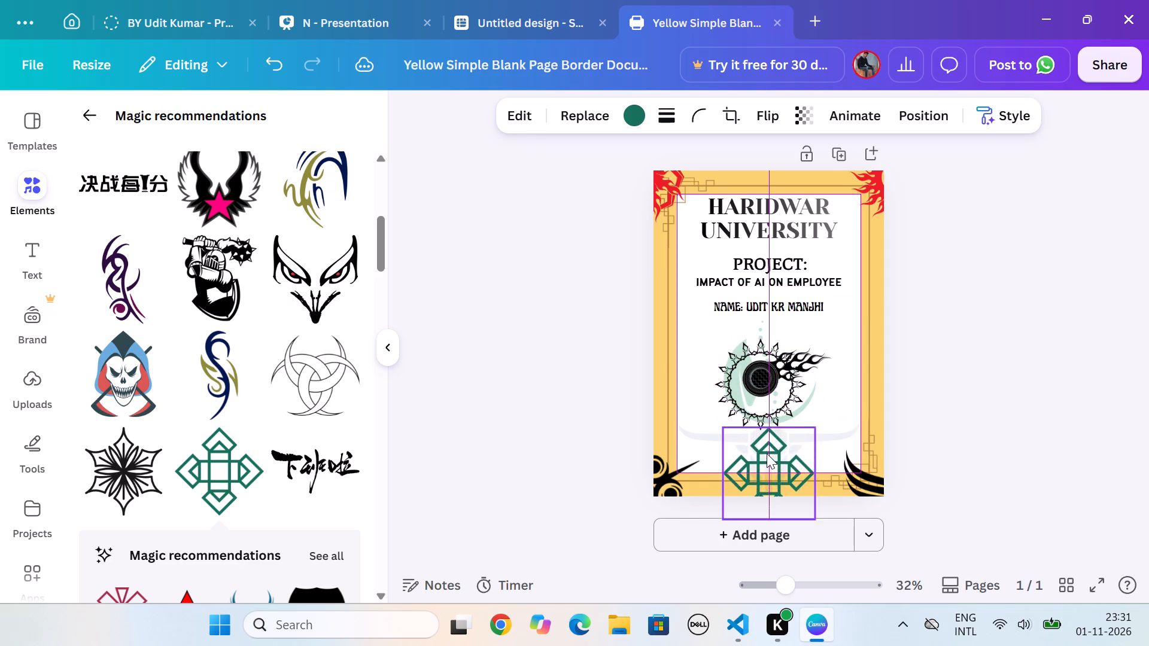
{"action": "left_click_drag", "start_coordinate": [767, 453], "coordinate": [692, 490]}
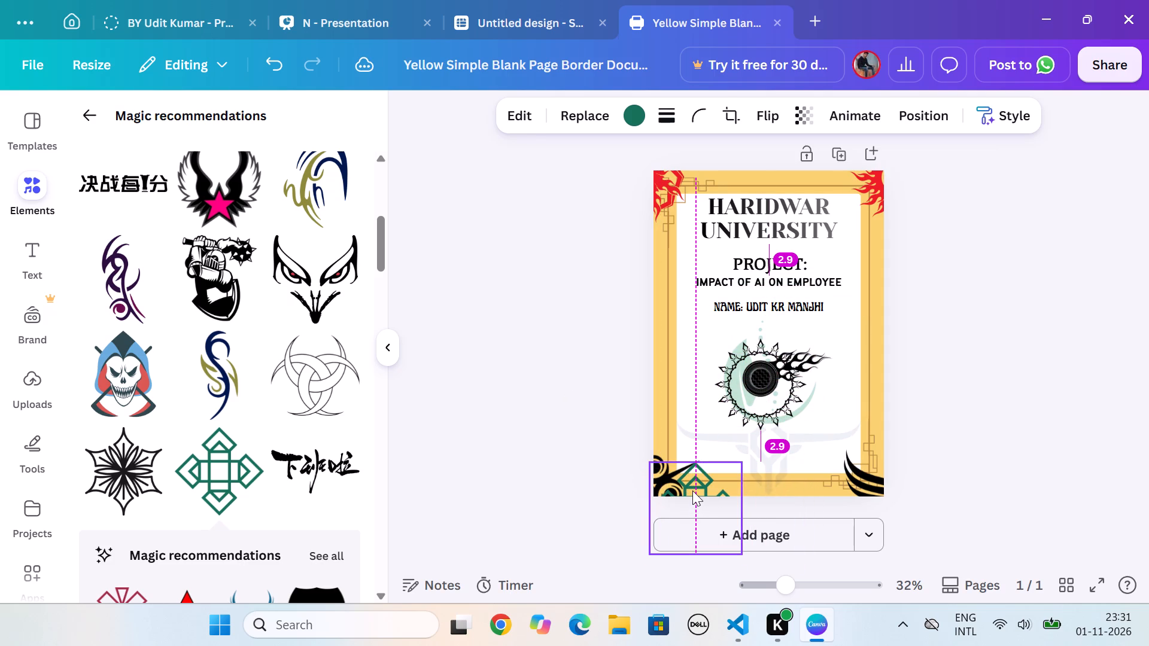
{"action": "left_click_drag", "start_coordinate": [692, 490], "coordinate": [642, 377]}
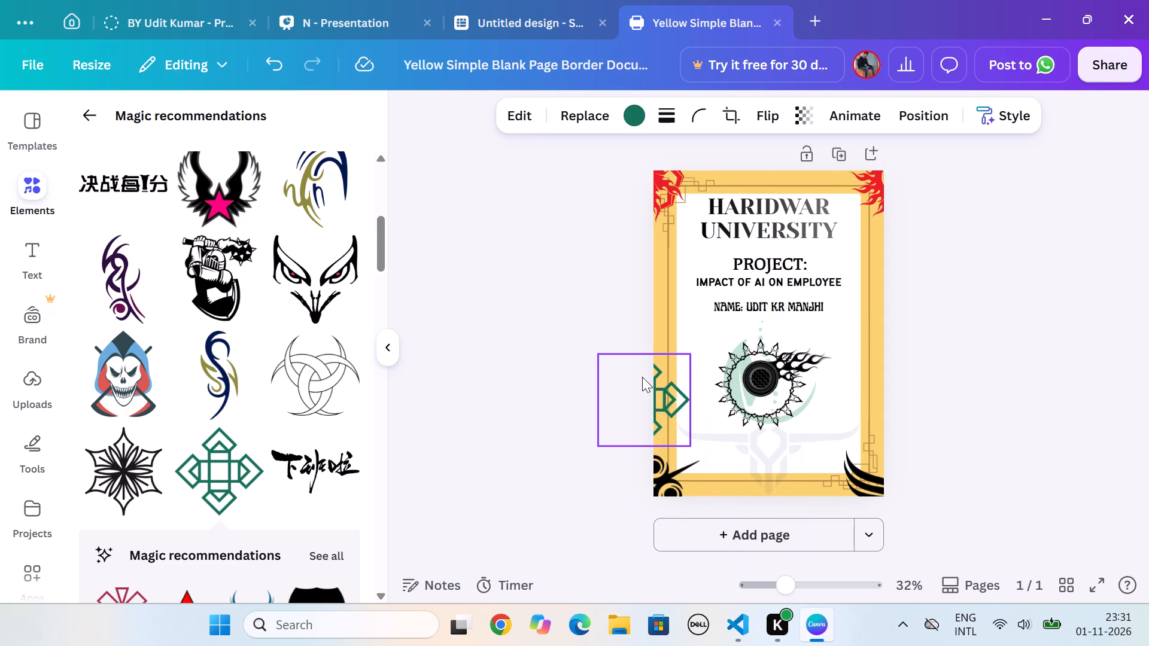
{"action": "left_click_drag", "start_coordinate": [642, 377], "coordinate": [624, 444]}
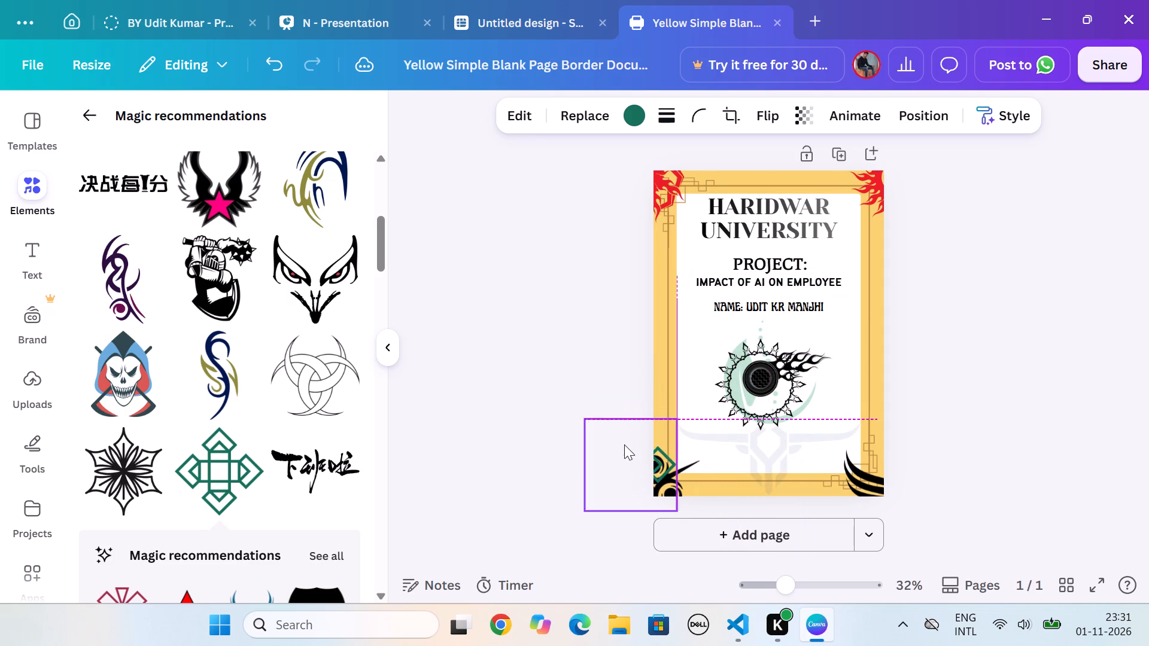
{"action": "left_click_drag", "start_coordinate": [624, 444], "coordinate": [626, 467]}
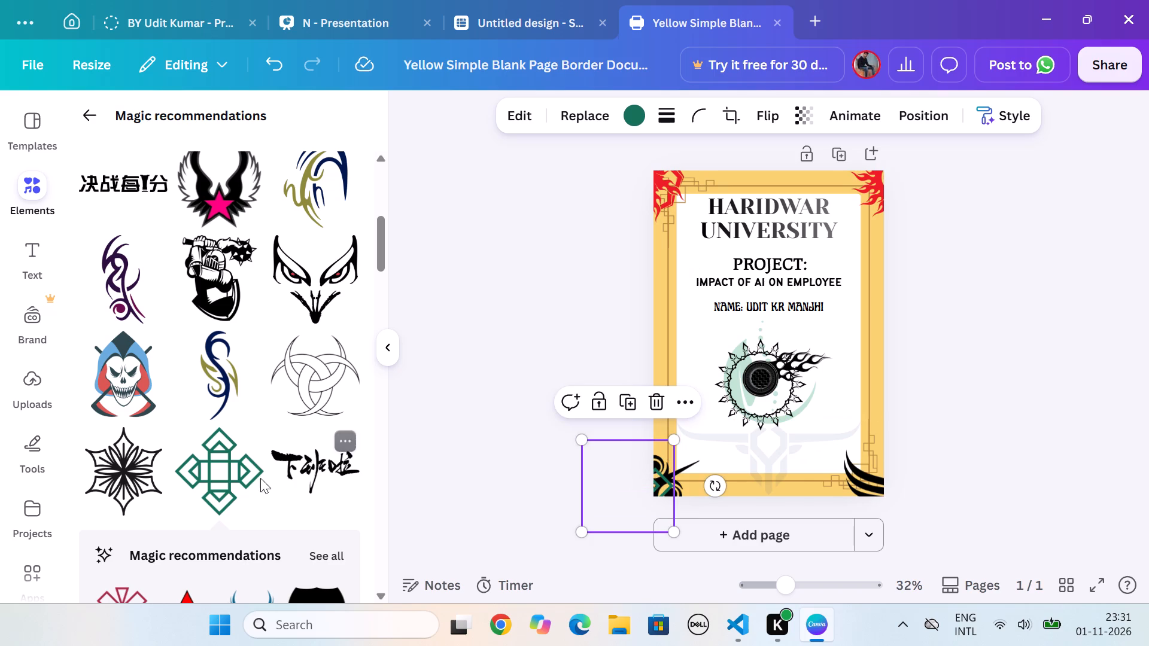
Insert the black crossed tribal graphic and place it below the spiked circular frame, near the bottom of the page.
{"action": "scroll", "coordinate": [249, 482], "scroll_direction": "down", "scroll_amount": 3}
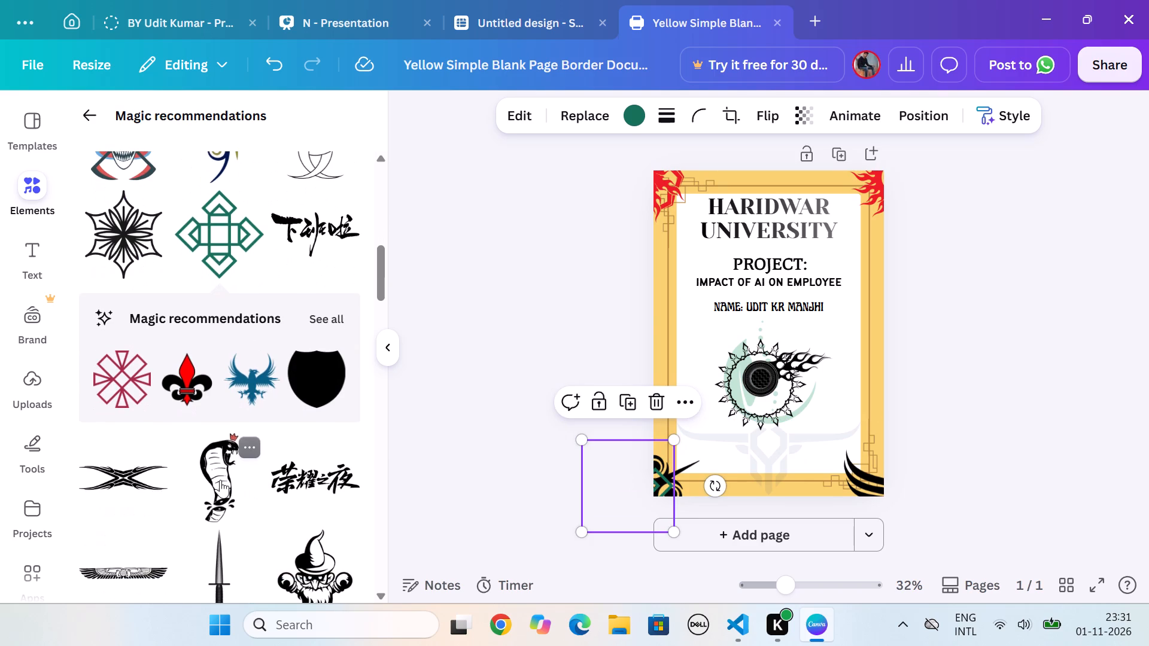
{"action": "left_click", "coordinate": [129, 476]}
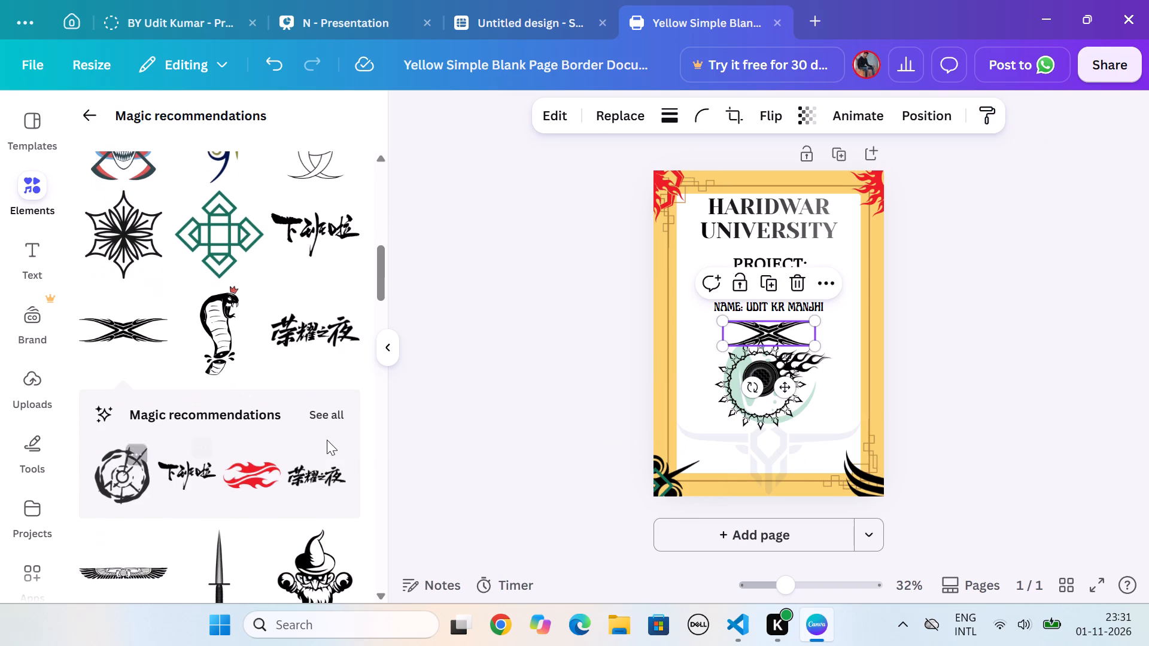
{"action": "left_click_drag", "start_coordinate": [764, 335], "coordinate": [756, 439]}
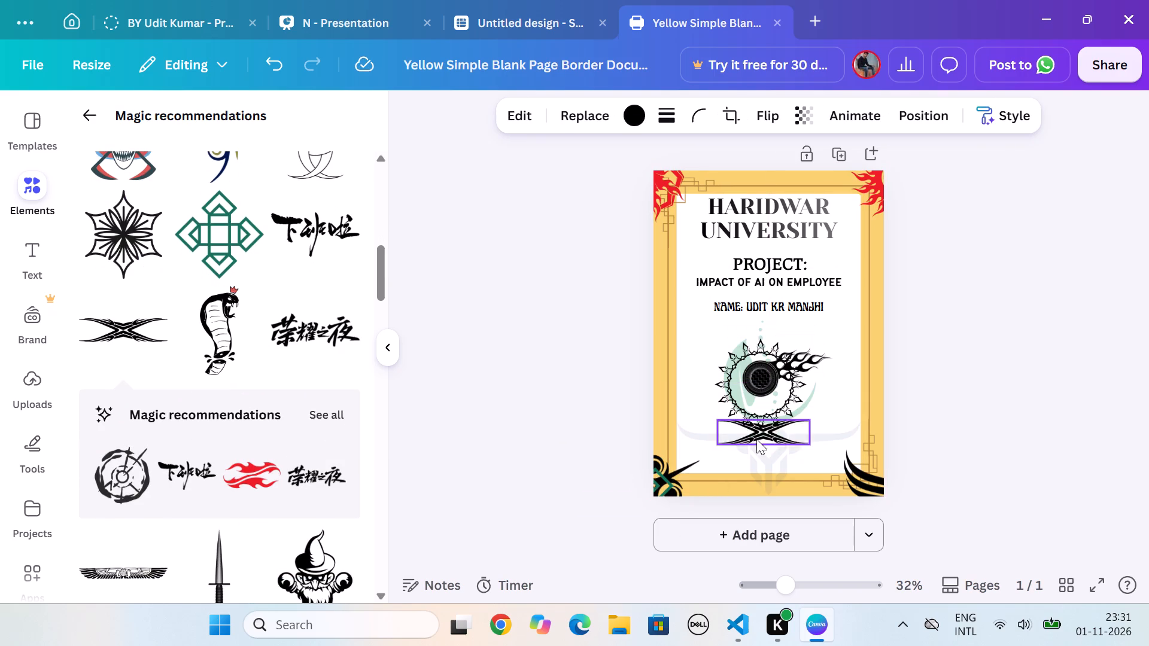
{"action": "left_click_drag", "start_coordinate": [756, 439], "coordinate": [761, 455]}
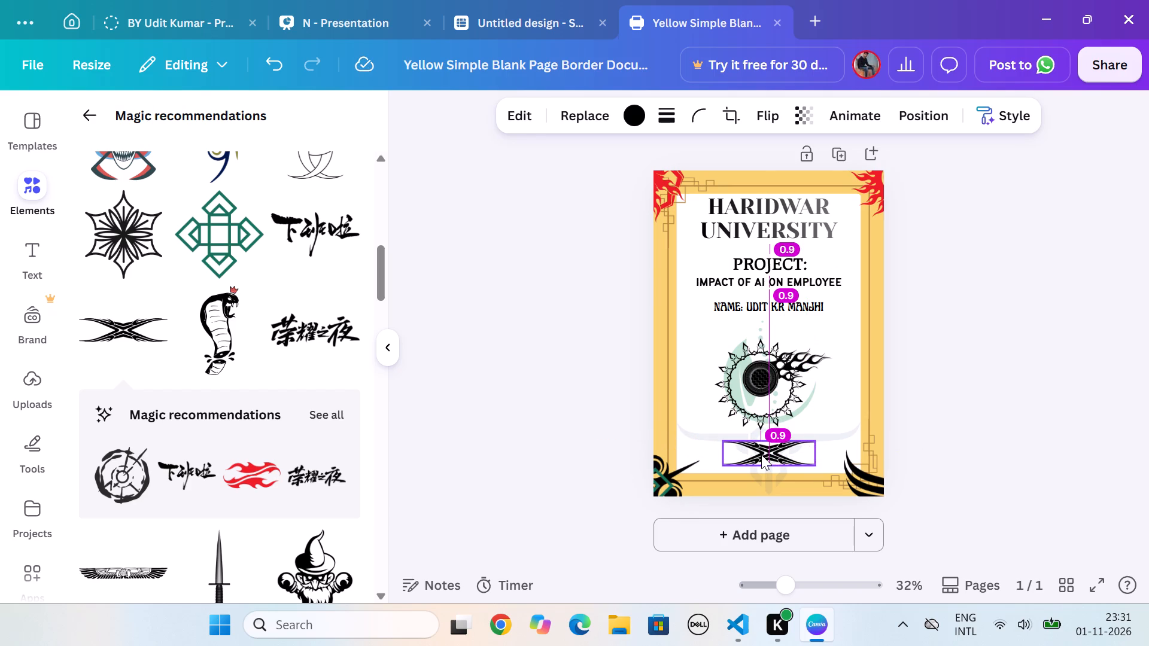
{"action": "left_click_drag", "start_coordinate": [761, 455], "coordinate": [756, 455]}
Insert the wide black outstretched-wings ornament and place it directly beneath the name line.
{"action": "scroll", "coordinate": [220, 404], "scroll_direction": "down", "scroll_amount": 2}
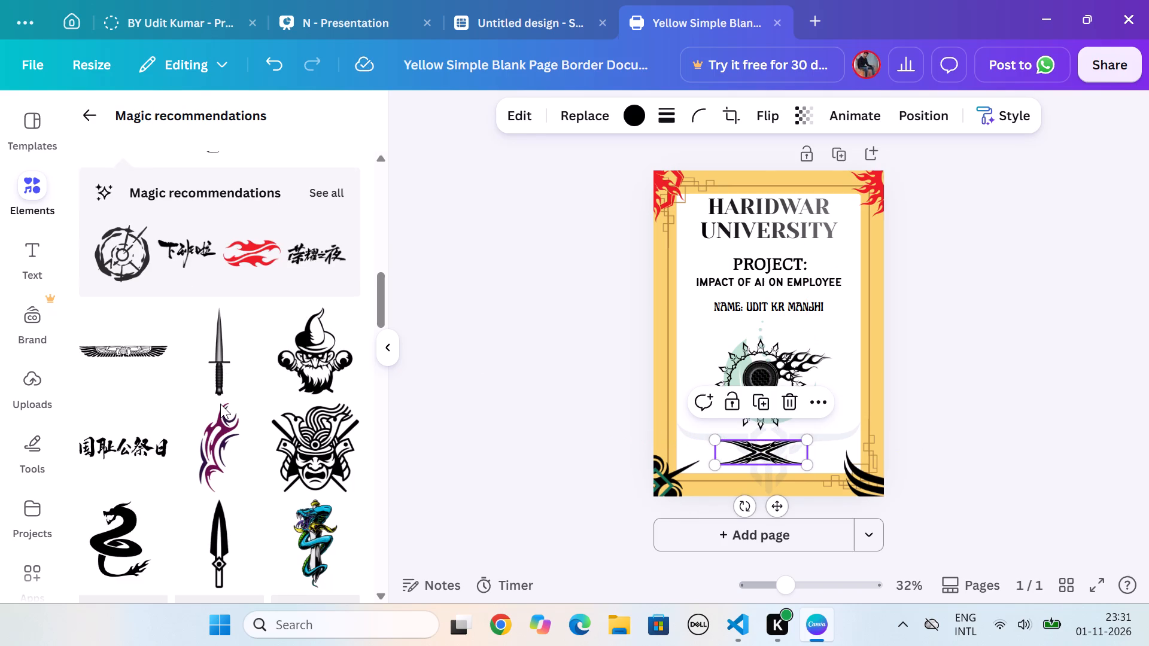
{"action": "scroll", "coordinate": [220, 404], "scroll_direction": "down", "scroll_amount": 1}
{"action": "left_click", "coordinate": [128, 275]}
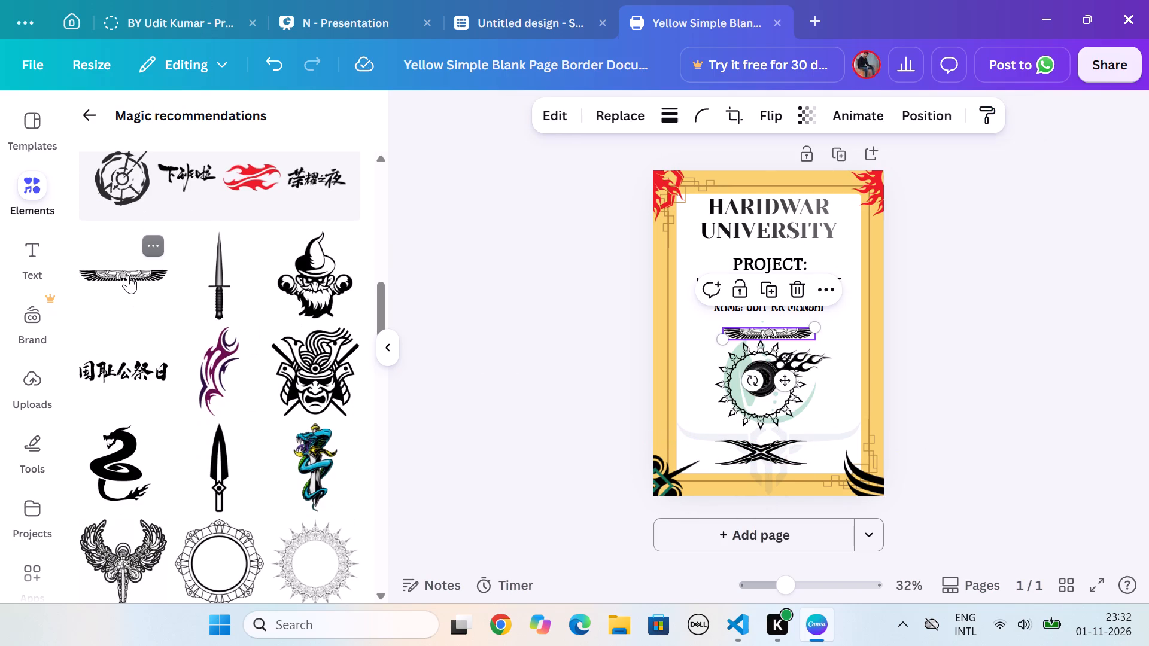
{"action": "left_click_drag", "start_coordinate": [767, 331], "coordinate": [766, 329]}
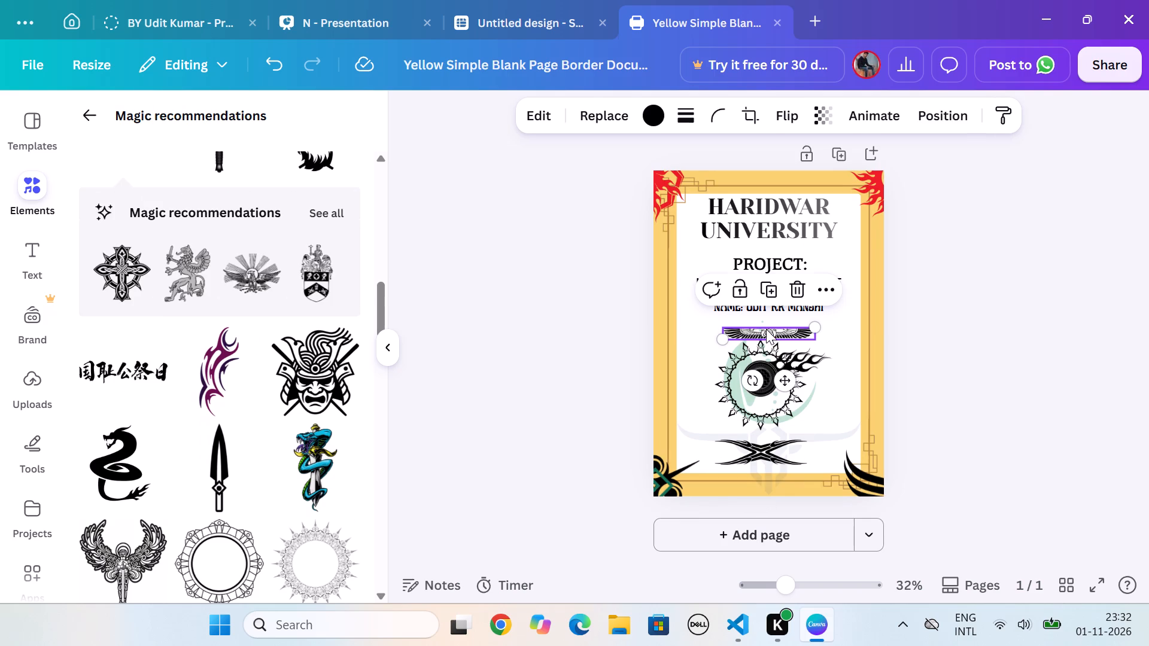
{"action": "left_click_drag", "start_coordinate": [766, 329], "coordinate": [758, 317]}
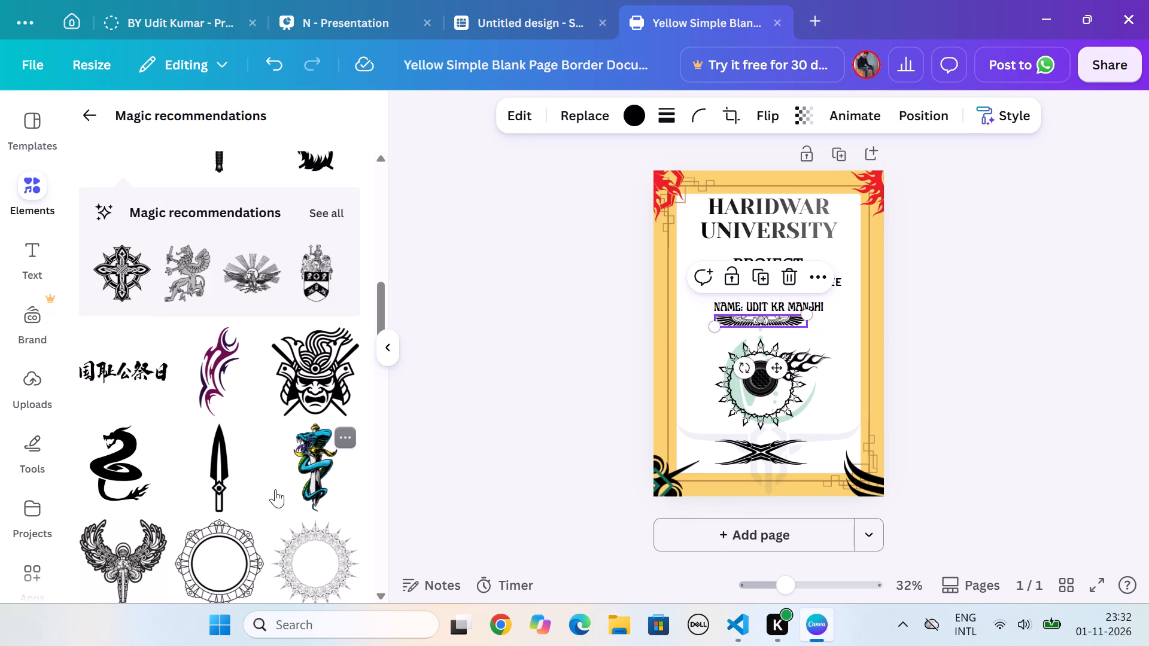
Insert the cyan and grey crystal ring and place it mostly off the page's bottom edge, toward the left corner.
{"action": "scroll", "coordinate": [255, 441], "scroll_direction": "down", "scroll_amount": 3}
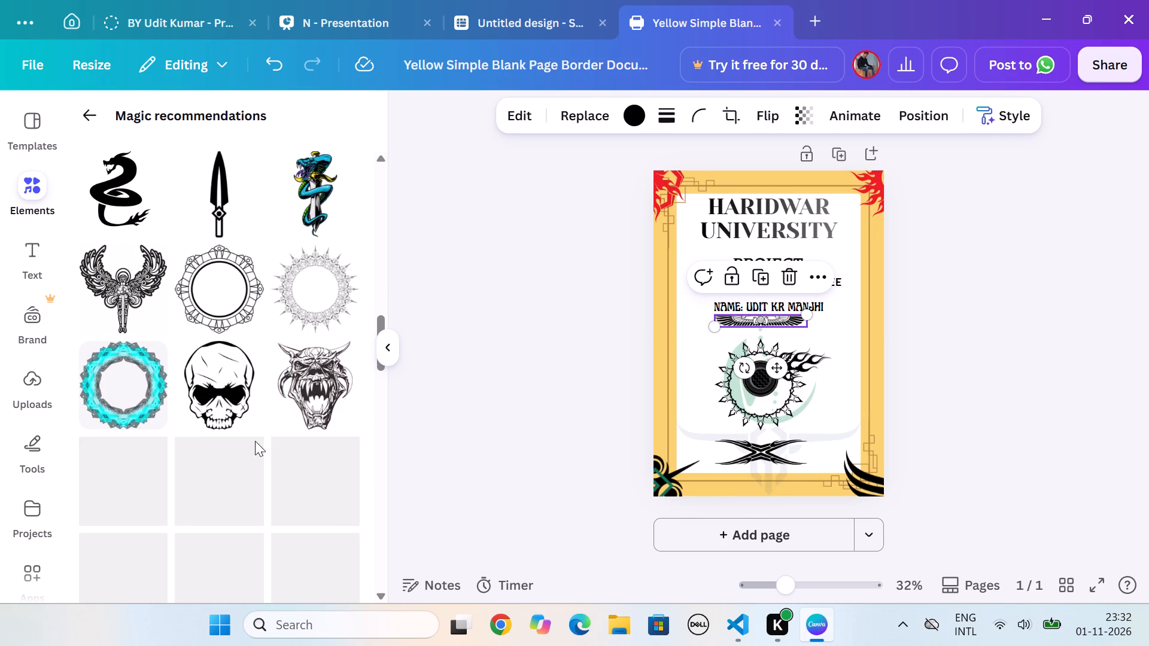
{"action": "left_click", "coordinate": [138, 387]}
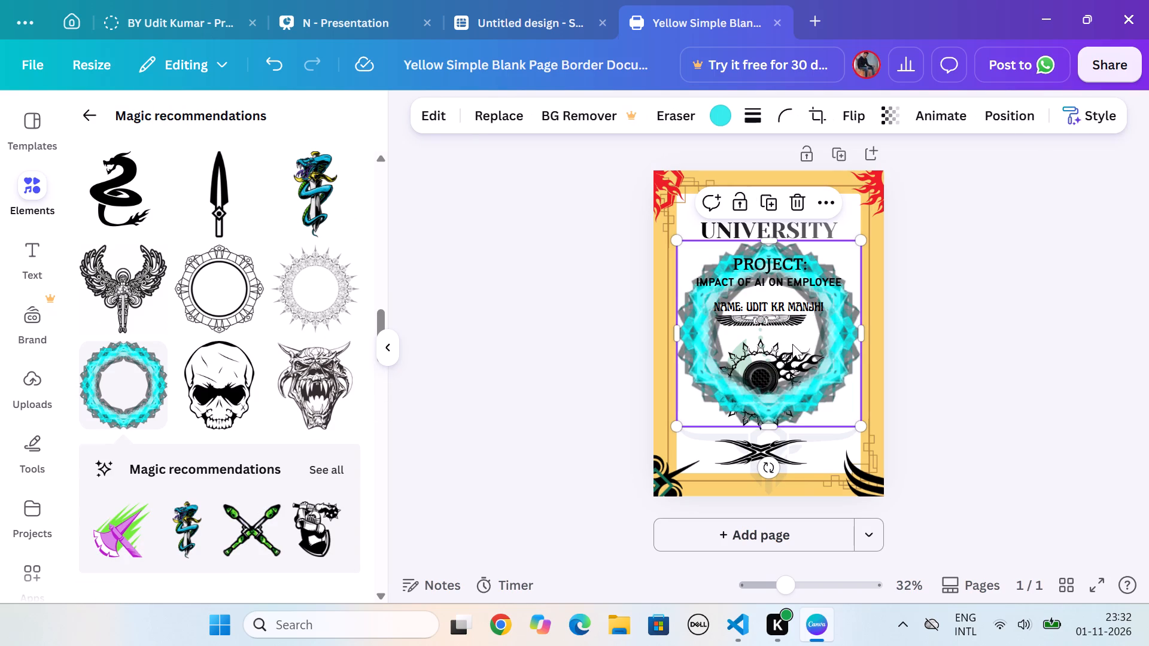
{"action": "left_click_drag", "start_coordinate": [792, 344], "coordinate": [793, 532]}
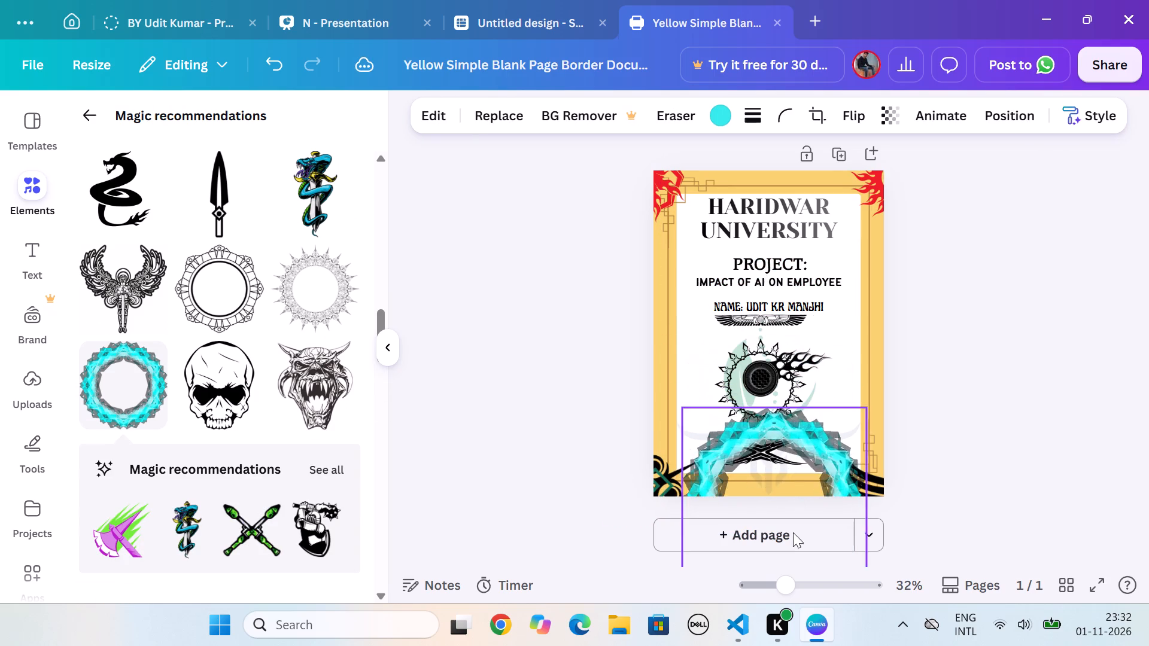
{"action": "left_click_drag", "start_coordinate": [793, 532], "coordinate": [764, 580]}
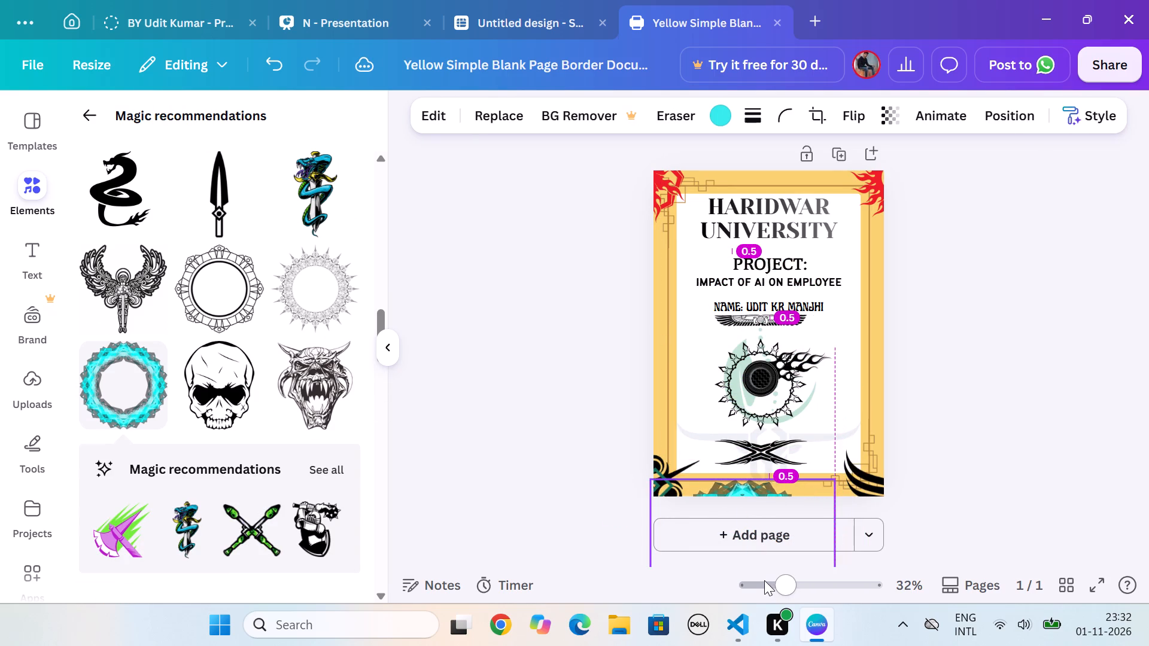
{"action": "left_click_drag", "start_coordinate": [764, 580], "coordinate": [750, 575]}
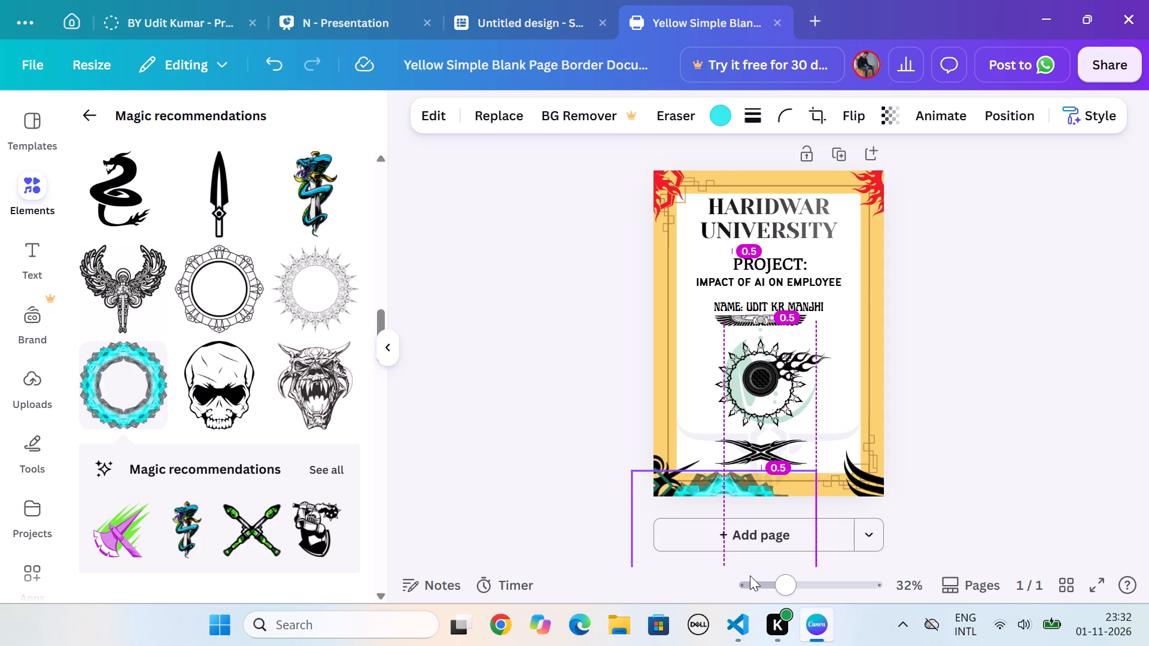
{"action": "left_click_drag", "start_coordinate": [750, 575], "coordinate": [732, 578]}
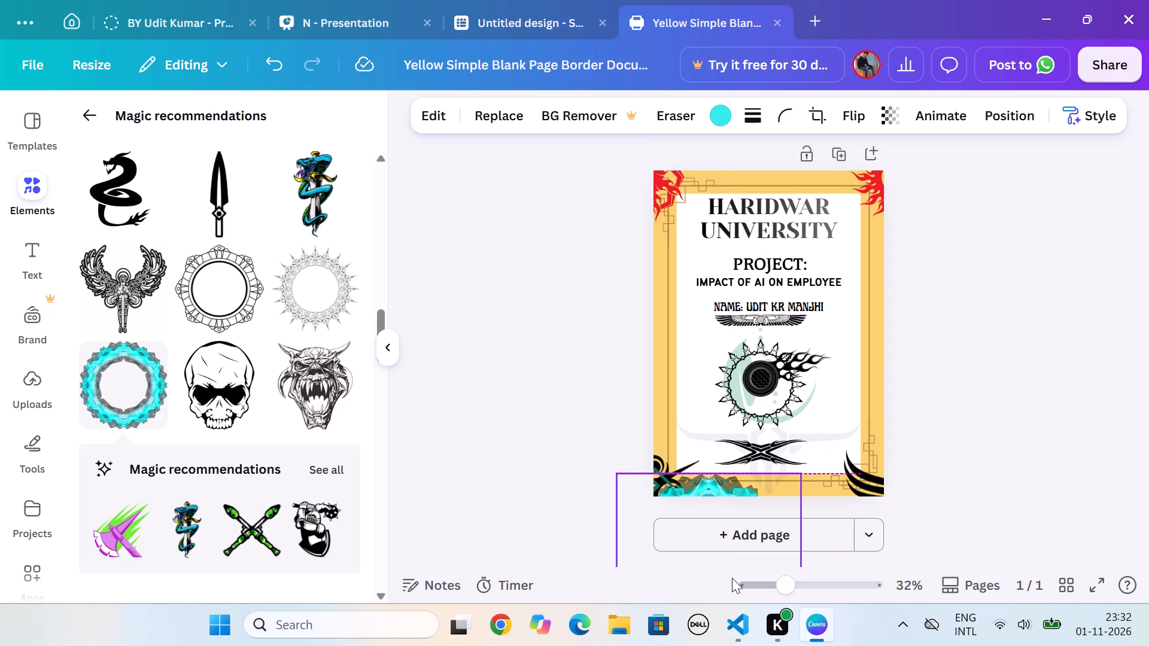
{"action": "left_click_drag", "start_coordinate": [732, 578], "coordinate": [736, 574]}
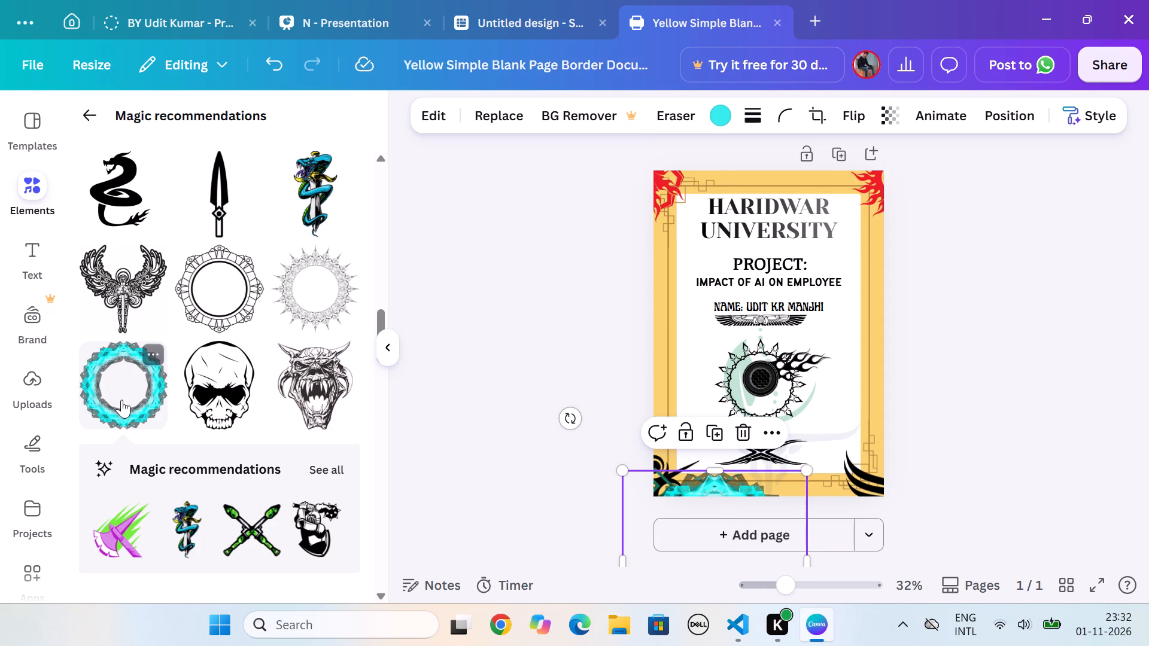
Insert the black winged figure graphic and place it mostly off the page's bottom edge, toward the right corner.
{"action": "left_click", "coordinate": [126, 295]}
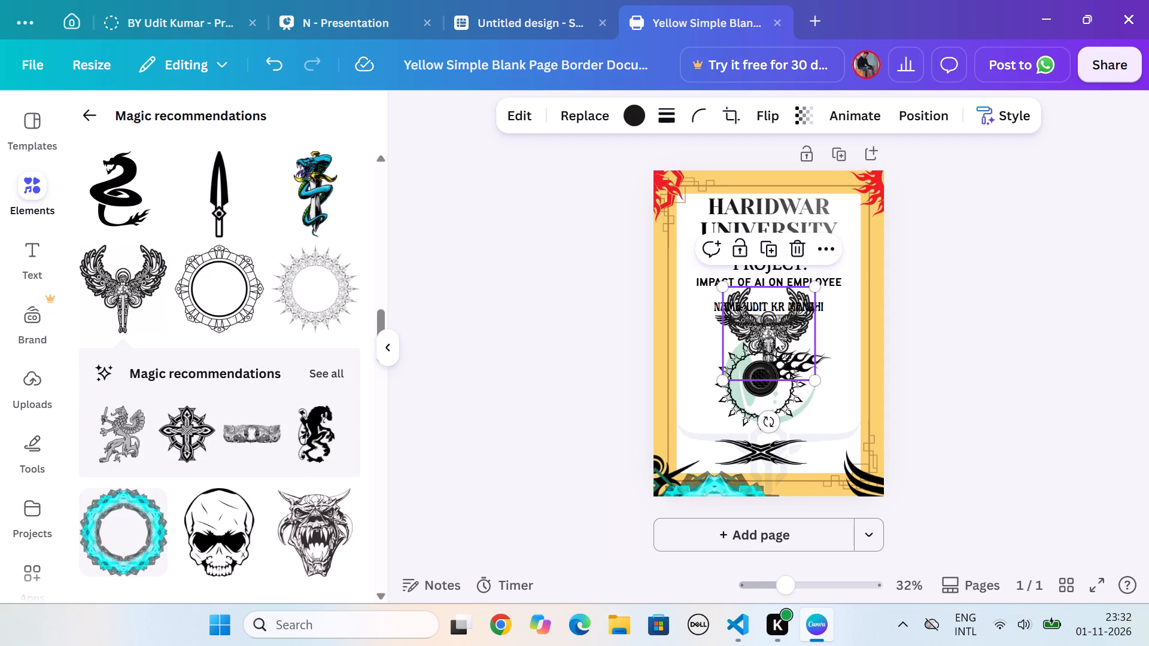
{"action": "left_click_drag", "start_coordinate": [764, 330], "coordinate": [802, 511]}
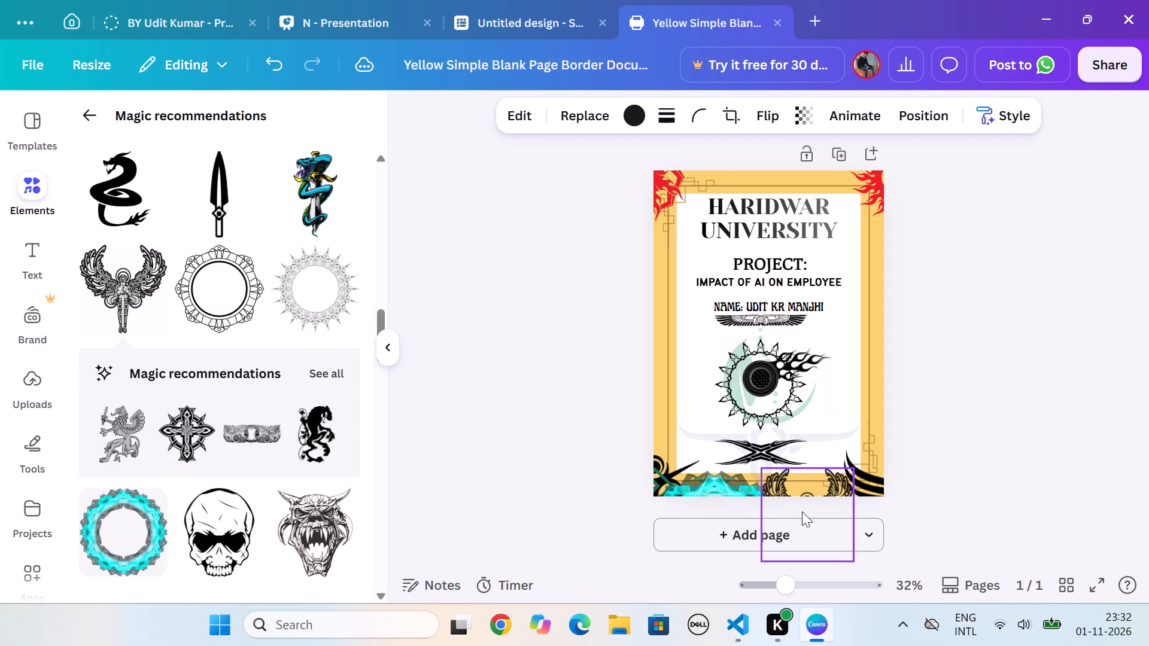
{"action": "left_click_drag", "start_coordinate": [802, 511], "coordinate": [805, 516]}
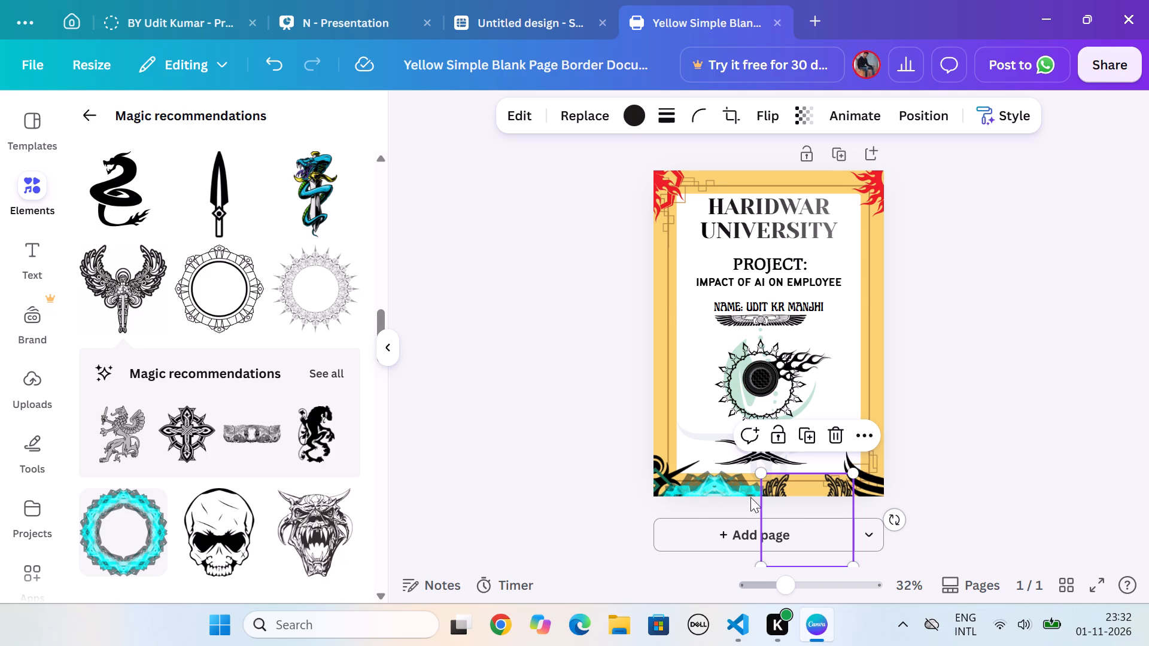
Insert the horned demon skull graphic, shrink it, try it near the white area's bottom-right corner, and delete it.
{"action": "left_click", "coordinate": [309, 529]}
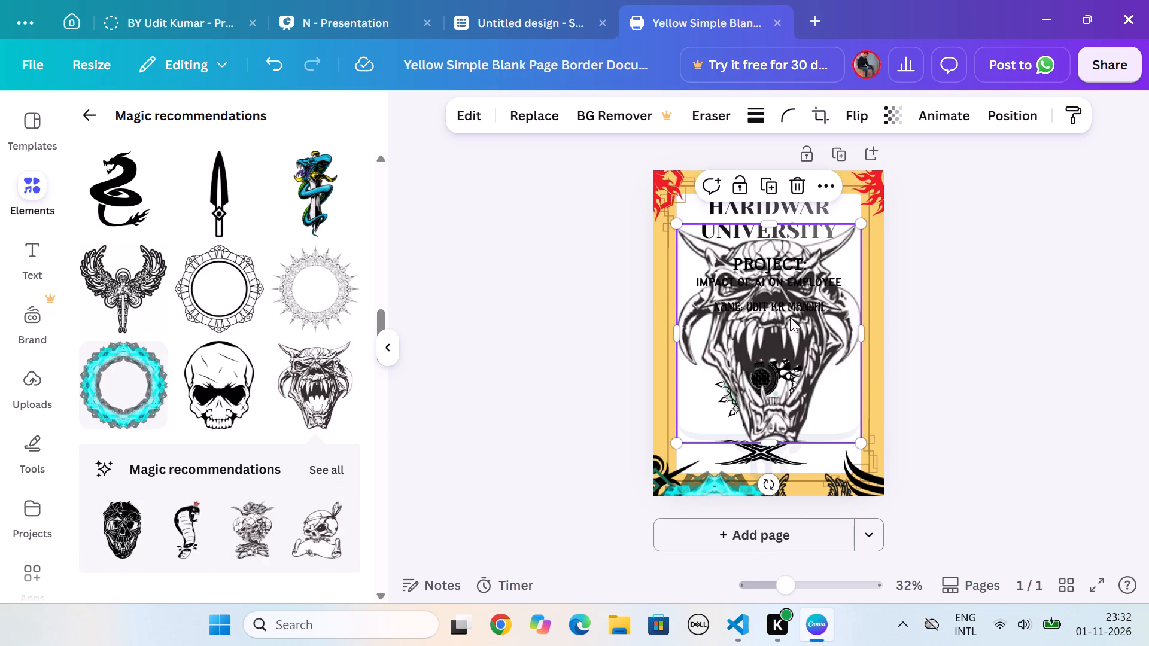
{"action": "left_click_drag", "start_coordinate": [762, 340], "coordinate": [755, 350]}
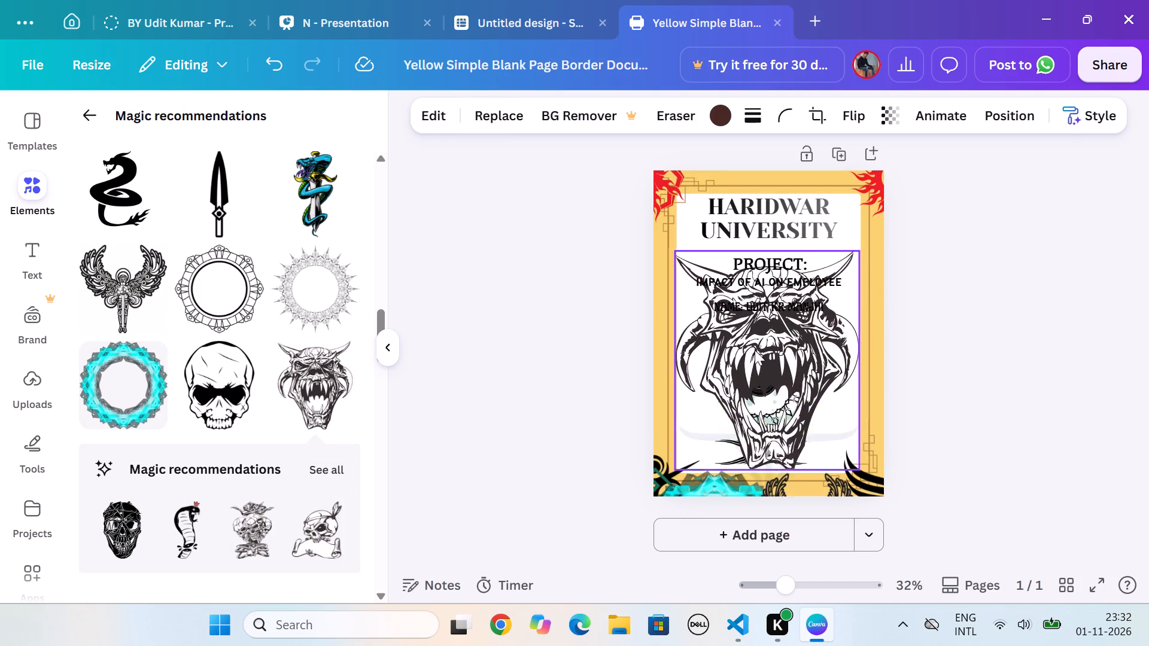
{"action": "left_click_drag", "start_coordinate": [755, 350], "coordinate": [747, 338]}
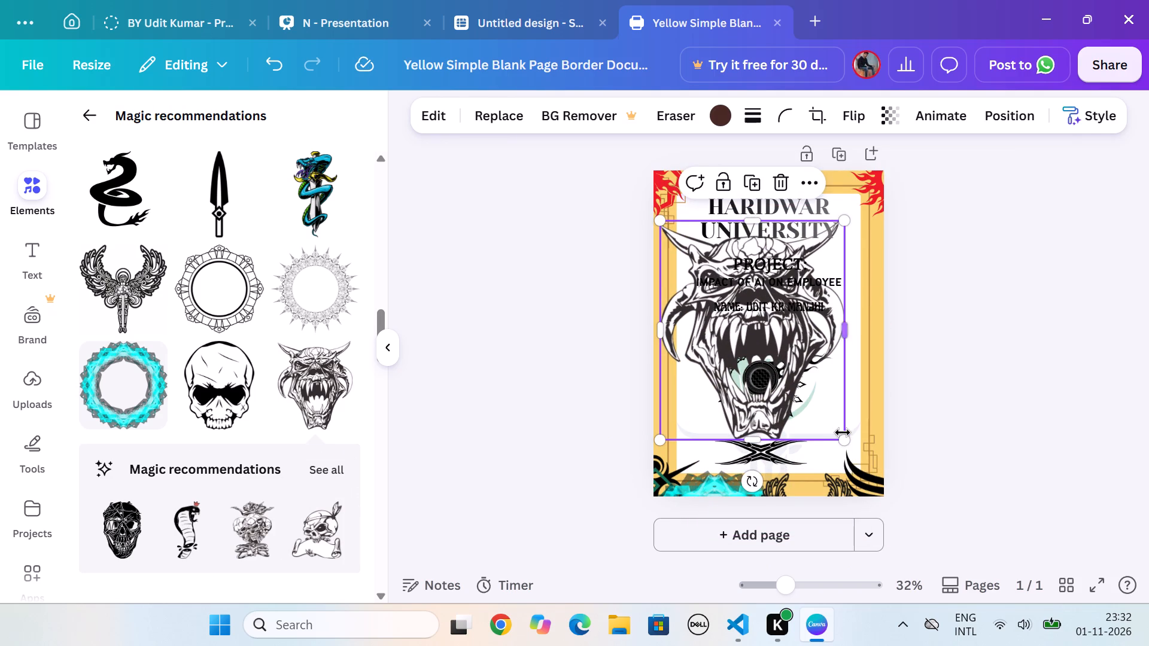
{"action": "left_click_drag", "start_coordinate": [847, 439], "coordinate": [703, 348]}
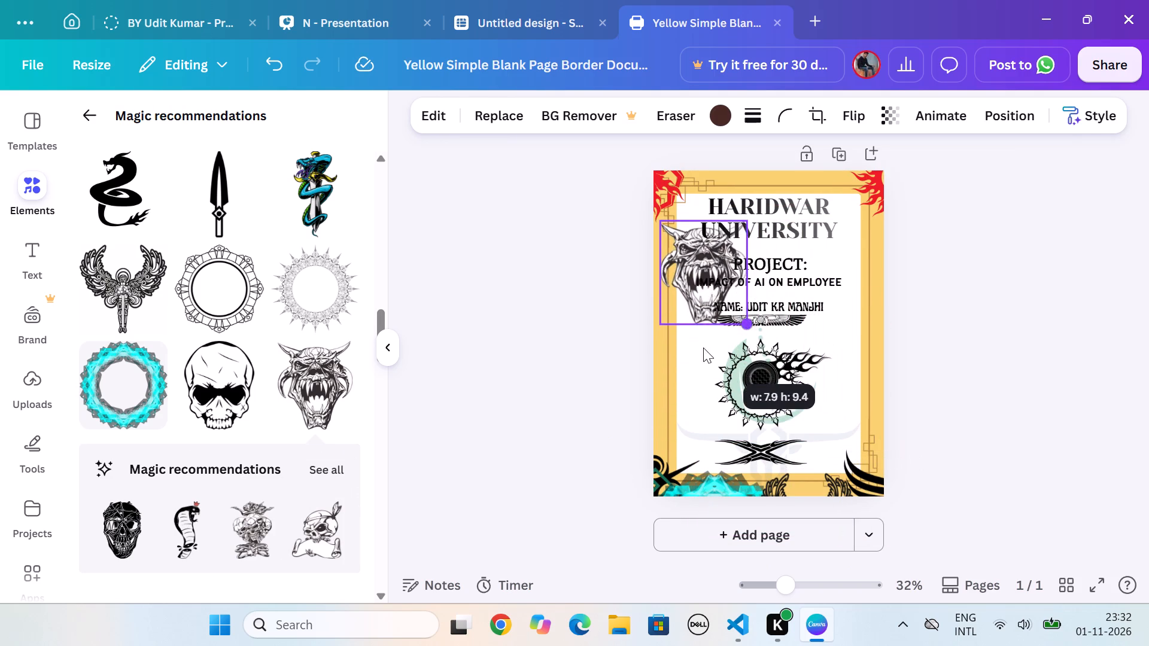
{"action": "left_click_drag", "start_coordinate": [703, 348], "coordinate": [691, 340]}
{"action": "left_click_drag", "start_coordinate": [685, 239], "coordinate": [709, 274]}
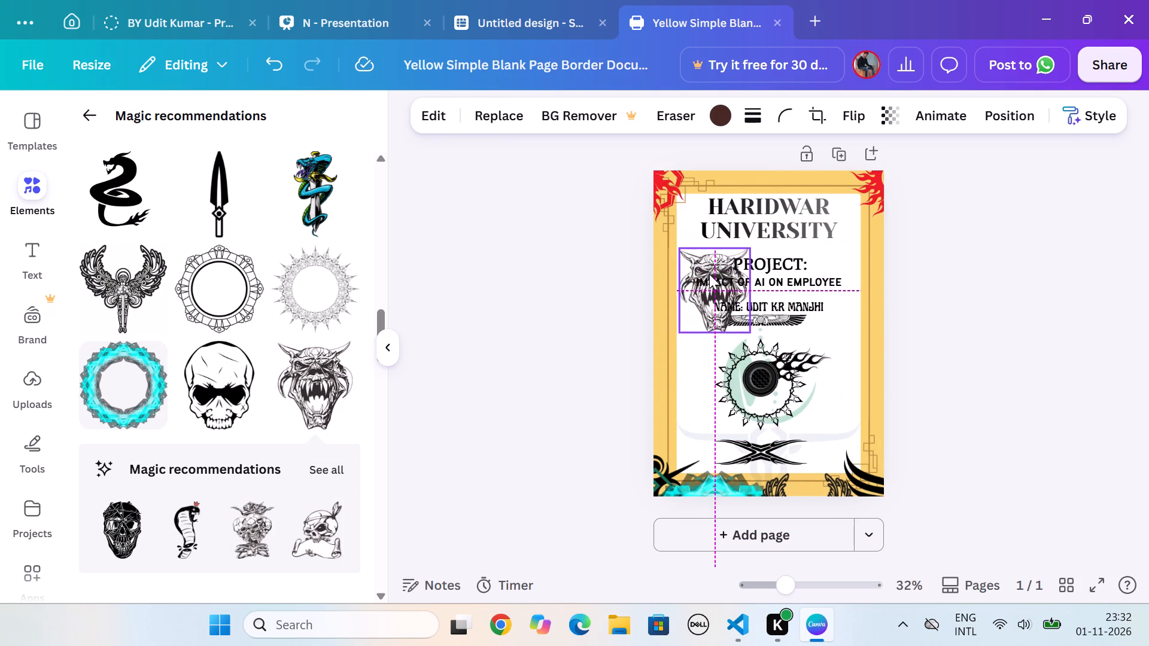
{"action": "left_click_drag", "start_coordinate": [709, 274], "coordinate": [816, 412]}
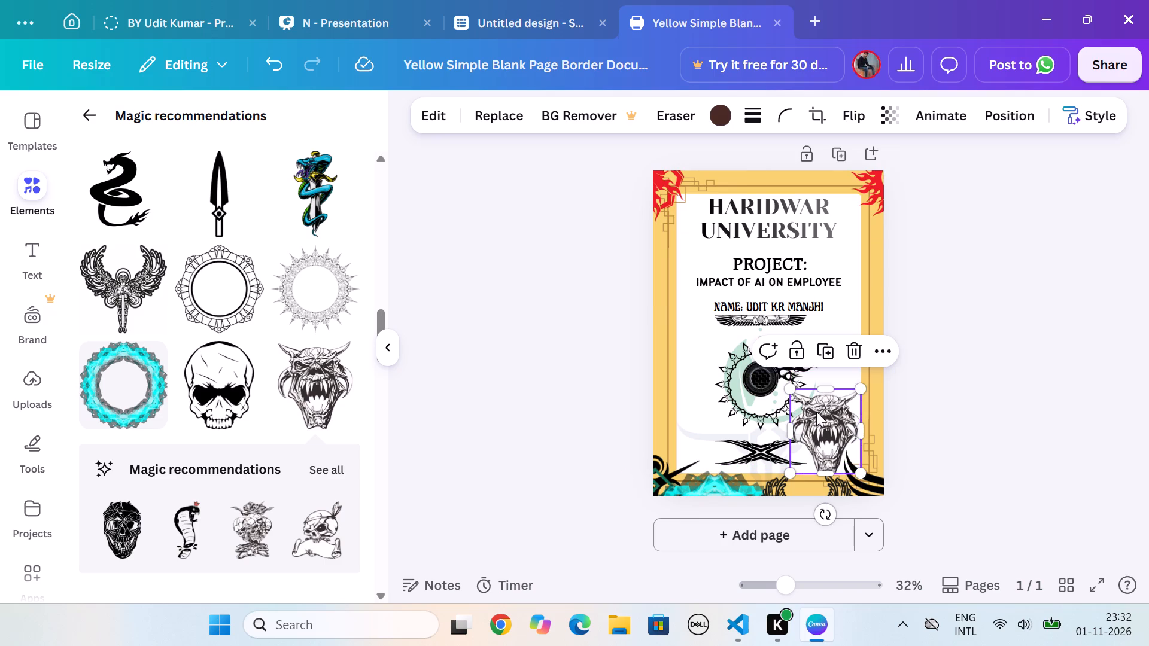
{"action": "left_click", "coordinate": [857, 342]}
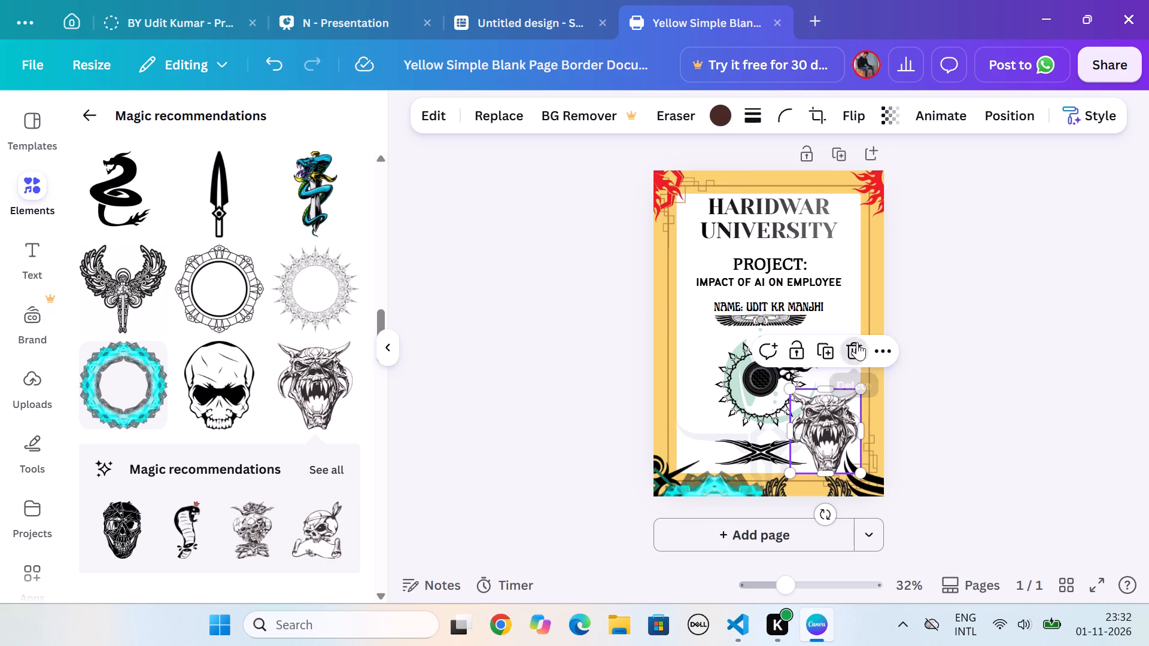
Delete the black ornament at the page's bottom-right corner and the winged figure on the bottom edge.
{"action": "left_click", "coordinate": [859, 480]}
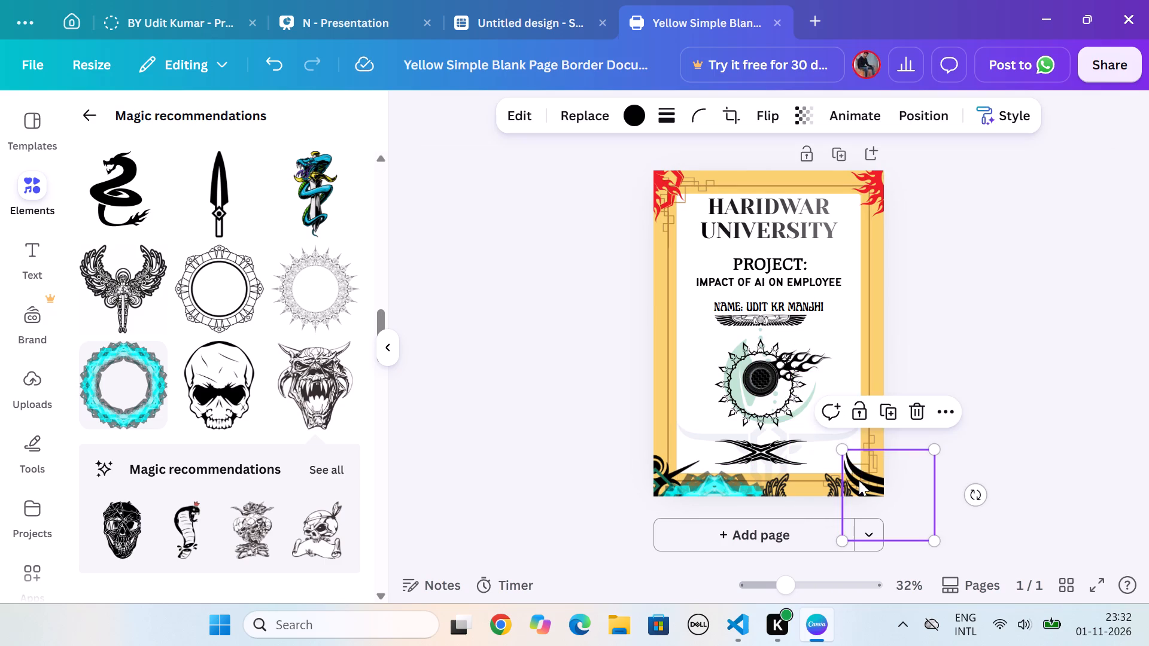
{"action": "left_click", "coordinate": [915, 411]}
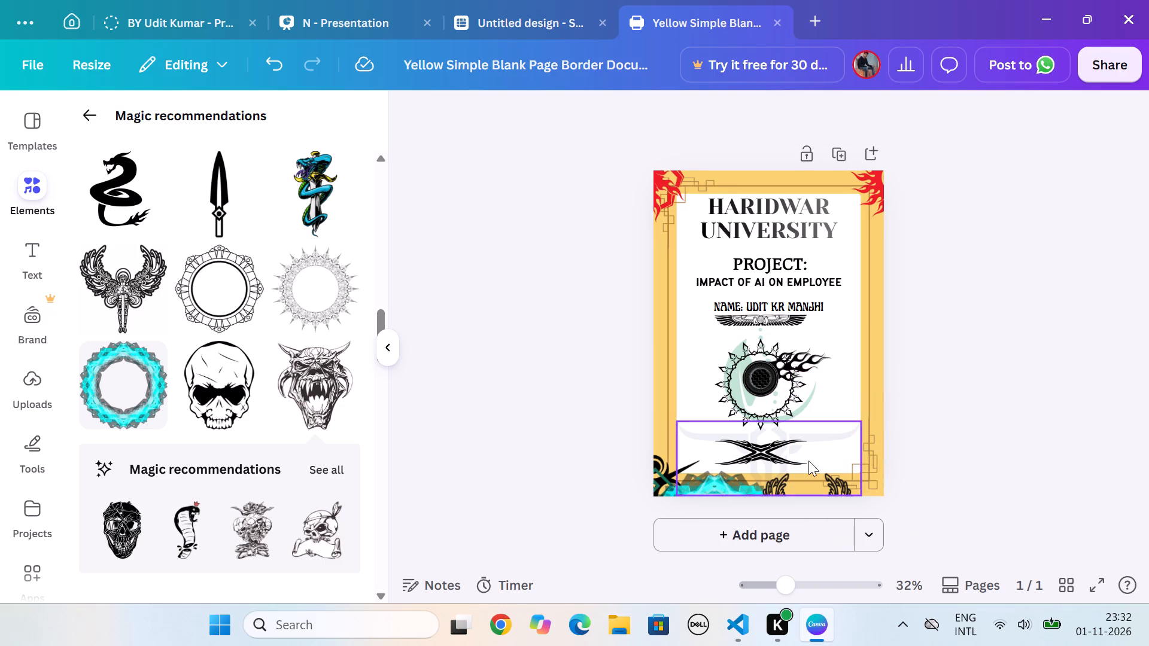
{"action": "left_click", "coordinate": [770, 495]}
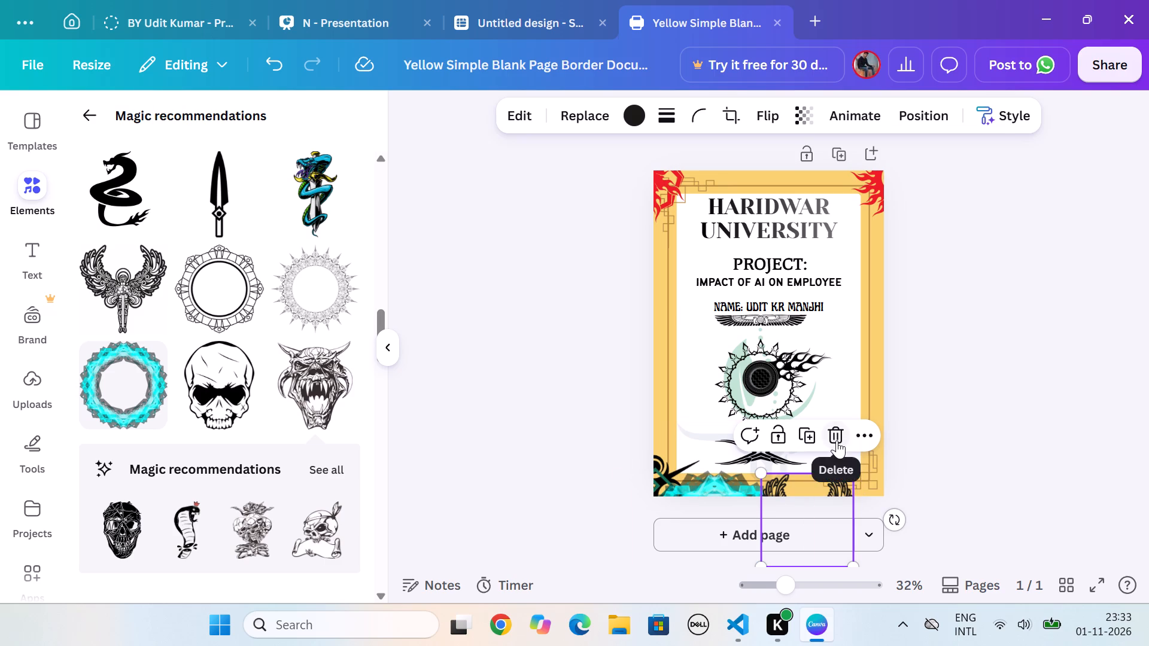
{"action": "left_click", "coordinate": [837, 440]}
Delete the black crossed tribal graphic, the flaming round emblem and the spiked circular frame from the middle of the page.
{"action": "left_click", "coordinate": [783, 450]}
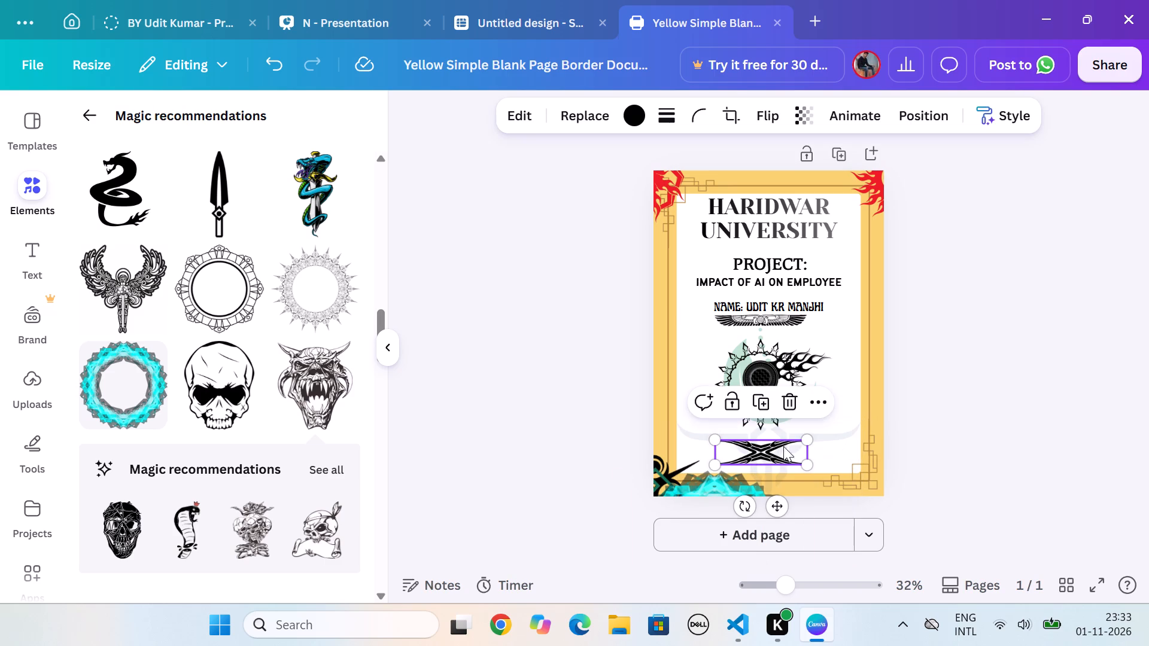
{"action": "left_click", "coordinate": [792, 405]}
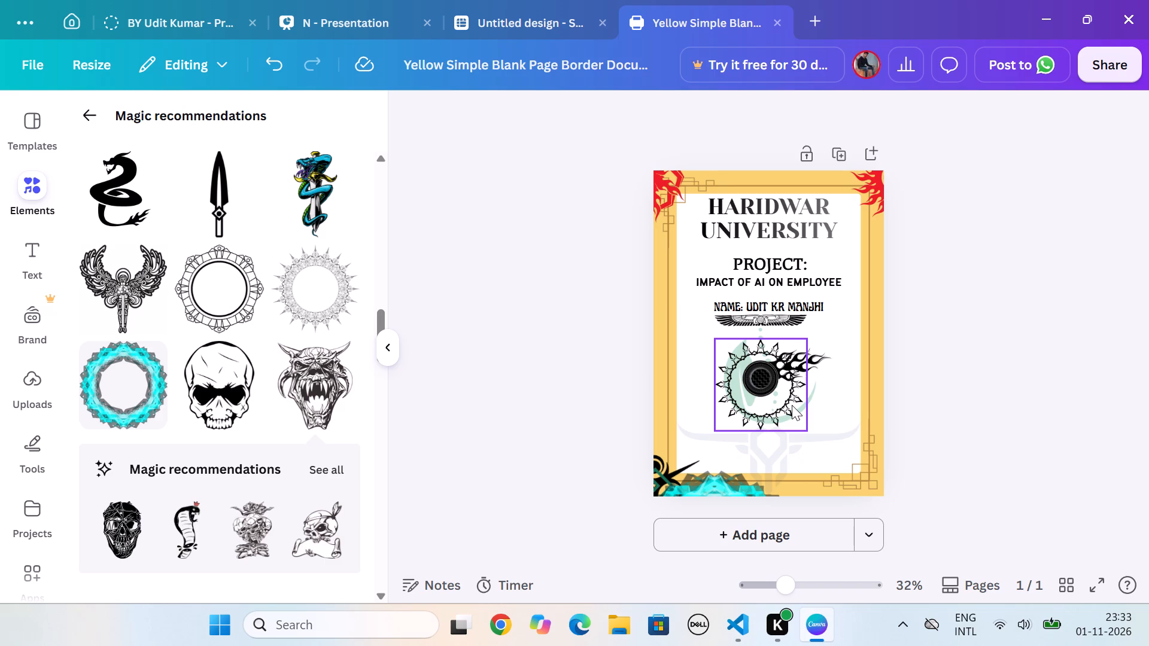
{"action": "left_click", "coordinate": [765, 374]}
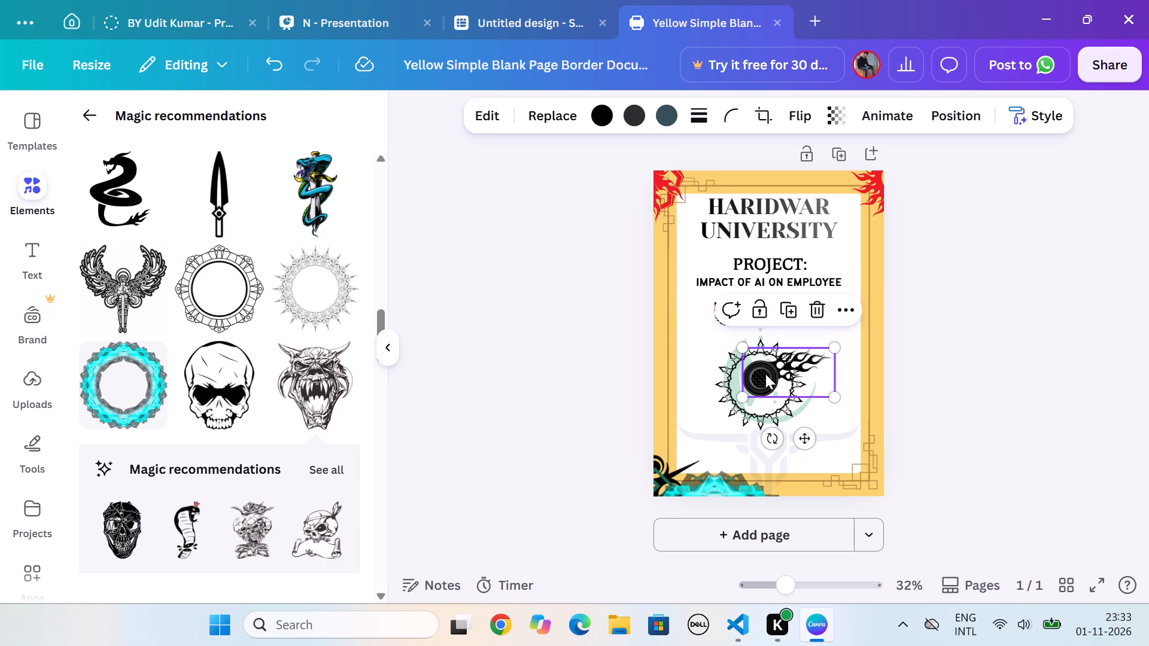
{"action": "left_click", "coordinate": [813, 315]}
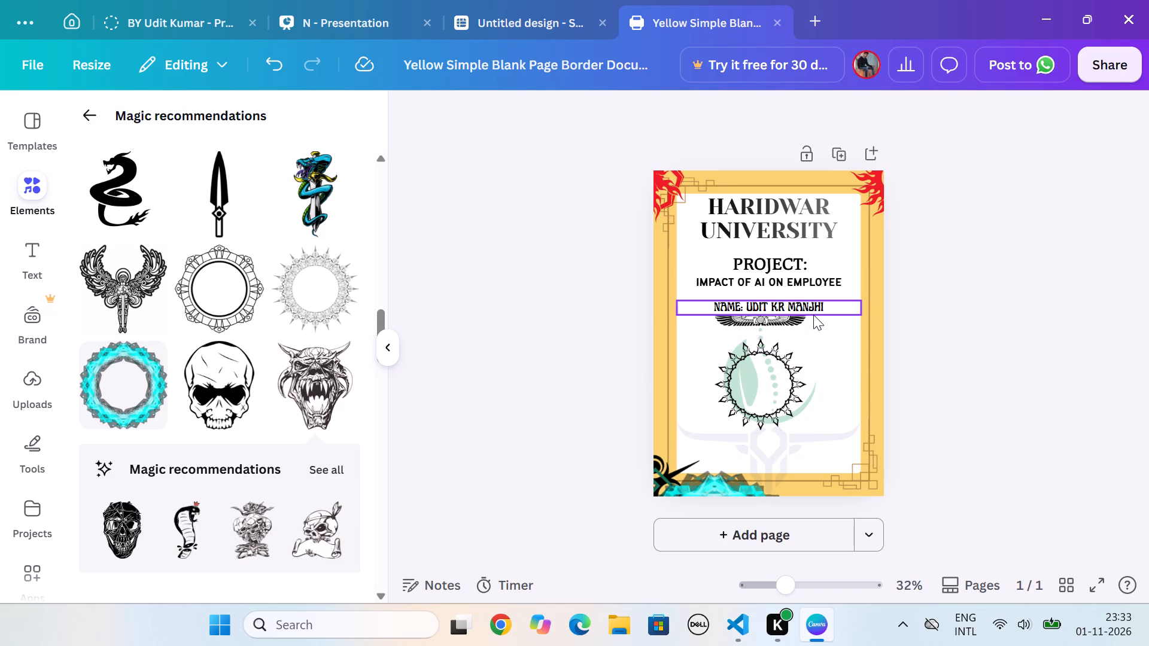
{"action": "left_click", "coordinate": [764, 379]}
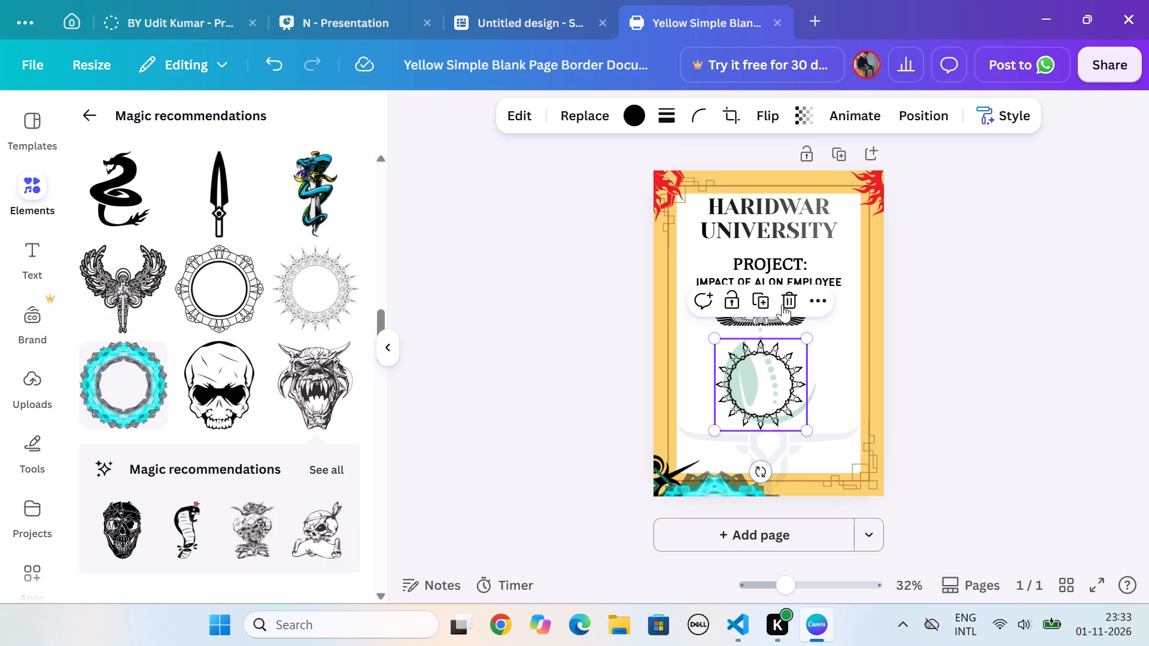
{"action": "left_click", "coordinate": [783, 301]}
Enlarge the outstretched-wings ornament beneath the name line to about 9.2 wide by 1.2 high.
{"action": "left_click", "coordinate": [773, 321]}
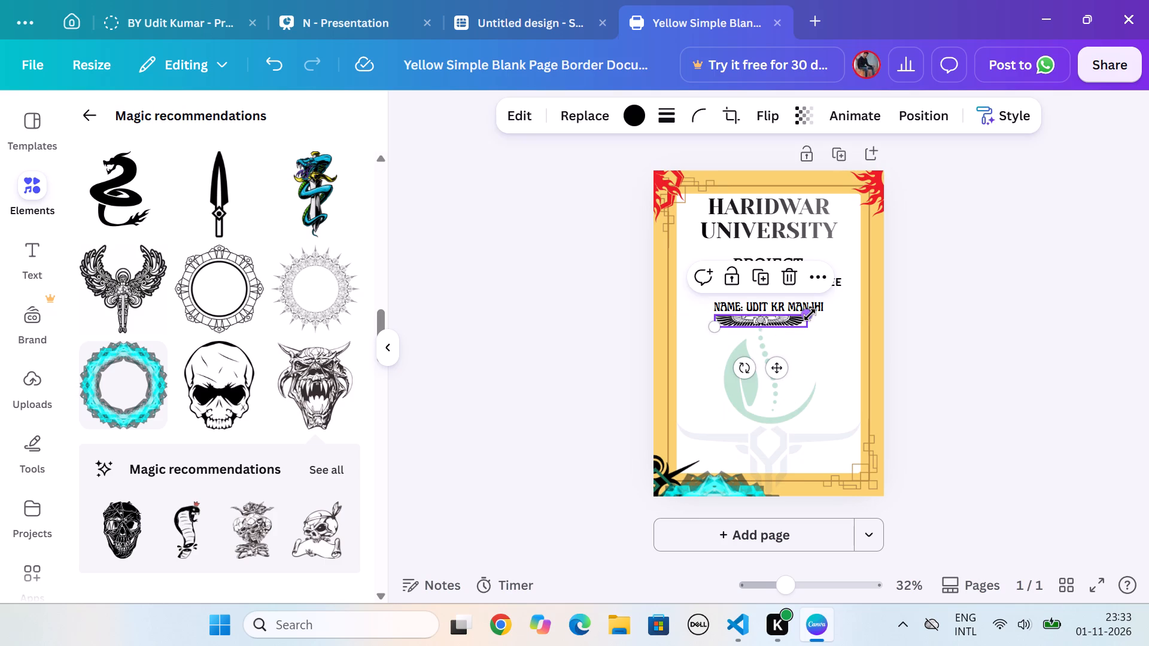
{"action": "left_click_drag", "start_coordinate": [810, 315], "coordinate": [823, 315]}
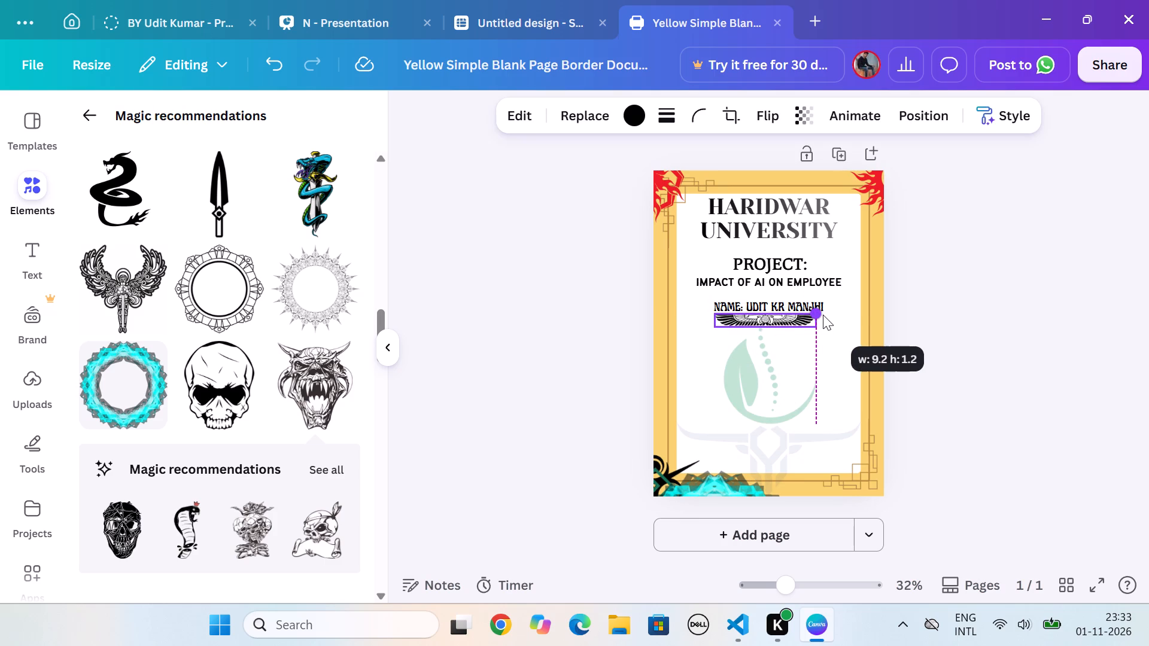
{"action": "left_click_drag", "start_coordinate": [823, 315], "coordinate": [824, 315]}
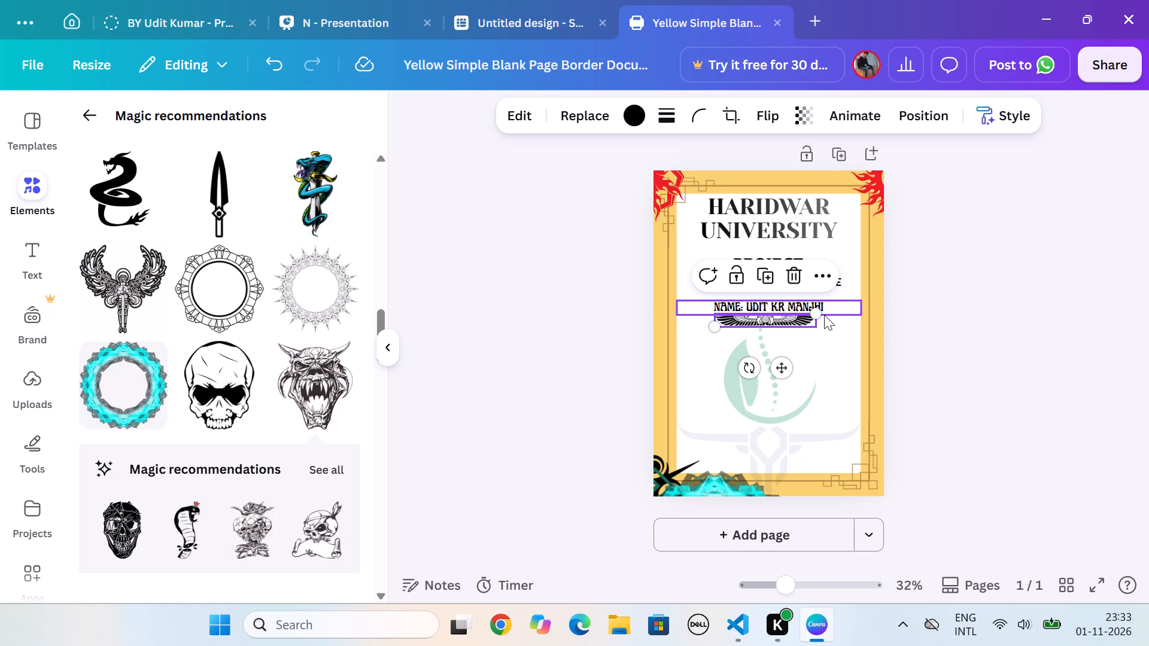
Delete the red flame ornaments from both top corners of the page.
{"action": "left_click", "coordinate": [659, 167]}
{"action": "left_click", "coordinate": [667, 179]}
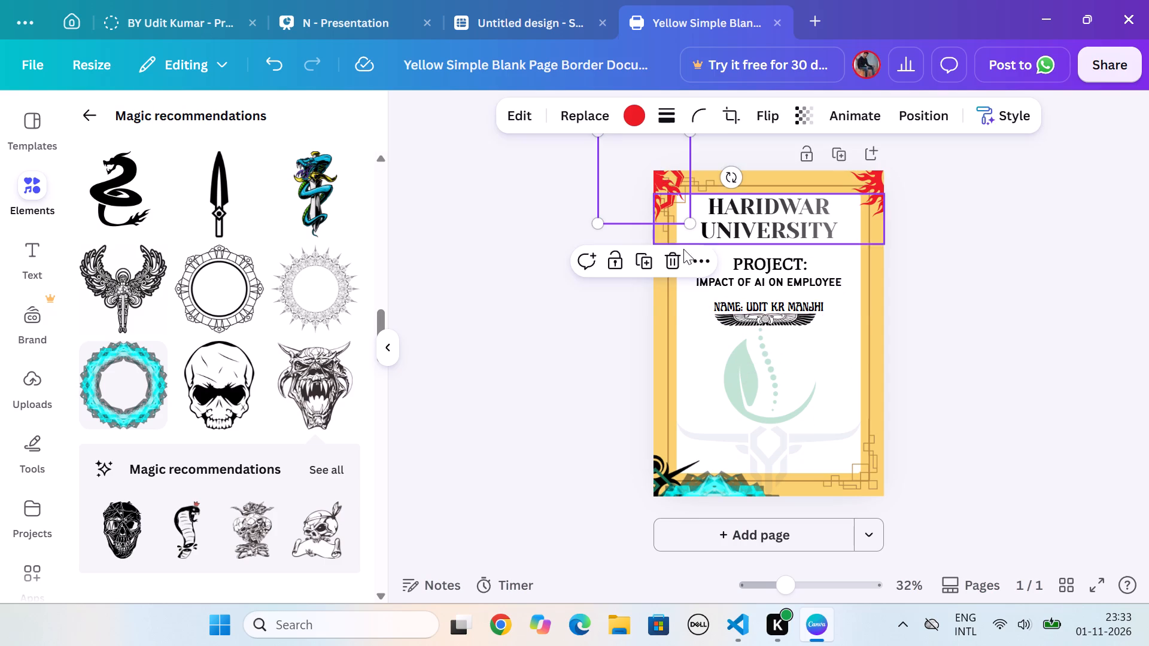
{"action": "left_click", "coordinate": [675, 261]}
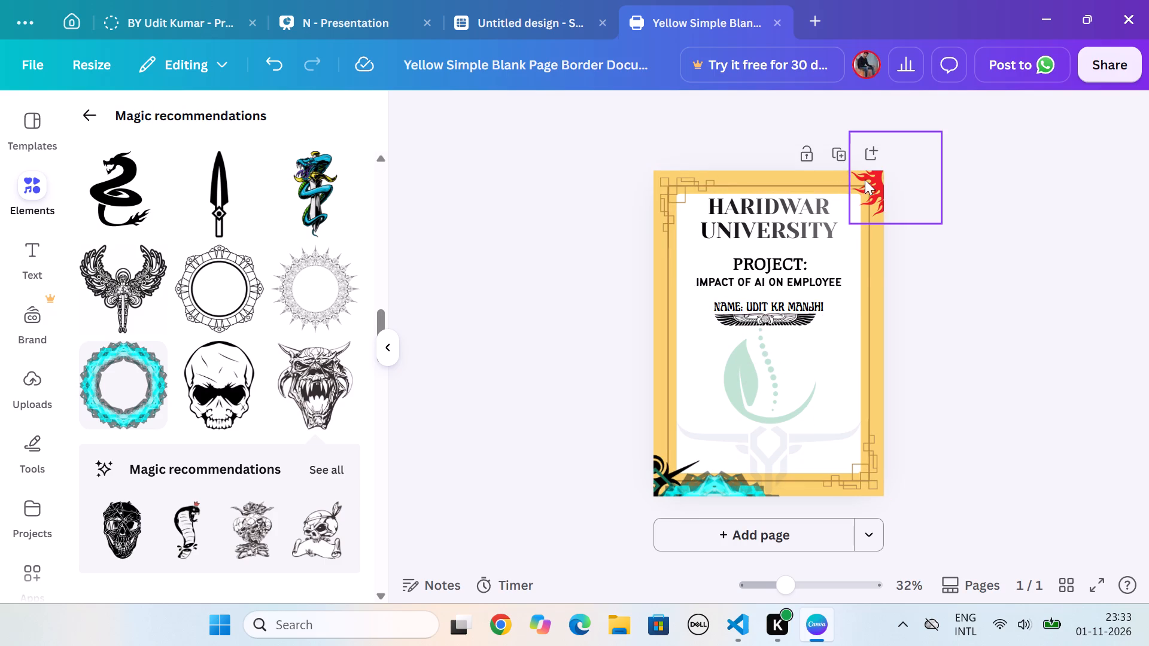
{"action": "left_click", "coordinate": [867, 179]}
{"action": "left_click", "coordinate": [924, 263]}
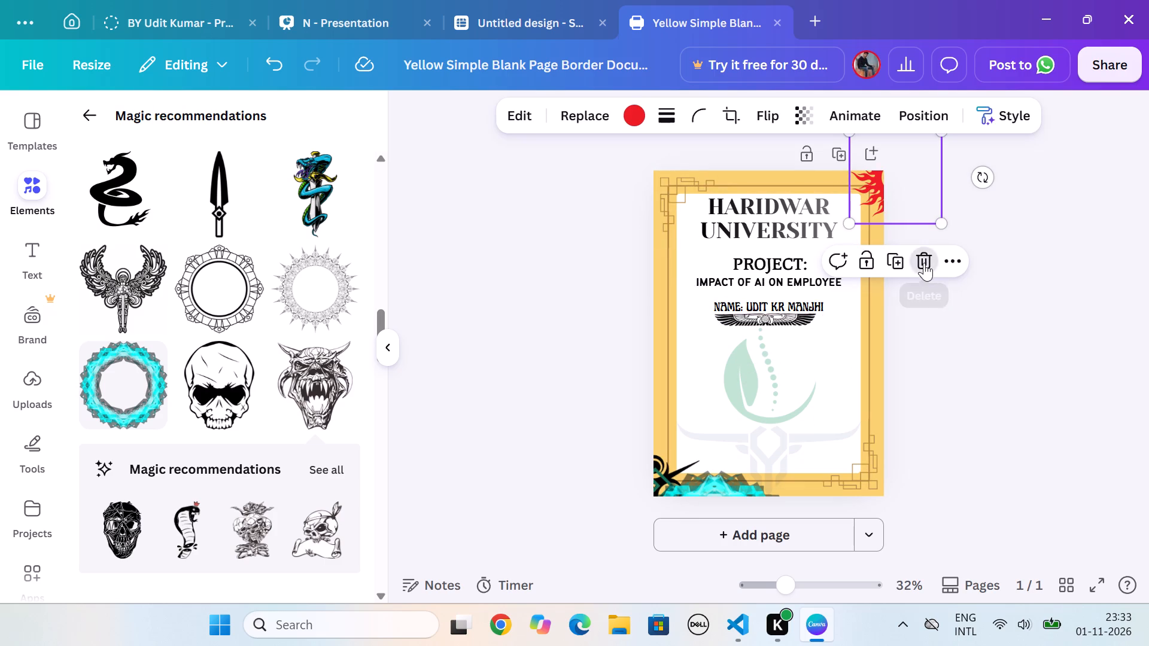
Clear the page's bottom-left corner by deleting the cyan crystal ring, the green diamond cross and the black ornament.
{"action": "left_click", "coordinate": [668, 478]}
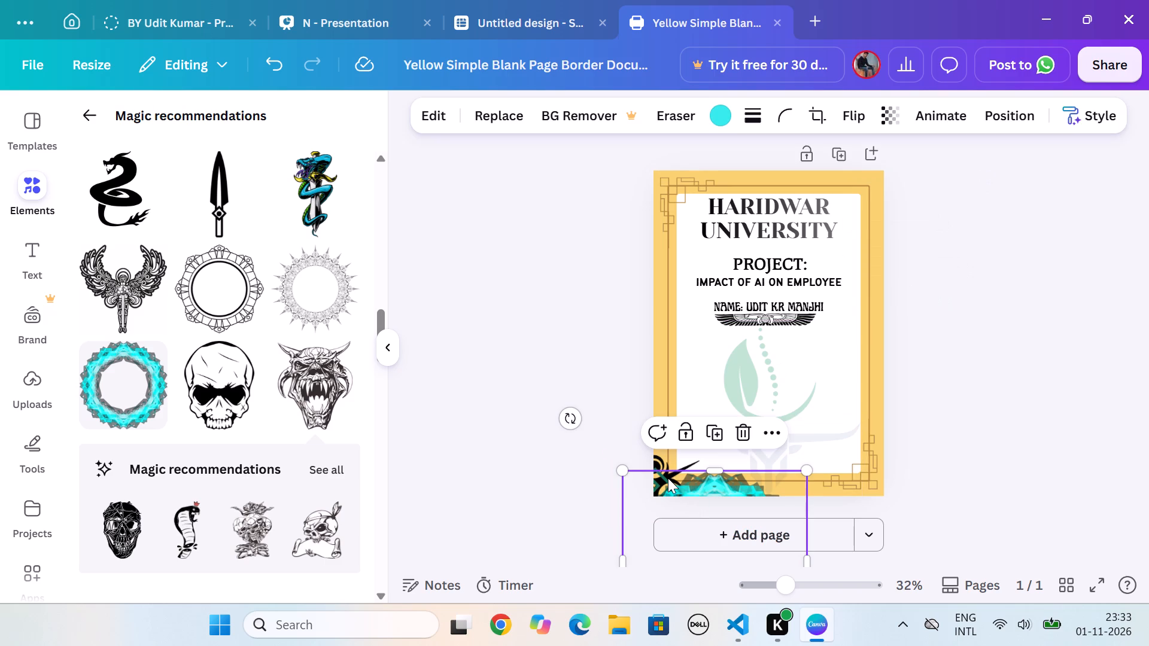
{"action": "left_click", "coordinate": [738, 432]}
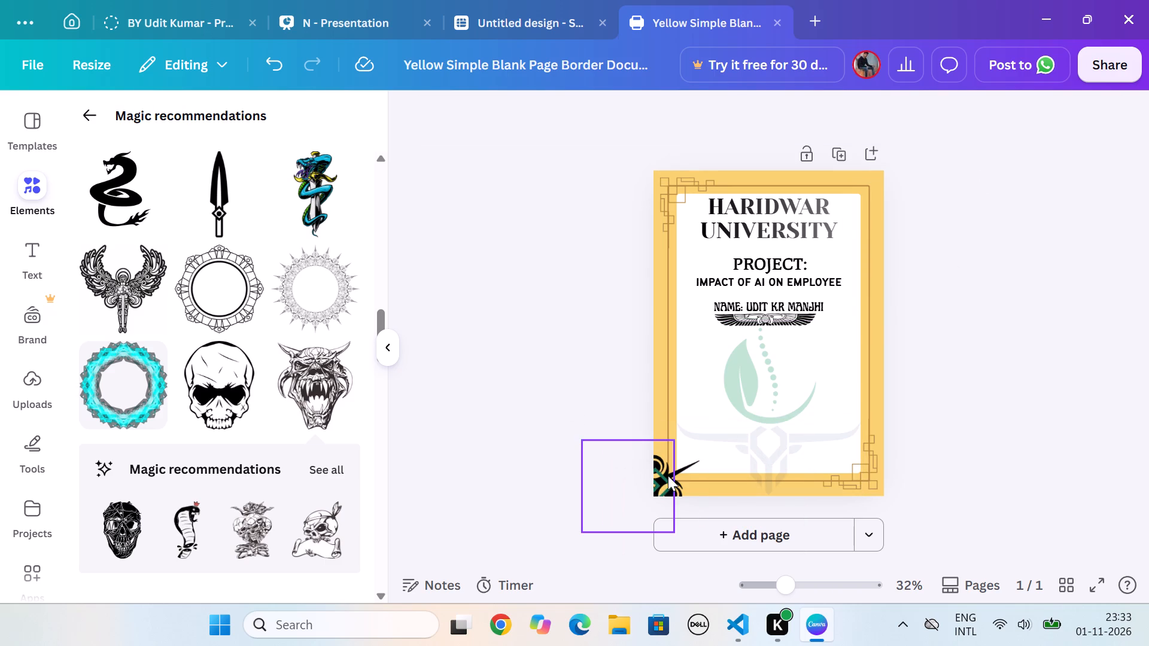
{"action": "left_click", "coordinate": [662, 477]}
{"action": "left_click", "coordinate": [656, 410]}
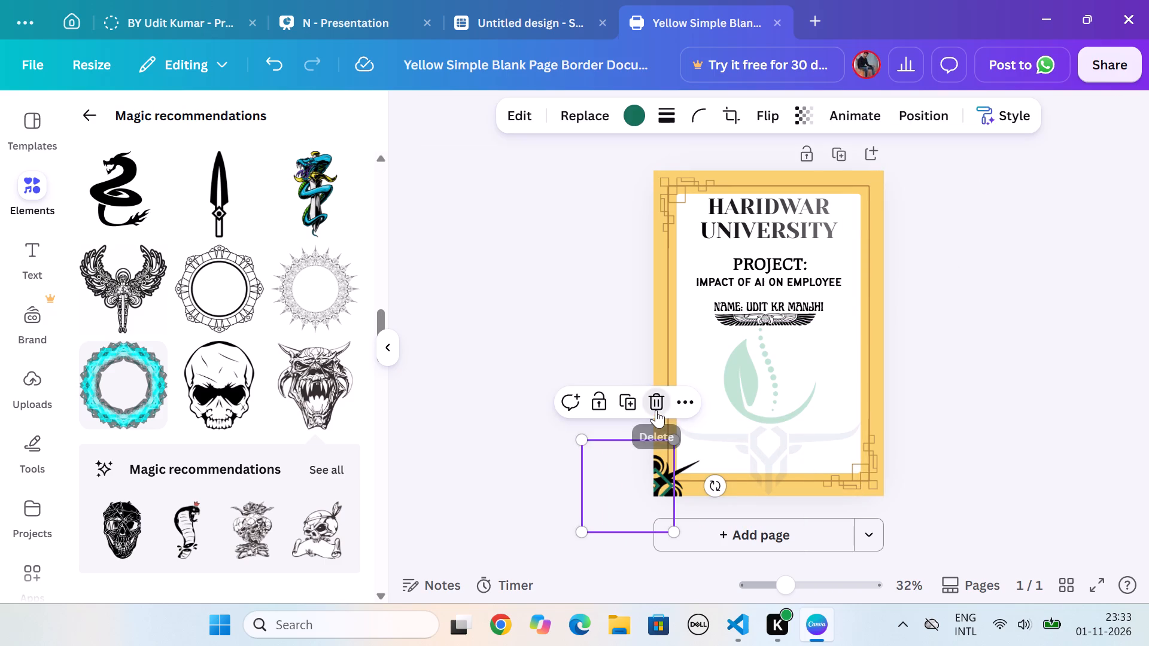
{"action": "left_click", "coordinate": [668, 482]}
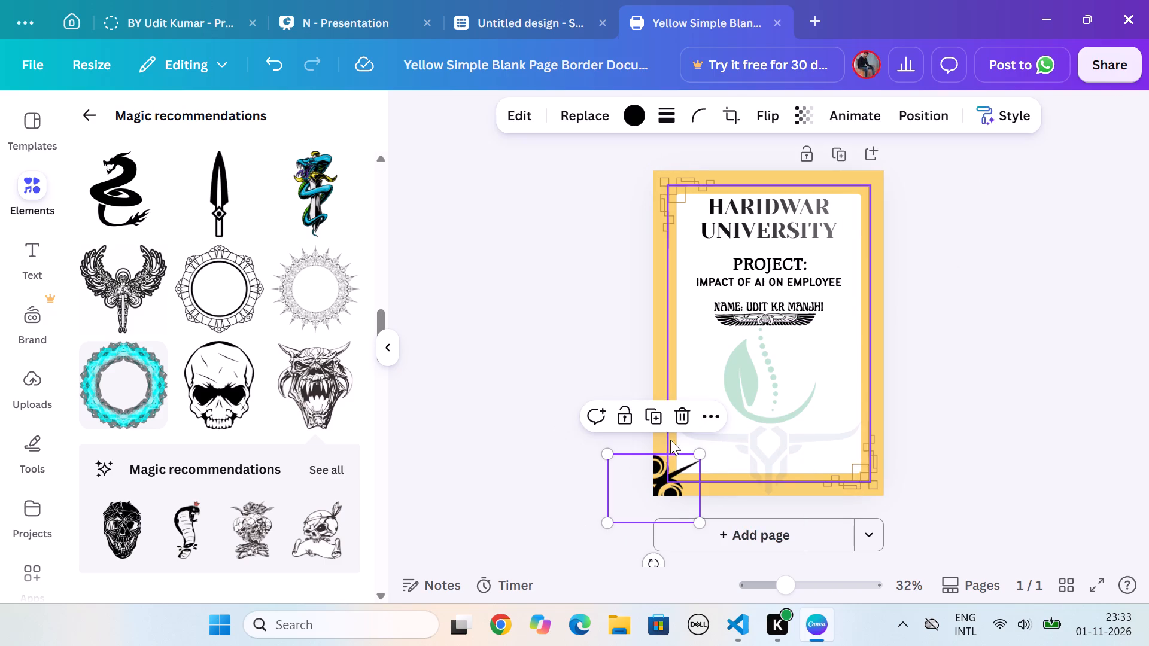
{"action": "left_click", "coordinate": [682, 416]}
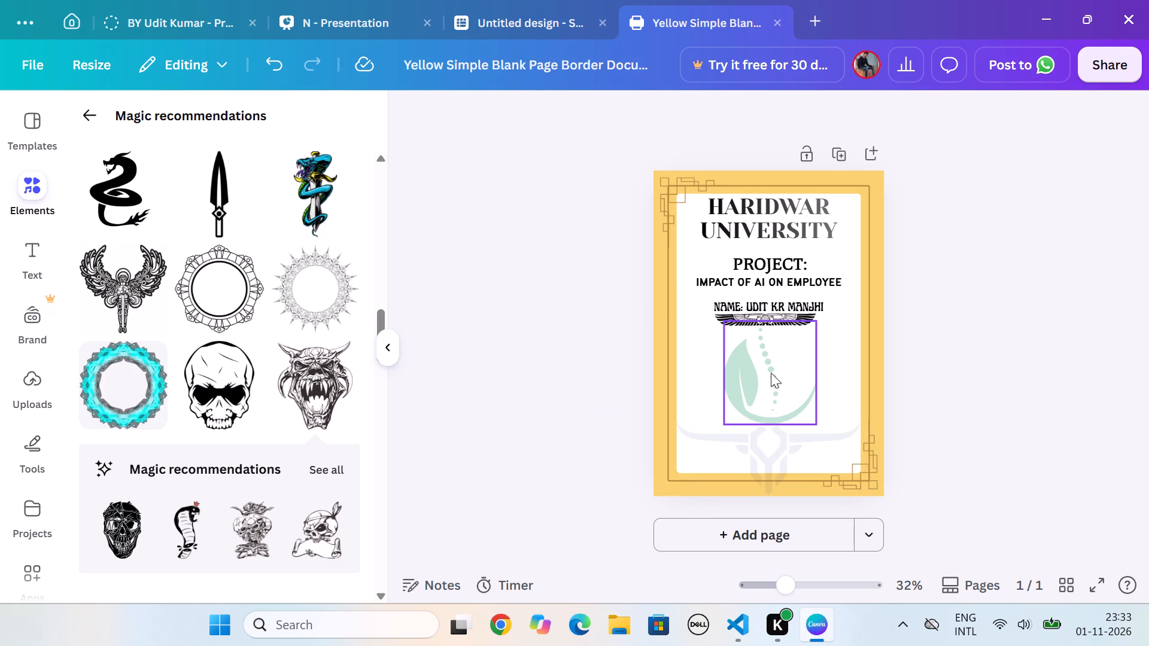
Delete both overlapping faded leaf graphics from the middle of the page.
{"action": "left_click", "coordinate": [768, 373]}
{"action": "left_click", "coordinate": [794, 266]}
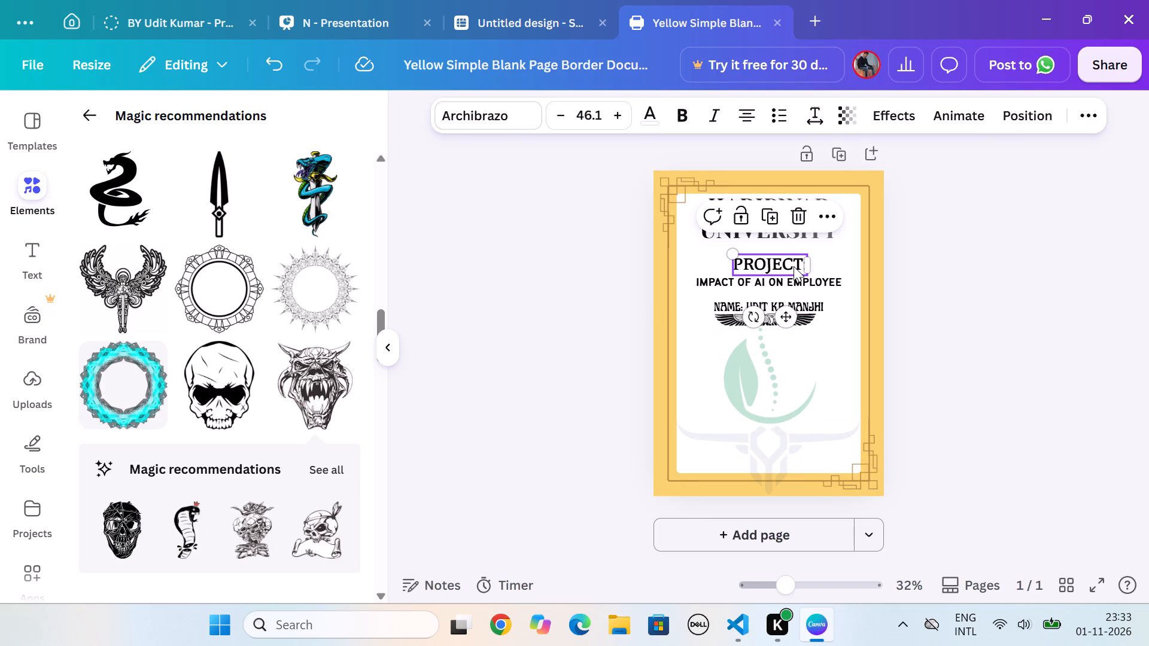
{"action": "left_click", "coordinate": [763, 380]}
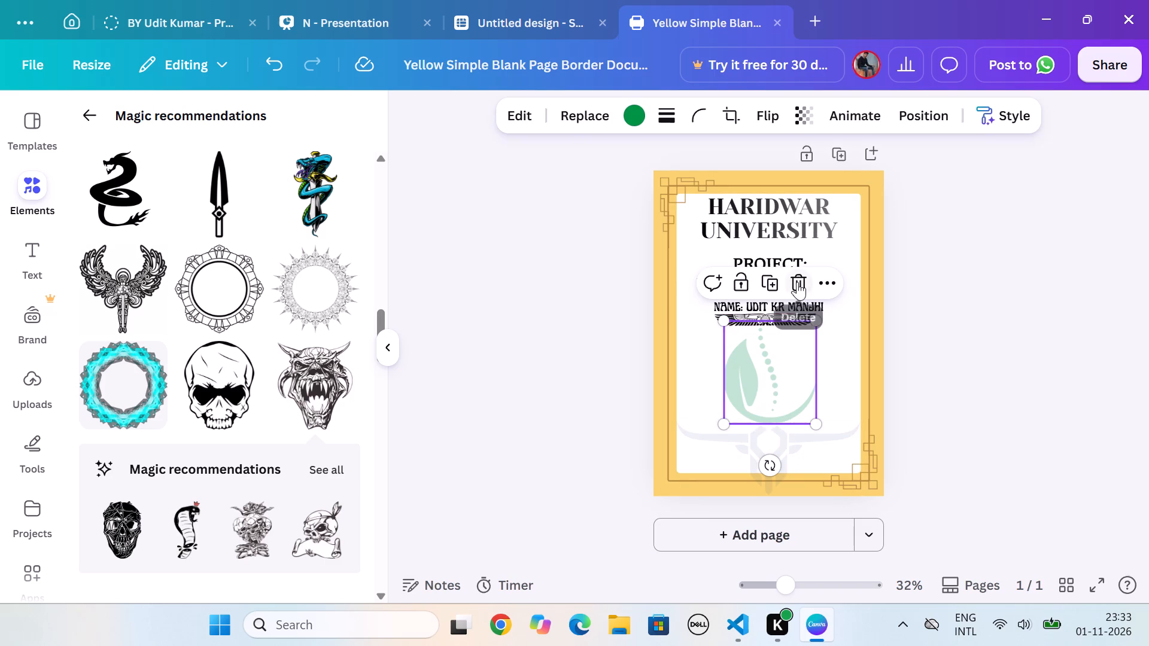
{"action": "left_click", "coordinate": [797, 282]}
{"action": "left_click", "coordinate": [762, 377]}
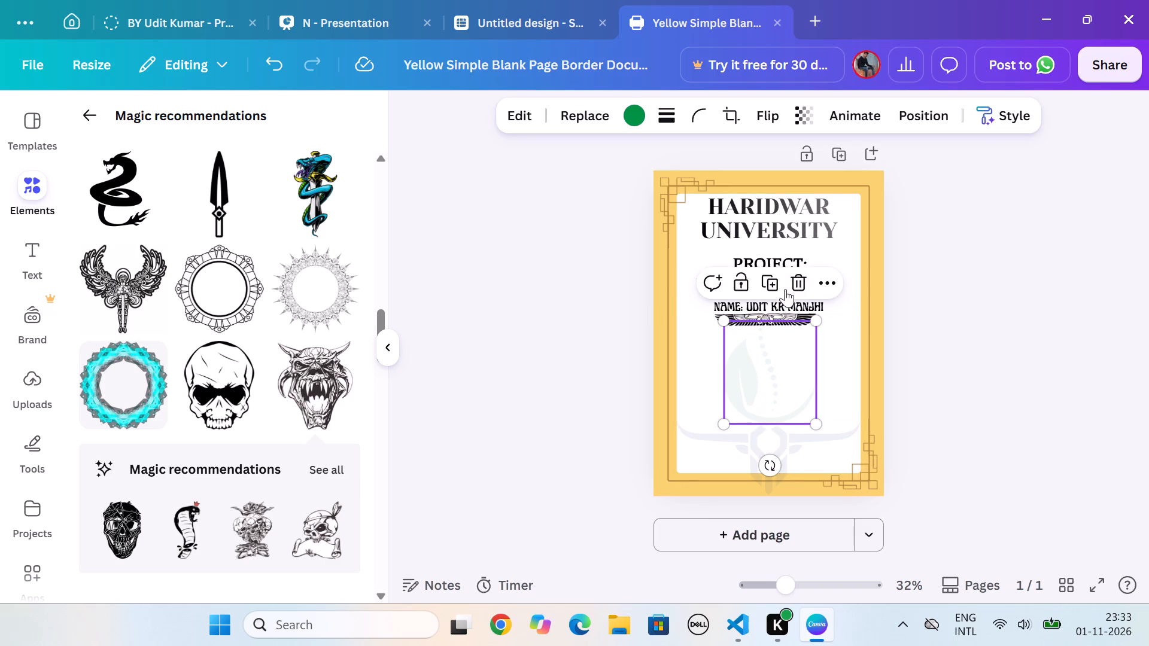
{"action": "left_click", "coordinate": [791, 284]}
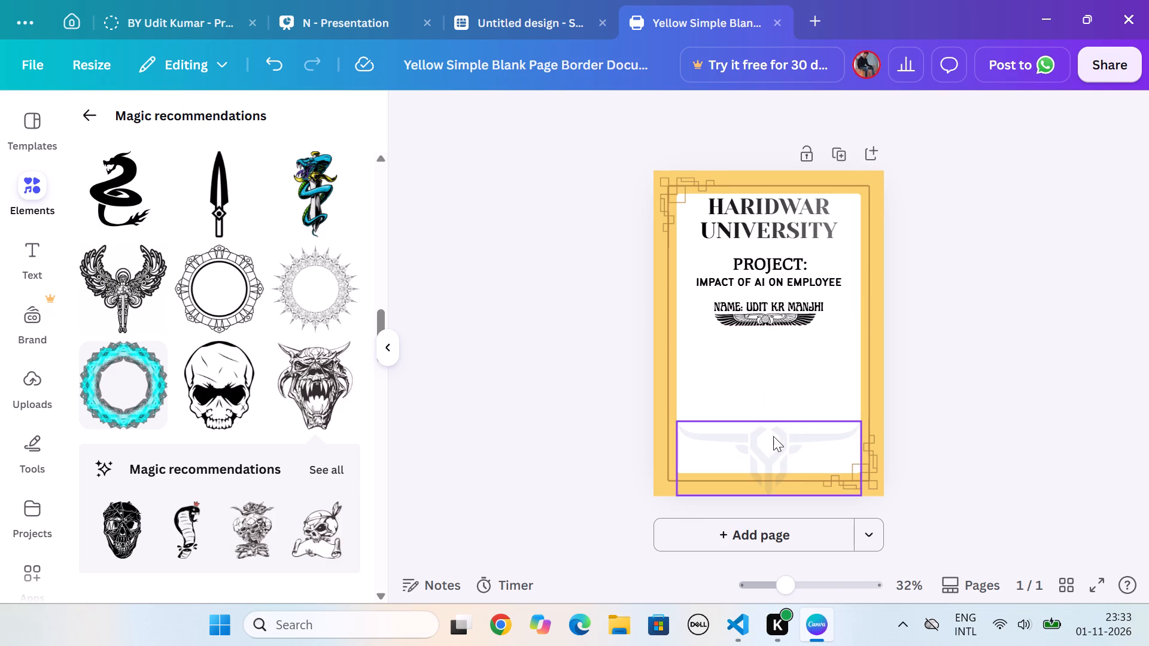
Move the faded bull-head graphic up from the page bottom to just beneath the wings ornament.
{"action": "left_click_drag", "start_coordinate": [763, 446], "coordinate": [764, 382]}
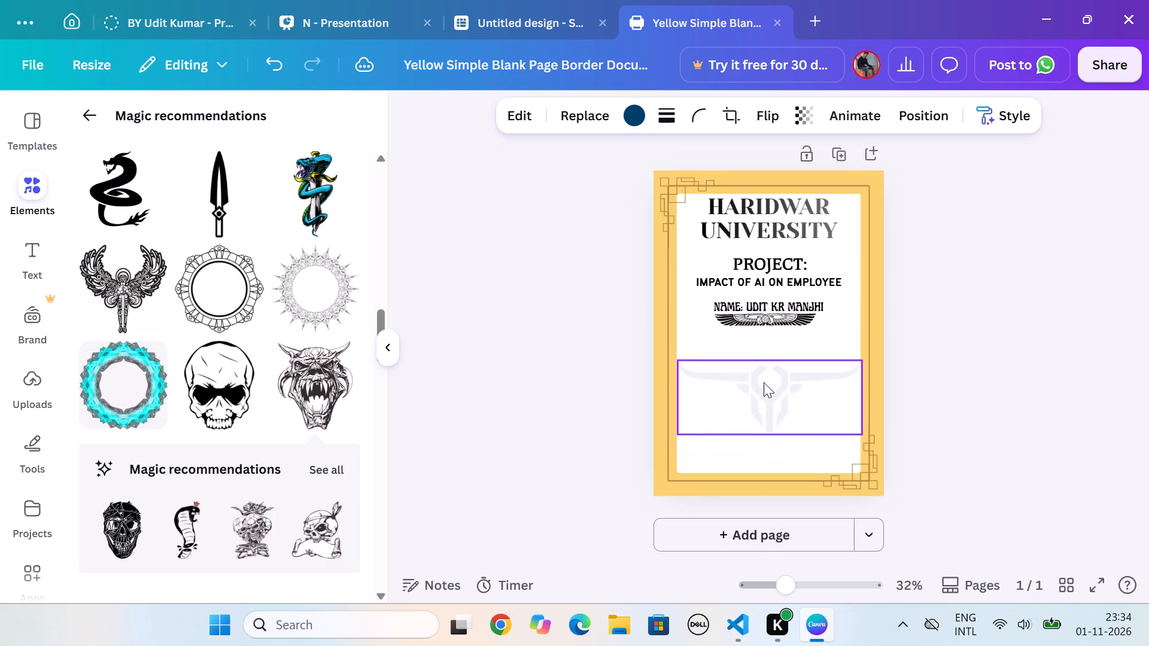
{"action": "left_click_drag", "start_coordinate": [764, 382], "coordinate": [767, 345]}
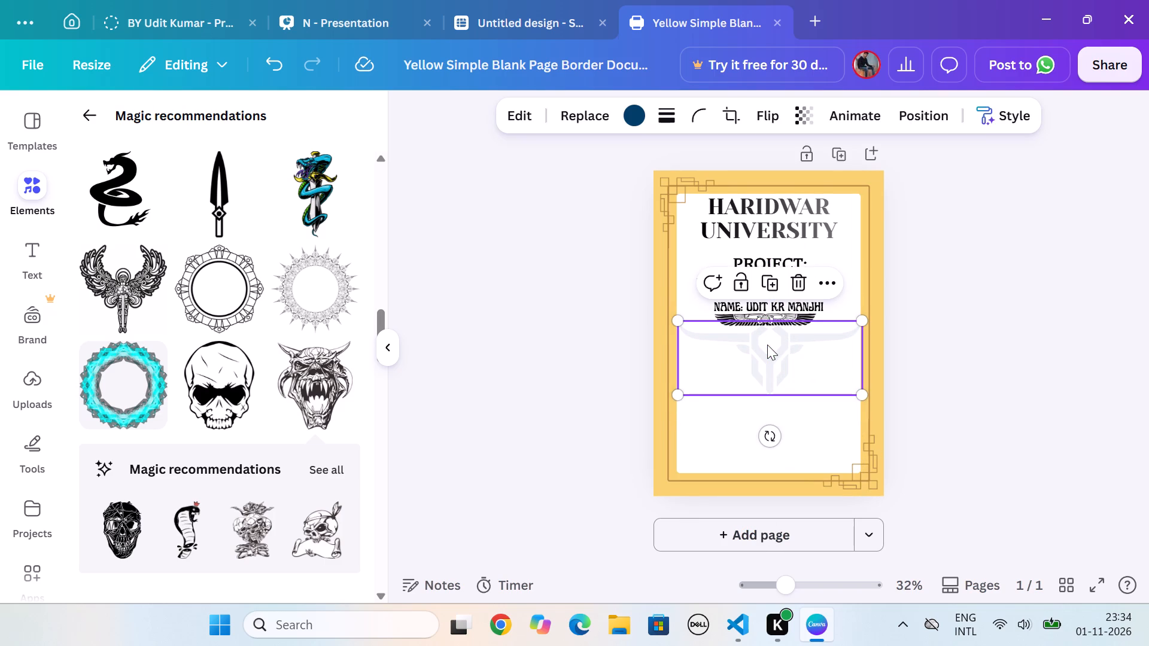
Bring up the full set of default gradient colours for the page background.
{"action": "left_click", "coordinate": [941, 270]}
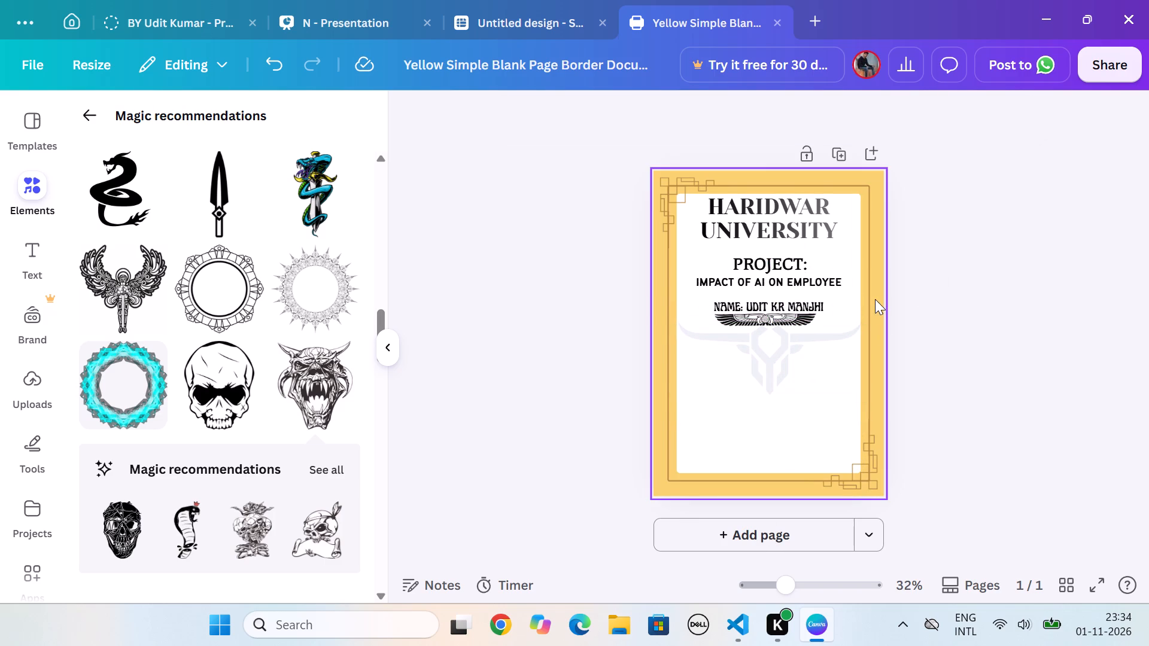
{"action": "left_click", "coordinate": [875, 299]}
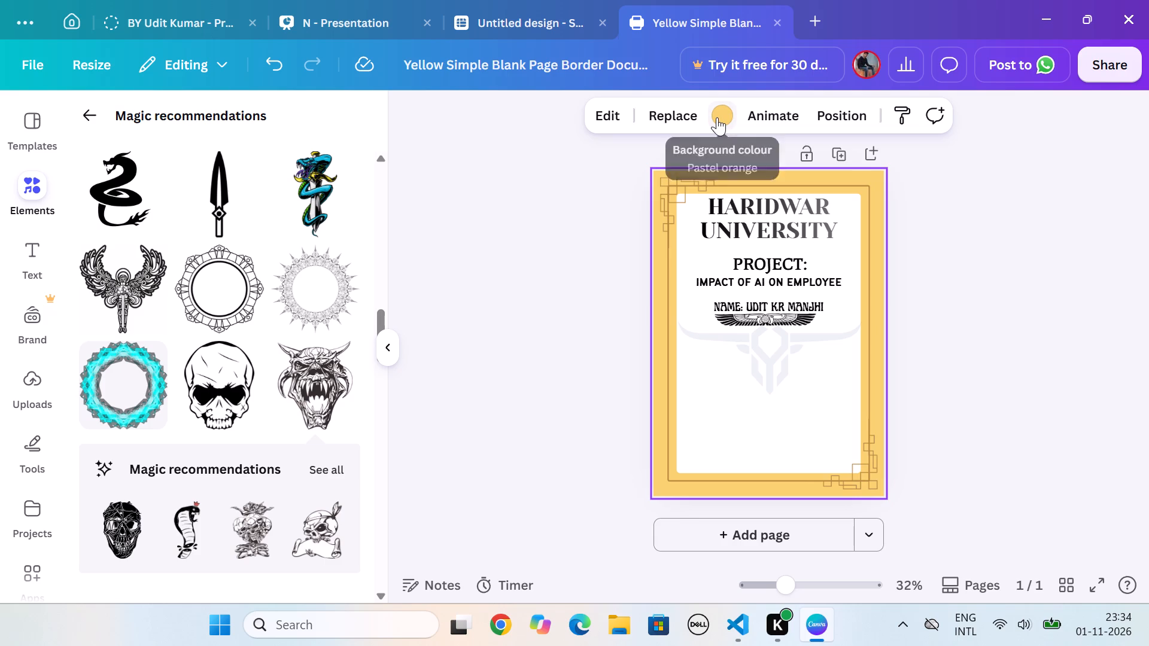
{"action": "left_click", "coordinate": [717, 117]}
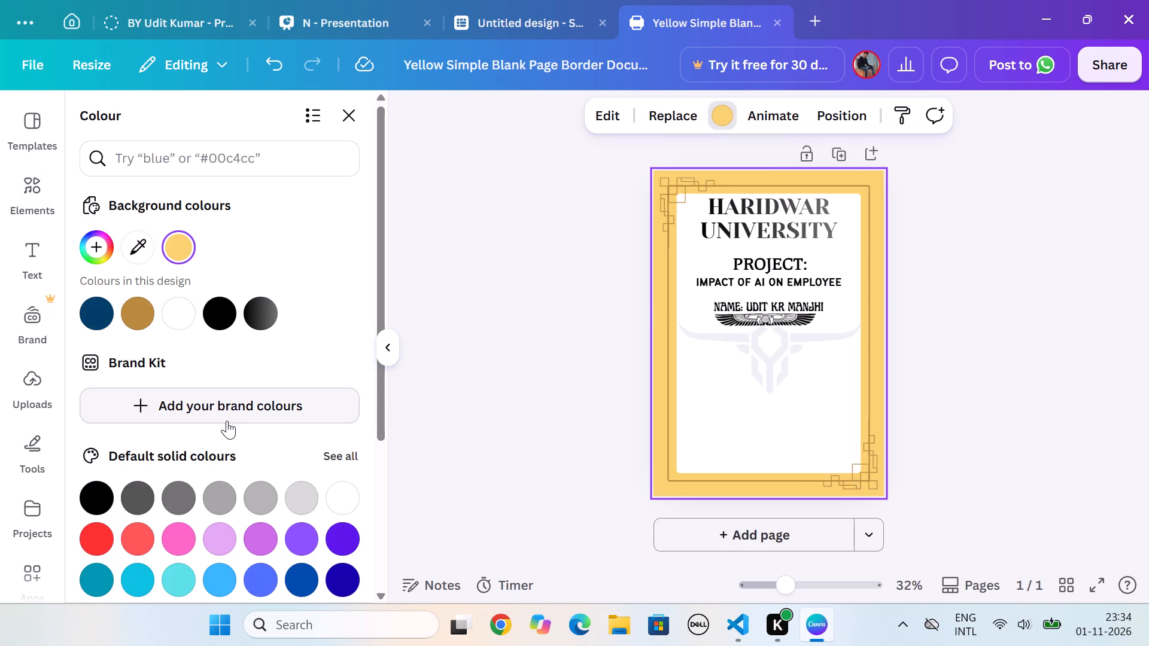
{"action": "scroll", "coordinate": [227, 420], "scroll_direction": "down", "scroll_amount": 5}
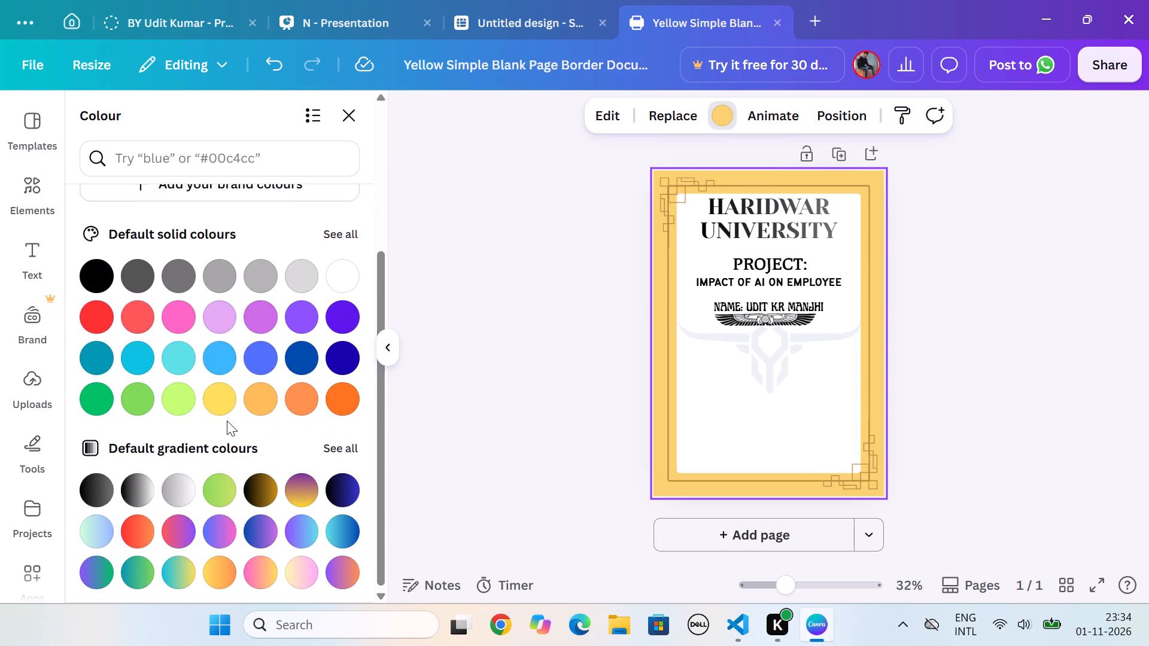
{"action": "left_click", "coordinate": [342, 442]}
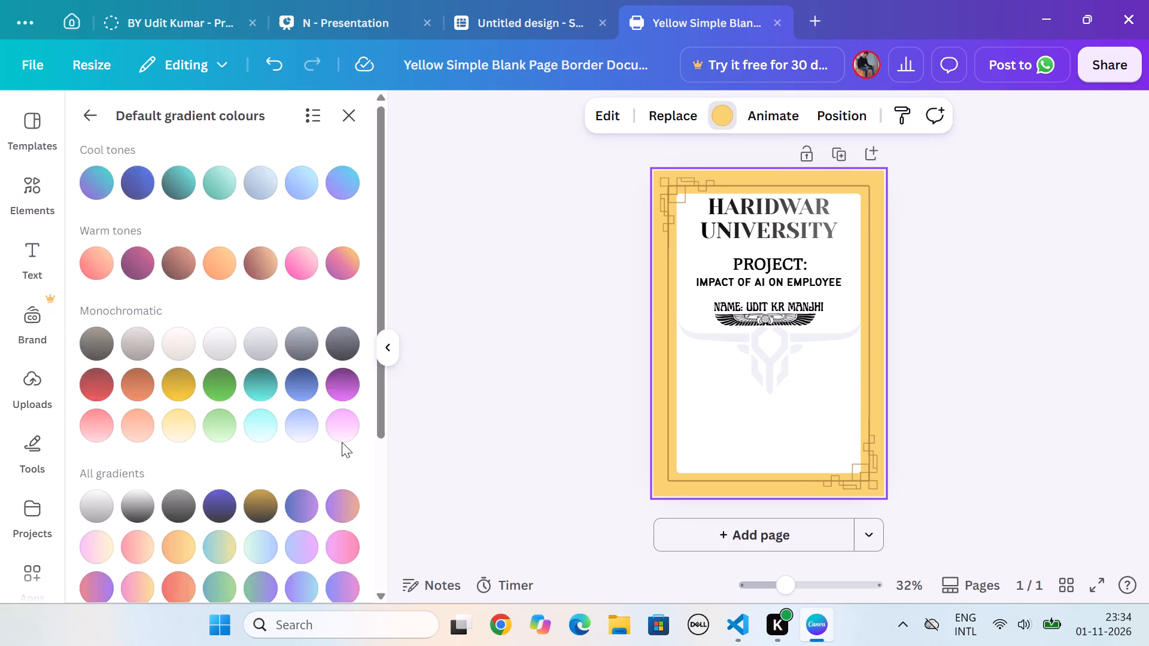
{"action": "scroll", "coordinate": [199, 441], "scroll_direction": "down", "scroll_amount": 3}
{"action": "scroll", "coordinate": [199, 441], "scroll_direction": "up", "scroll_amount": 2}
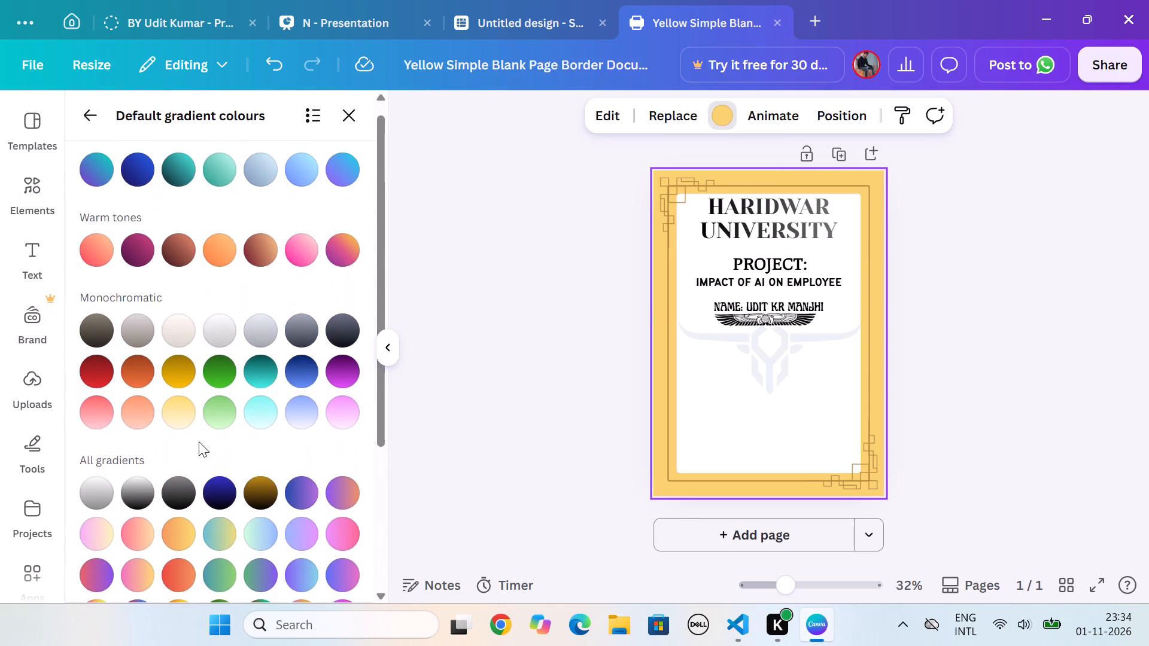
{"action": "scroll", "coordinate": [110, 226], "scroll_direction": "up", "scroll_amount": 2}
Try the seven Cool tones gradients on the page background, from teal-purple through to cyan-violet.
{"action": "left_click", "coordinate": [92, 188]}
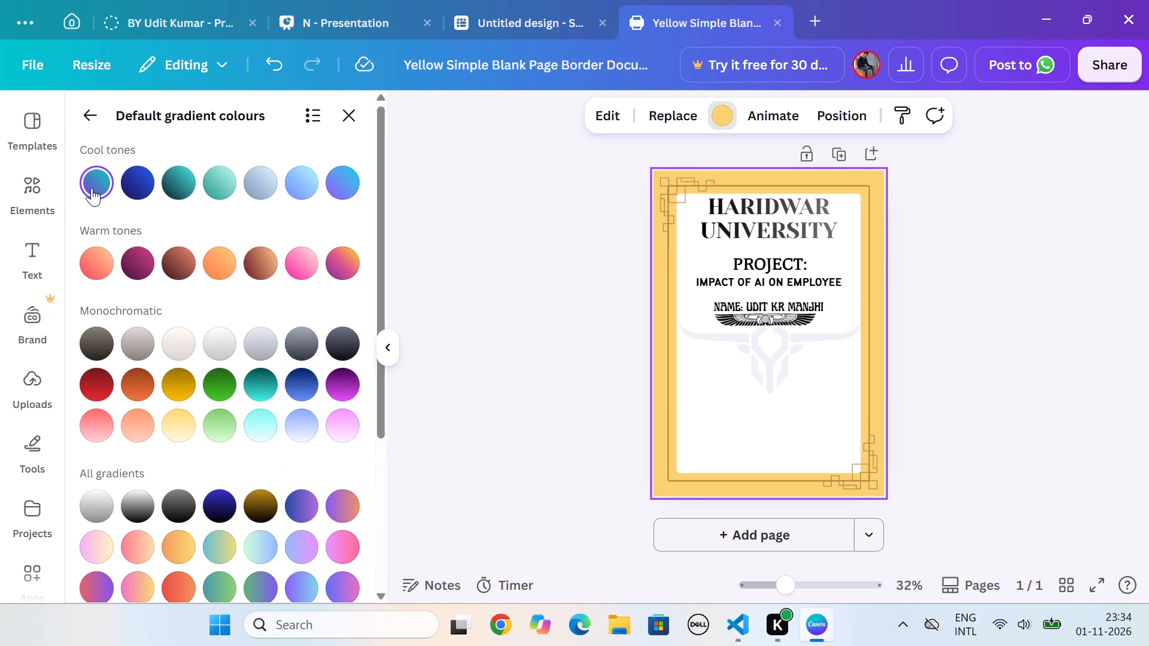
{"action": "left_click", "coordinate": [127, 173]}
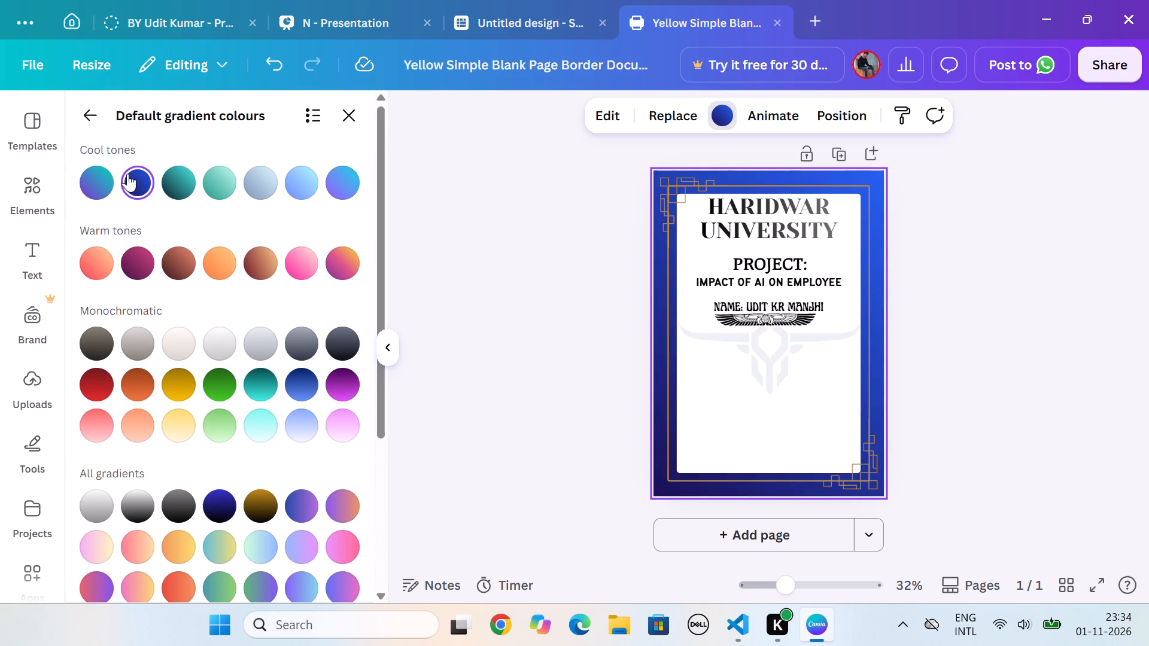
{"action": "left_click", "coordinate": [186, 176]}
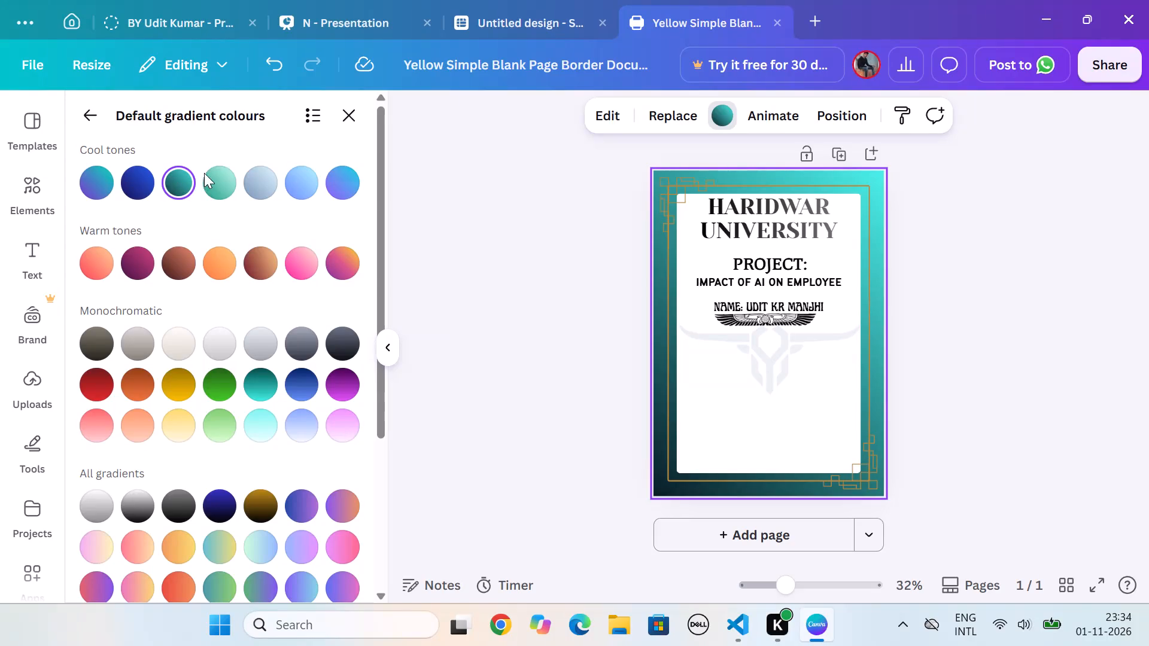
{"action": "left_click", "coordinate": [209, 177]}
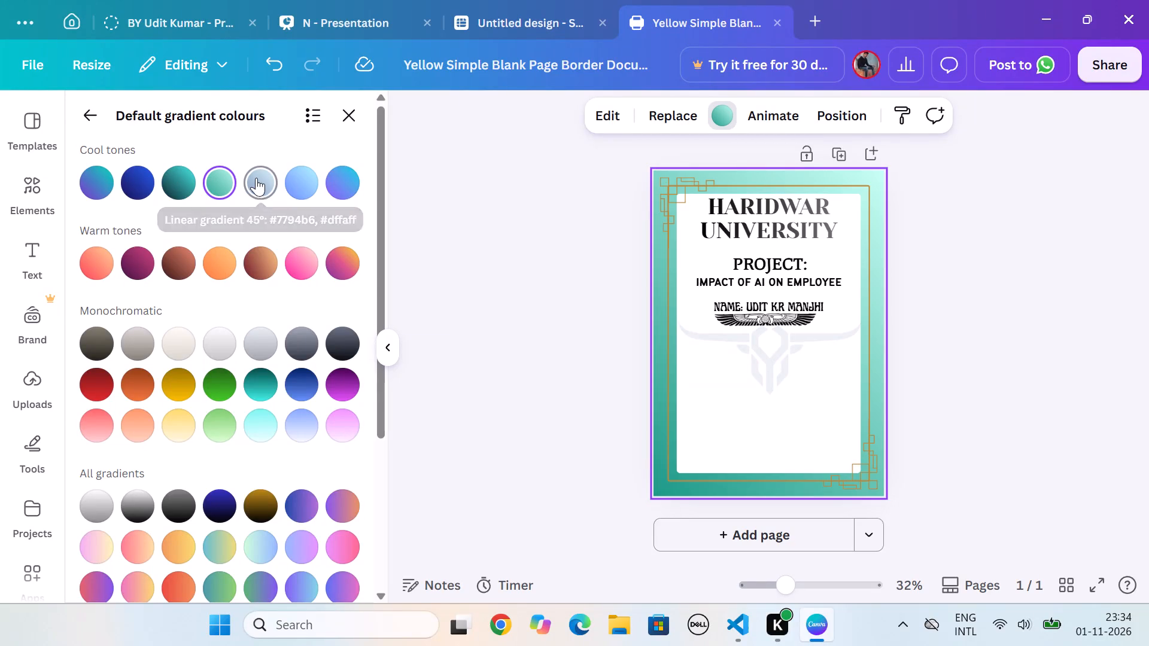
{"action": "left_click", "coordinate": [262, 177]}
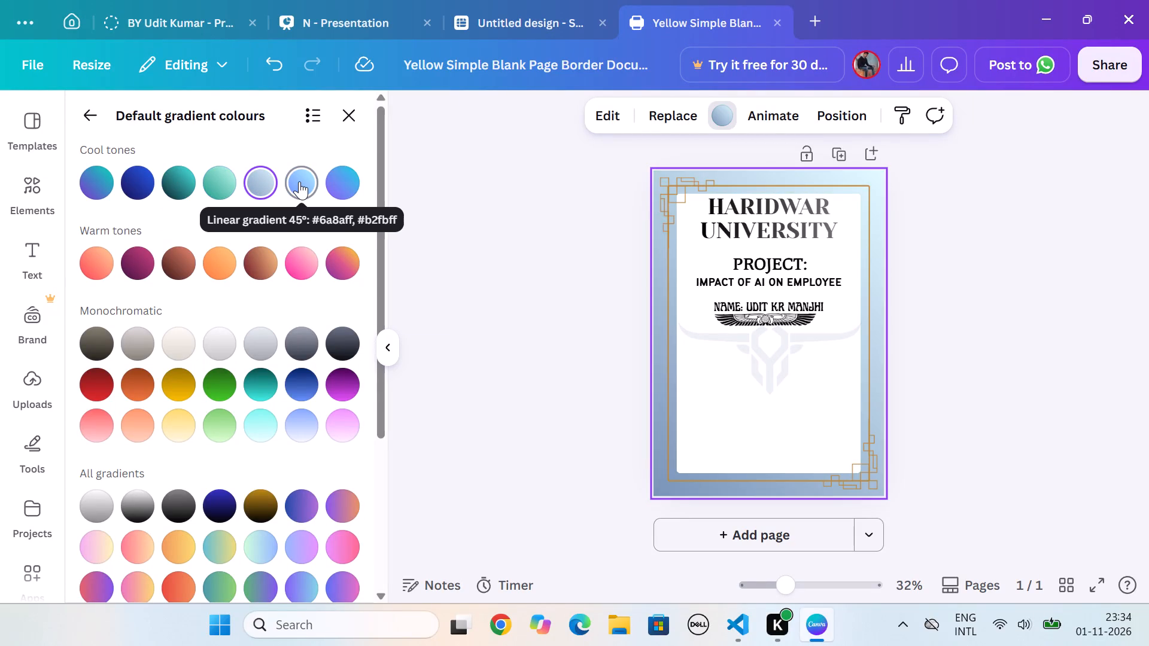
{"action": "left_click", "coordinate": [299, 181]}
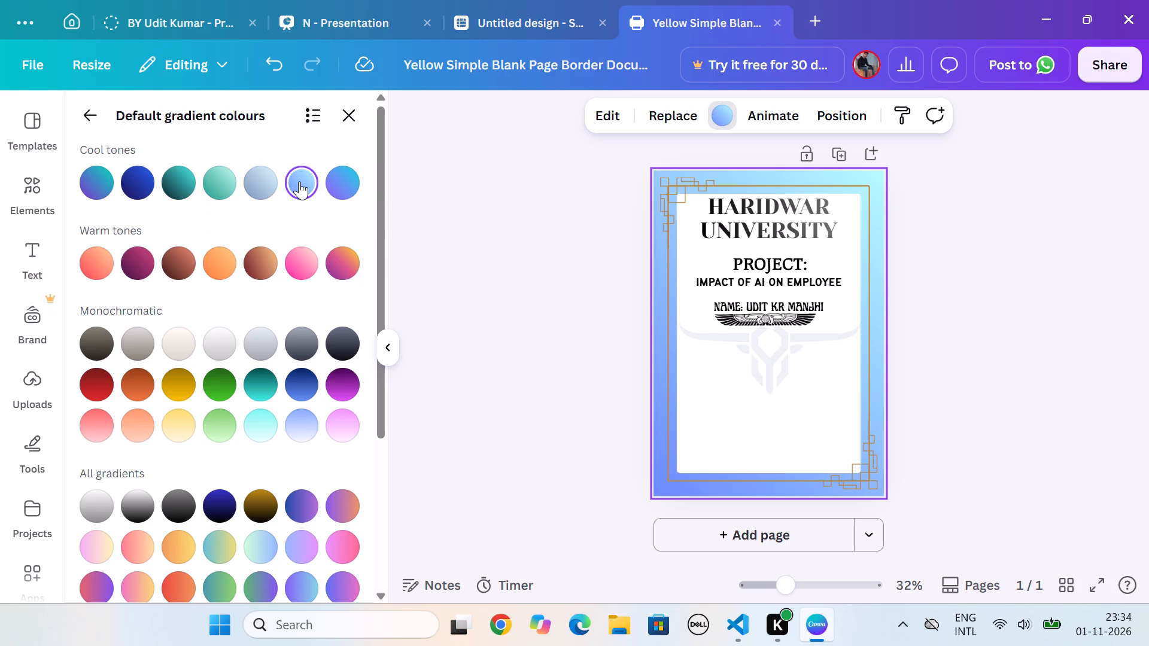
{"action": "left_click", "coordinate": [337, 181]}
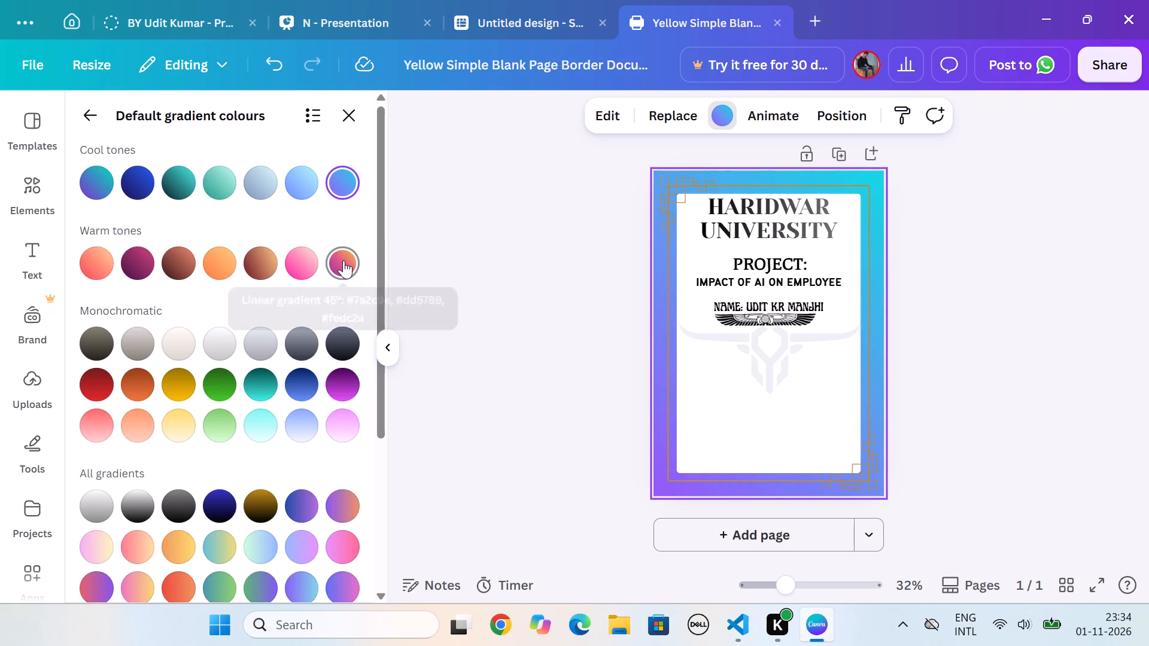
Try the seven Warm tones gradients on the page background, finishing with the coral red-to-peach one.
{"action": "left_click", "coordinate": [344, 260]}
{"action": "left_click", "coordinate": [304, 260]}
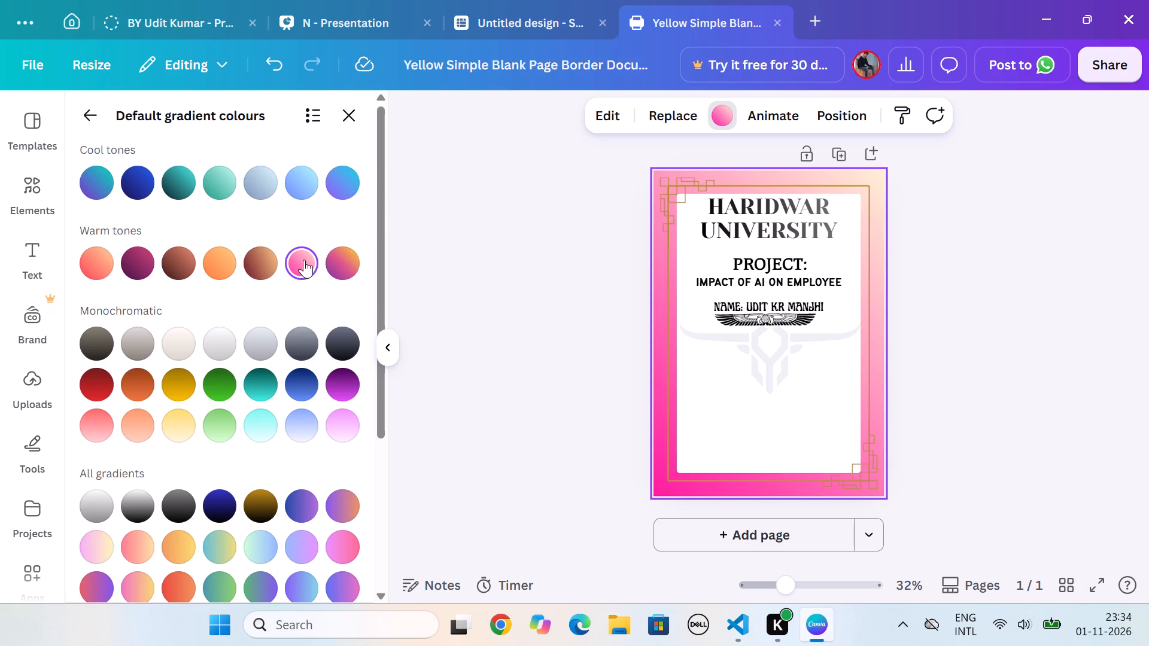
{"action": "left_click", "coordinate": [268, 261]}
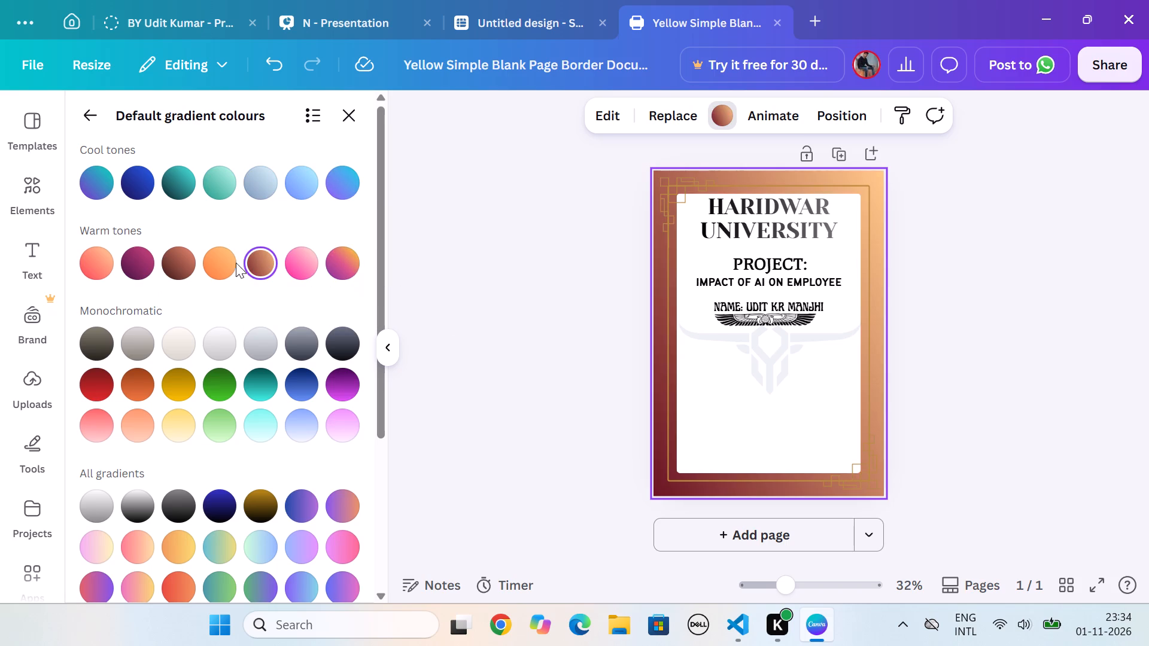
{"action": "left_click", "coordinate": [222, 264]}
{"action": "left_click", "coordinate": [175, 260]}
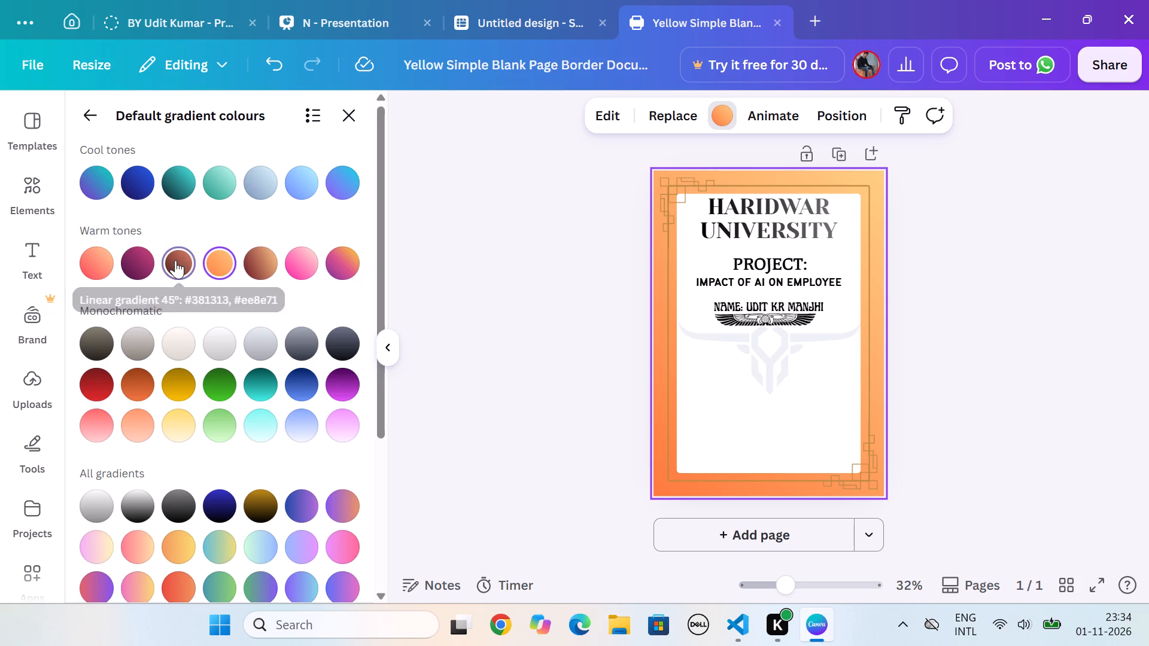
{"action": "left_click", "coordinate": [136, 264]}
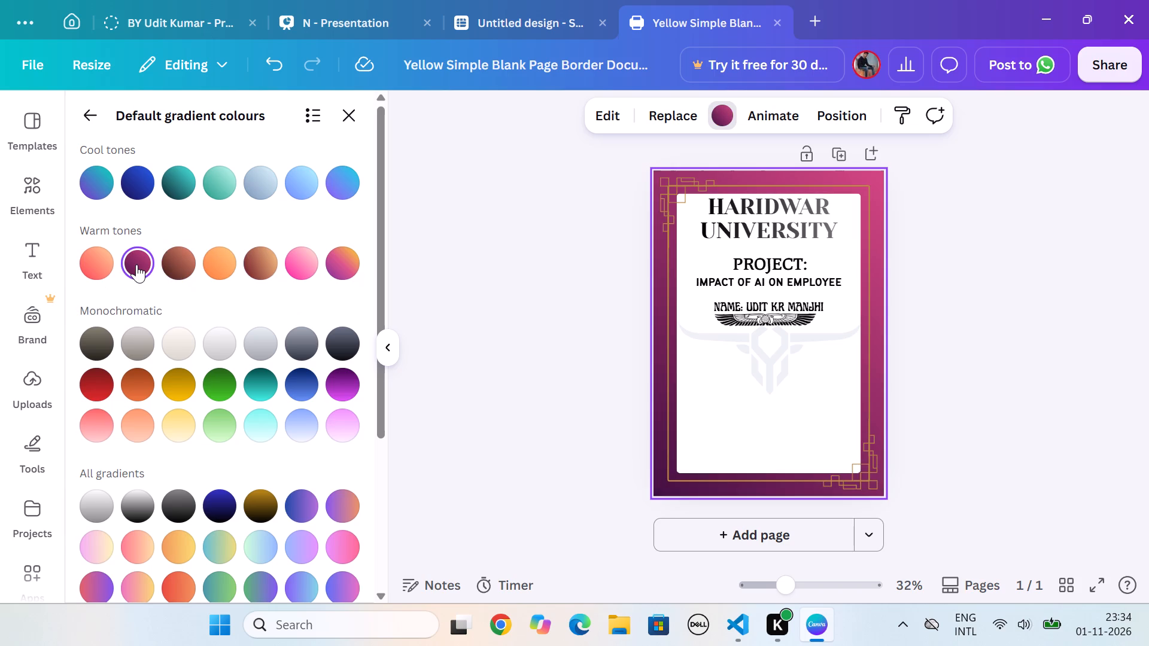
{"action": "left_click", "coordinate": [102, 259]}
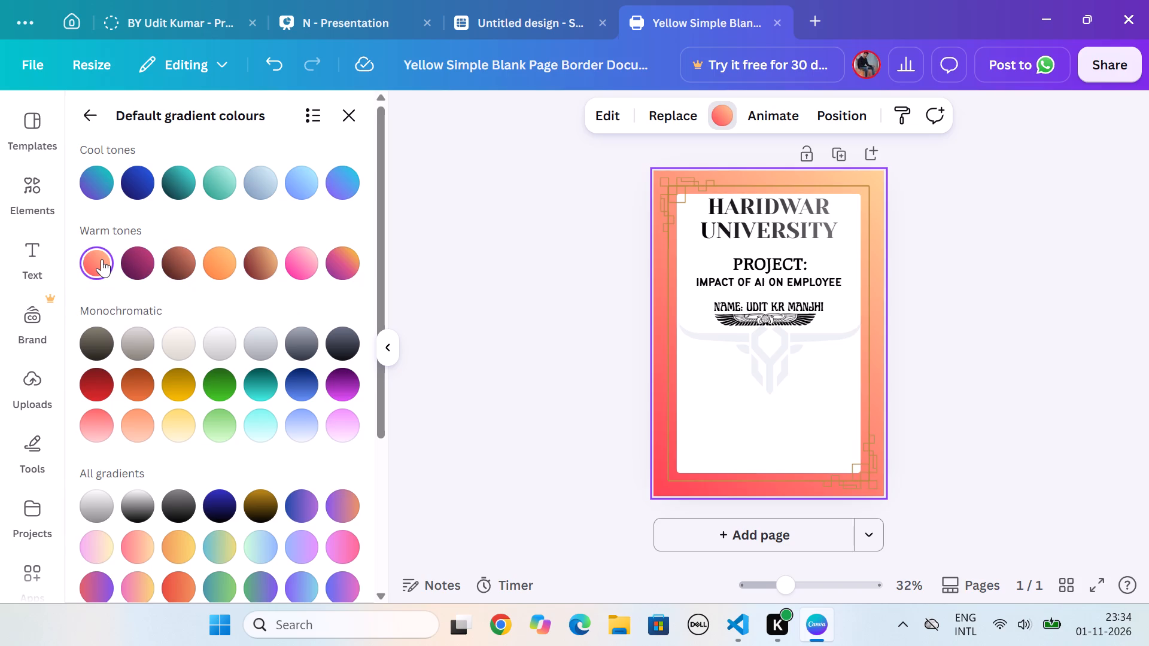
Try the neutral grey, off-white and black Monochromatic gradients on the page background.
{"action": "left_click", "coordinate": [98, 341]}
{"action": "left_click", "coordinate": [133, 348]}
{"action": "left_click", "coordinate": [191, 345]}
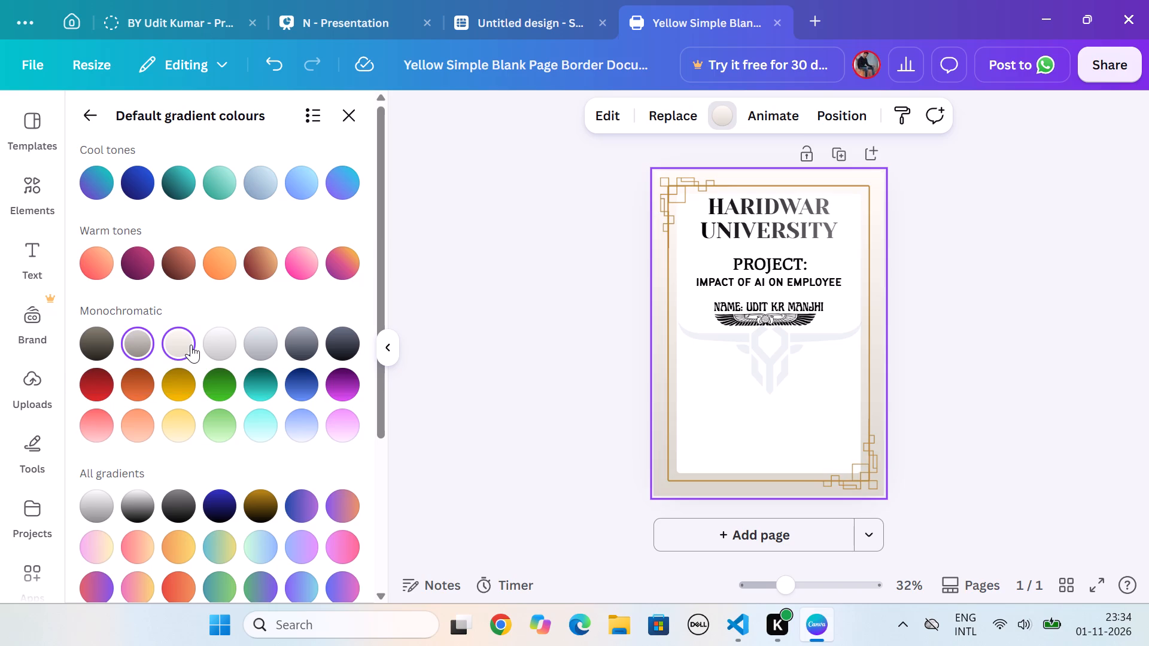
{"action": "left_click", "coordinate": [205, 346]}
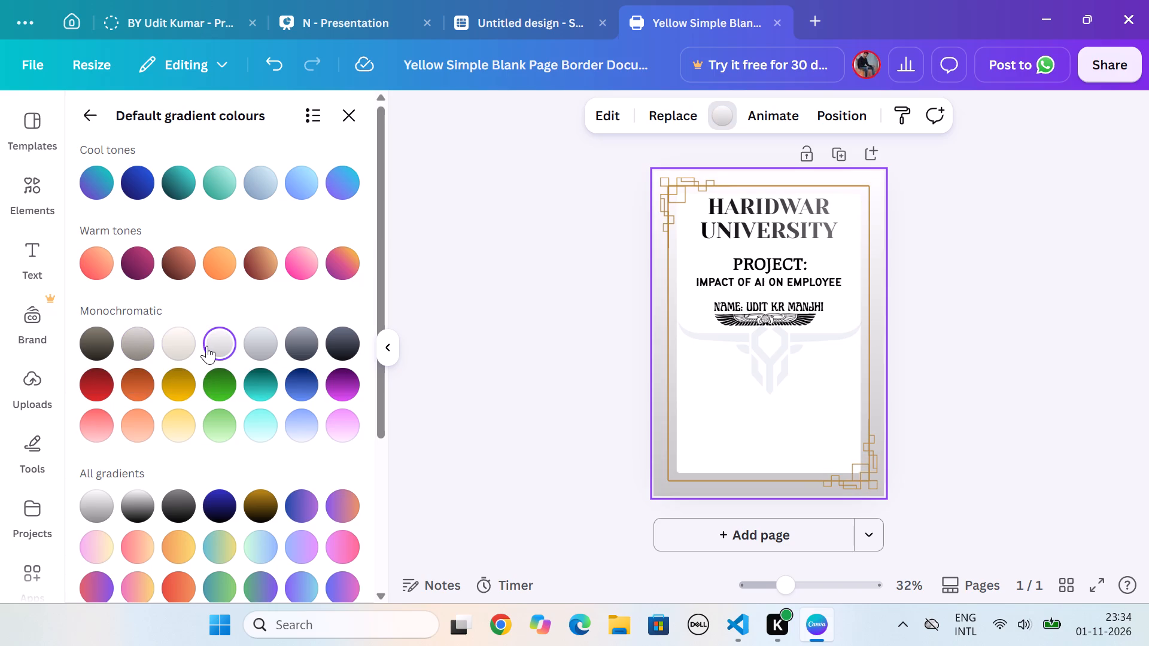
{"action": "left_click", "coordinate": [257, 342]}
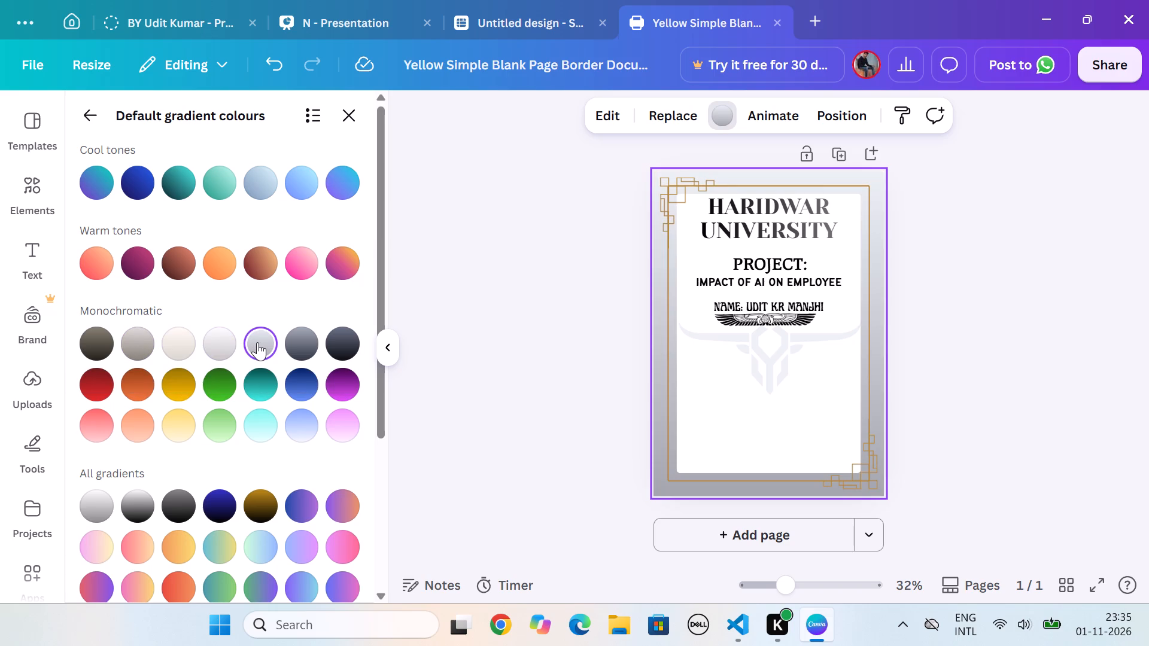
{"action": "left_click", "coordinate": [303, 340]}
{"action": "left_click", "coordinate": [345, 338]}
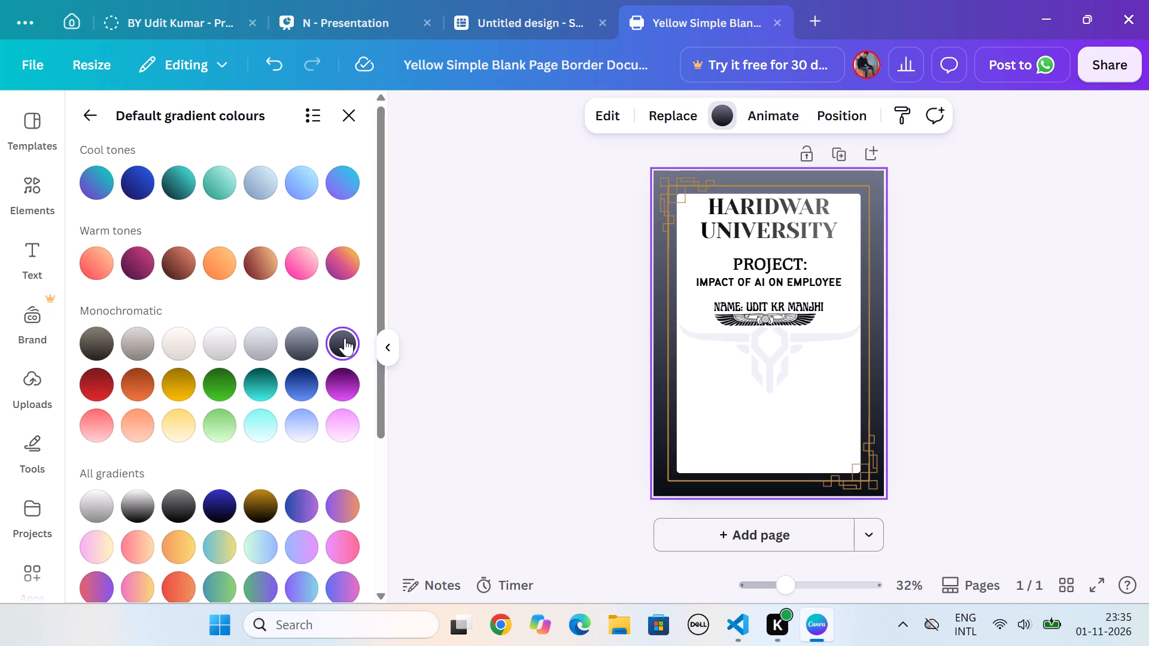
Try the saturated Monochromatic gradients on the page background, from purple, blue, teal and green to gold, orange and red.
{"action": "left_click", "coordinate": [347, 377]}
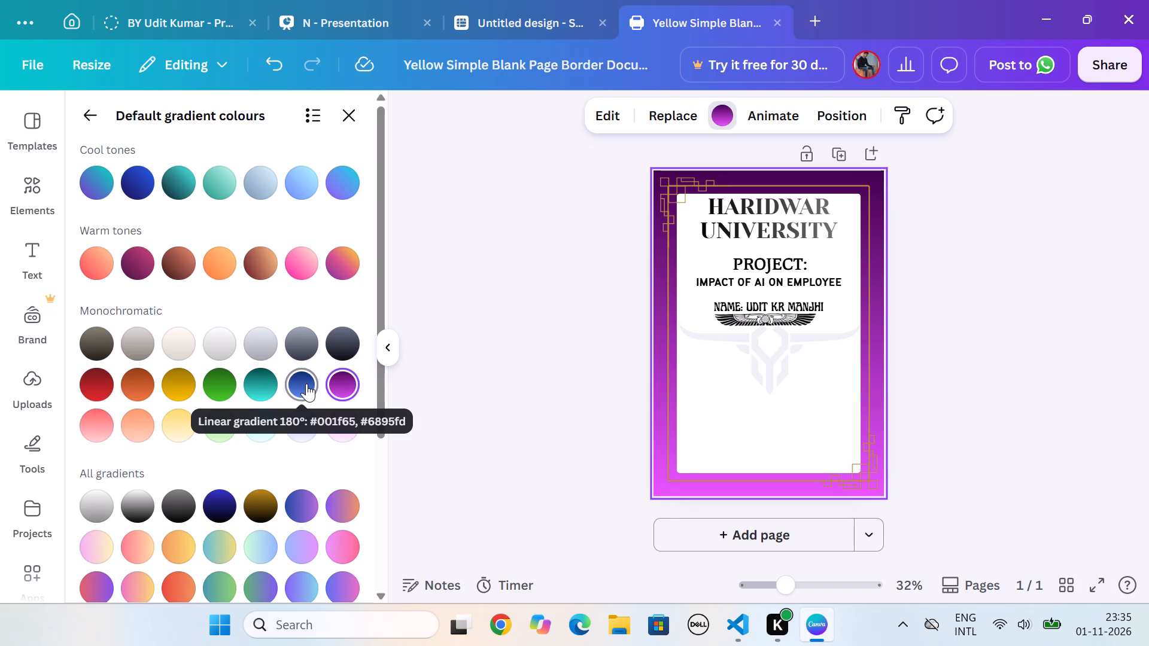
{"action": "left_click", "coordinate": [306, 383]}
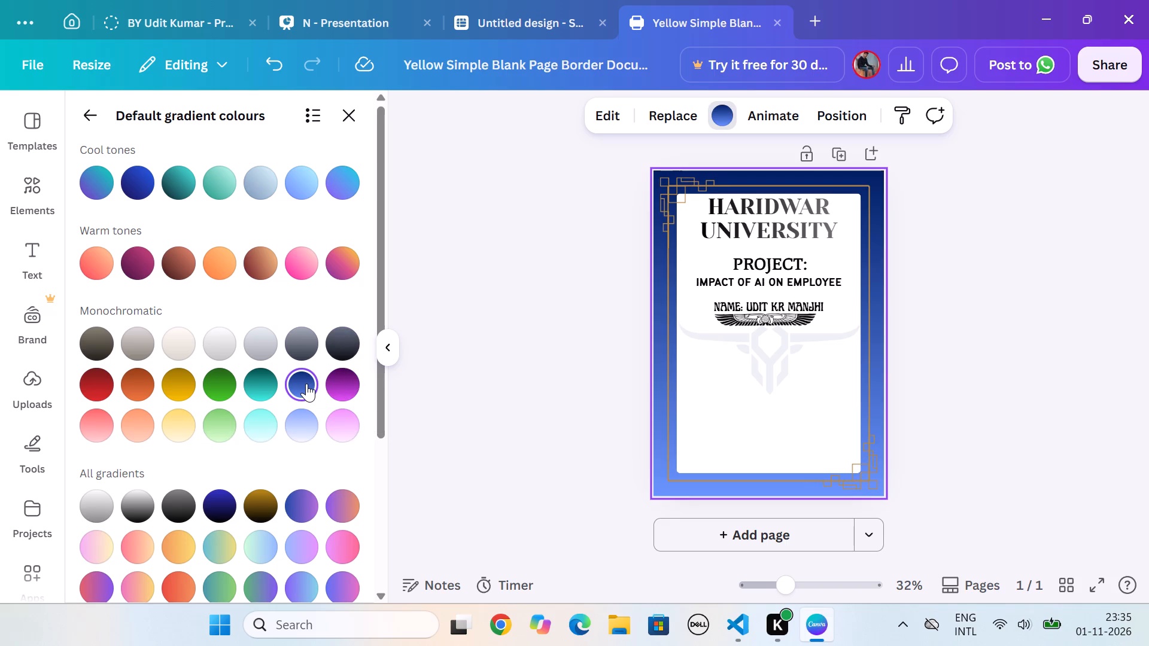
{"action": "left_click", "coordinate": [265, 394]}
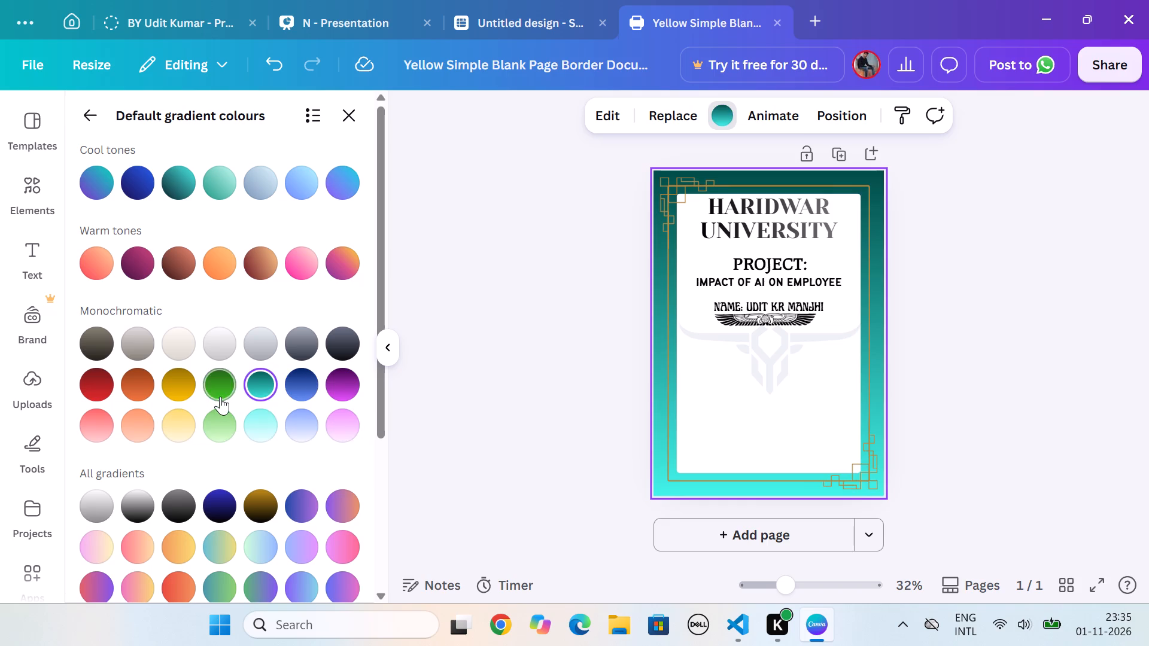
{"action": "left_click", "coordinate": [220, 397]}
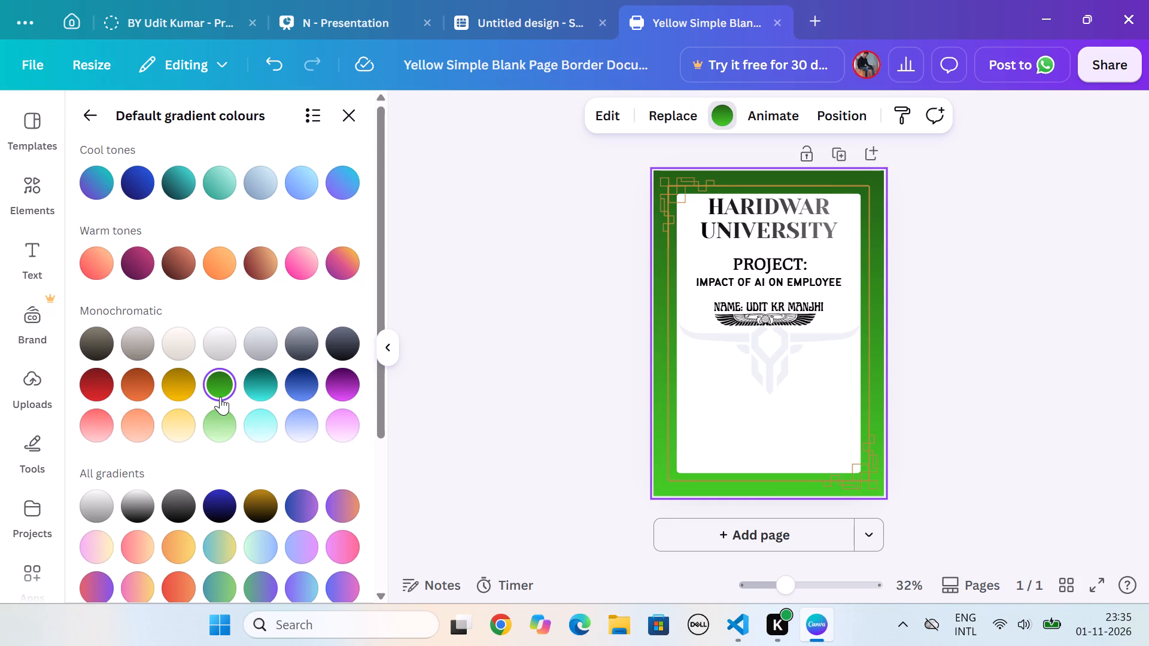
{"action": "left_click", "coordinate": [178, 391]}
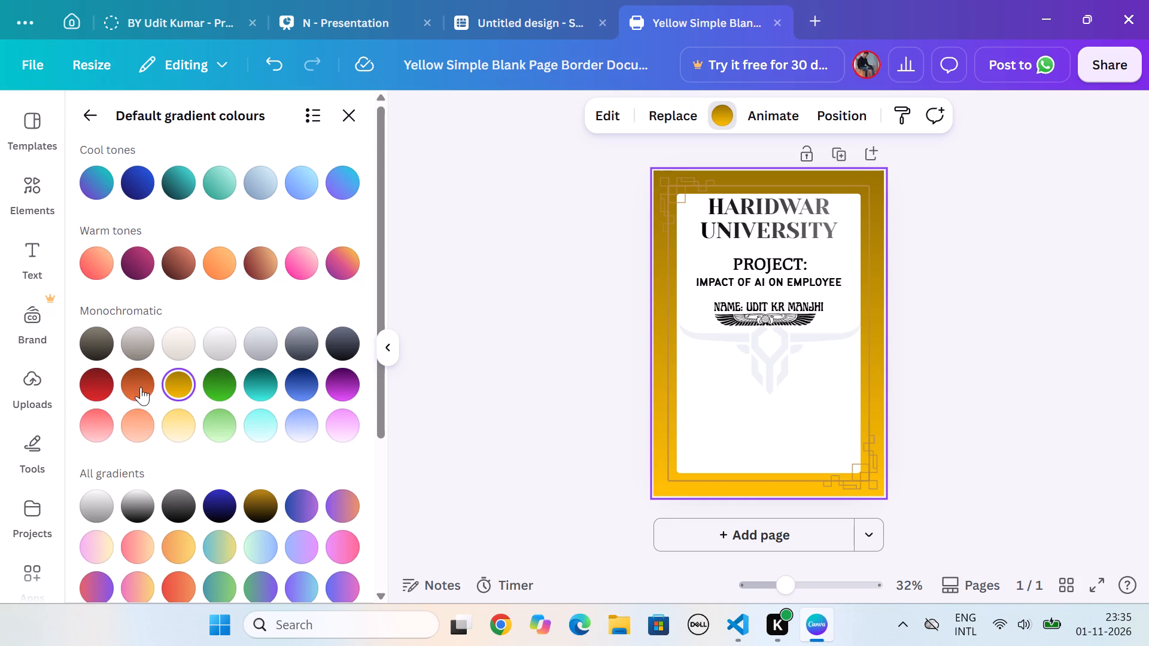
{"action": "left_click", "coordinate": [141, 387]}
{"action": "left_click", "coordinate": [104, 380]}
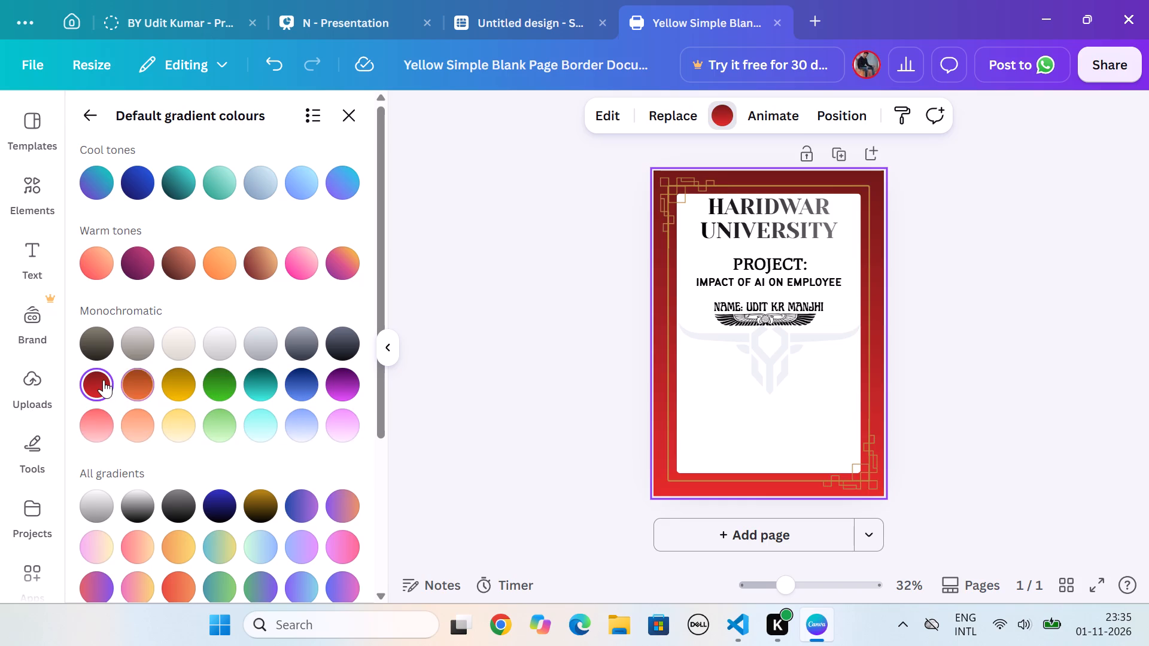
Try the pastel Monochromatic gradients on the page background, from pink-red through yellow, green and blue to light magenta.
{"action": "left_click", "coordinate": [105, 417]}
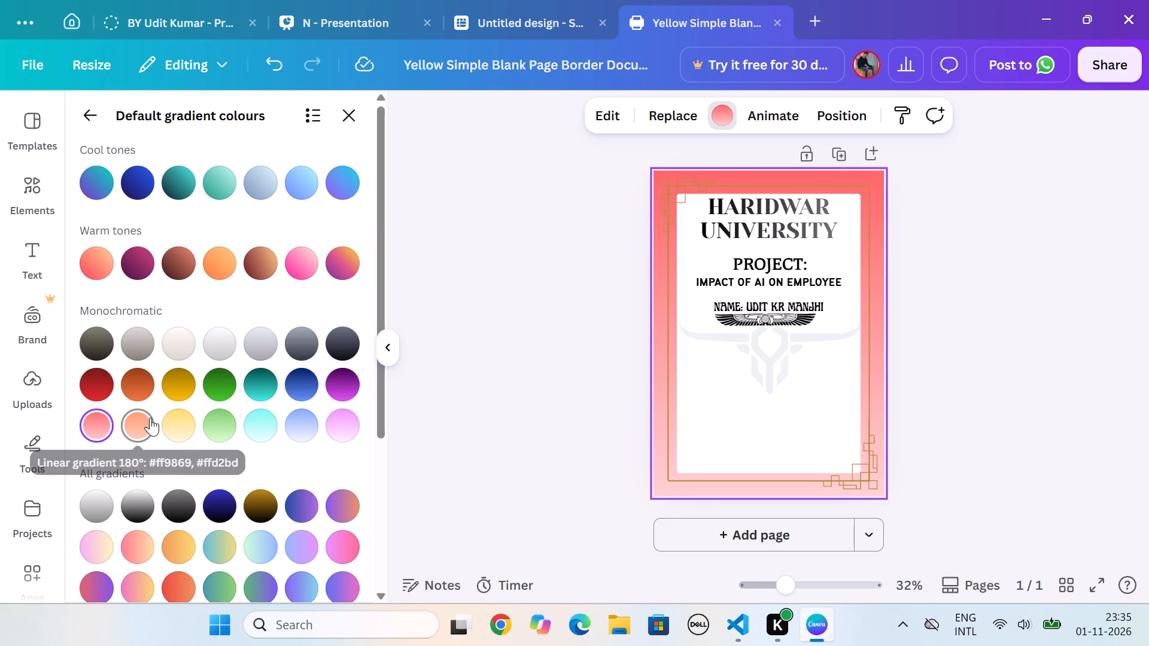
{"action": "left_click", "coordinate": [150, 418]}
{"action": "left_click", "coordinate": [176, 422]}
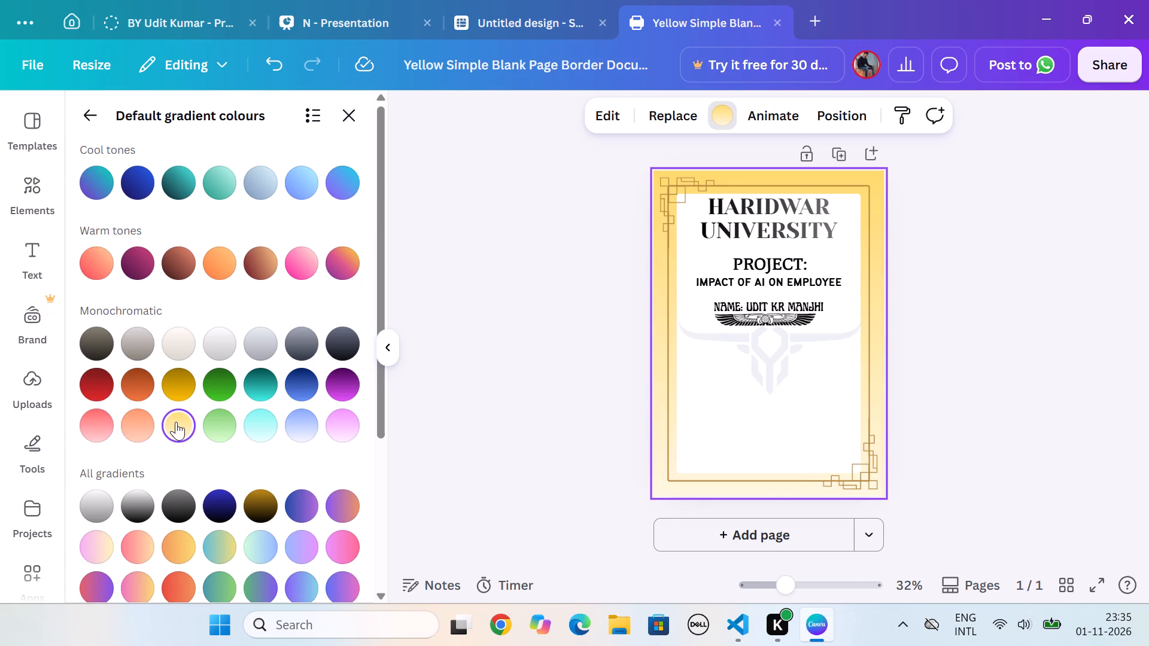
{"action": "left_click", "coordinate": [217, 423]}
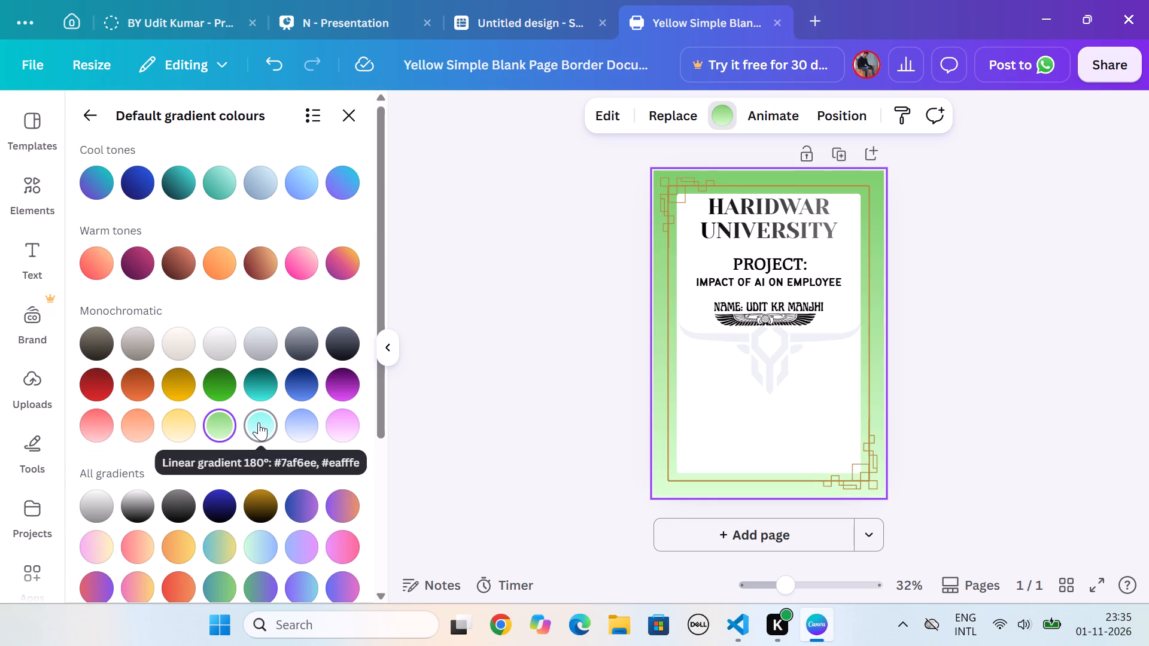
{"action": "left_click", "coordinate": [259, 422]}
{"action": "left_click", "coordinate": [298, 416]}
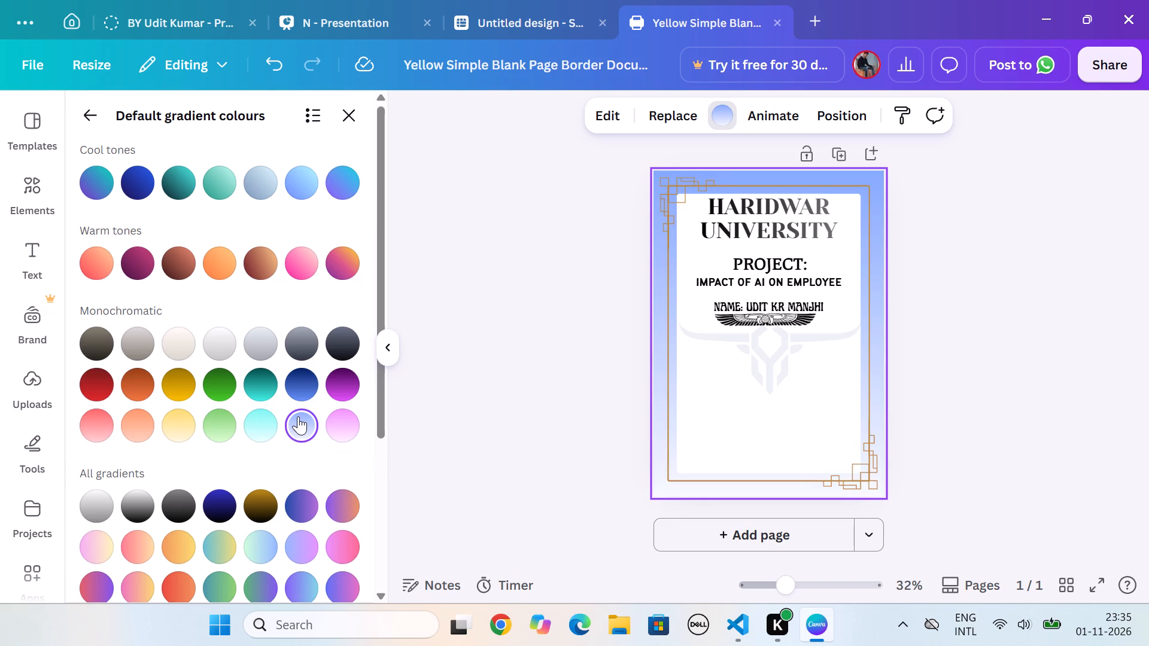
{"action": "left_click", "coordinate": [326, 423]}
Apply the purple-to-orange gradient from the All gradients set to the page background.
{"action": "scroll", "coordinate": [326, 423], "scroll_direction": "down", "scroll_amount": 2}
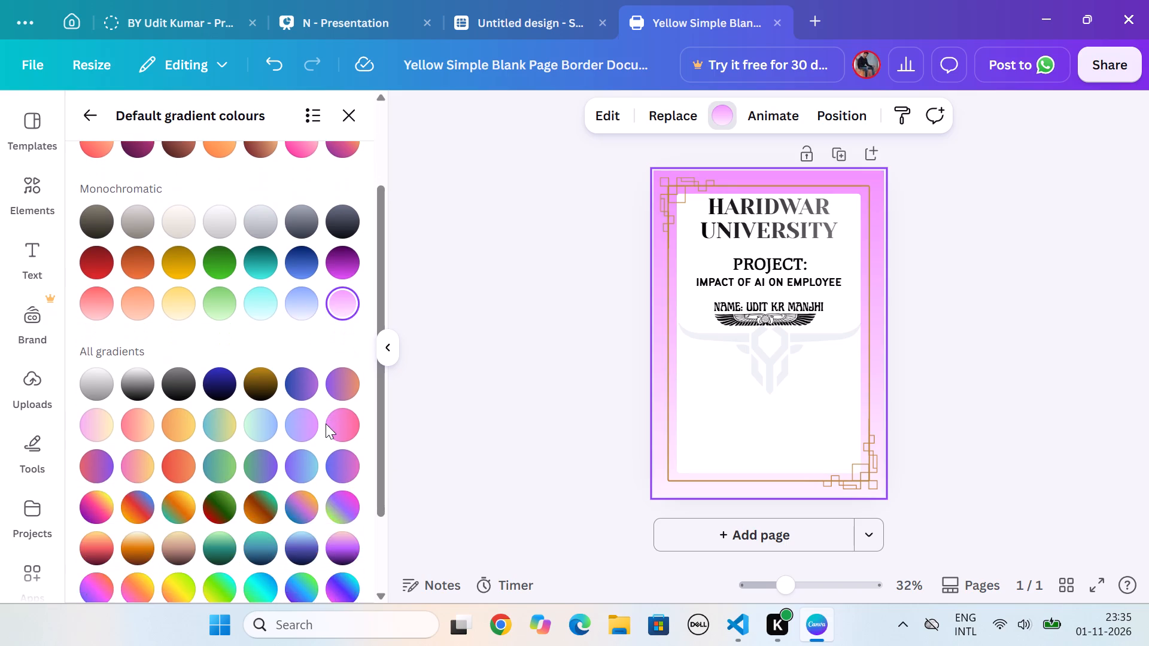
{"action": "scroll", "coordinate": [326, 423], "scroll_direction": "down", "scroll_amount": 1}
{"action": "left_click", "coordinate": [336, 285]}
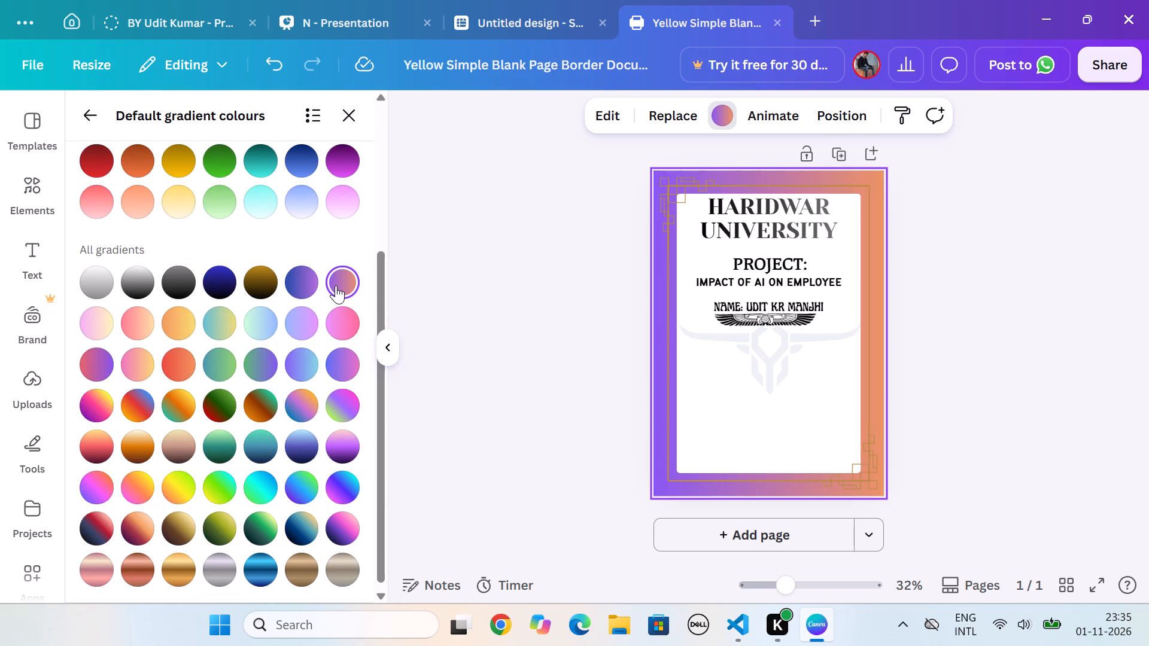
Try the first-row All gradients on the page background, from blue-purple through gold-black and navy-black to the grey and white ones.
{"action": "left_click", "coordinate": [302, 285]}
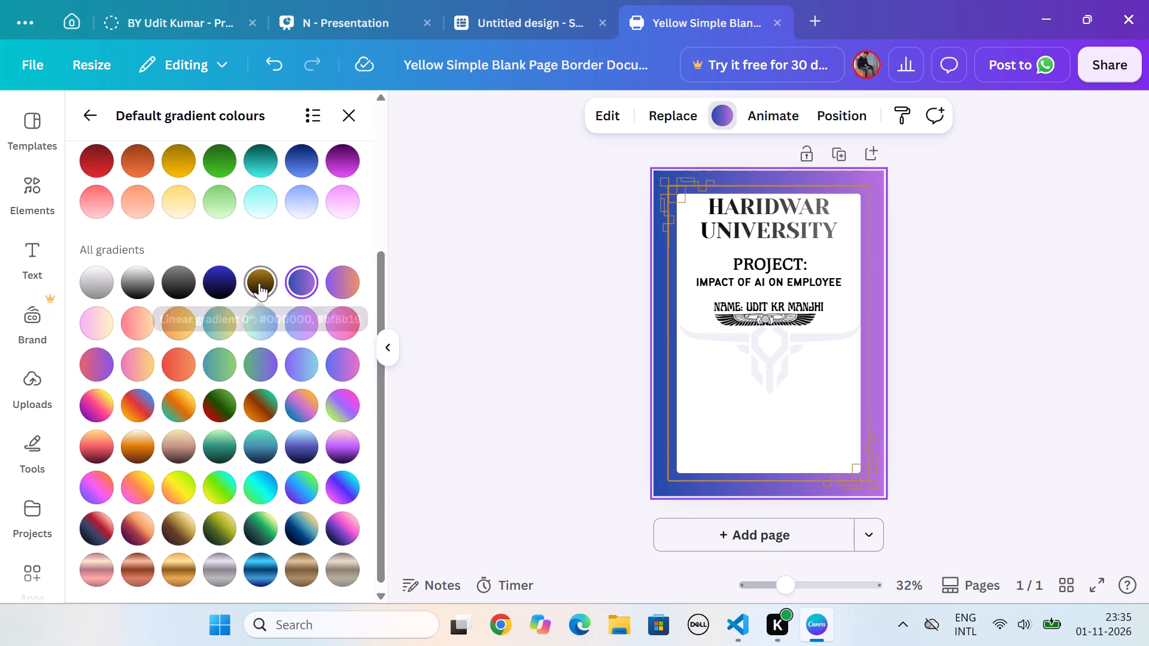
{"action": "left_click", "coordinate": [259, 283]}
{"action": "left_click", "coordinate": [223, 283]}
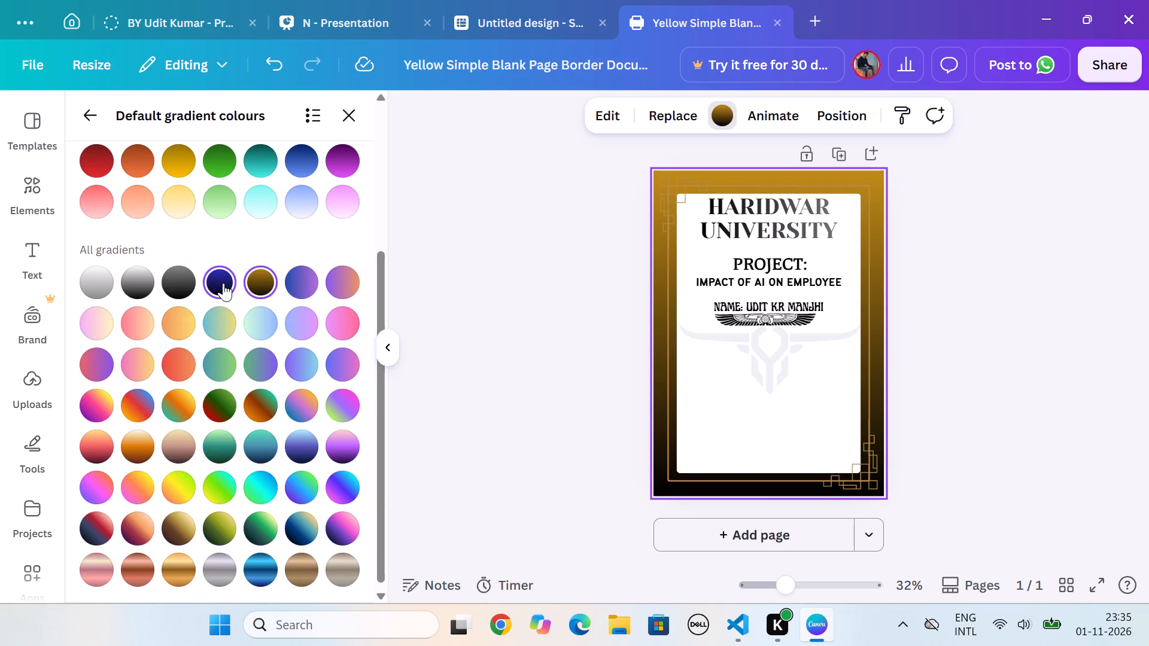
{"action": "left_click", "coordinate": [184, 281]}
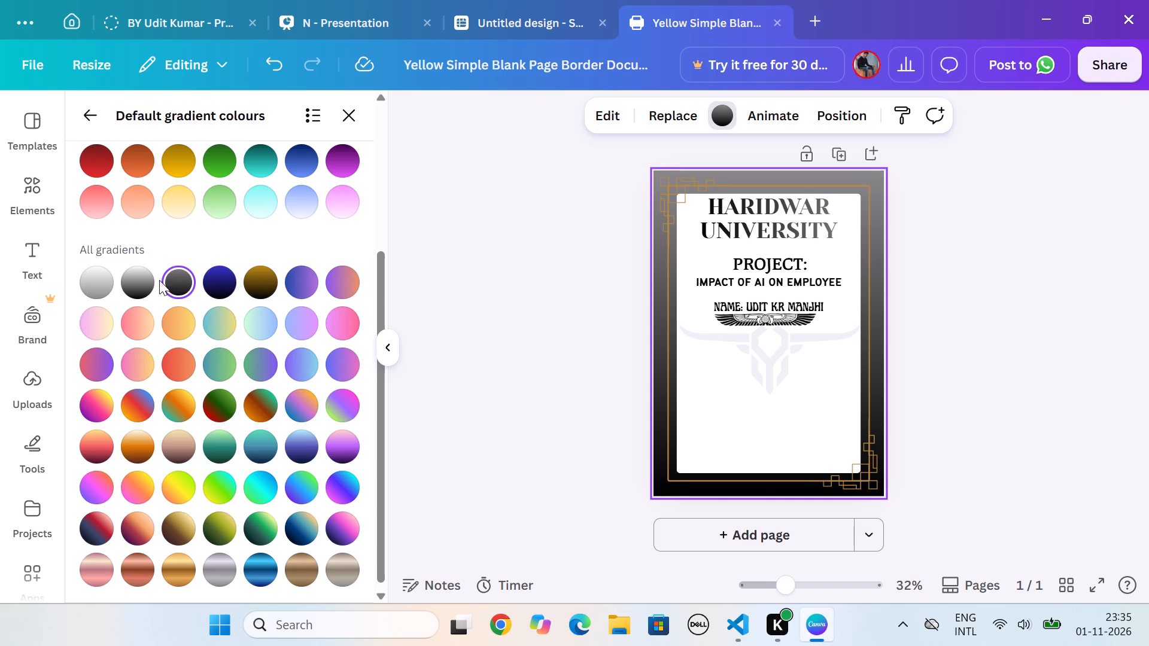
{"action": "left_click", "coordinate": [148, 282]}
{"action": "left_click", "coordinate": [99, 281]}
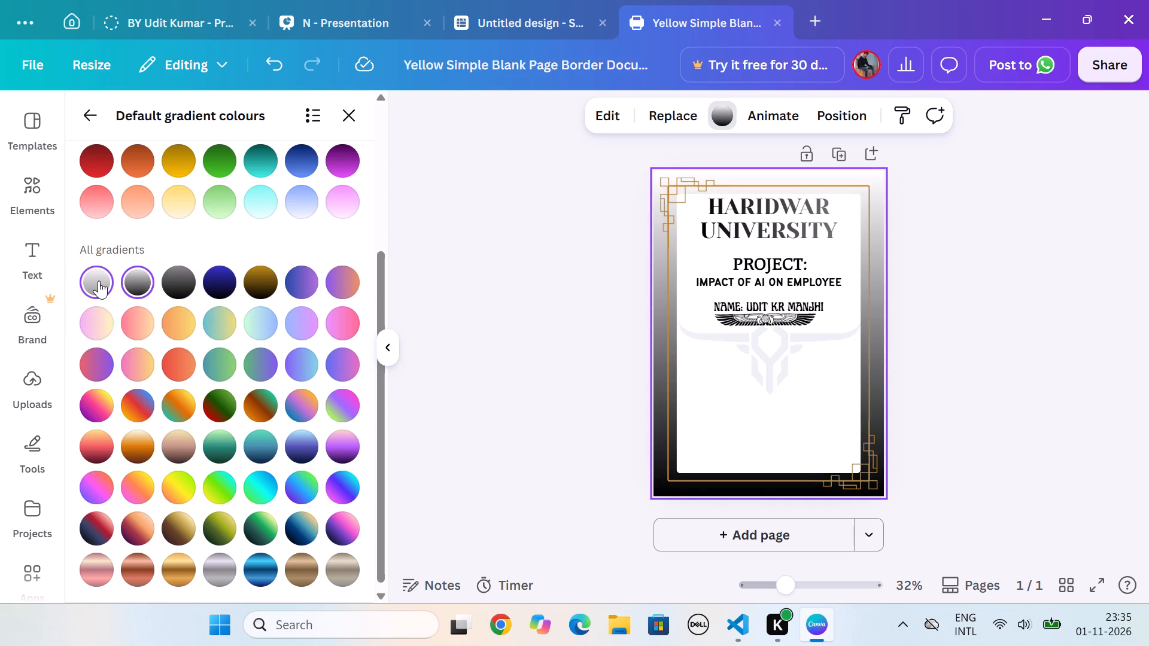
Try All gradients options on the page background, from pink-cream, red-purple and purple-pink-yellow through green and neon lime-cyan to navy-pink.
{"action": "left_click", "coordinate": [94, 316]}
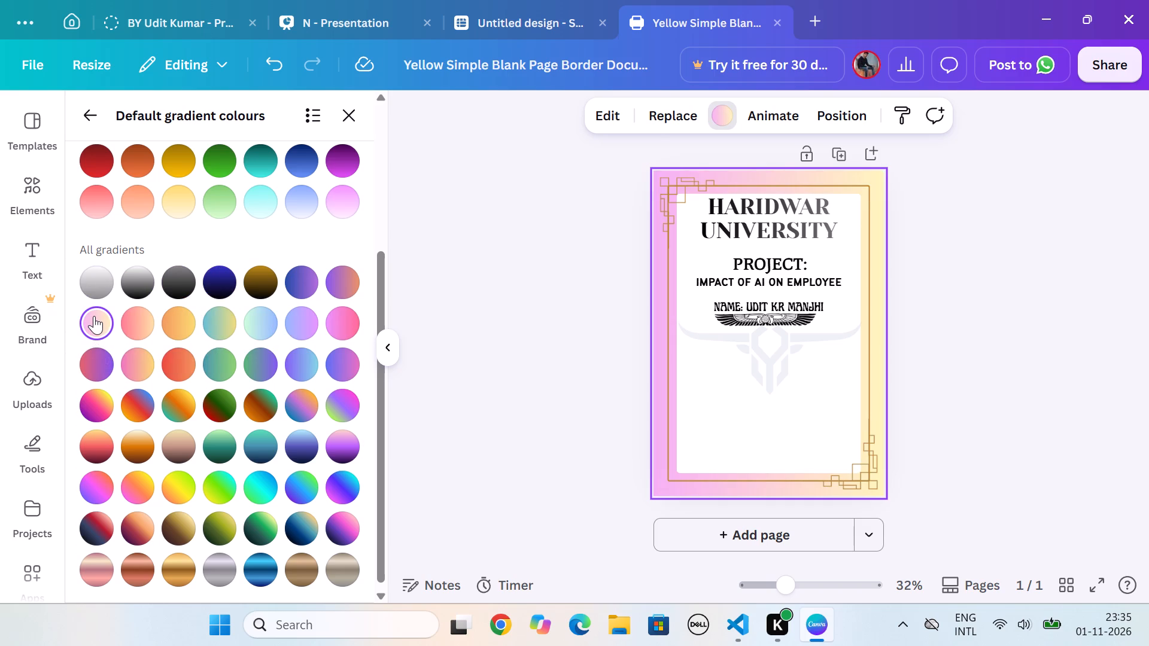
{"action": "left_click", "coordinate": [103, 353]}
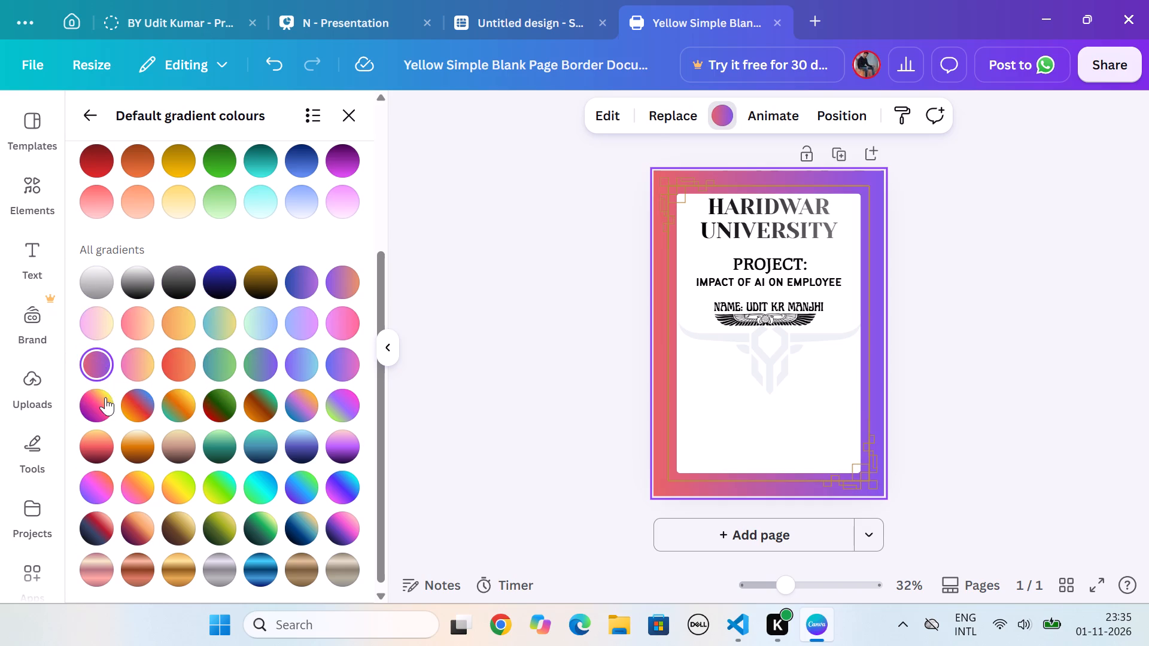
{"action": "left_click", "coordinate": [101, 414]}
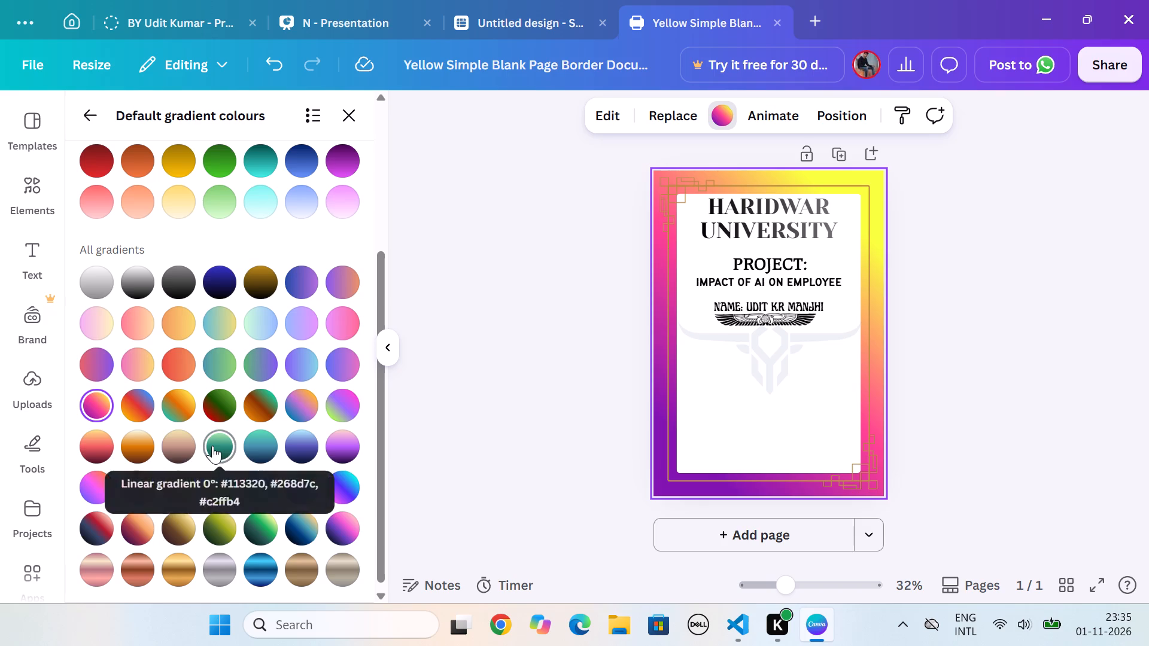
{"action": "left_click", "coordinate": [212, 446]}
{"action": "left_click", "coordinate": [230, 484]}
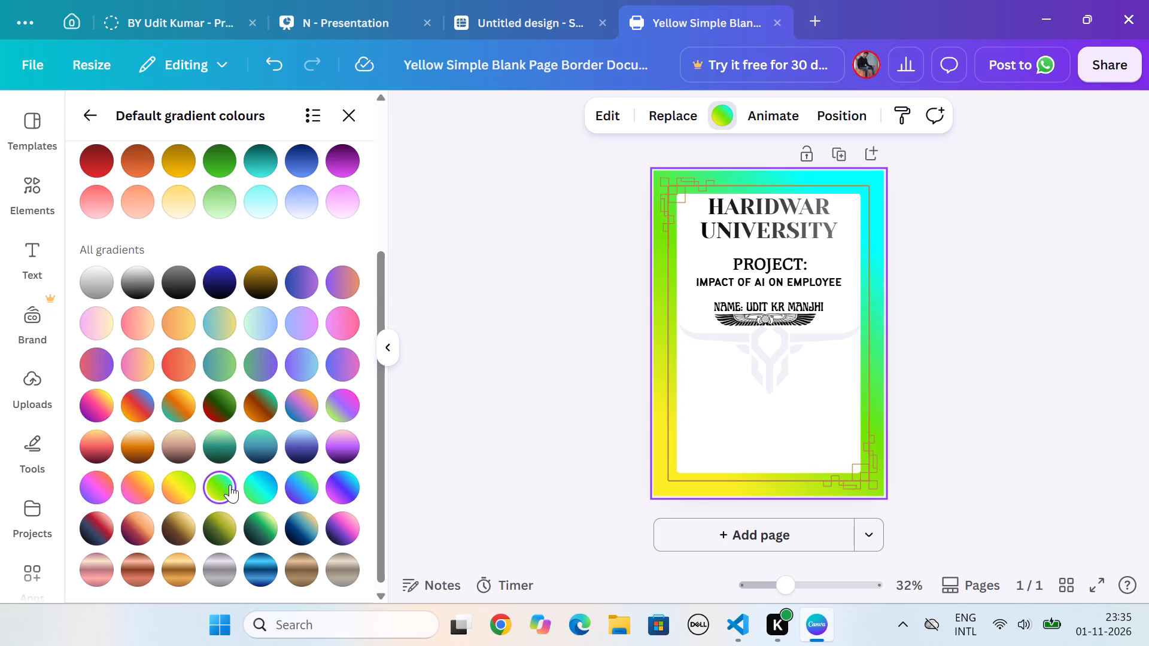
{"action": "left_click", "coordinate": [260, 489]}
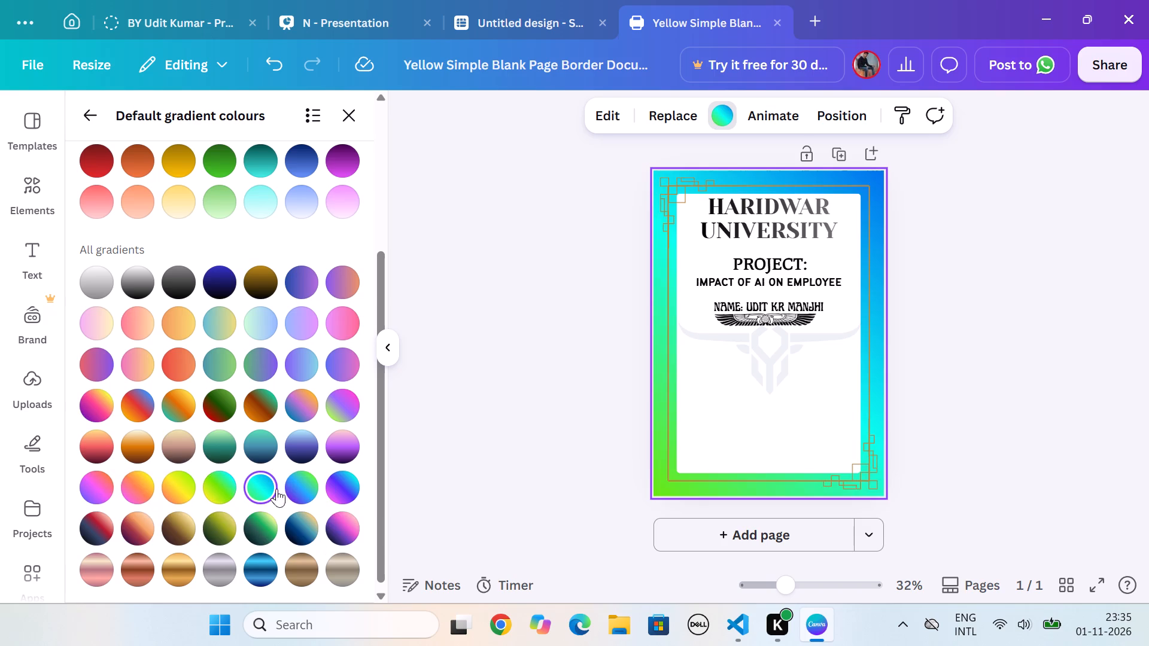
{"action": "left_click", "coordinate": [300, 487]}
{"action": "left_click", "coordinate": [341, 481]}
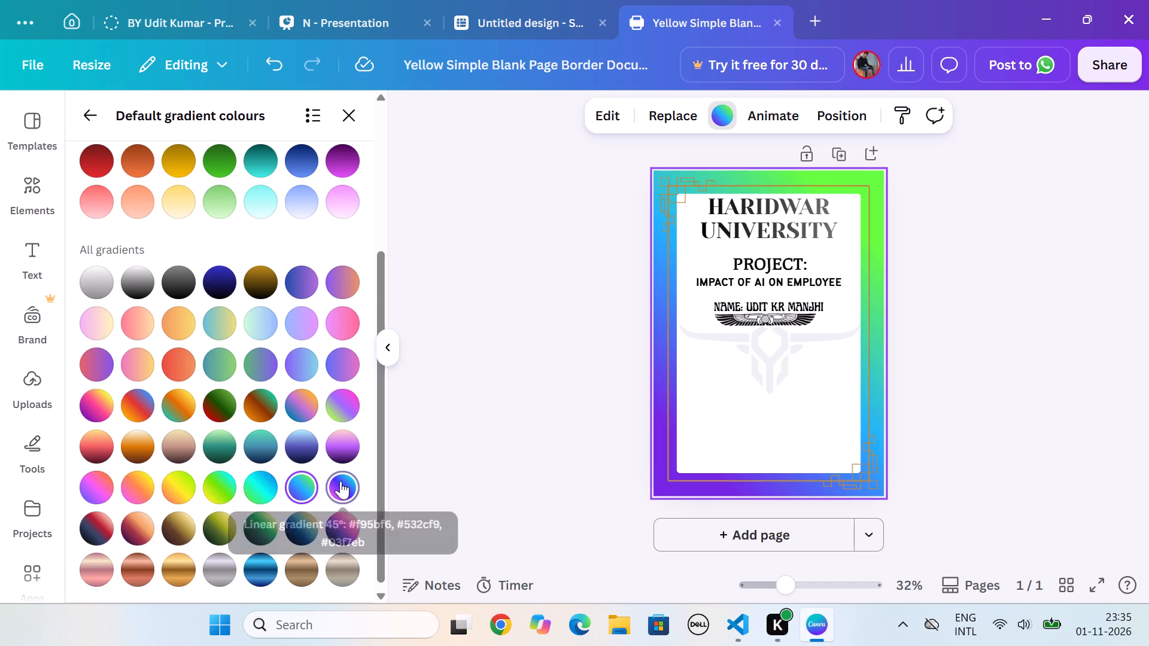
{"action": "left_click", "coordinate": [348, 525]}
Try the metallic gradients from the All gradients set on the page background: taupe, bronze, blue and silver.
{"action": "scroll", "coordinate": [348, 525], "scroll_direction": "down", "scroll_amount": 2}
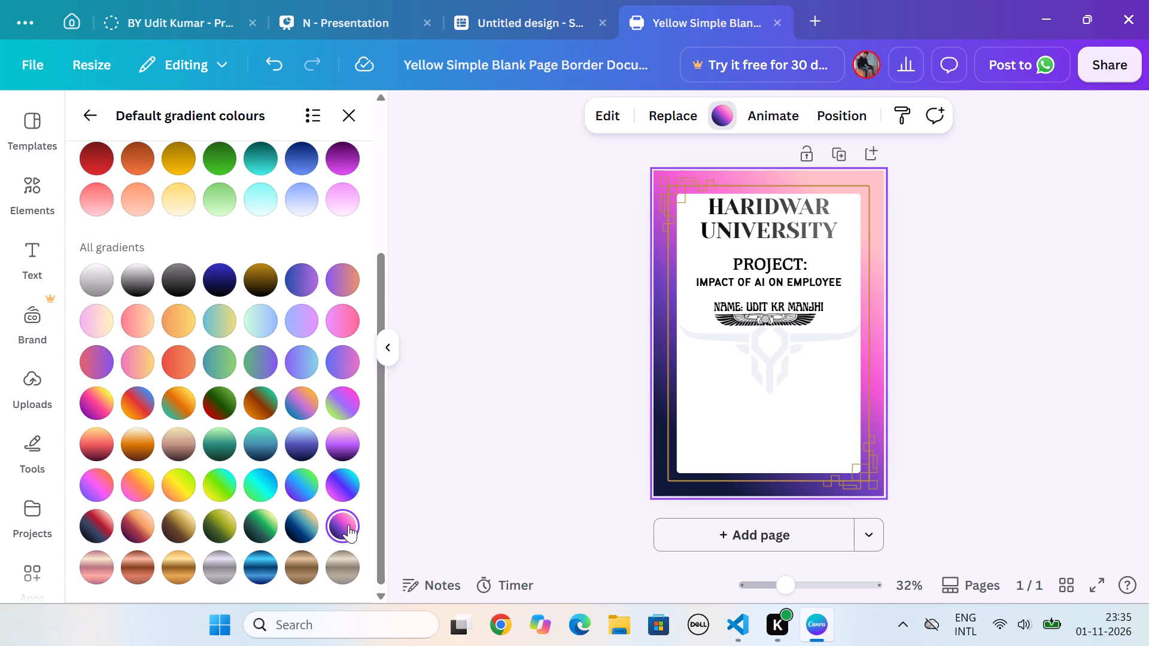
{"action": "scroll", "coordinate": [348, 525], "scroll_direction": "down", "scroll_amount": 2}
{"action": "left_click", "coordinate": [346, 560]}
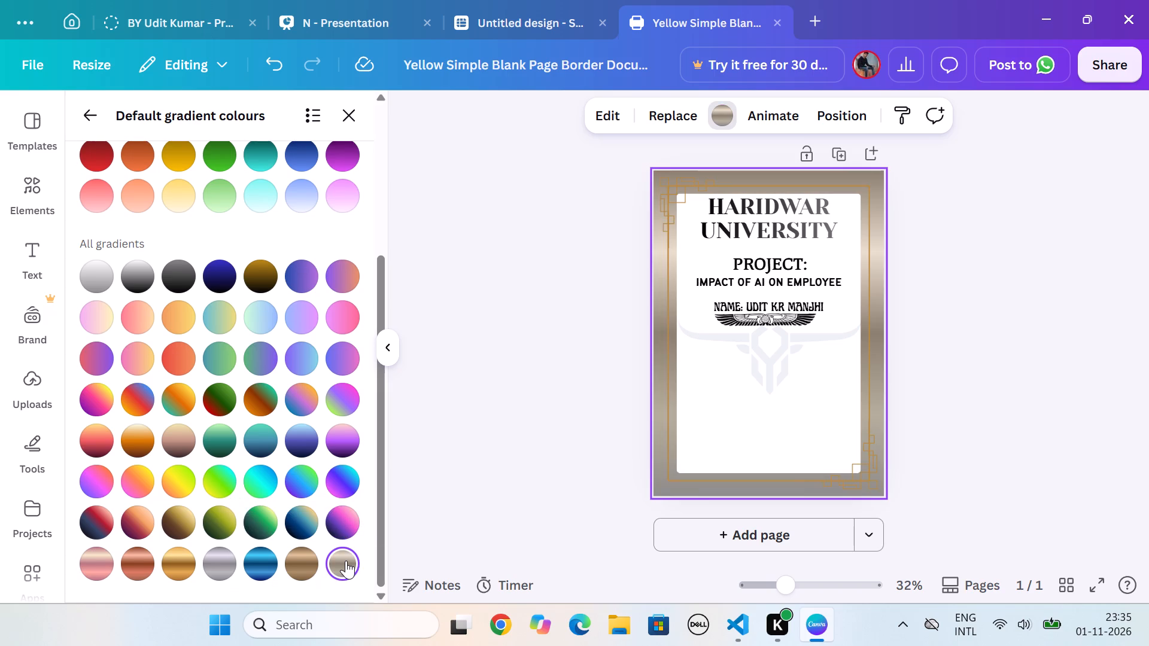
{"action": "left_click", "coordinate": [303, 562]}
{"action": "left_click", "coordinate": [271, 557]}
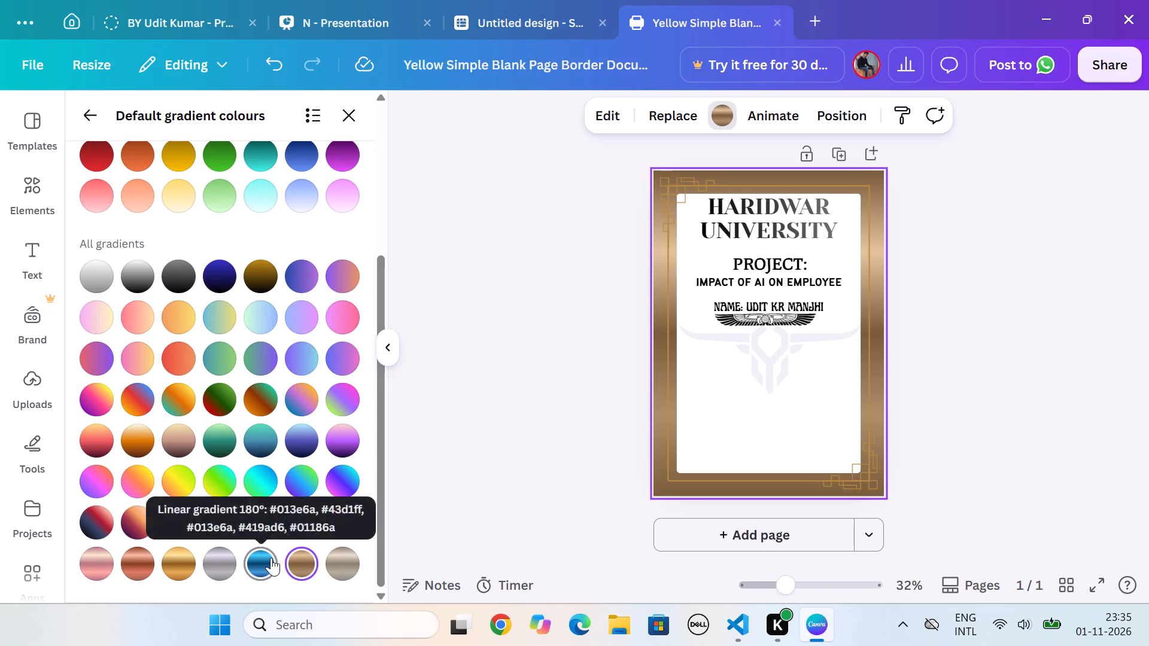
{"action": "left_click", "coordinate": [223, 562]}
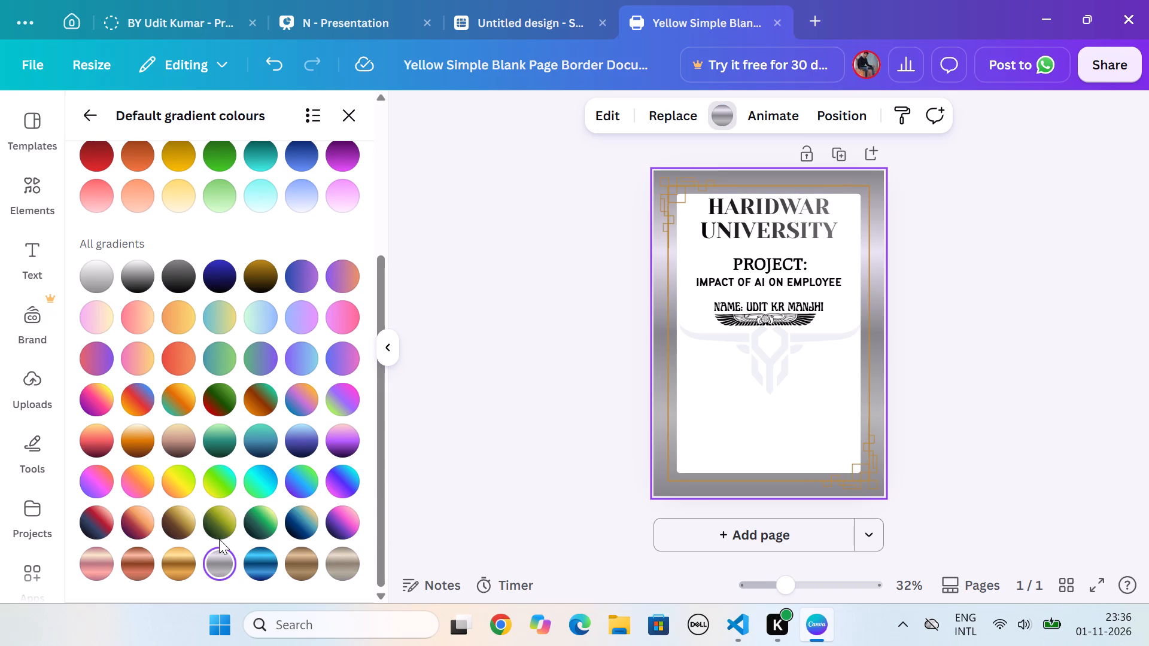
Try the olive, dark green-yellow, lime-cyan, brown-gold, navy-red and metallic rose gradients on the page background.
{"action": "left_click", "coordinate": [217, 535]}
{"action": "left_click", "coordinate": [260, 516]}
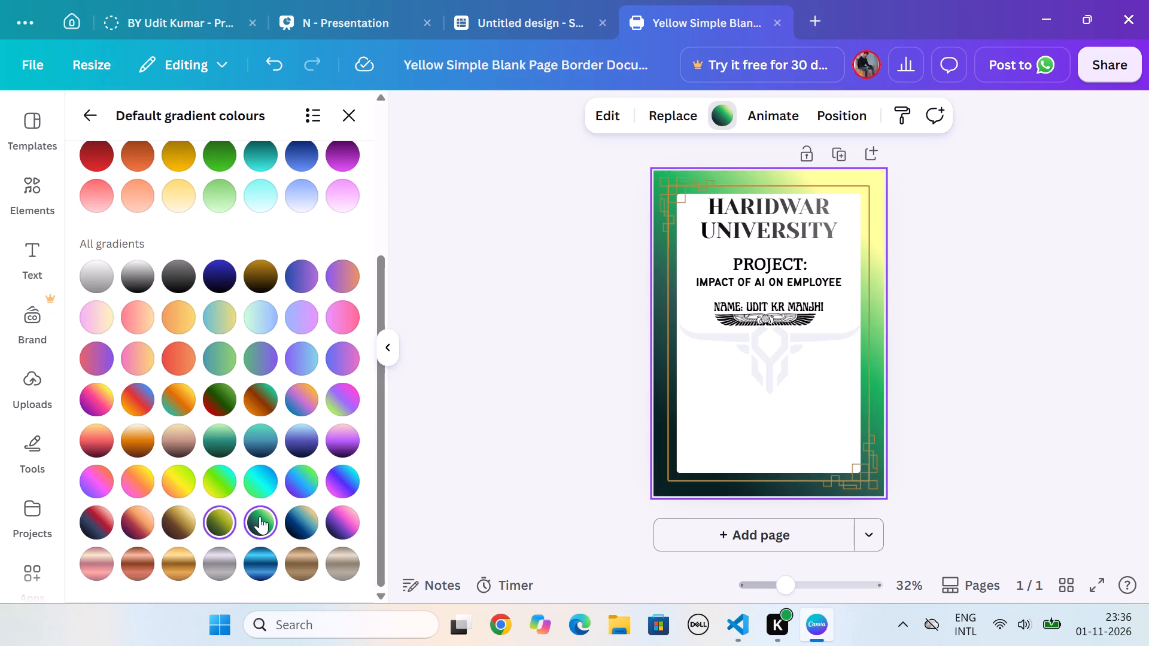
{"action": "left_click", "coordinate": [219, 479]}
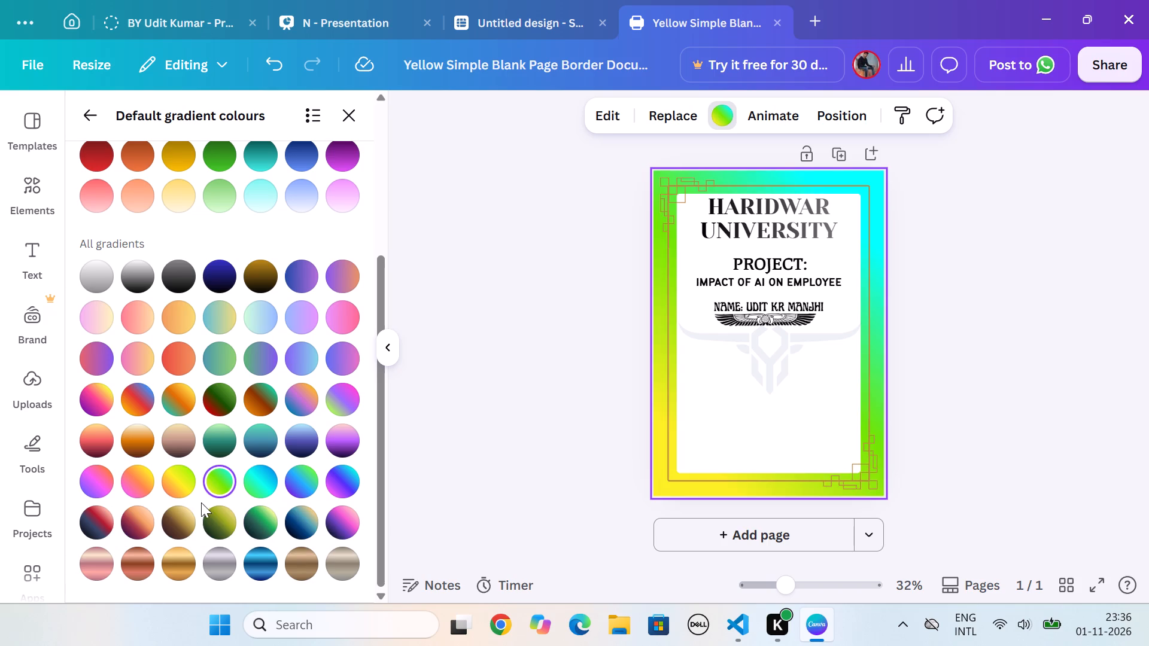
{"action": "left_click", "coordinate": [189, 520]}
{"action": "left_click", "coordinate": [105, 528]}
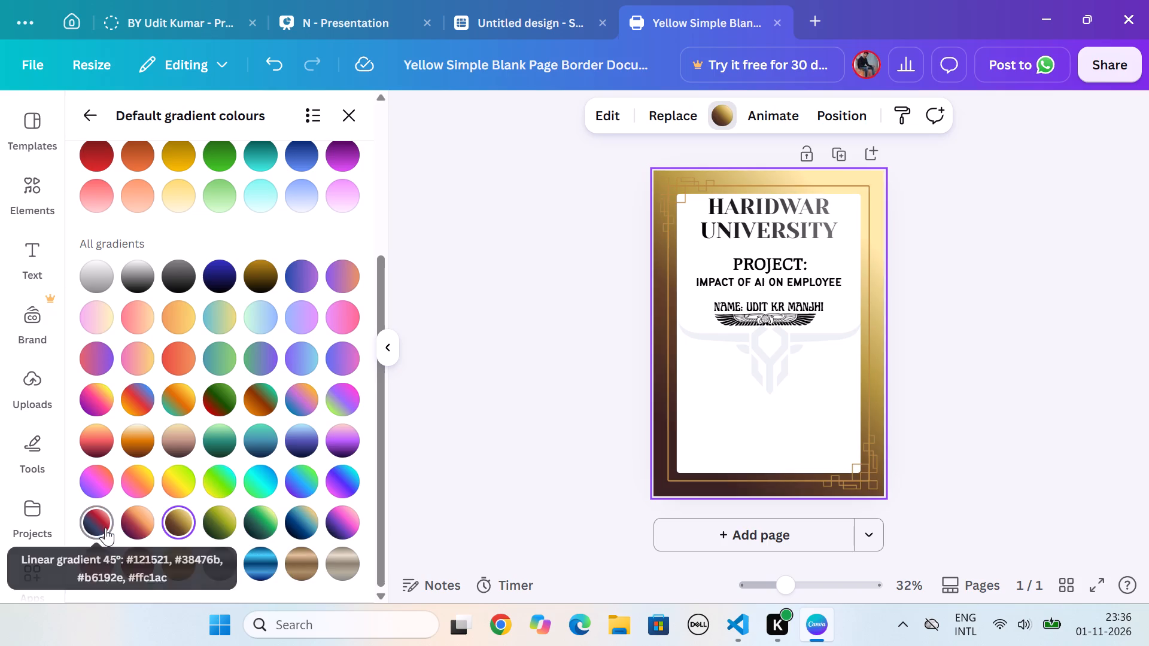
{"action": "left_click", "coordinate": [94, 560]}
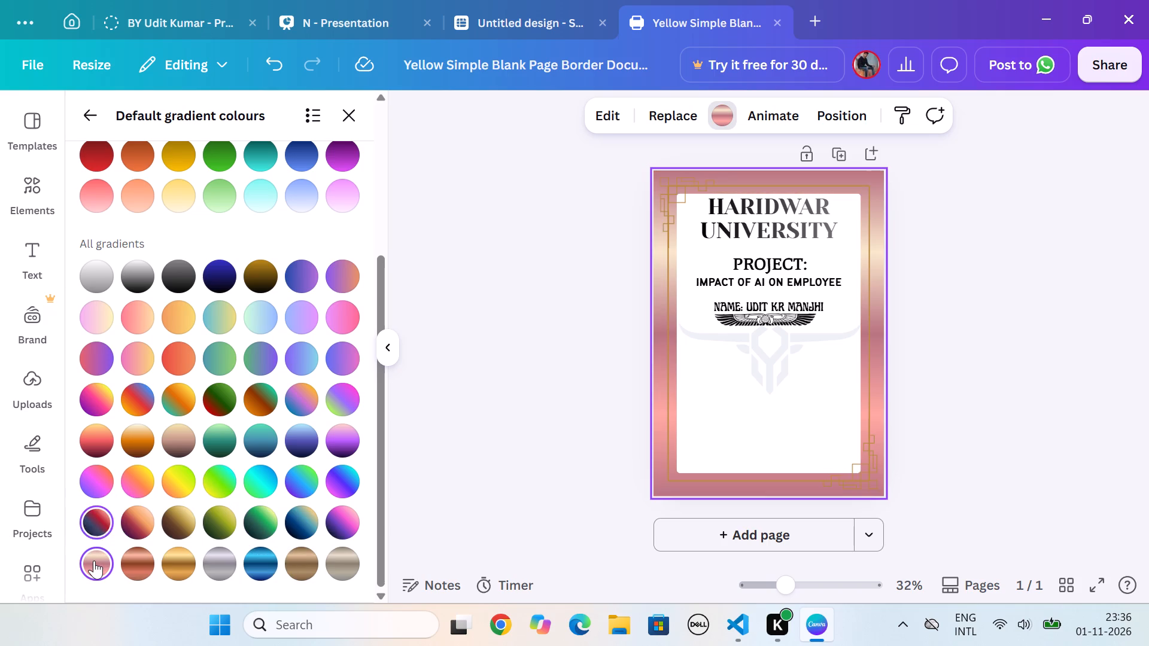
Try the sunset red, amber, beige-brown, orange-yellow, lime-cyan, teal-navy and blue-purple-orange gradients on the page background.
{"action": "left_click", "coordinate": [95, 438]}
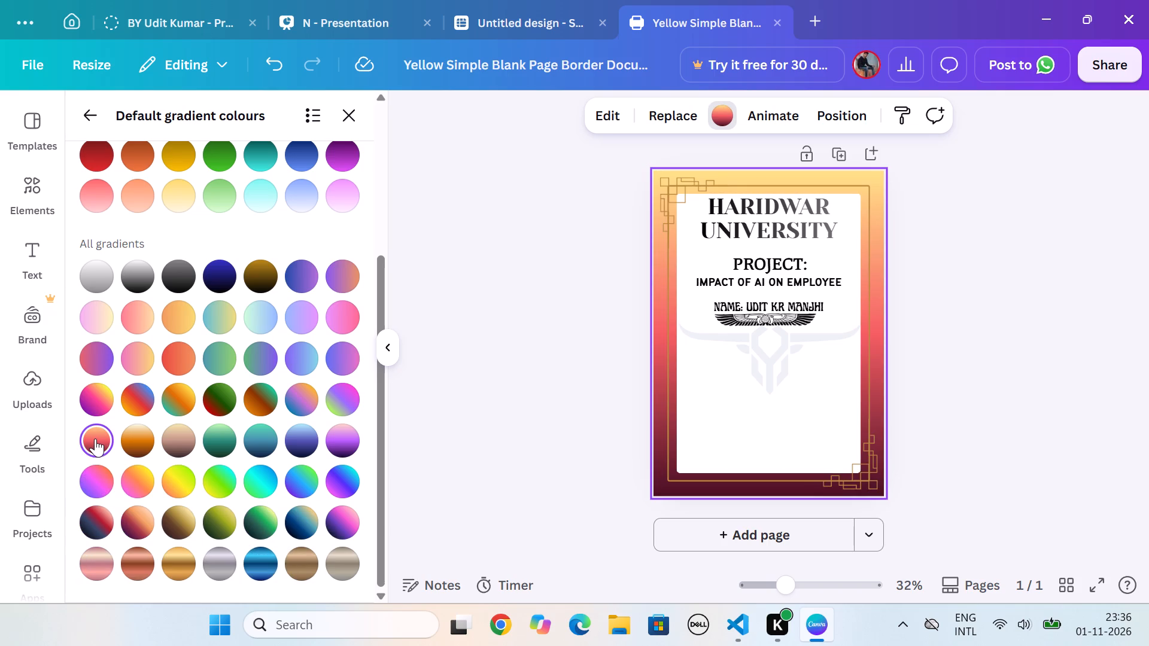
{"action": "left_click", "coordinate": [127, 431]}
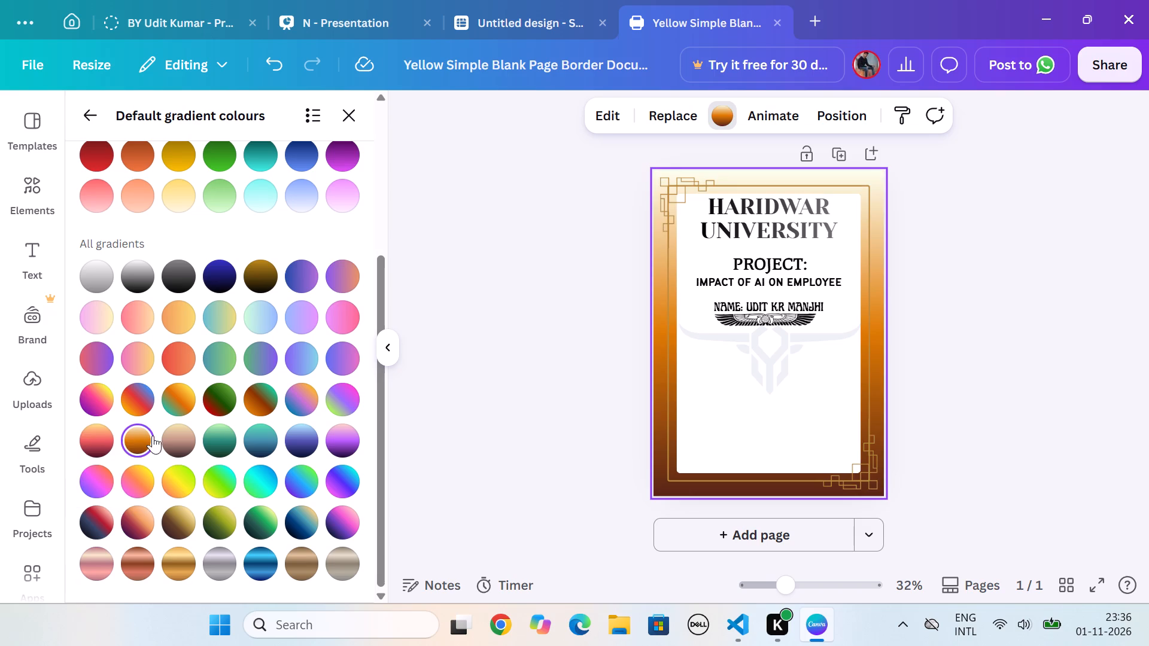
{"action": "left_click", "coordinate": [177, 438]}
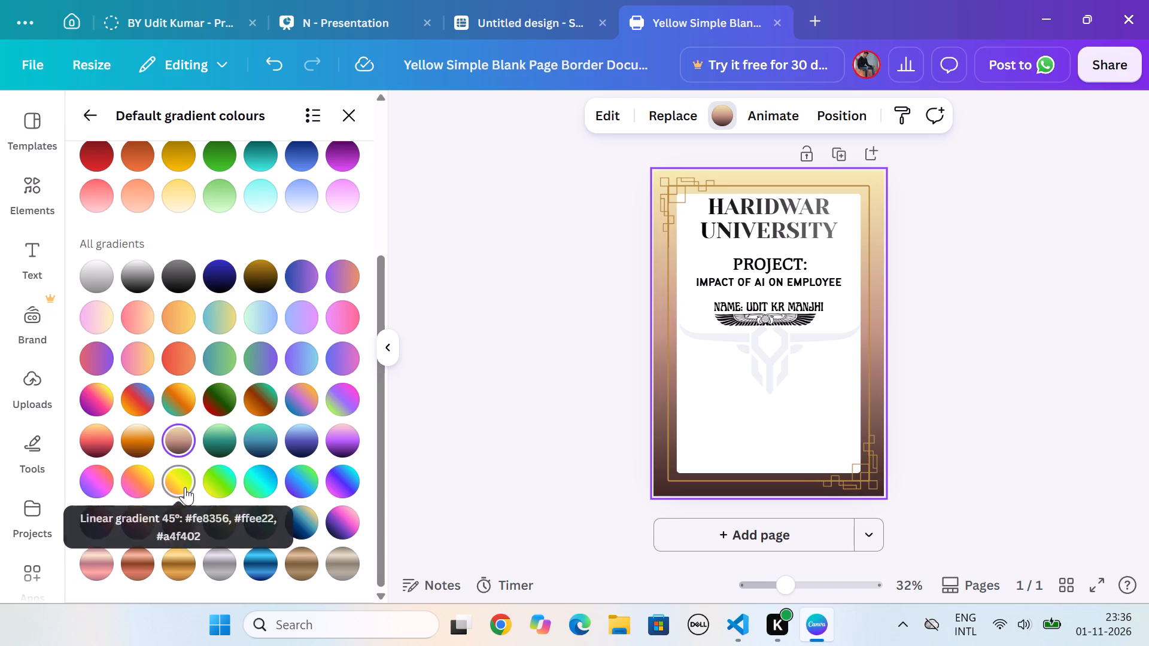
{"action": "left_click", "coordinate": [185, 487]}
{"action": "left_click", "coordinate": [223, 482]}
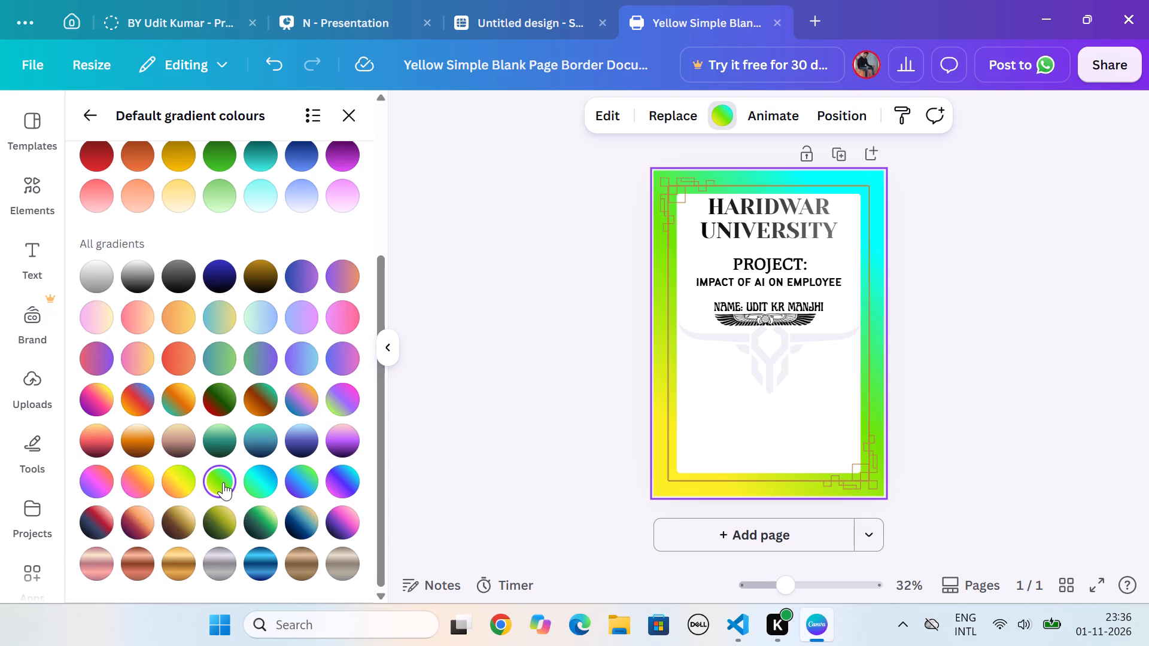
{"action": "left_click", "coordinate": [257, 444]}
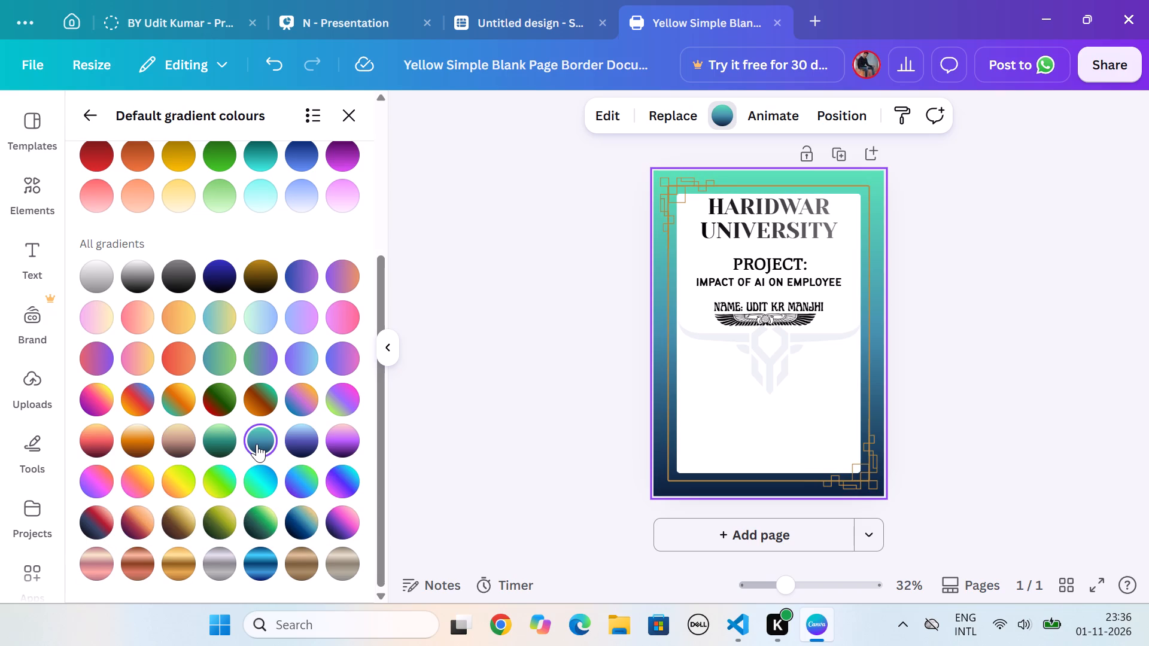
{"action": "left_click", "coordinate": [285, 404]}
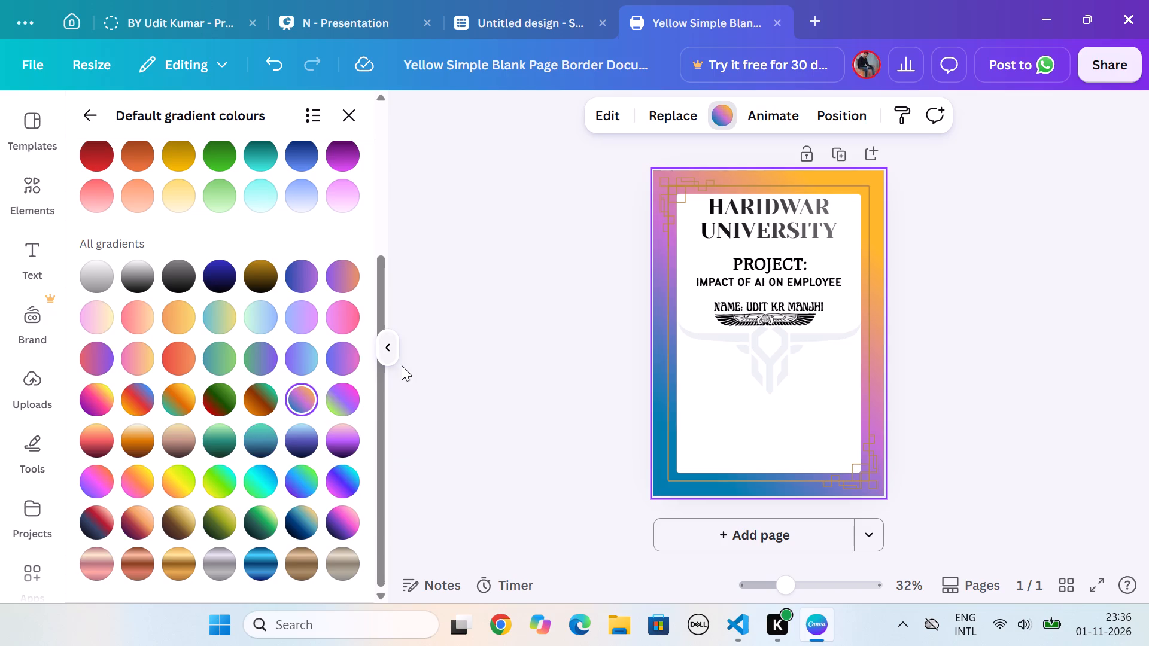
Apply the dark-to-bright blue gradient from the Cool tones set to the page background and leave the gradient collection.
{"action": "scroll", "coordinate": [327, 337], "scroll_direction": "up", "scroll_amount": 5}
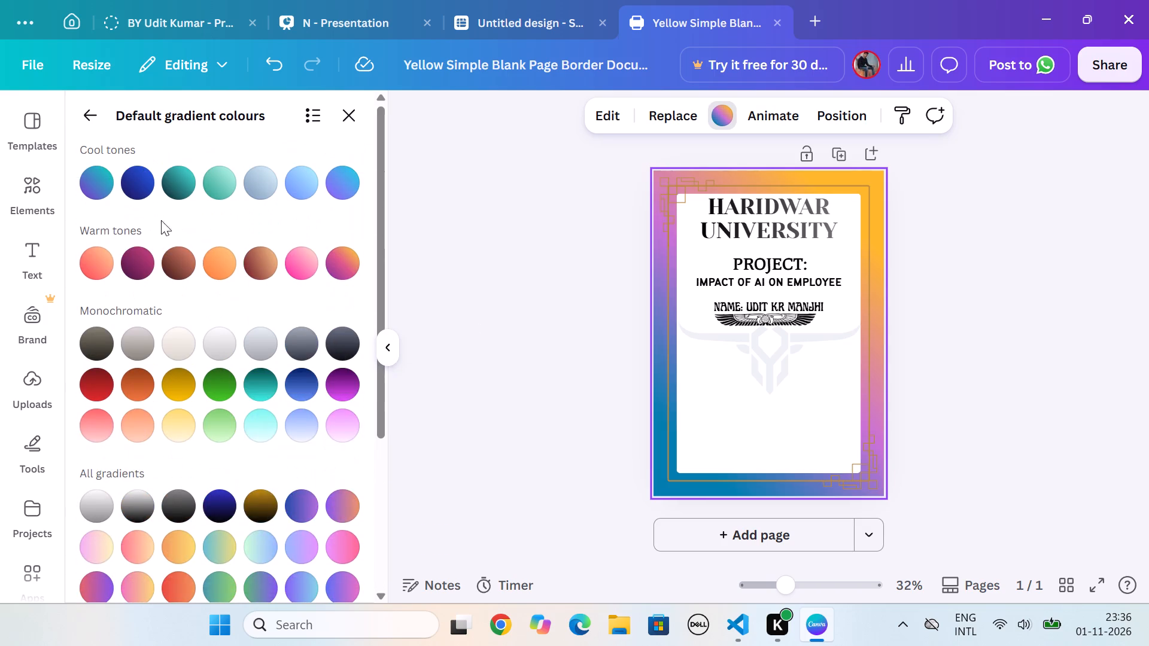
{"action": "left_click", "coordinate": [144, 193]}
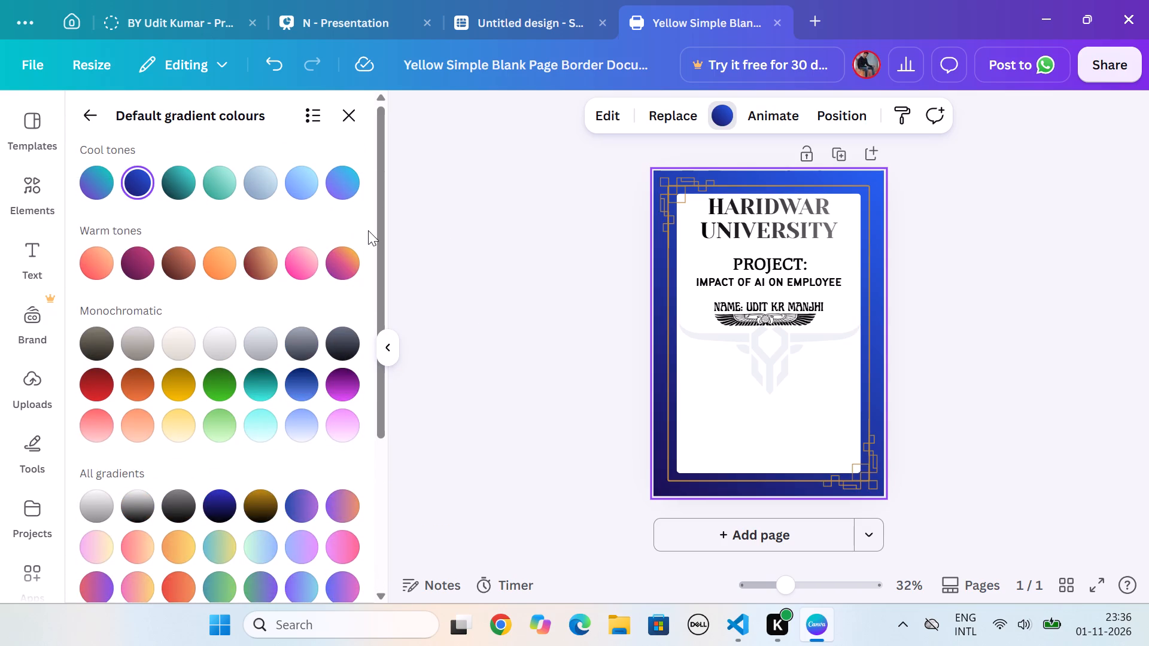
{"action": "left_click", "coordinate": [95, 113]}
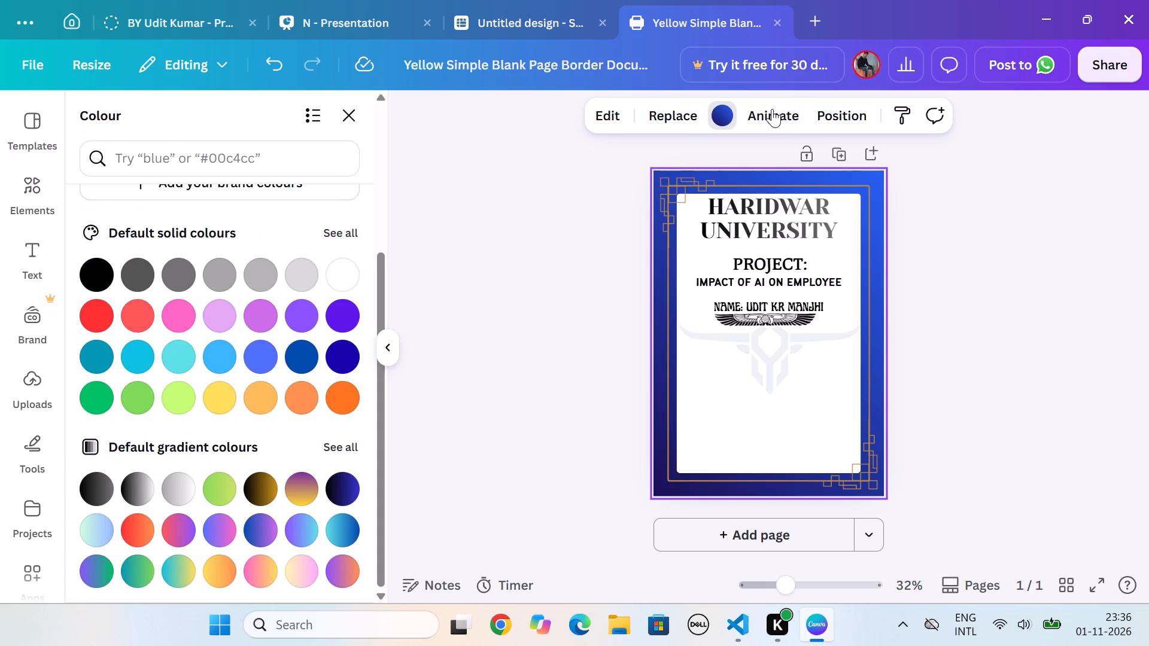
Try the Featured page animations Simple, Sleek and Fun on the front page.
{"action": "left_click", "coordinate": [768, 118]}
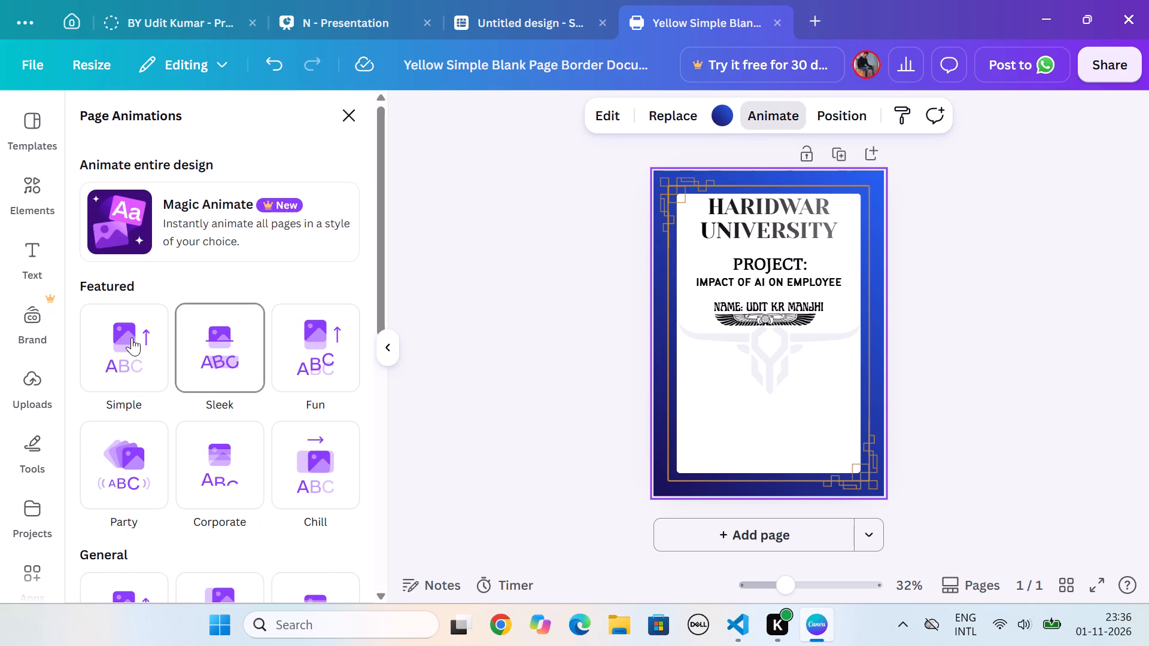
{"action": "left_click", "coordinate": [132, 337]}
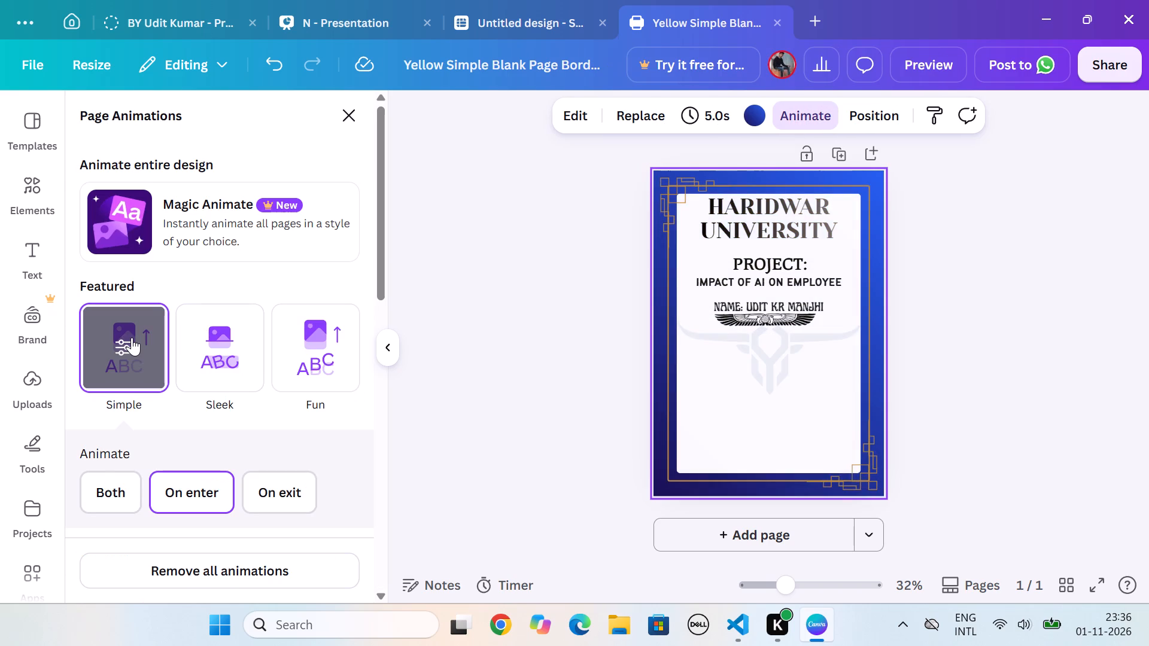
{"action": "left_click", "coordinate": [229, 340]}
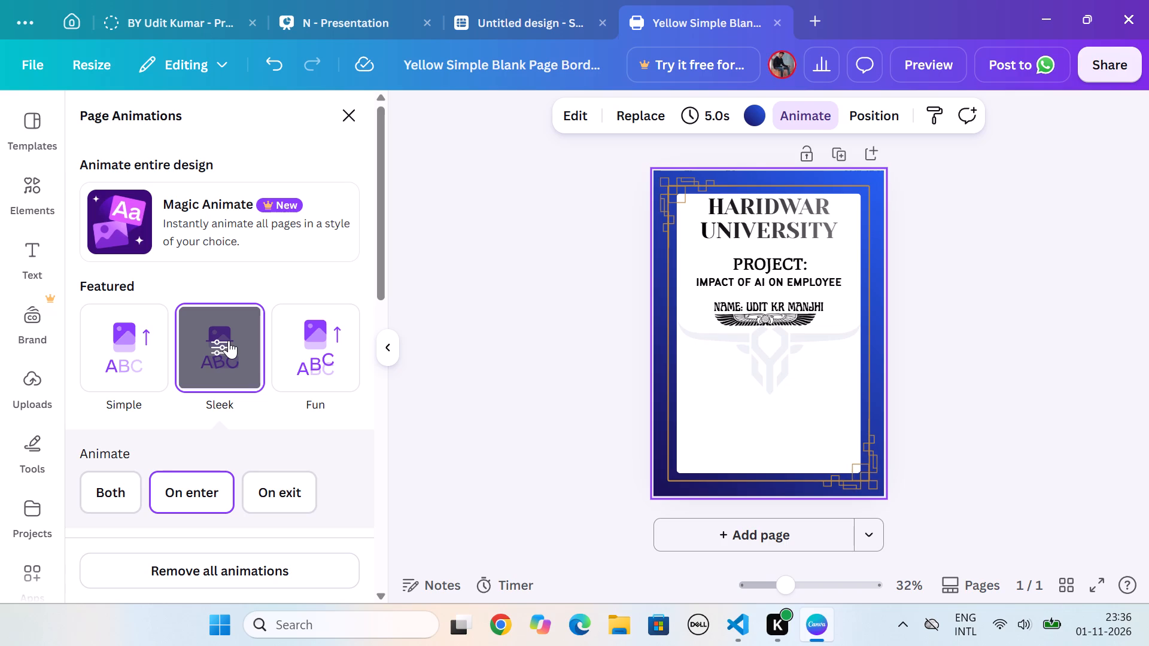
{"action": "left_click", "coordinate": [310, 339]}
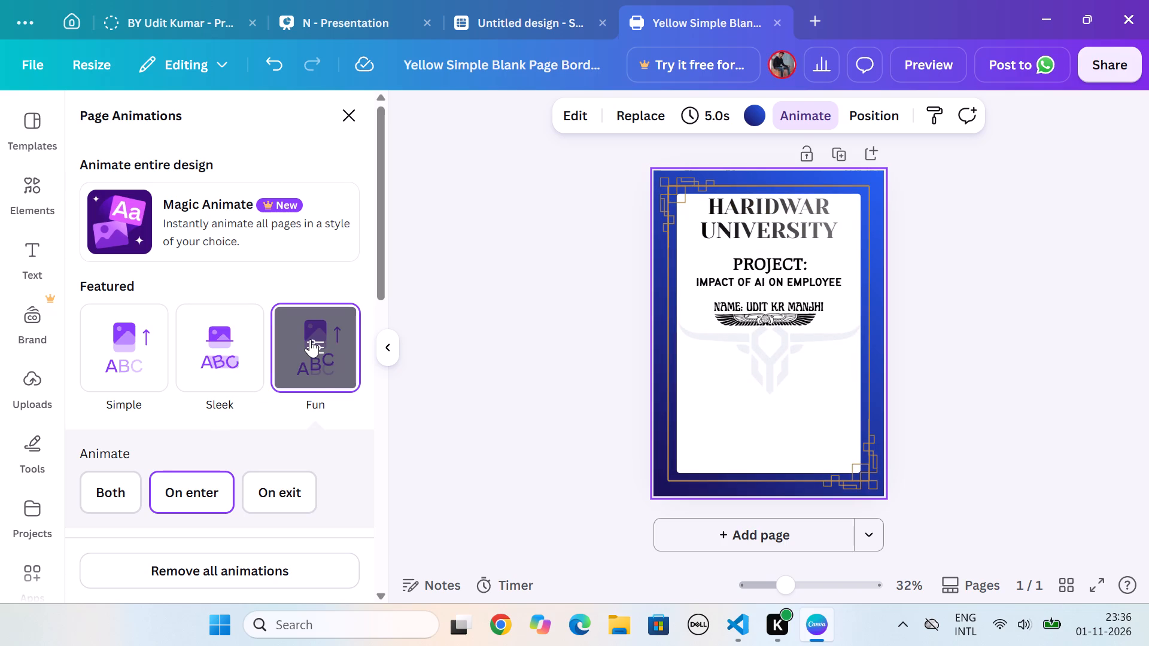
Apply the Block page animation to the front page.
{"action": "scroll", "coordinate": [310, 339], "scroll_direction": "down", "scroll_amount": 5}
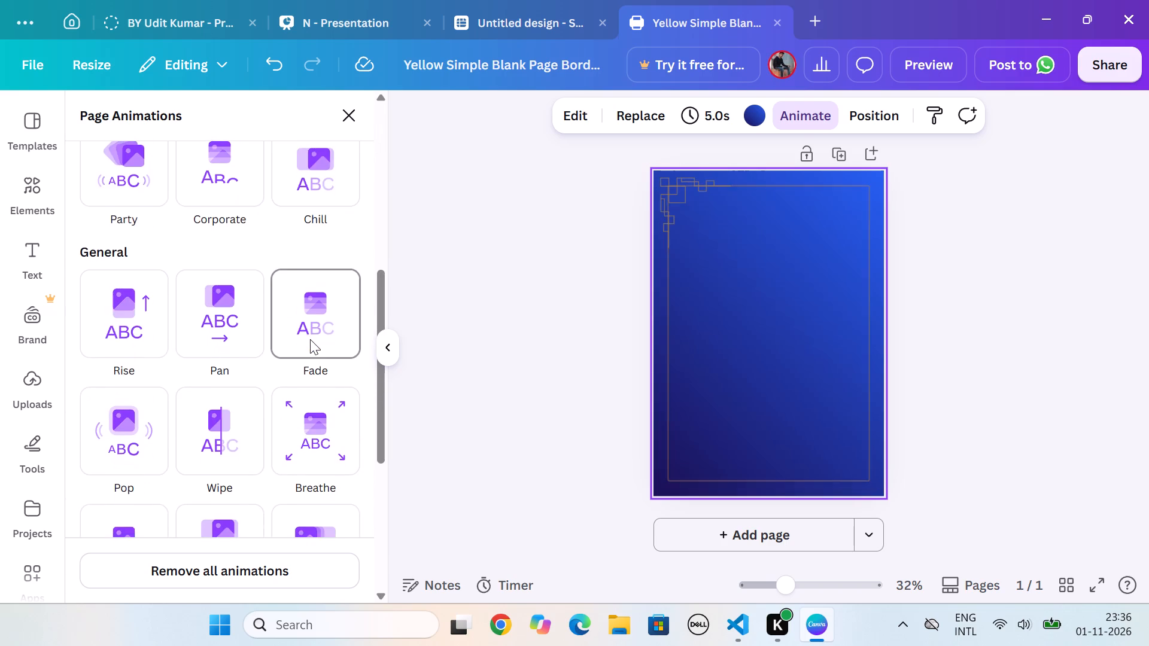
{"action": "scroll", "coordinate": [310, 339], "scroll_direction": "down", "scroll_amount": 3}
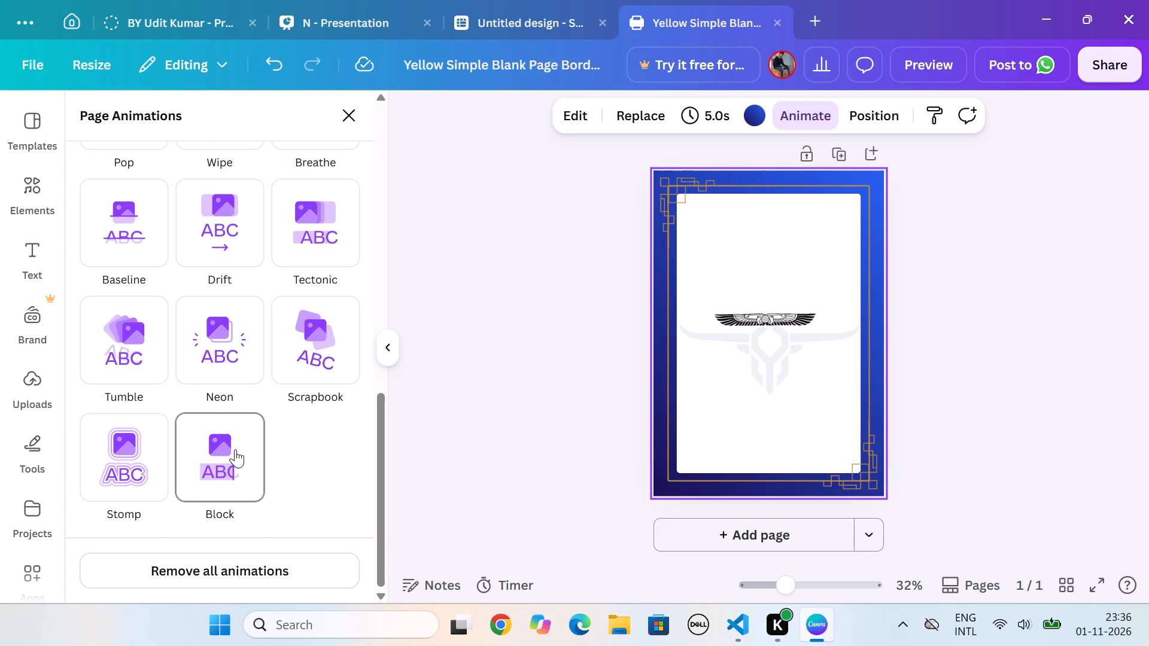
{"action": "left_click", "coordinate": [235, 449]}
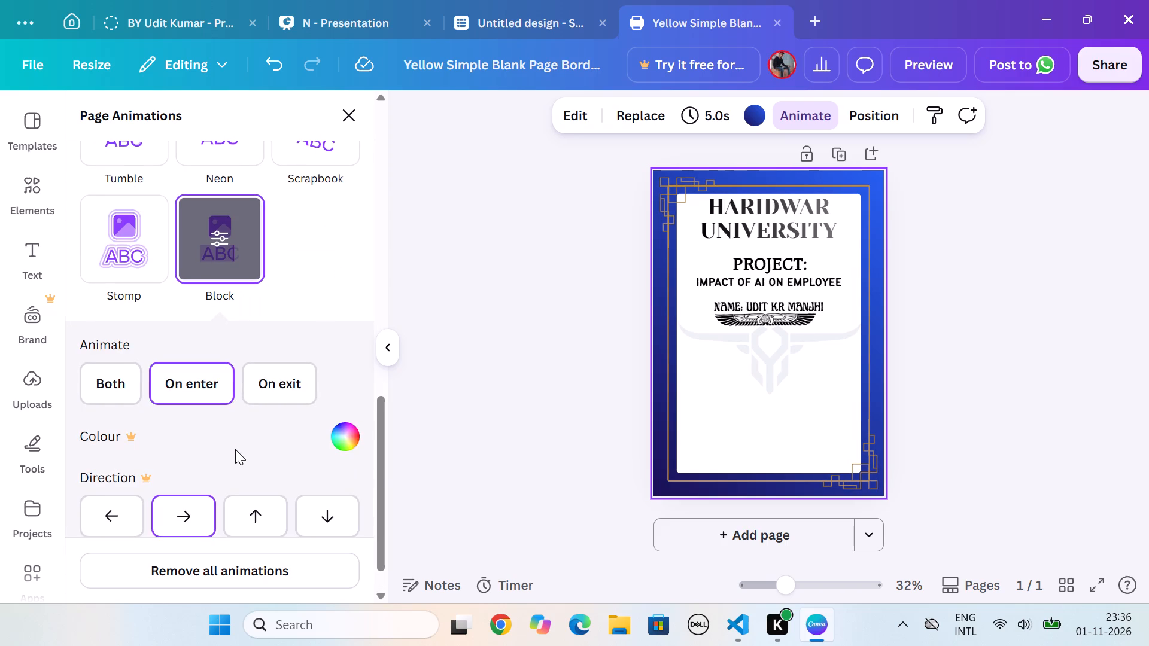
{"action": "scroll", "coordinate": [235, 449], "scroll_direction": "down", "scroll_amount": 5}
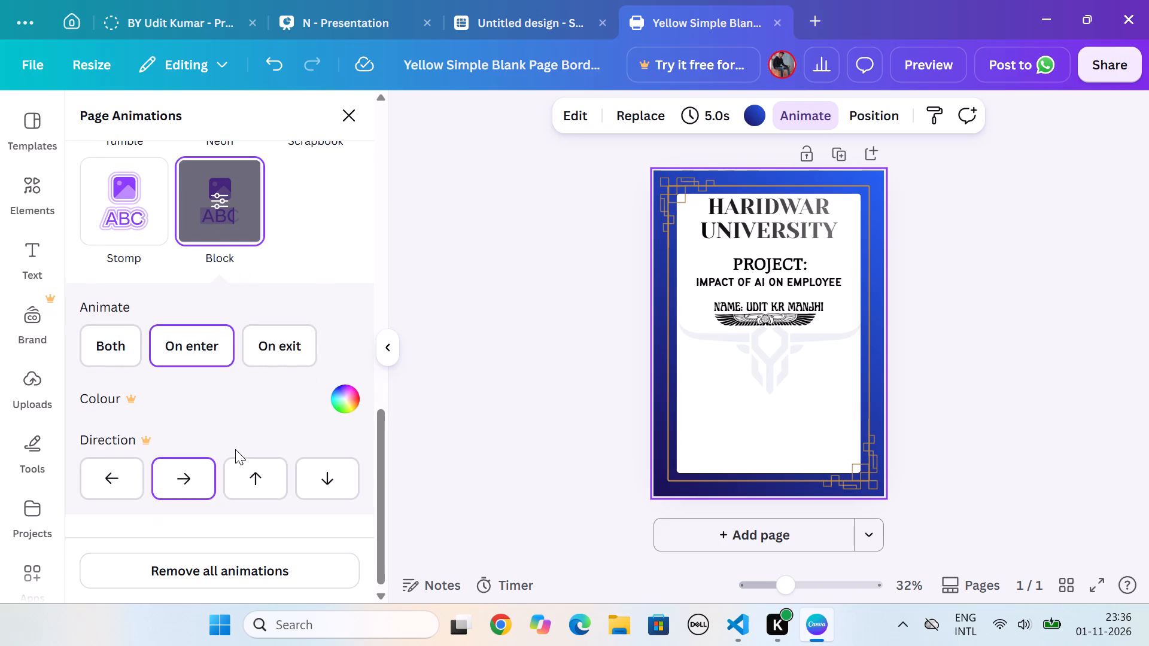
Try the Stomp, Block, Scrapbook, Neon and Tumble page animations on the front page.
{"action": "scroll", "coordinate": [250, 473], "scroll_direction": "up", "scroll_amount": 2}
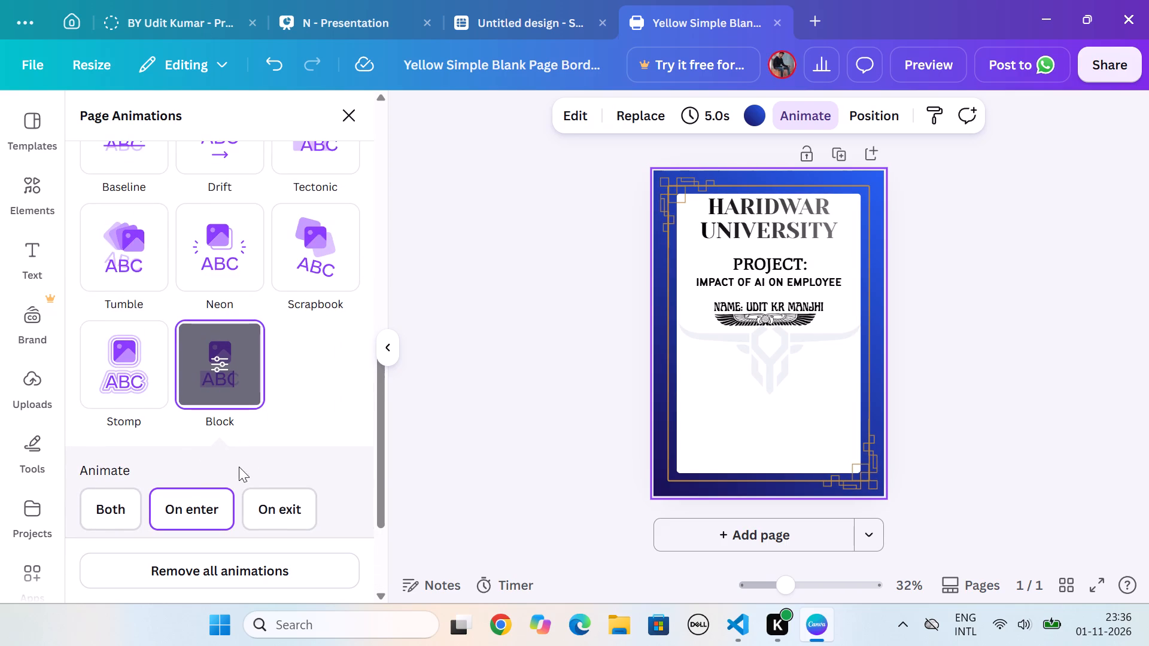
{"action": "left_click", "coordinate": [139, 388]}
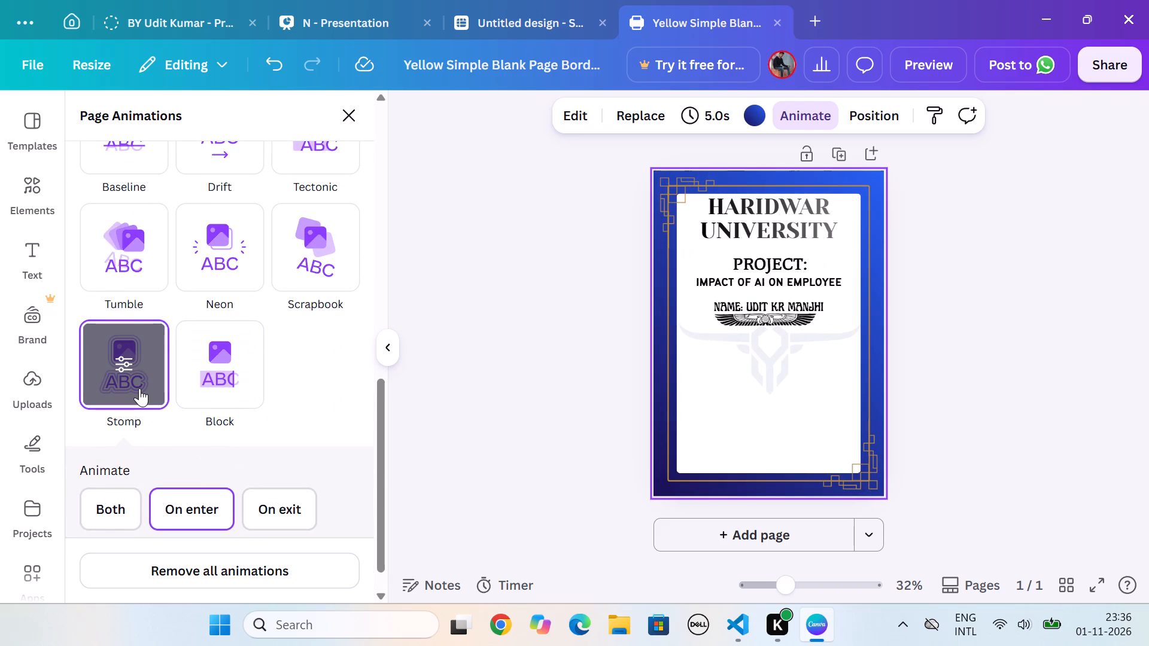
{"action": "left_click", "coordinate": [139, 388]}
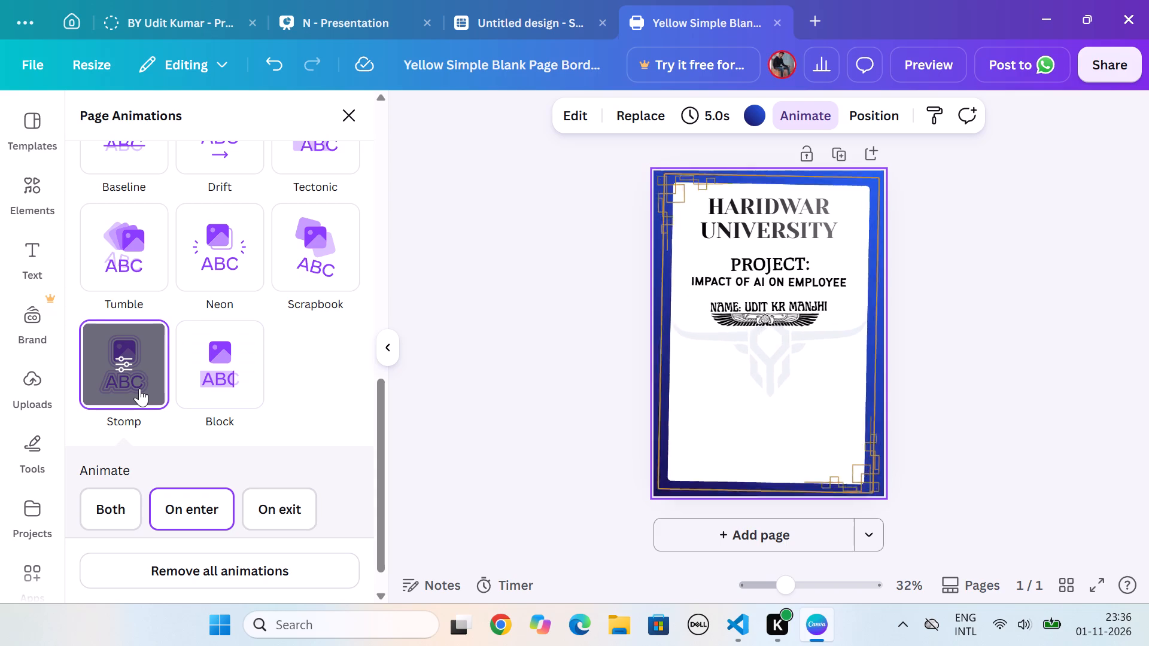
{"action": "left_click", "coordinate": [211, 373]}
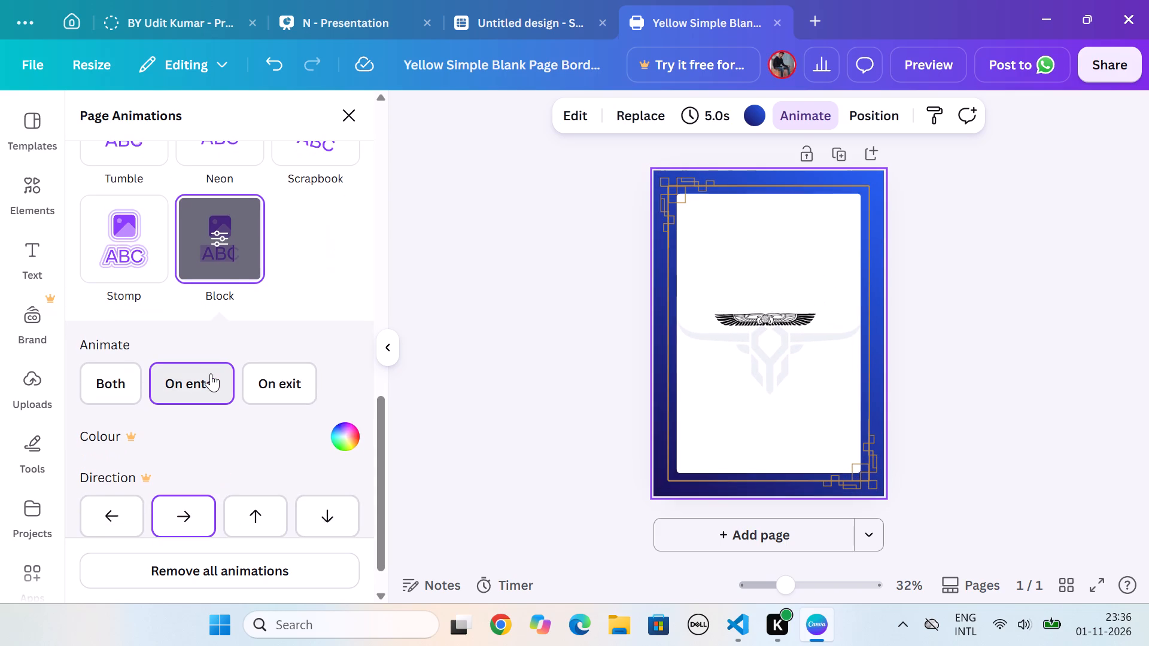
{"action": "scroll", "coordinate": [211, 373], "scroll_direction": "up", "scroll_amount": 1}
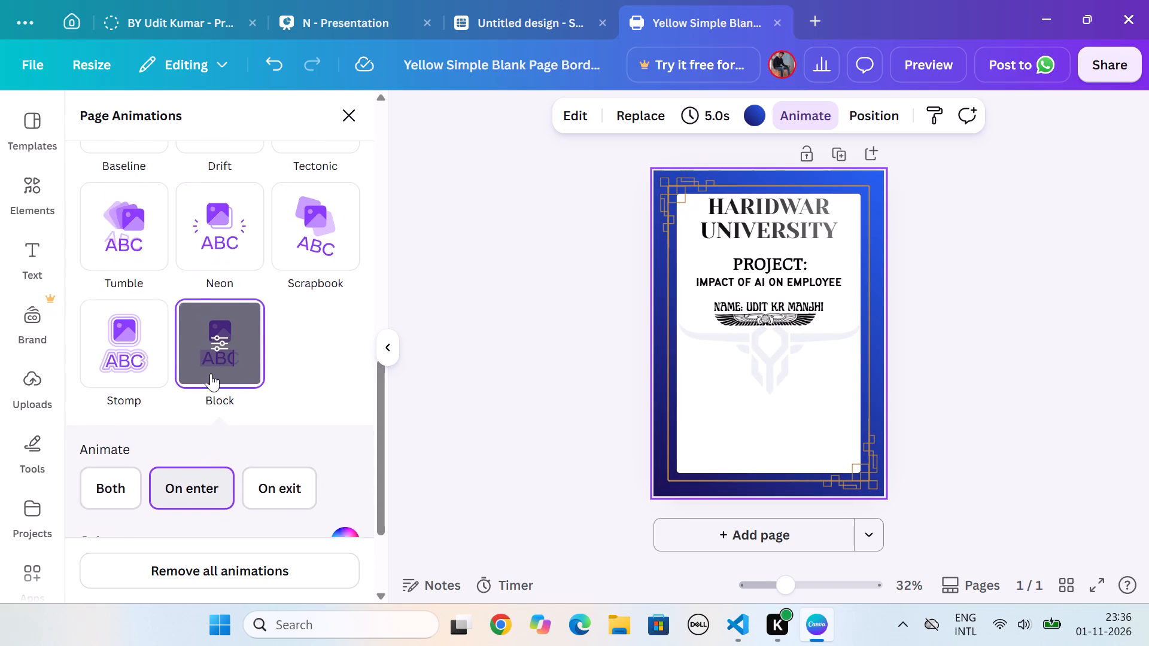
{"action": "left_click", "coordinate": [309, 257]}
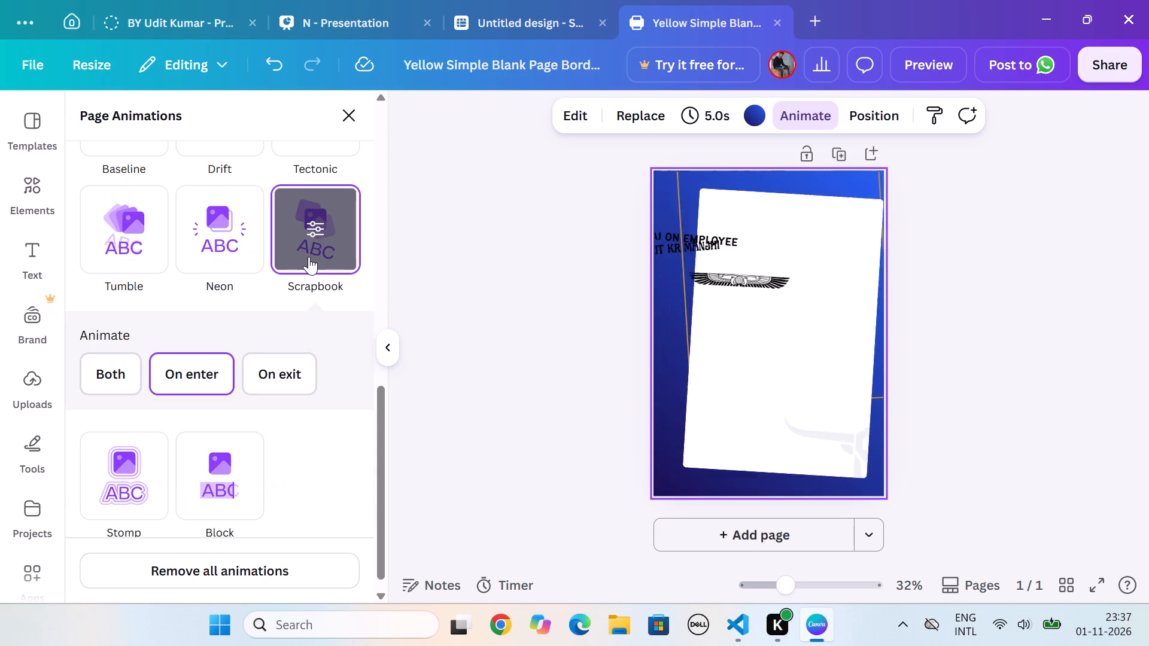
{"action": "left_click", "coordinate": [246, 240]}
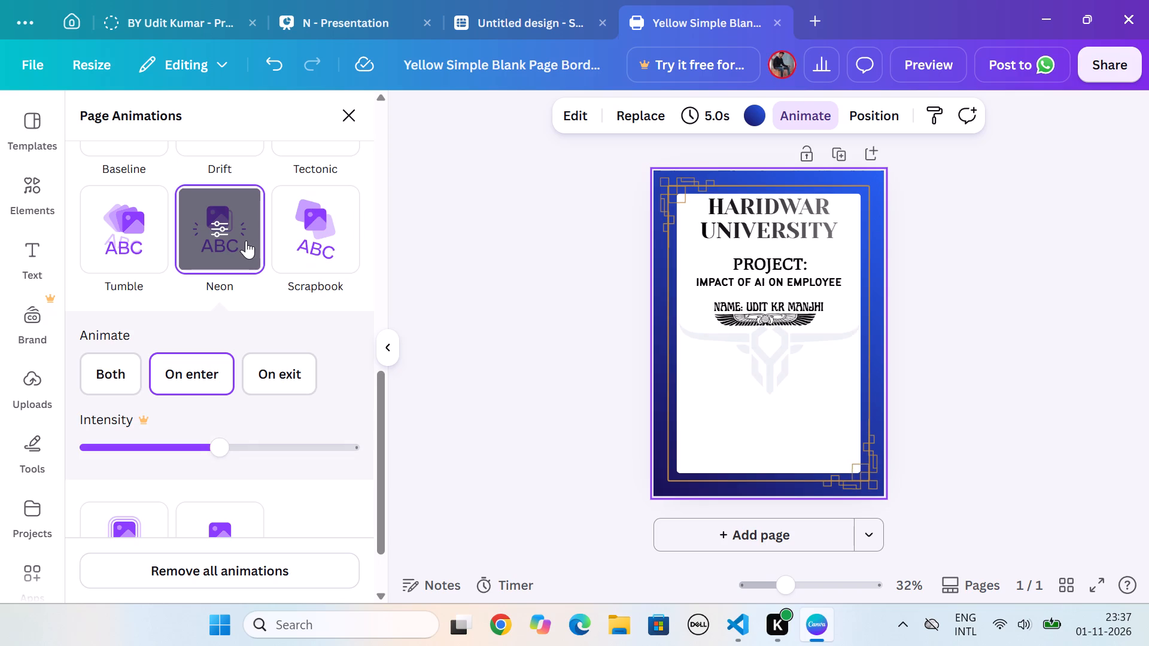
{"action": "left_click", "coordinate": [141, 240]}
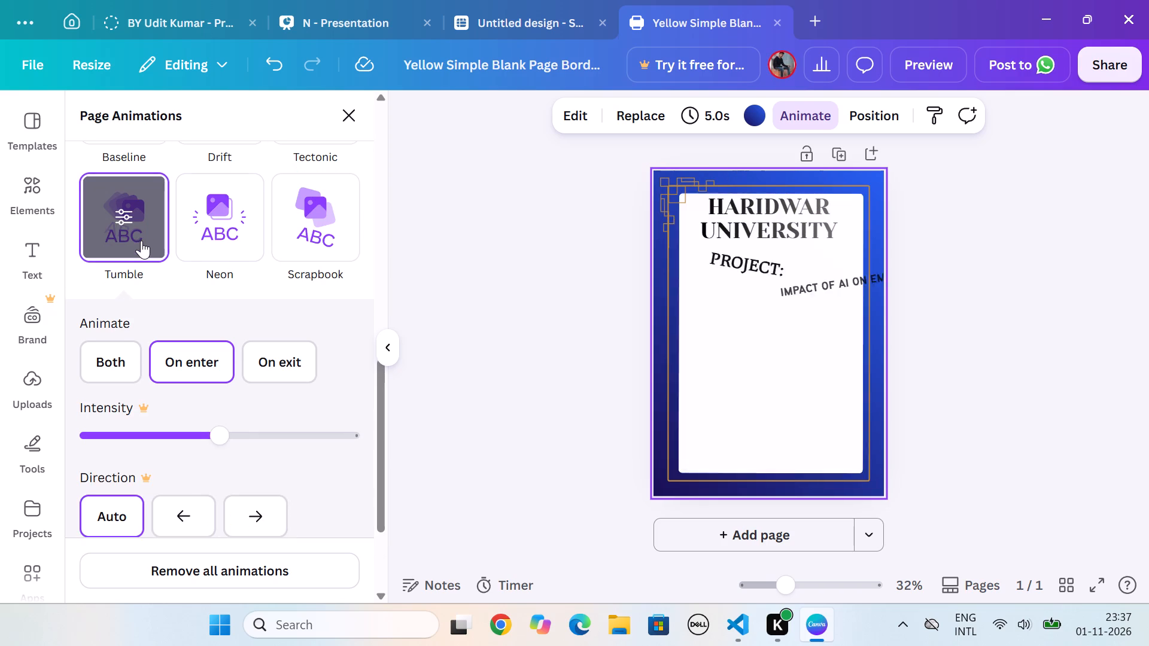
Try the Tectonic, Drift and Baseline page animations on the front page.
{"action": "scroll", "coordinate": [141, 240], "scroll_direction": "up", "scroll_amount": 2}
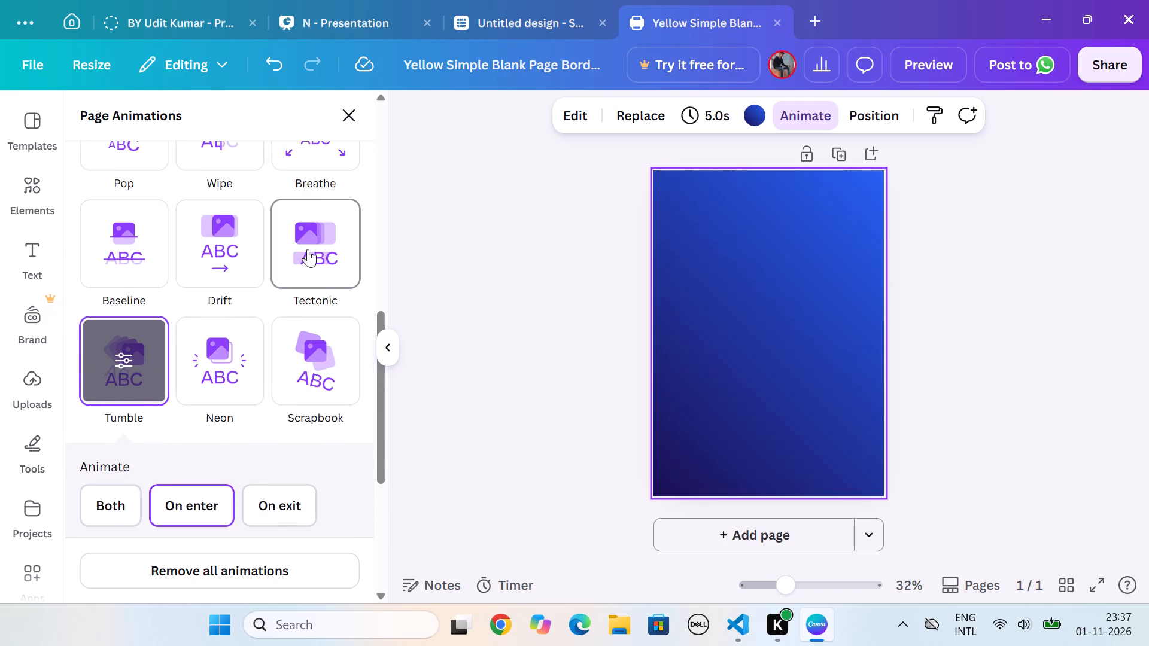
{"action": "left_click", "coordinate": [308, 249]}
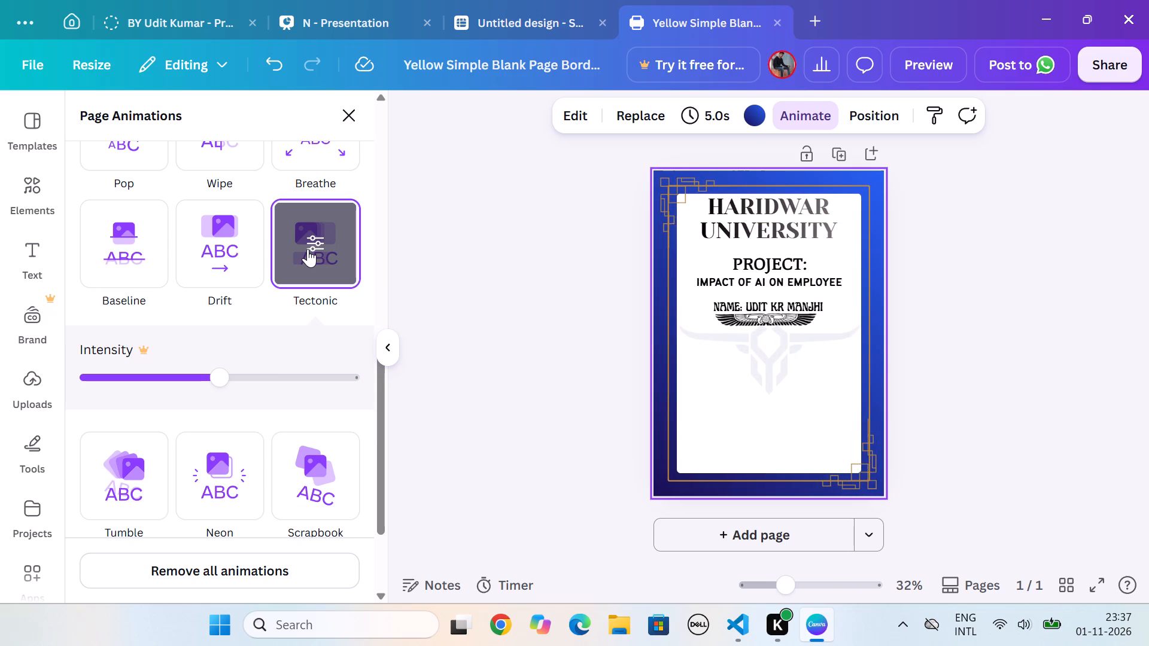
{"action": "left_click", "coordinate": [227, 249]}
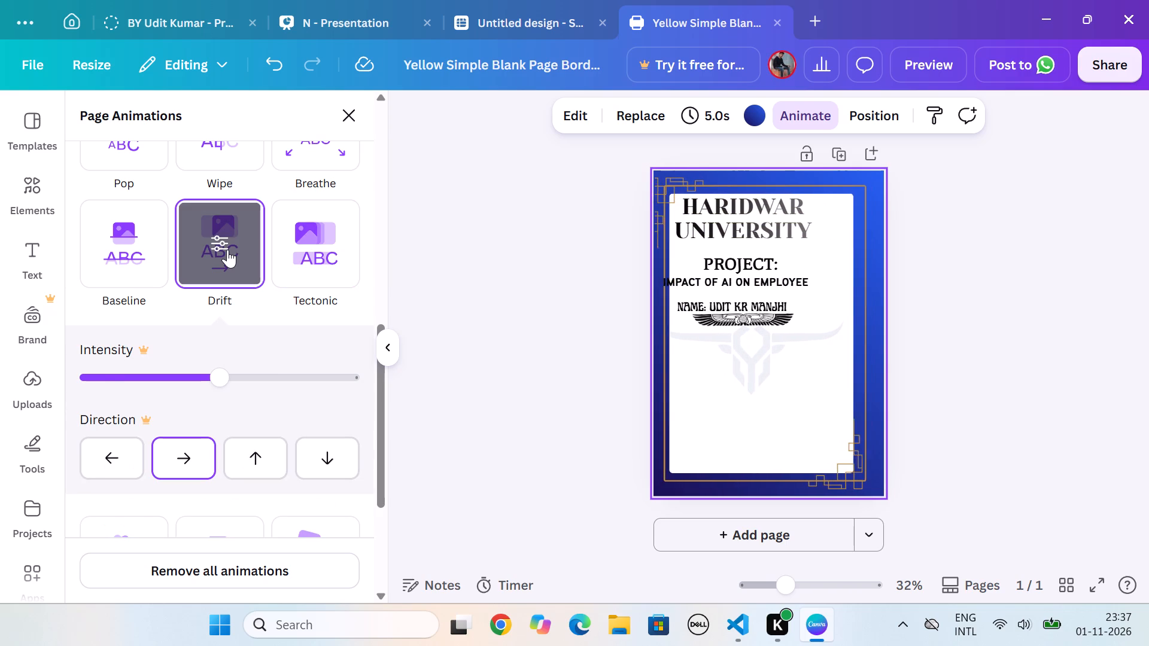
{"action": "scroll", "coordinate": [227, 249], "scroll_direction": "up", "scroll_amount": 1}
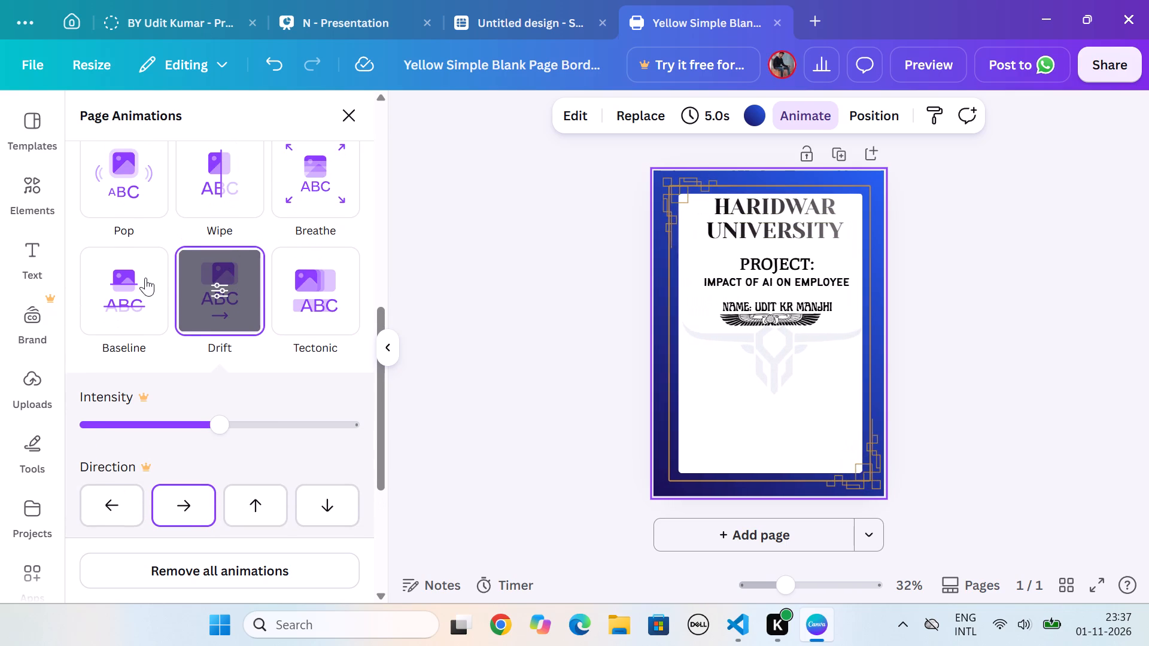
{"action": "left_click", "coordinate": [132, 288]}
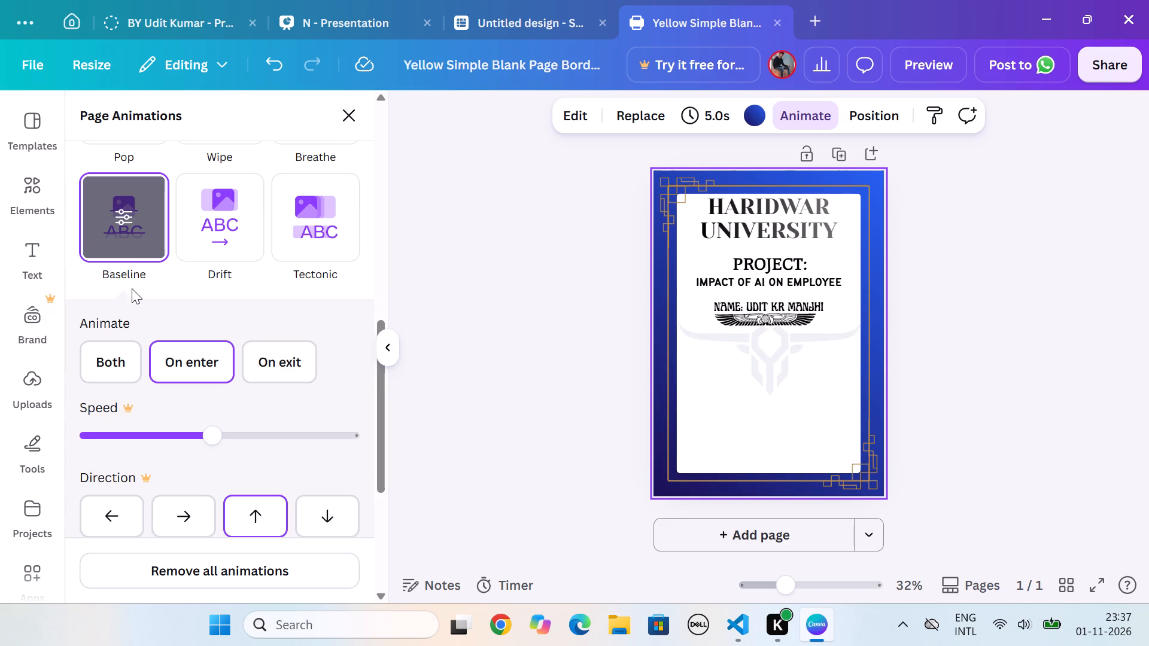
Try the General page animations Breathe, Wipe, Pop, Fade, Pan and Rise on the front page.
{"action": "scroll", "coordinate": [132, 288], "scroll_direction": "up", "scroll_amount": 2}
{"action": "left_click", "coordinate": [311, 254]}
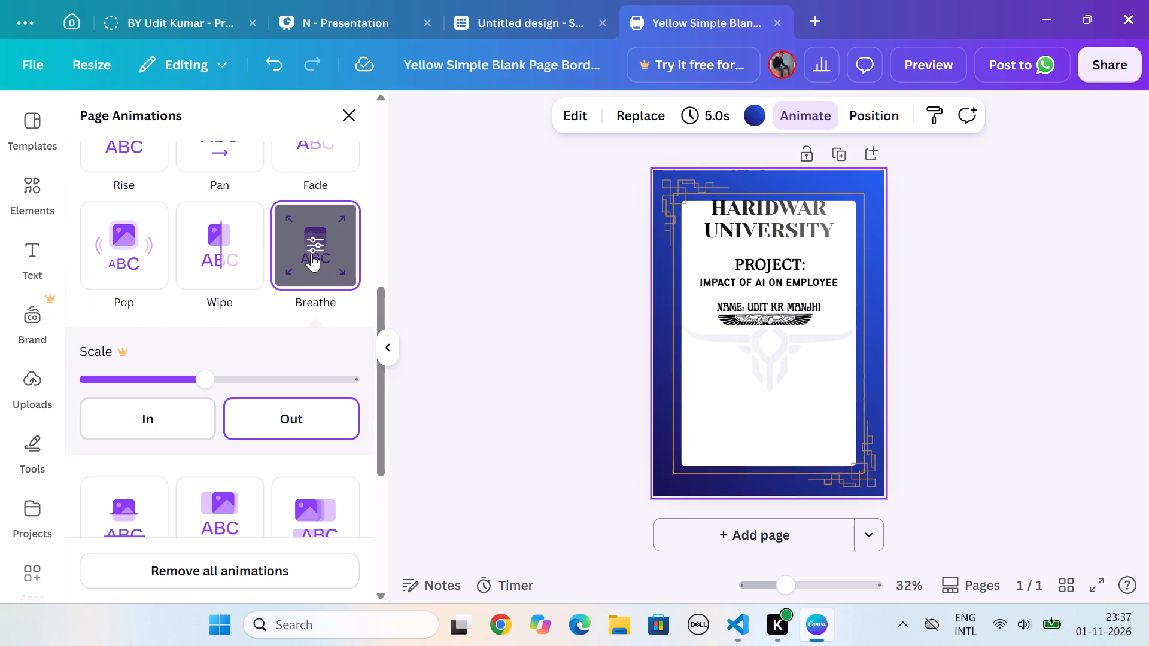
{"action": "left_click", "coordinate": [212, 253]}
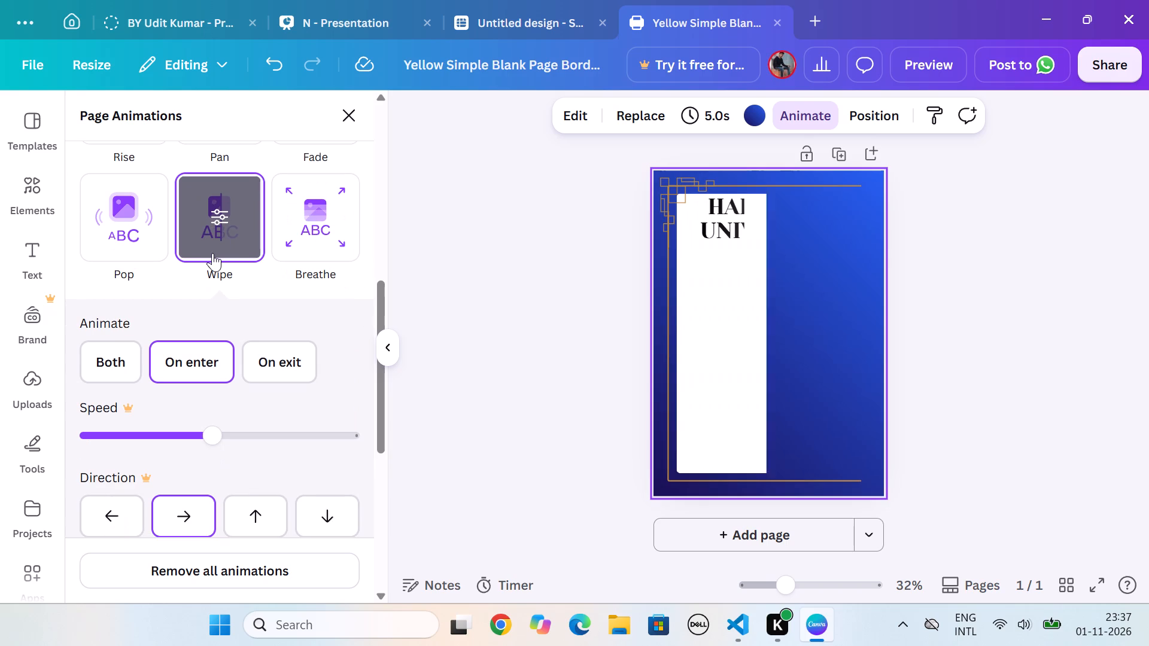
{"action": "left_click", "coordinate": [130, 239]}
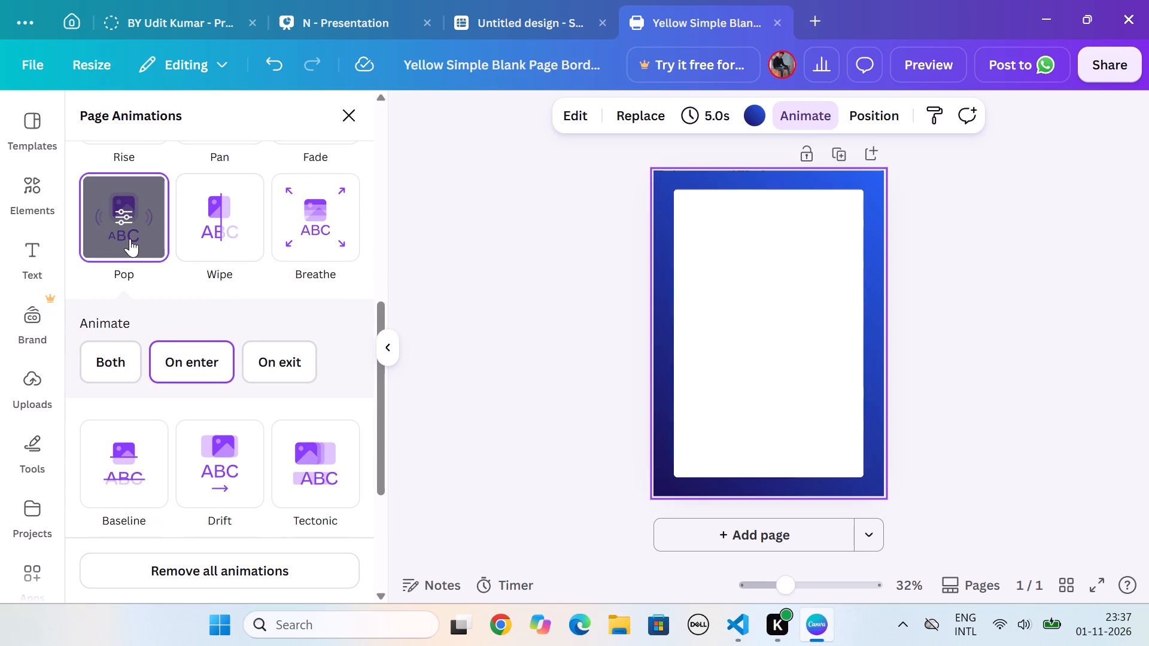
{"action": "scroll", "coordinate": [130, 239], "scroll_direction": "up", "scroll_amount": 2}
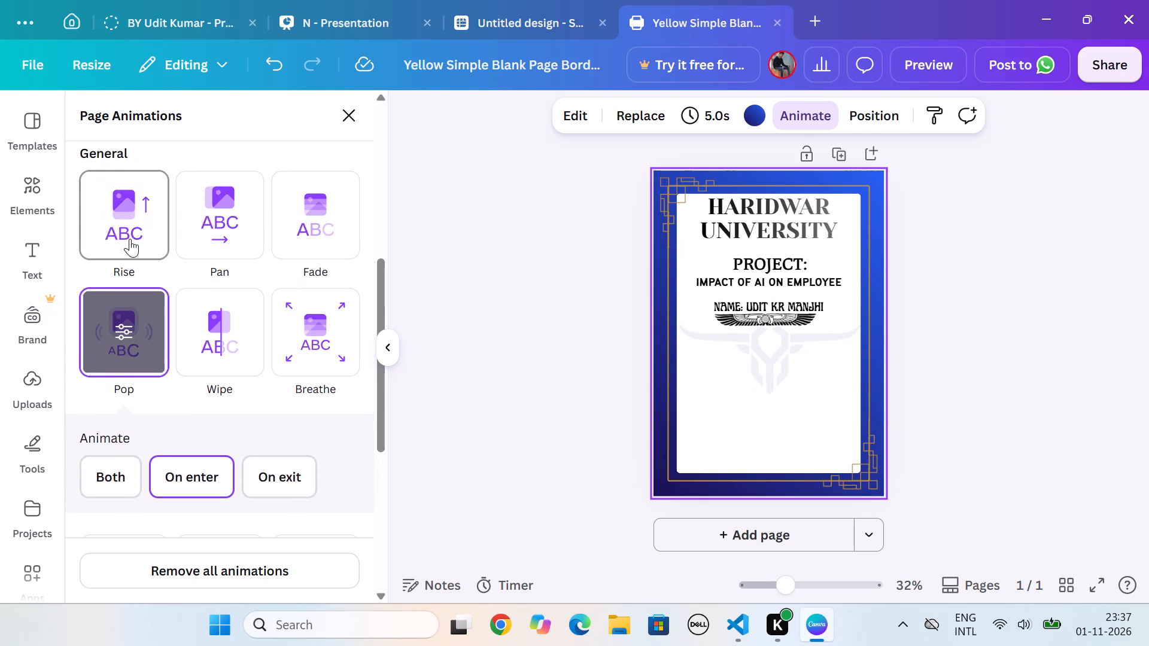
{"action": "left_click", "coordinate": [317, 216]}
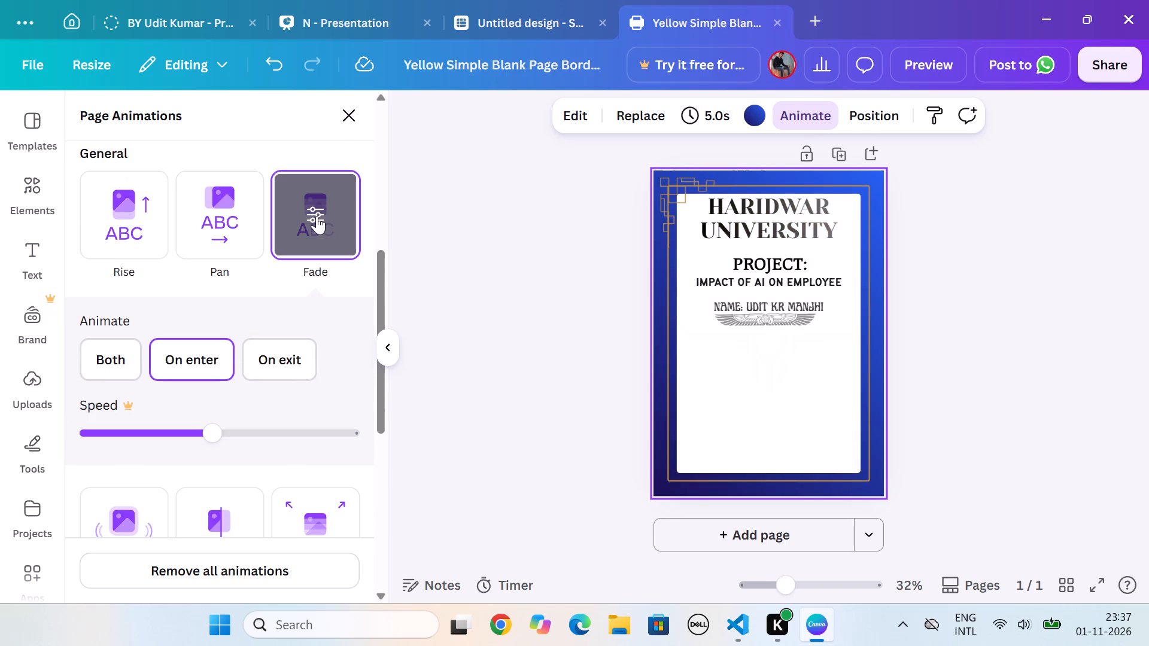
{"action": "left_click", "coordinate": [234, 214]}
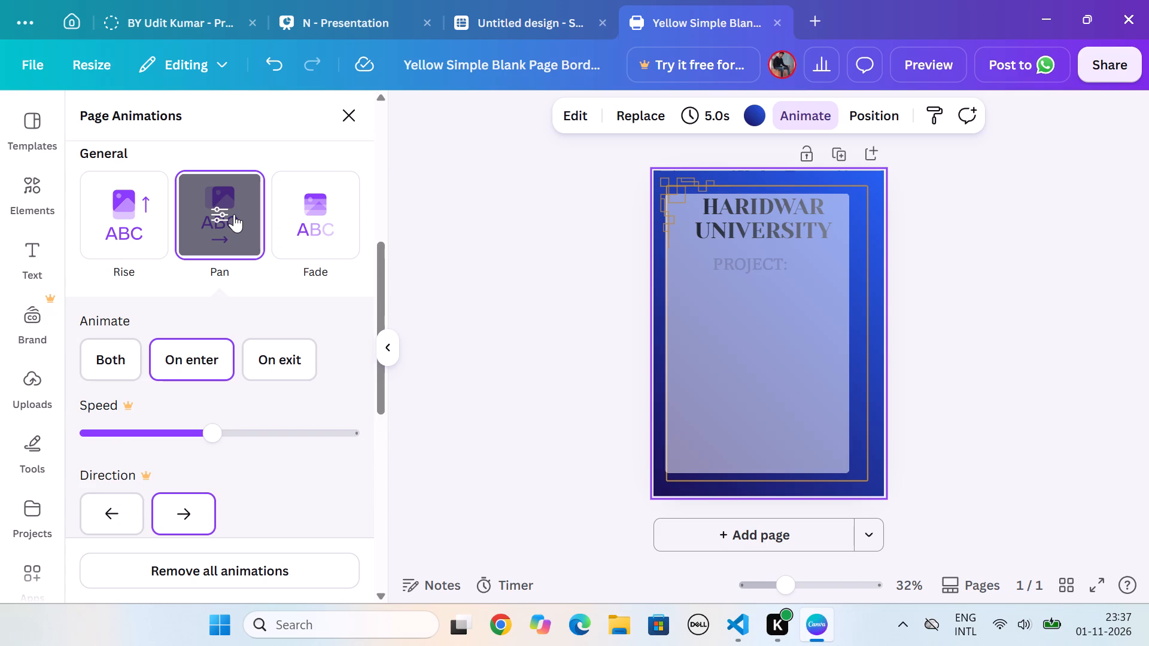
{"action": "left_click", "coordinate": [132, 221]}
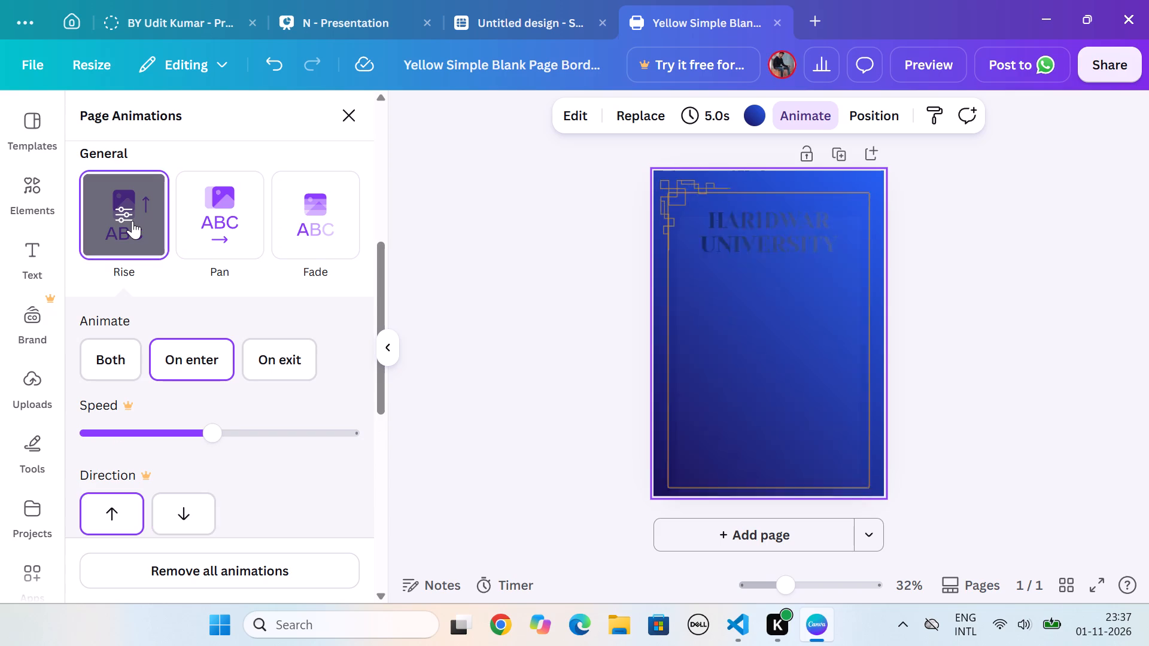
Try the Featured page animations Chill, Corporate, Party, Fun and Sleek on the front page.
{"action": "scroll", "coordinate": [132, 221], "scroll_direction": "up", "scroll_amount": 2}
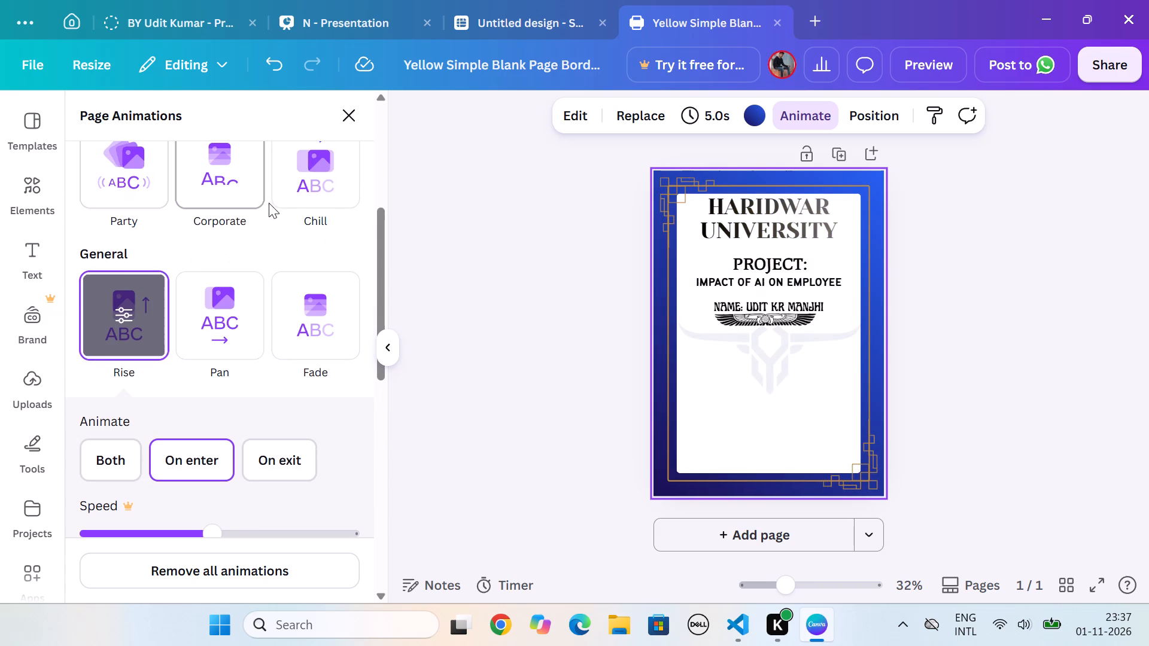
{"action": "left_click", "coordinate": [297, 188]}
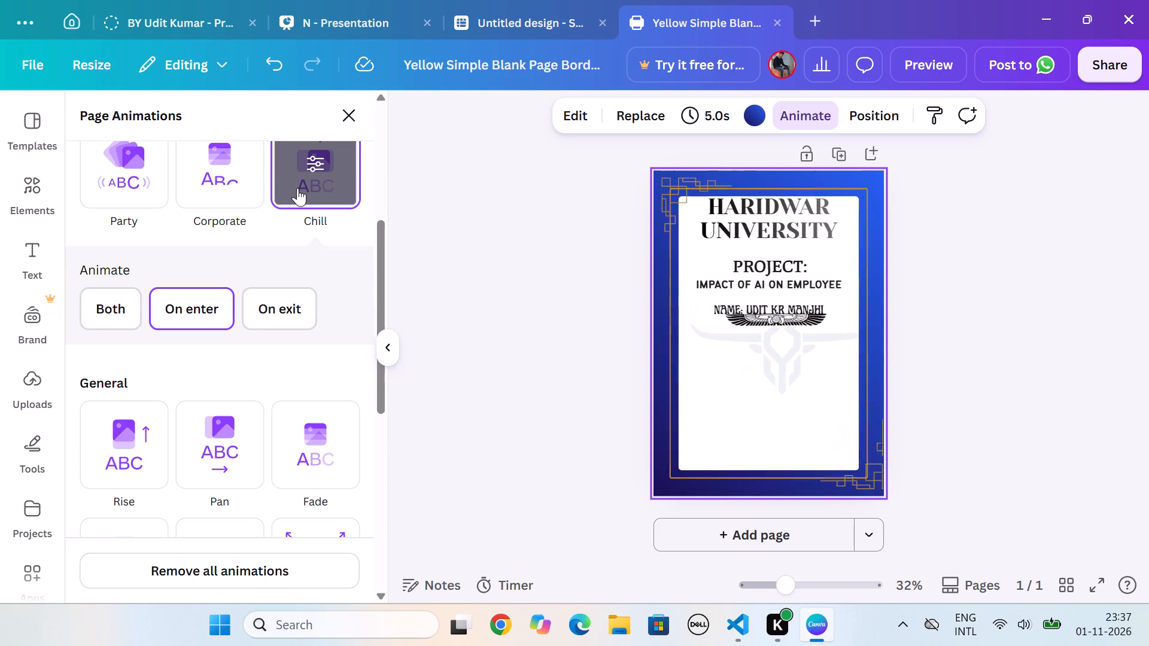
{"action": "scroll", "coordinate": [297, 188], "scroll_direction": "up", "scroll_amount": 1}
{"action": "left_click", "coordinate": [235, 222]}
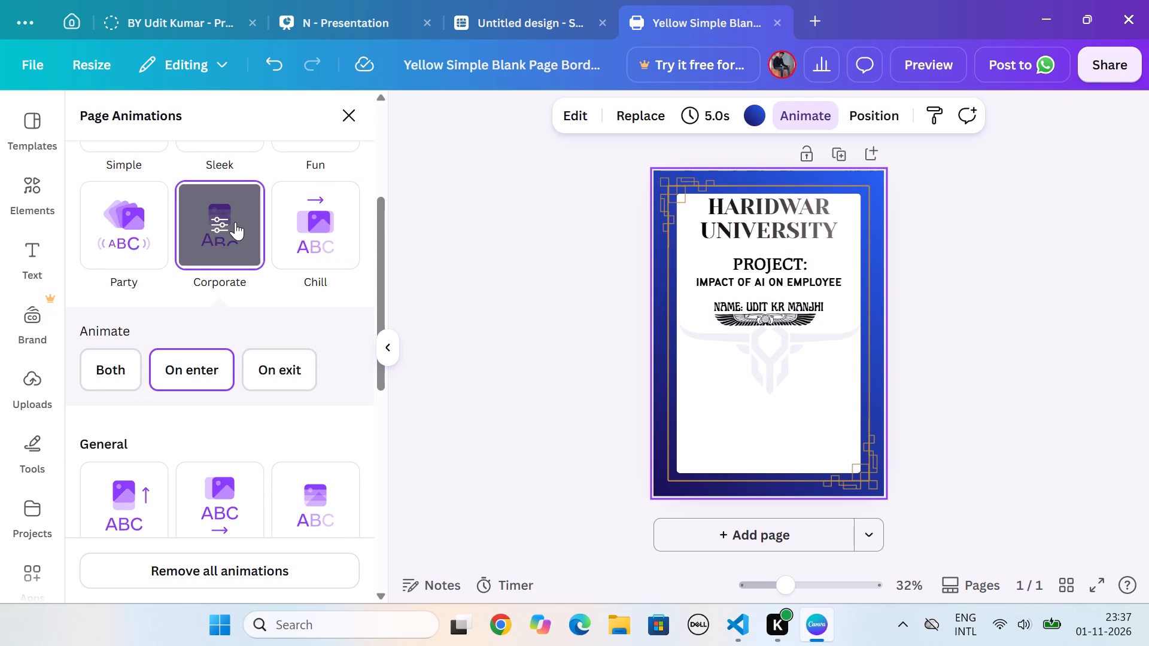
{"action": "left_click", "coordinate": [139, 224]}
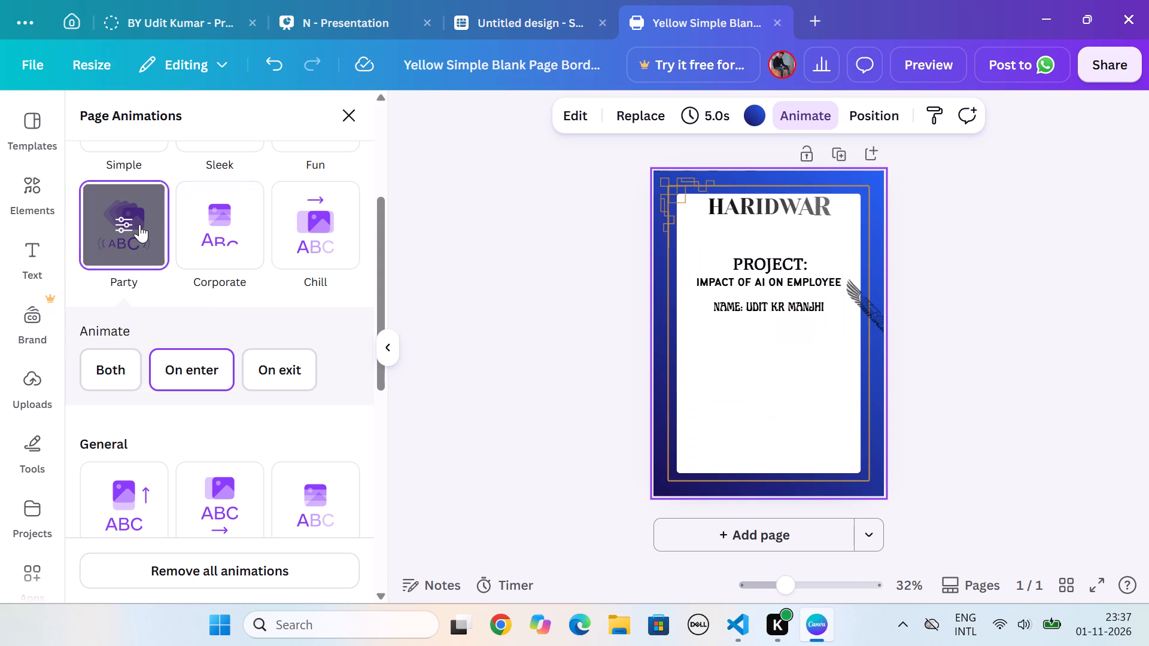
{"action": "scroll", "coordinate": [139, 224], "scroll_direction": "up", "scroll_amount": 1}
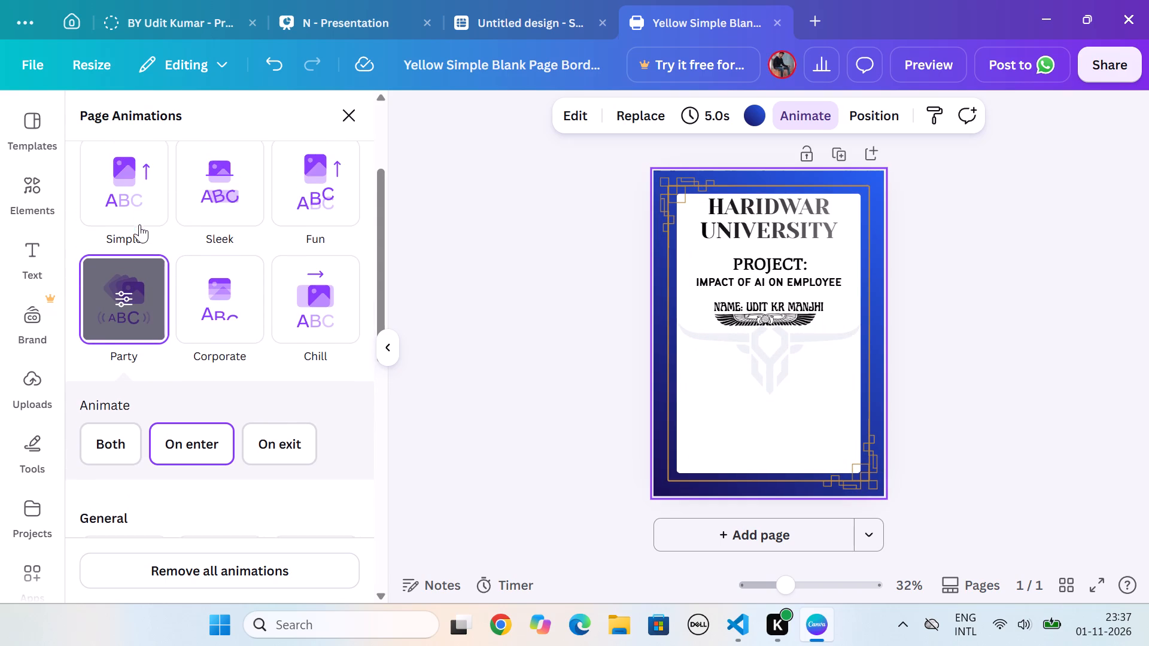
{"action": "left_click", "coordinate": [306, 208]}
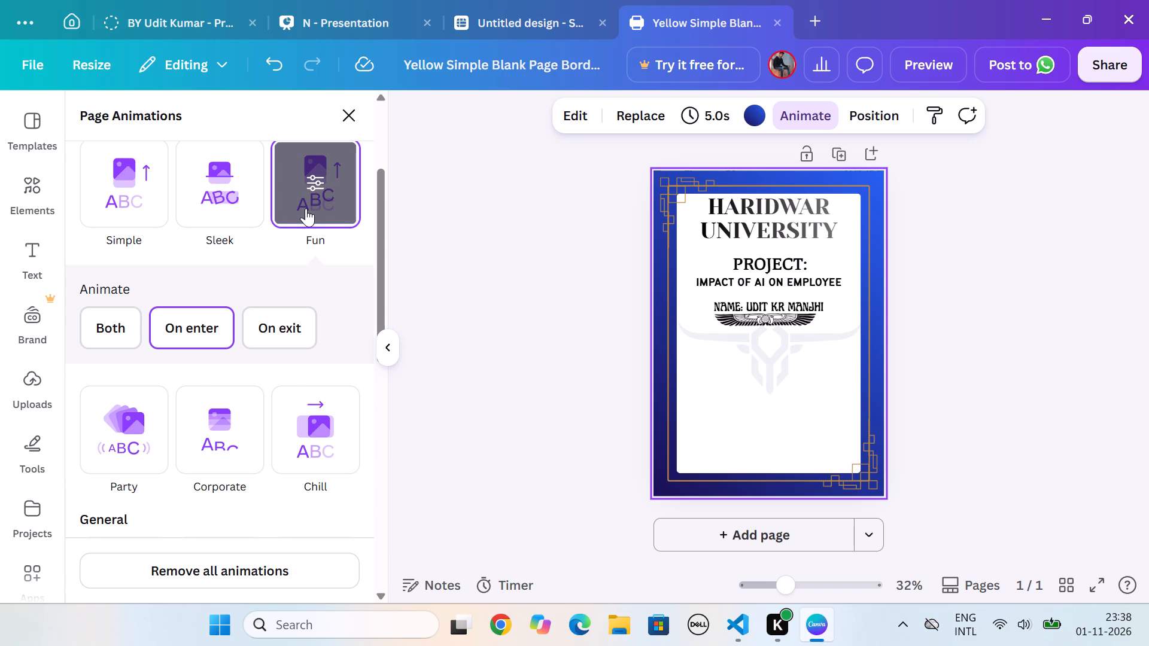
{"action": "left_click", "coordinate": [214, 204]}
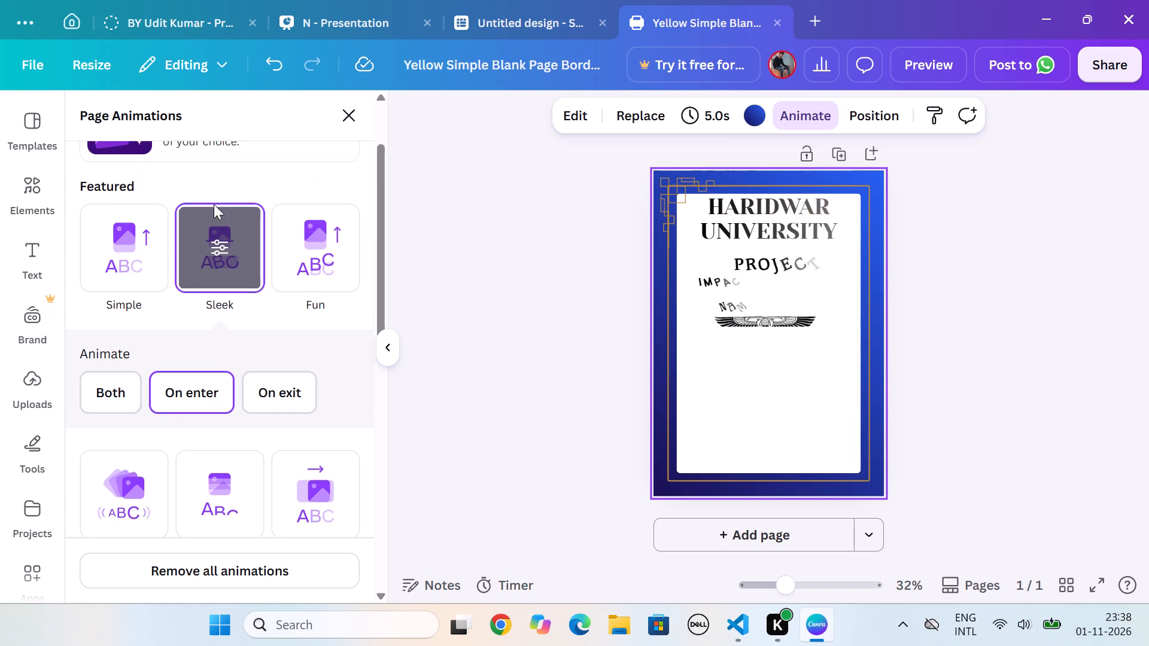
Apply the Simple page animation from the Featured set to the front page.
{"action": "scroll", "coordinate": [214, 204], "scroll_direction": "up", "scroll_amount": 1}
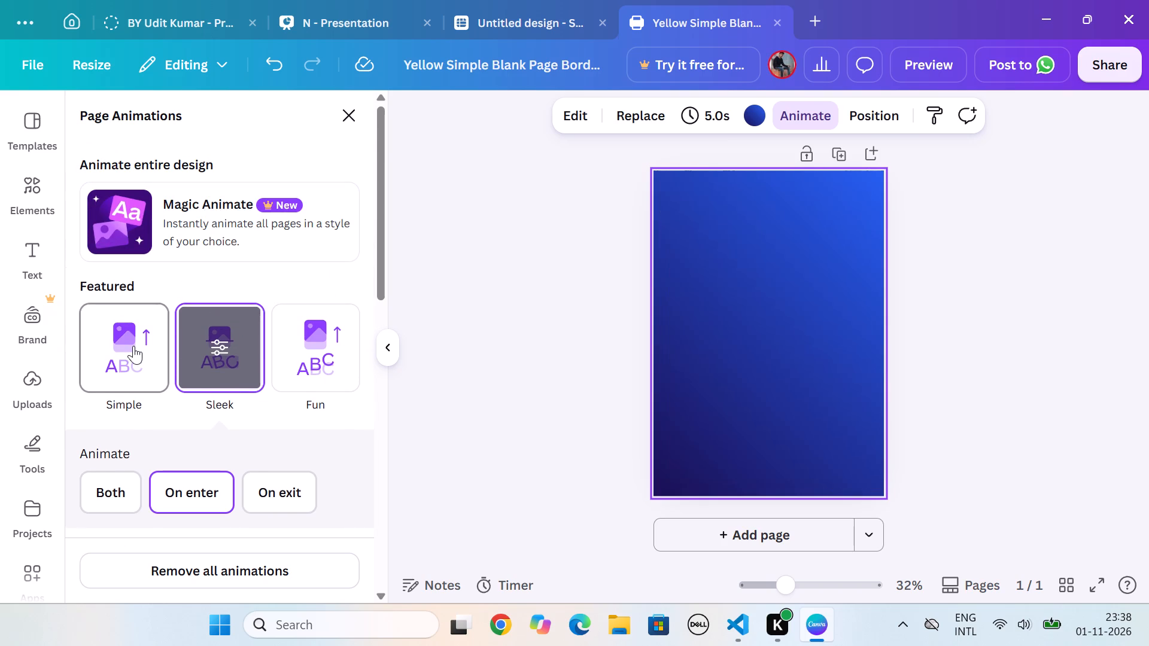
{"action": "left_click", "coordinate": [133, 346]}
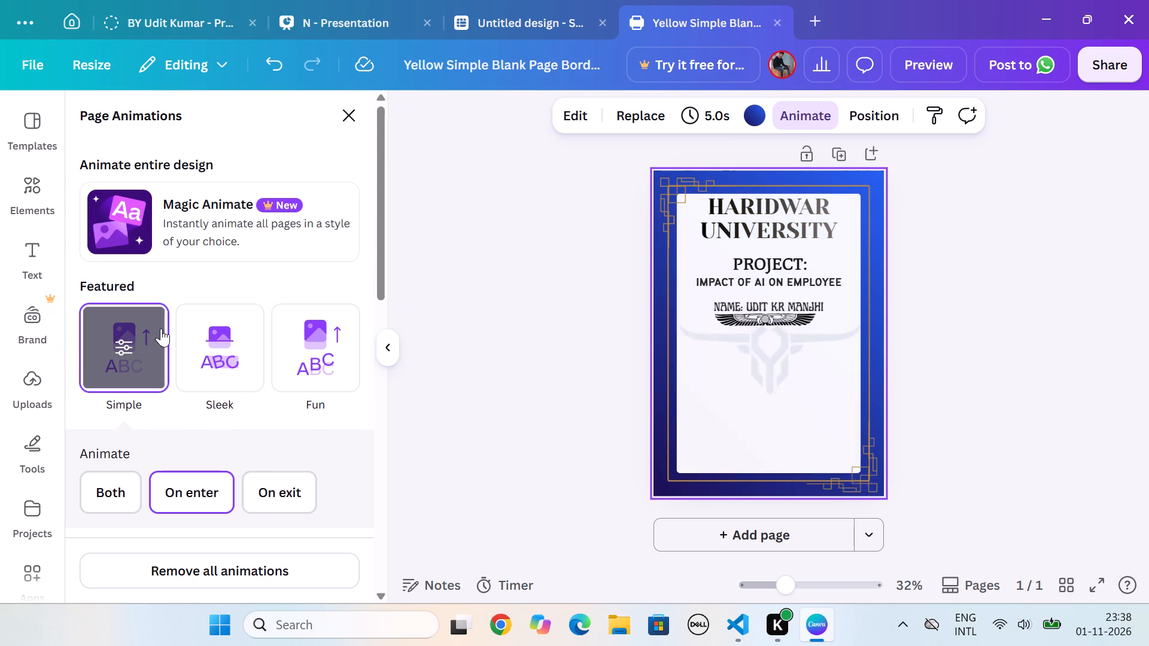
{"action": "left_click", "coordinate": [502, 208]}
Open the page's layer list, select the winged ornament's layer, and close the list.
{"action": "left_click", "coordinate": [865, 118]}
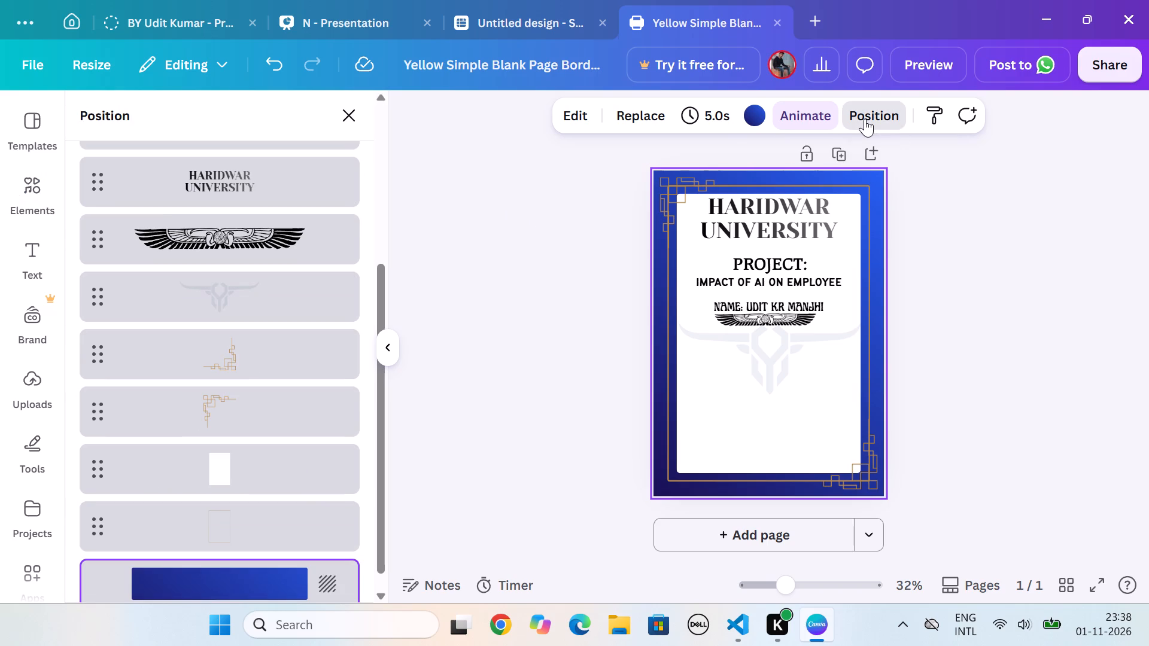
{"action": "scroll", "coordinate": [865, 118], "scroll_direction": "down", "scroll_amount": 1}
{"action": "left_click", "coordinate": [279, 244]}
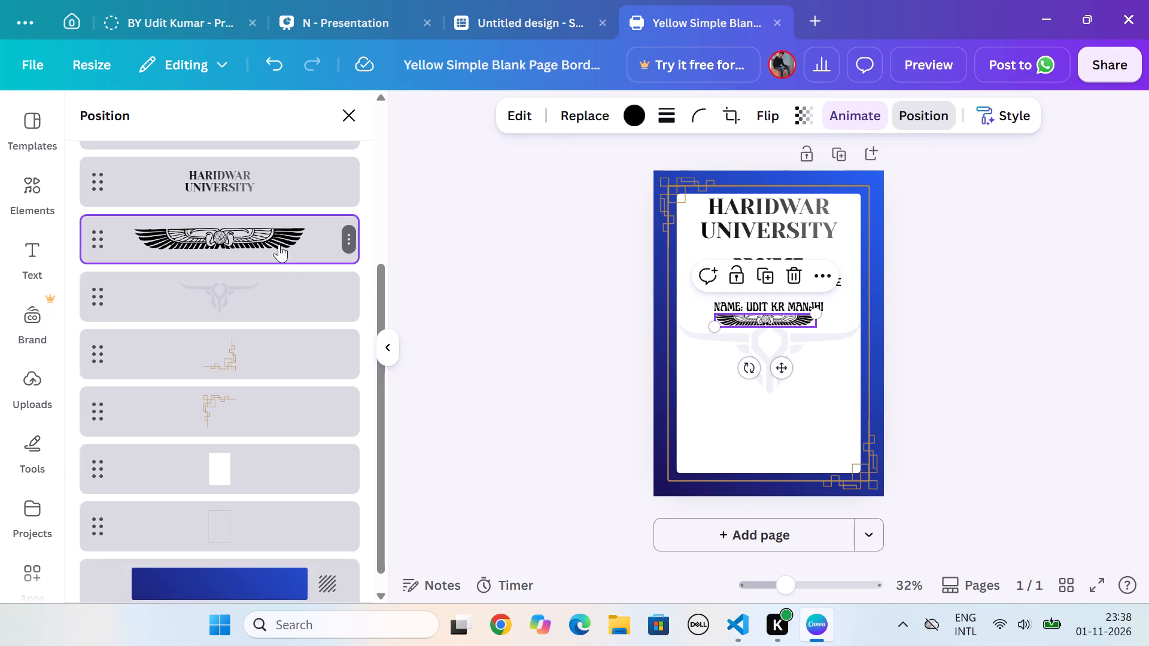
{"action": "left_click", "coordinate": [344, 112]}
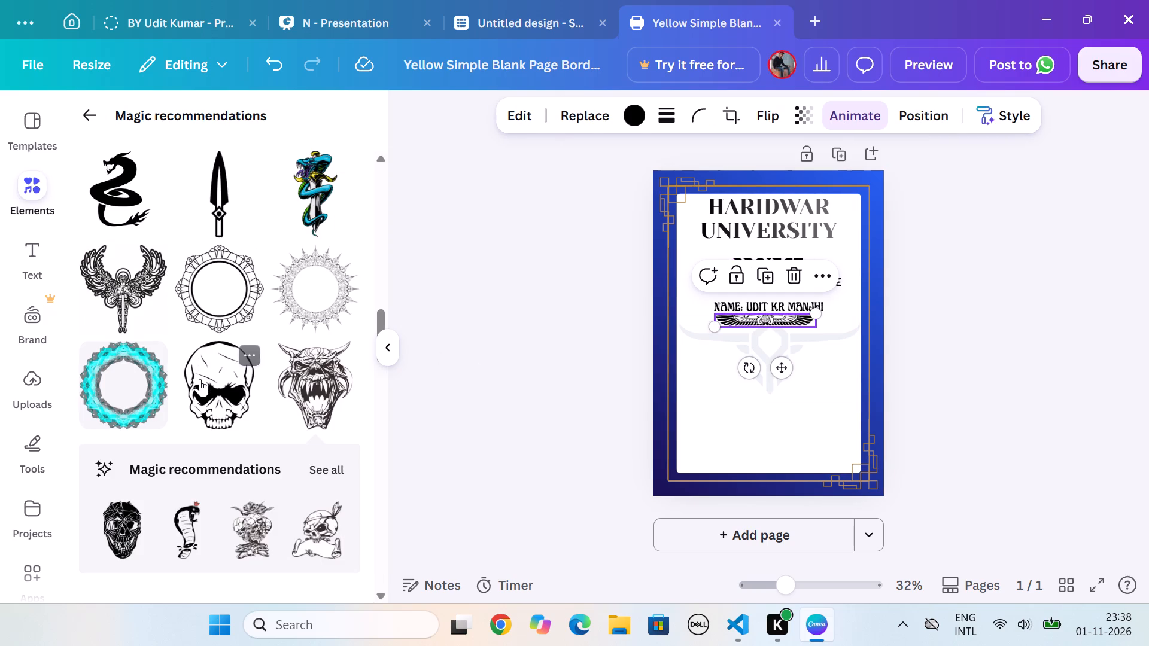
Add copies of the black-and-white skull graphic from the magic recommendations to the front page.
{"action": "left_click", "coordinate": [218, 380]}
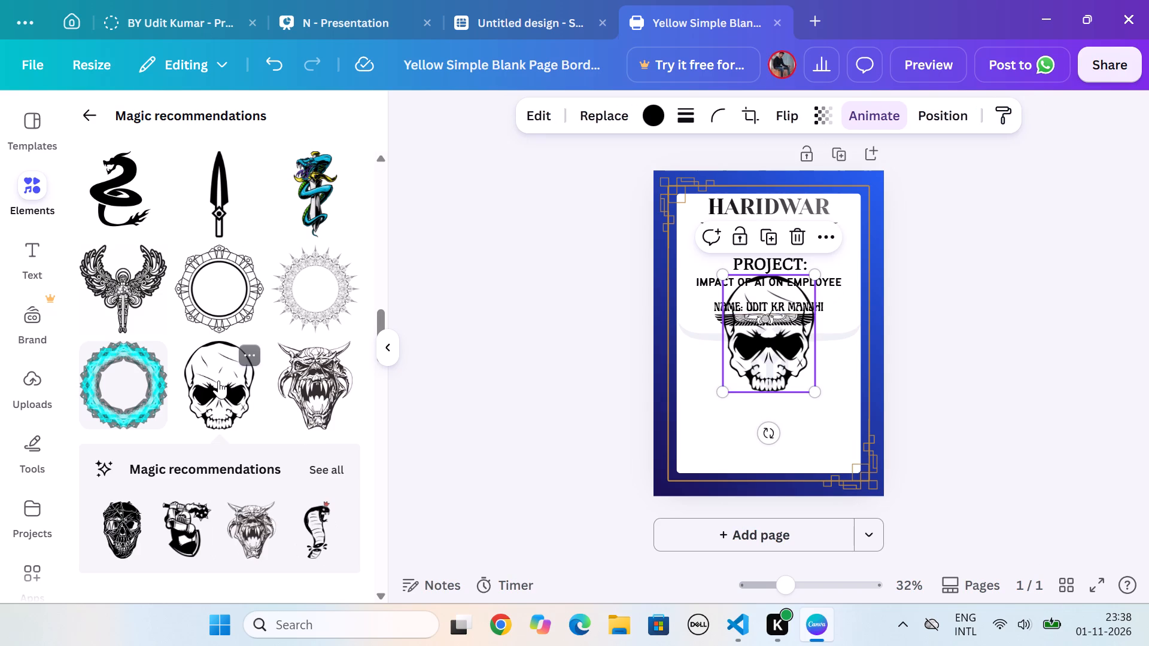
{"action": "triple_click", "coordinate": [218, 380]}
{"action": "triple_click", "coordinate": [218, 380]}
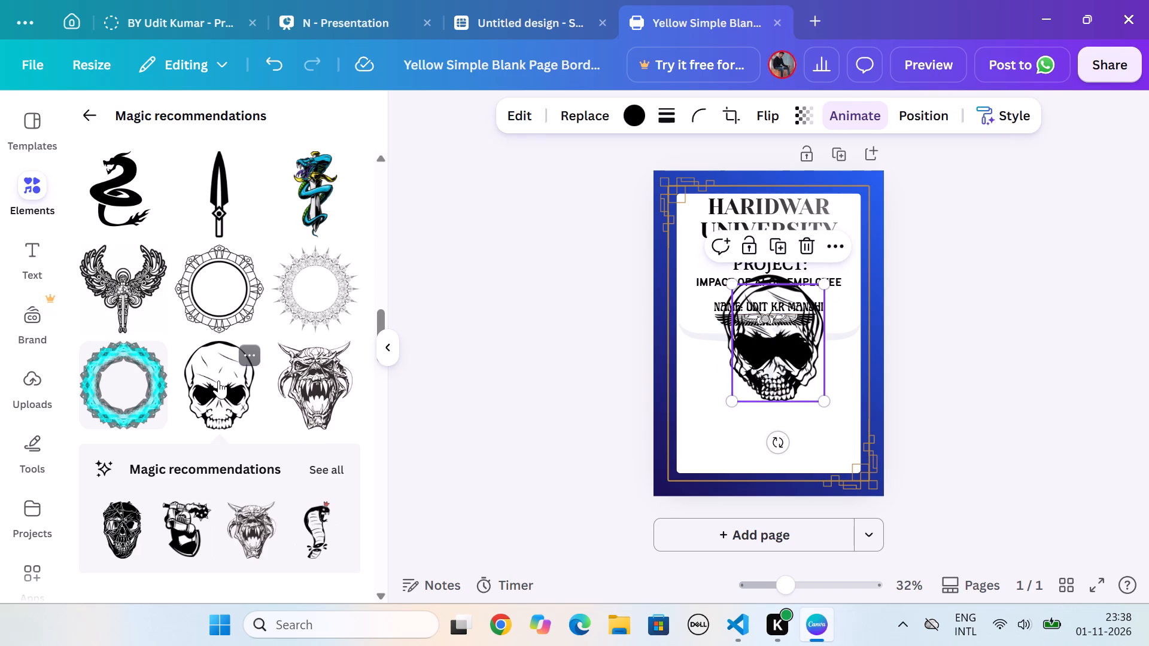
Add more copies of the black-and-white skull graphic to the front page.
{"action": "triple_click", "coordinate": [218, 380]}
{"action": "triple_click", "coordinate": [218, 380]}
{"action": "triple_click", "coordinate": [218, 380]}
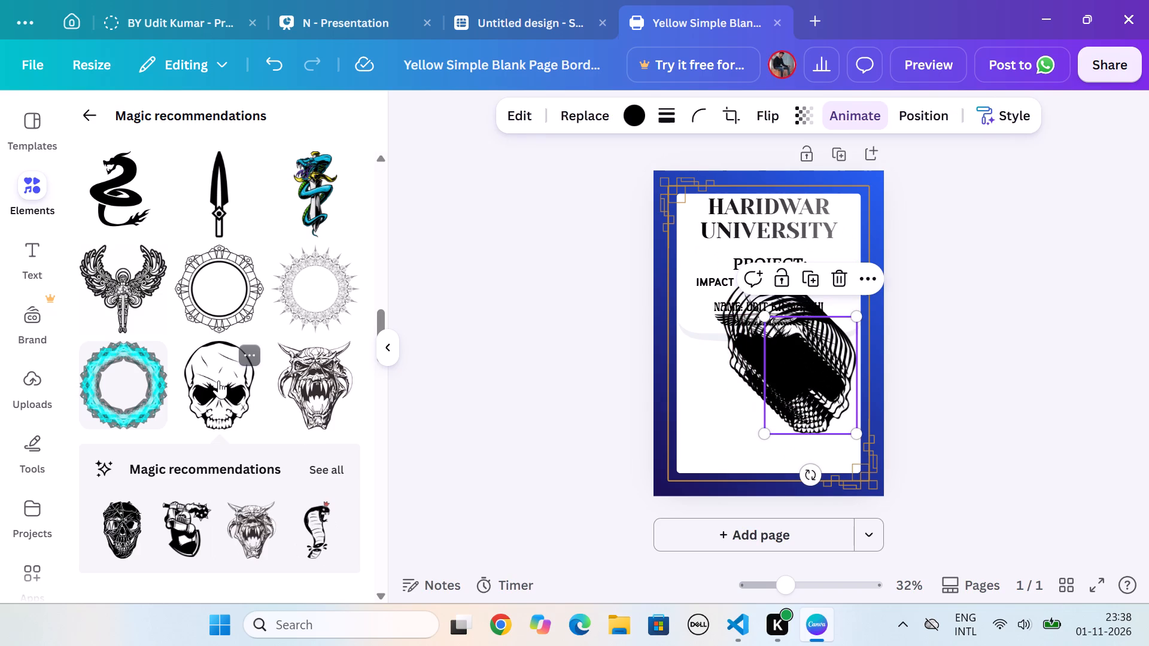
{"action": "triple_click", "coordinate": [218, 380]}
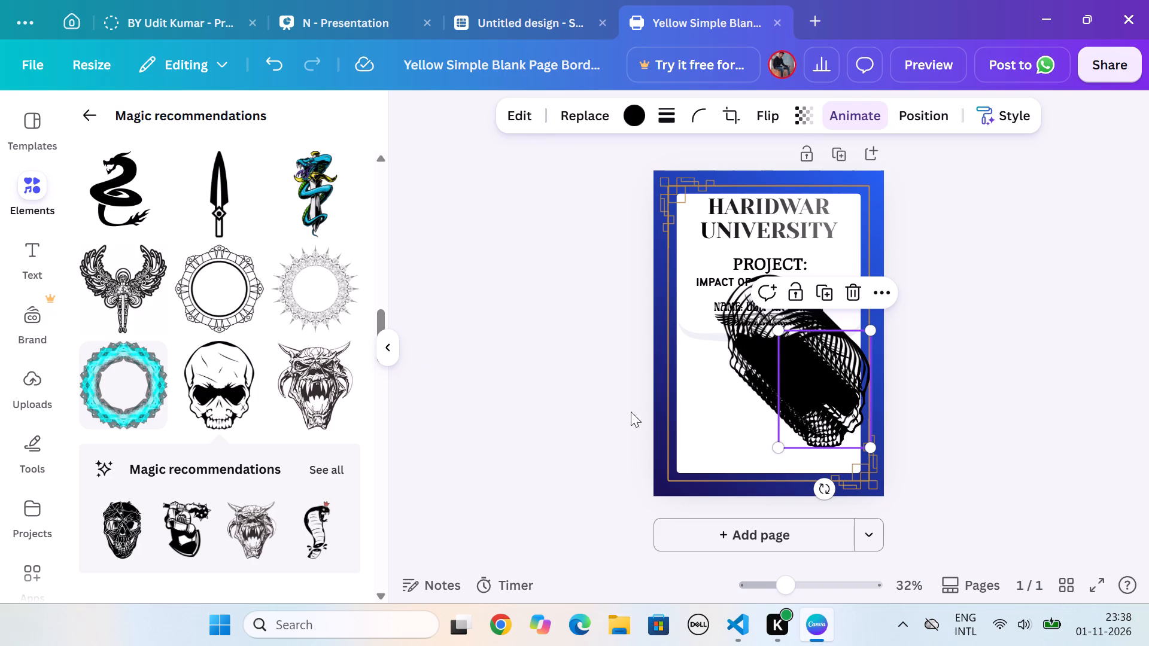
Delete the extra overlapping copies of the skull graphic from the front page one at a time, starting with the topmost.
{"action": "left_click", "coordinate": [846, 291]}
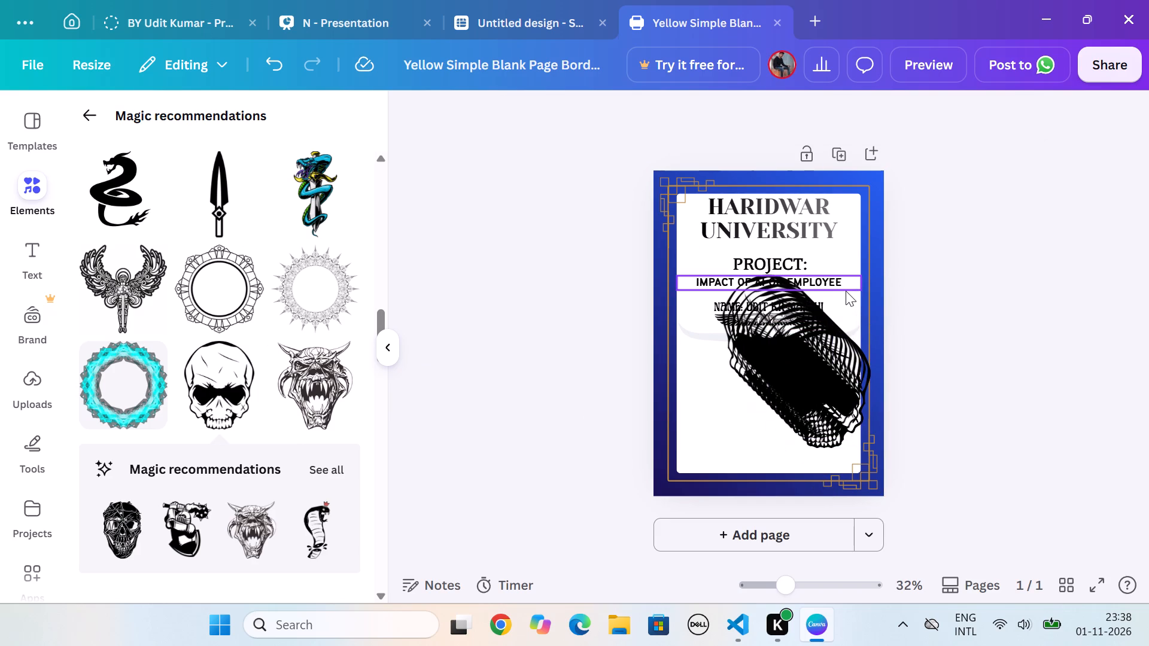
{"action": "left_click", "coordinate": [808, 355]}
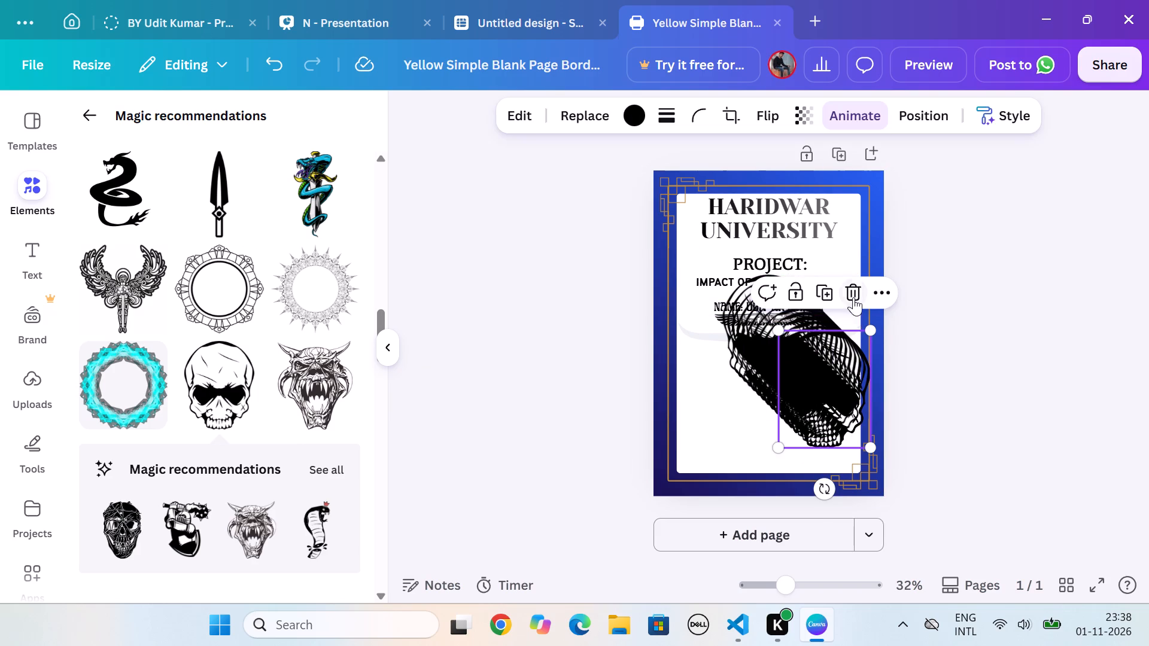
{"action": "left_click", "coordinate": [855, 294]}
{"action": "left_click", "coordinate": [817, 351]}
{"action": "left_click", "coordinate": [852, 297]}
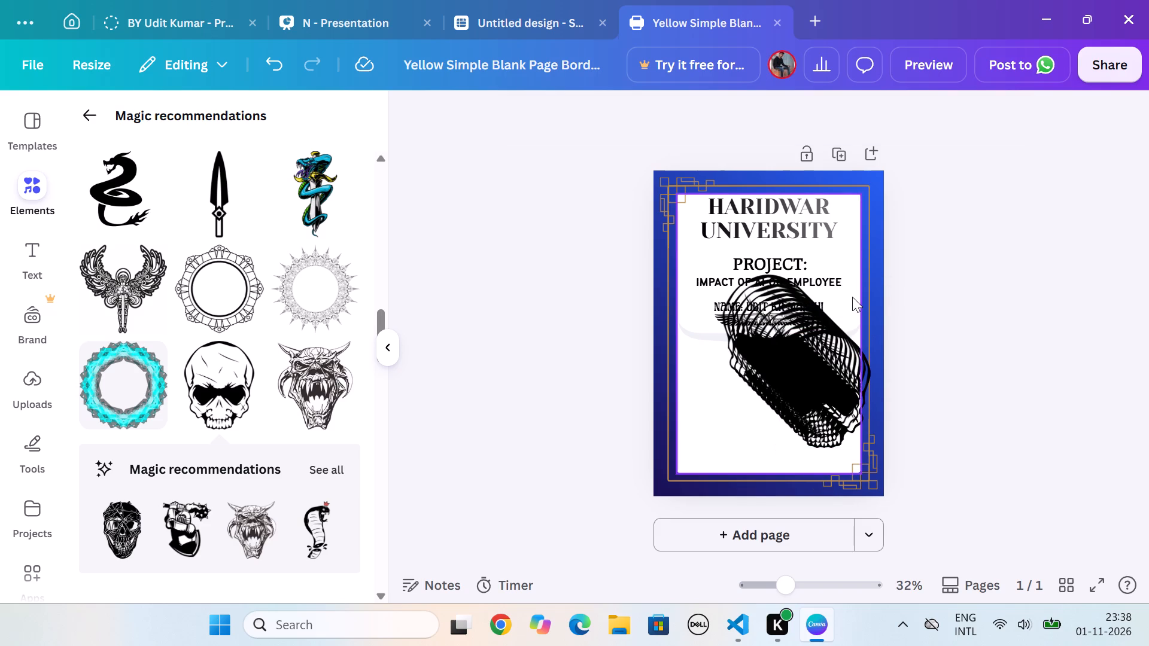
{"action": "left_click", "coordinate": [841, 327]}
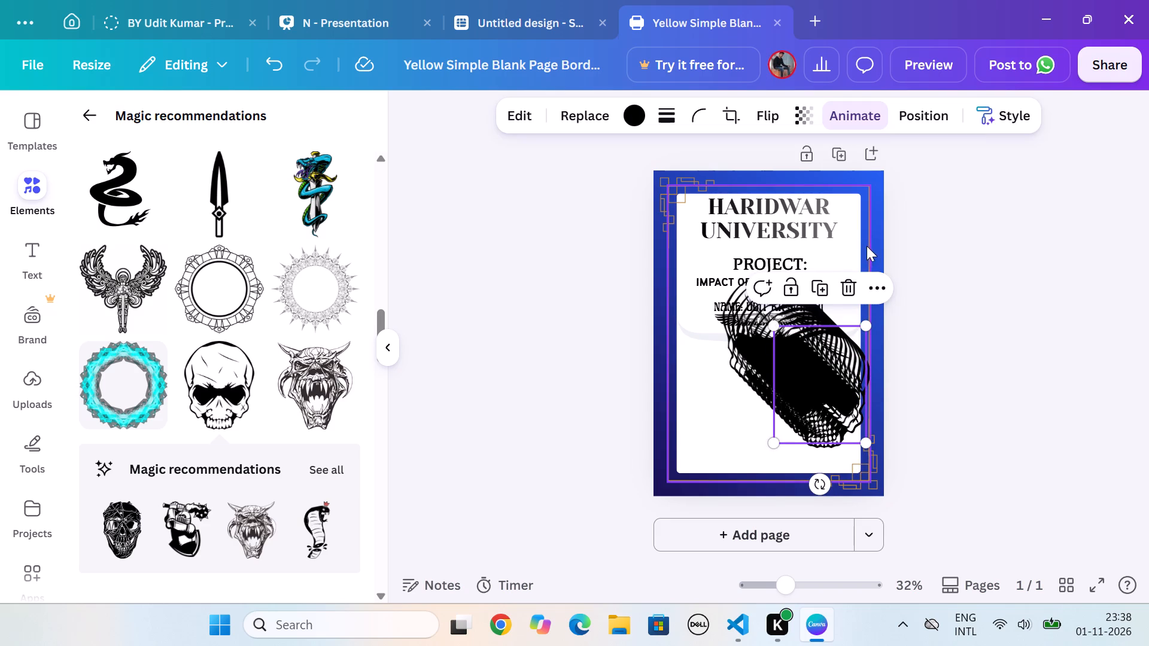
{"action": "left_click", "coordinate": [849, 279]}
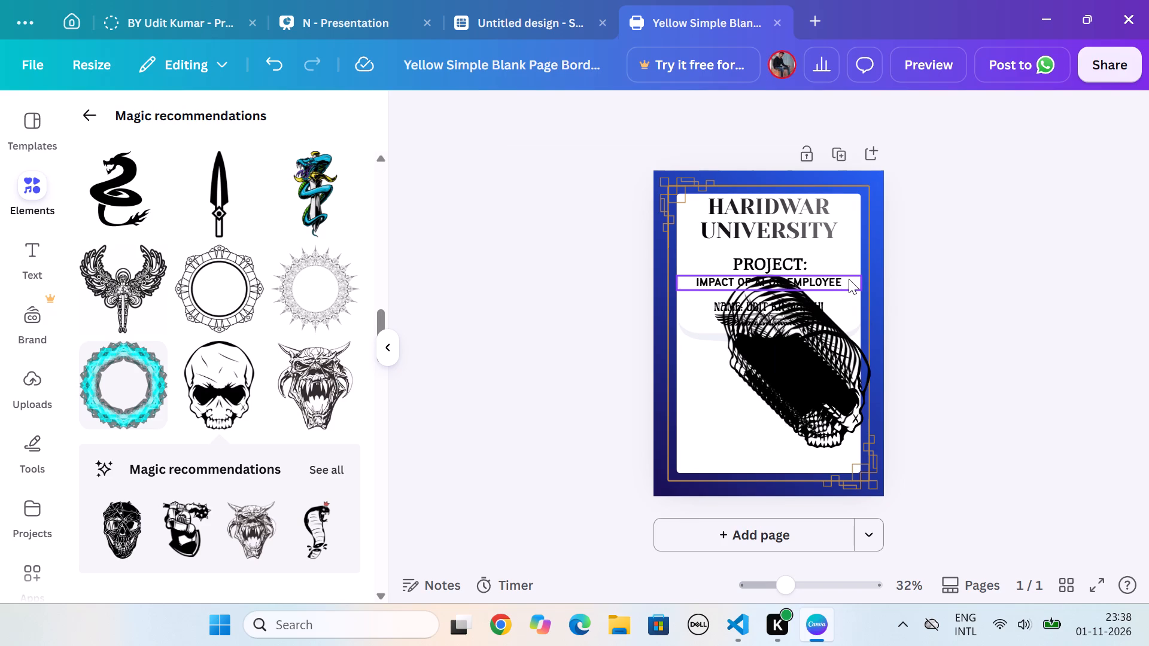
{"action": "left_click", "coordinate": [818, 336]}
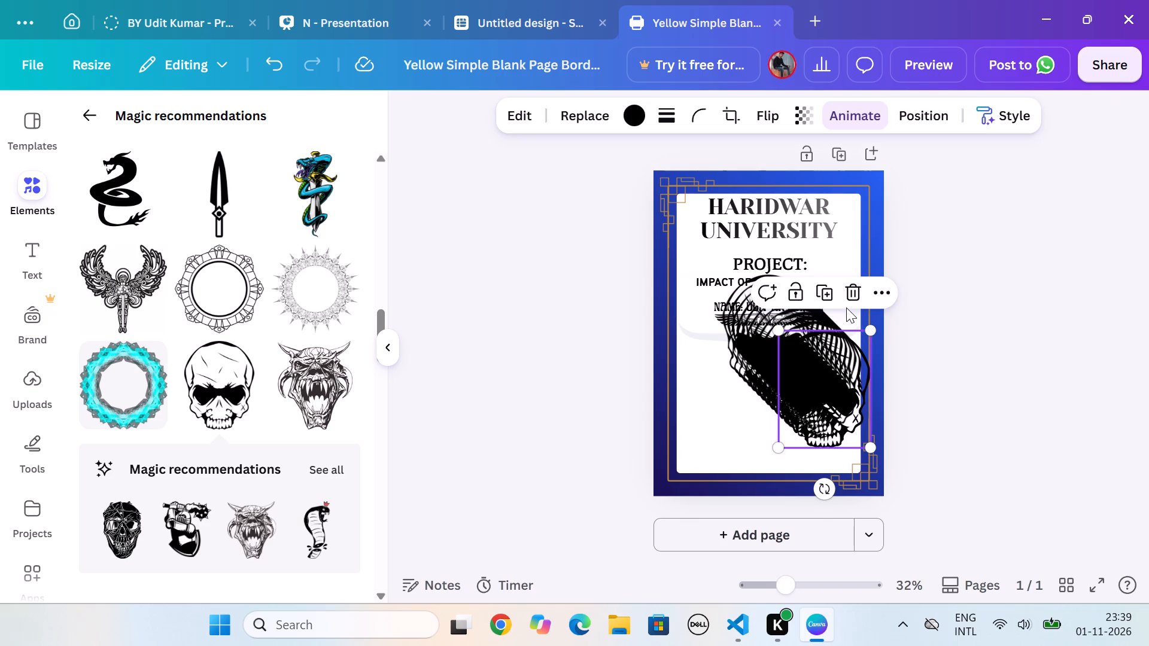
{"action": "left_click", "coordinate": [855, 294]}
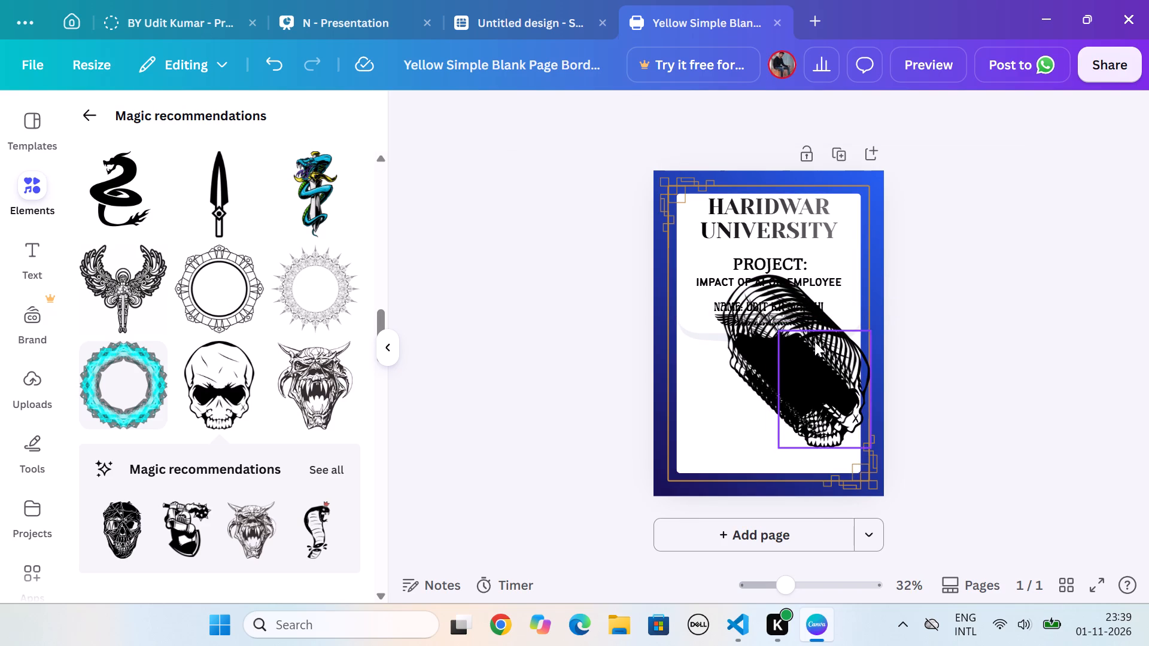
{"action": "left_click", "coordinate": [814, 342]}
{"action": "left_click", "coordinate": [849, 298]}
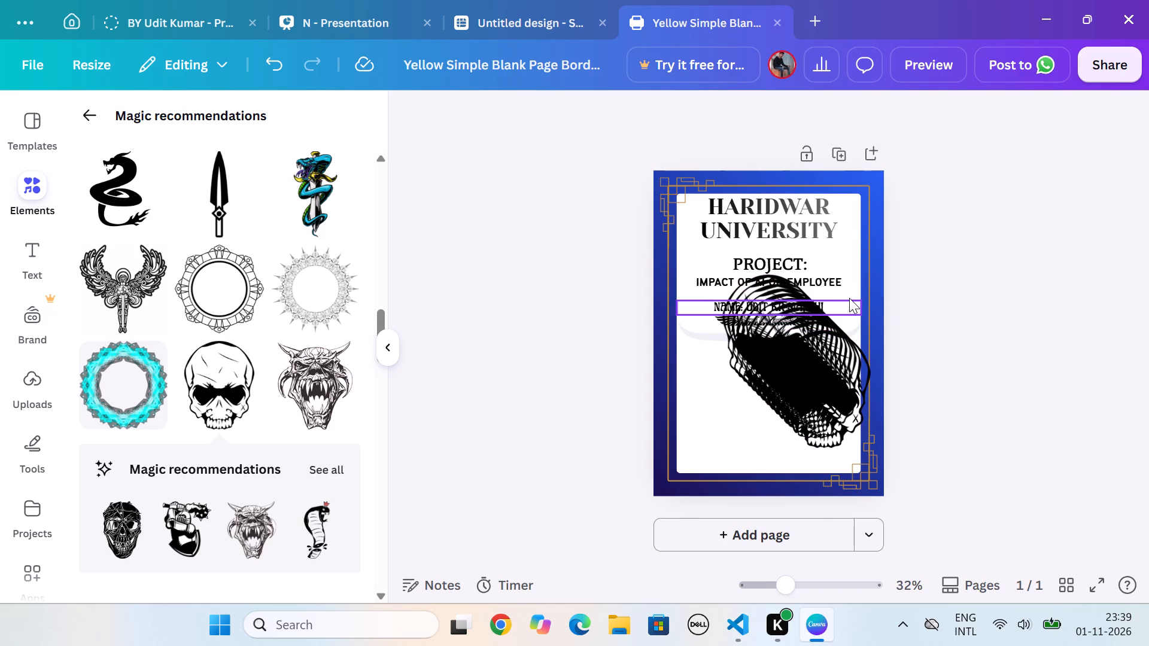
{"action": "left_click", "coordinate": [824, 366]}
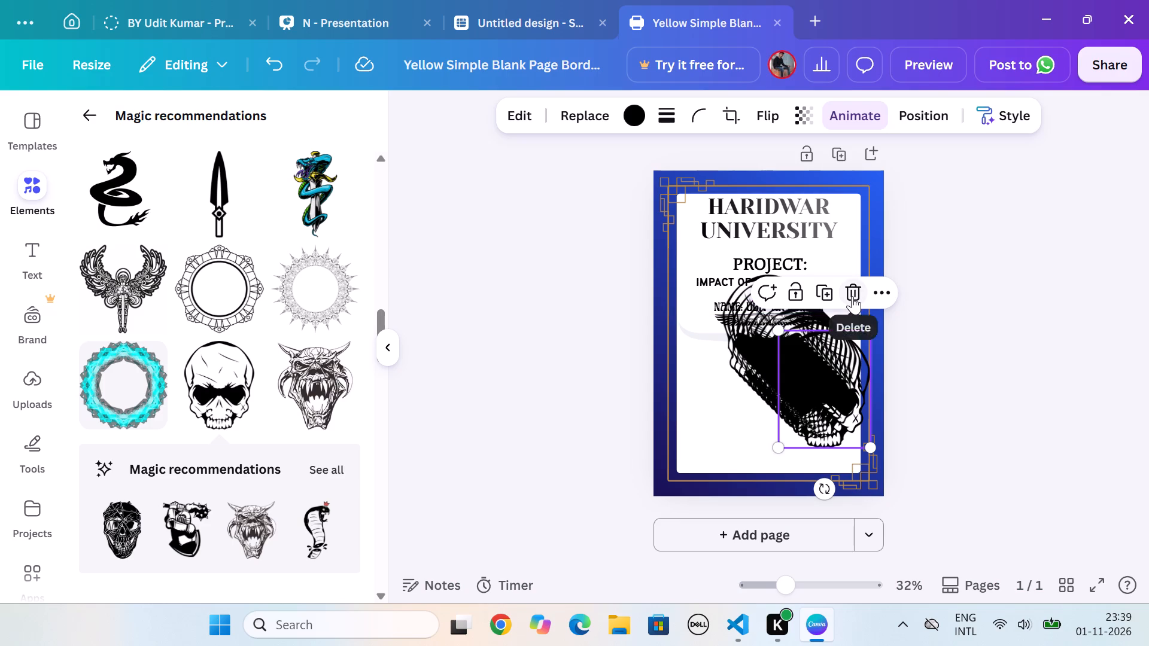
{"action": "left_click", "coordinate": [852, 296]}
{"action": "left_click", "coordinate": [819, 361]}
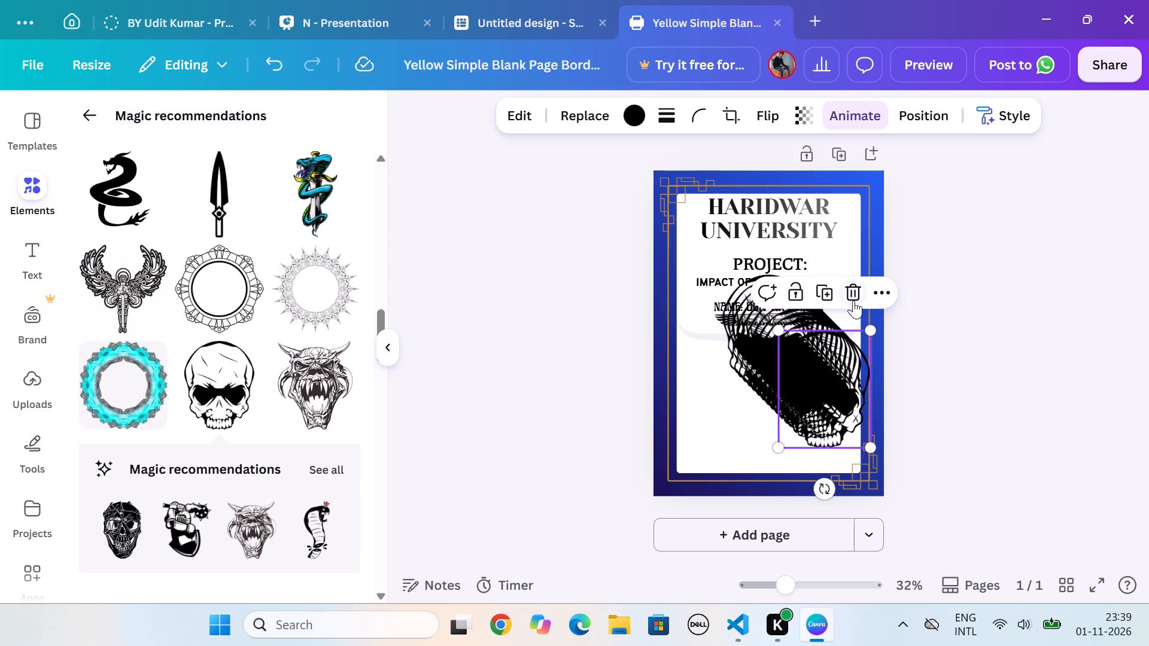
{"action": "left_click", "coordinate": [853, 300]}
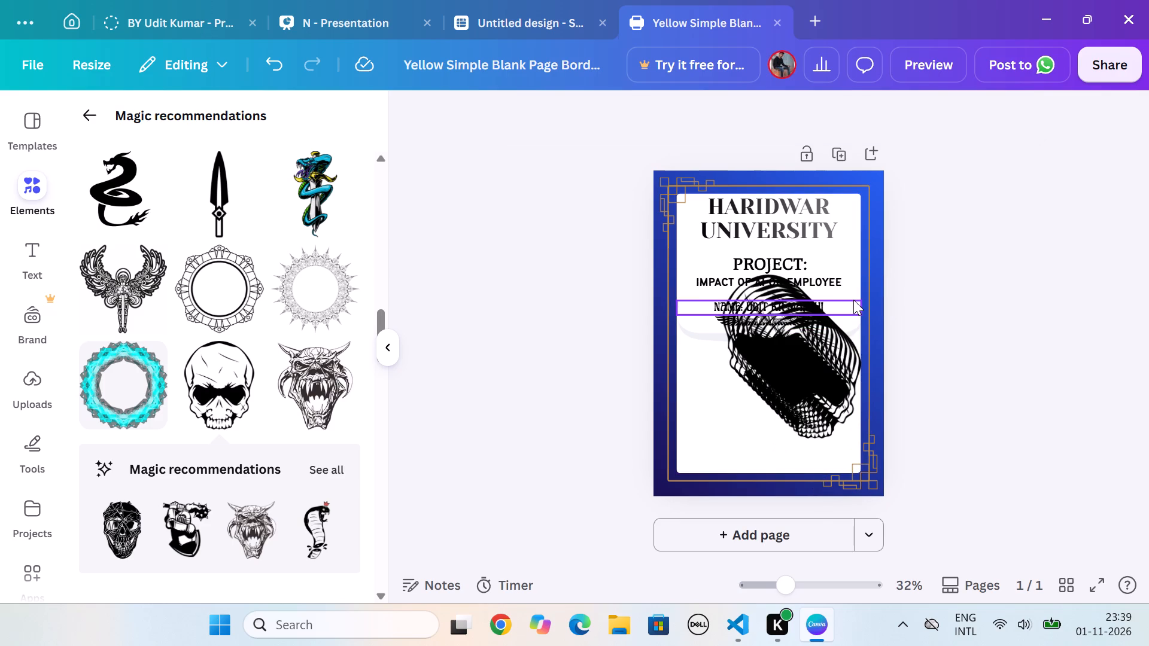
{"action": "left_click", "coordinate": [827, 359]}
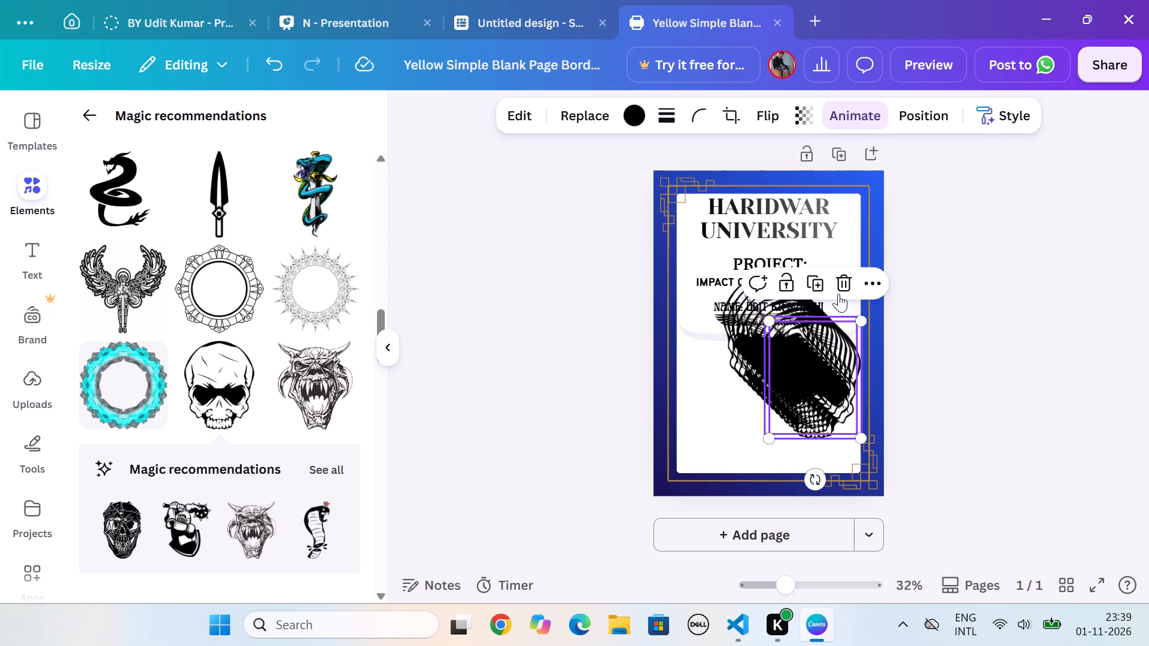
{"action": "left_click", "coordinate": [841, 282]}
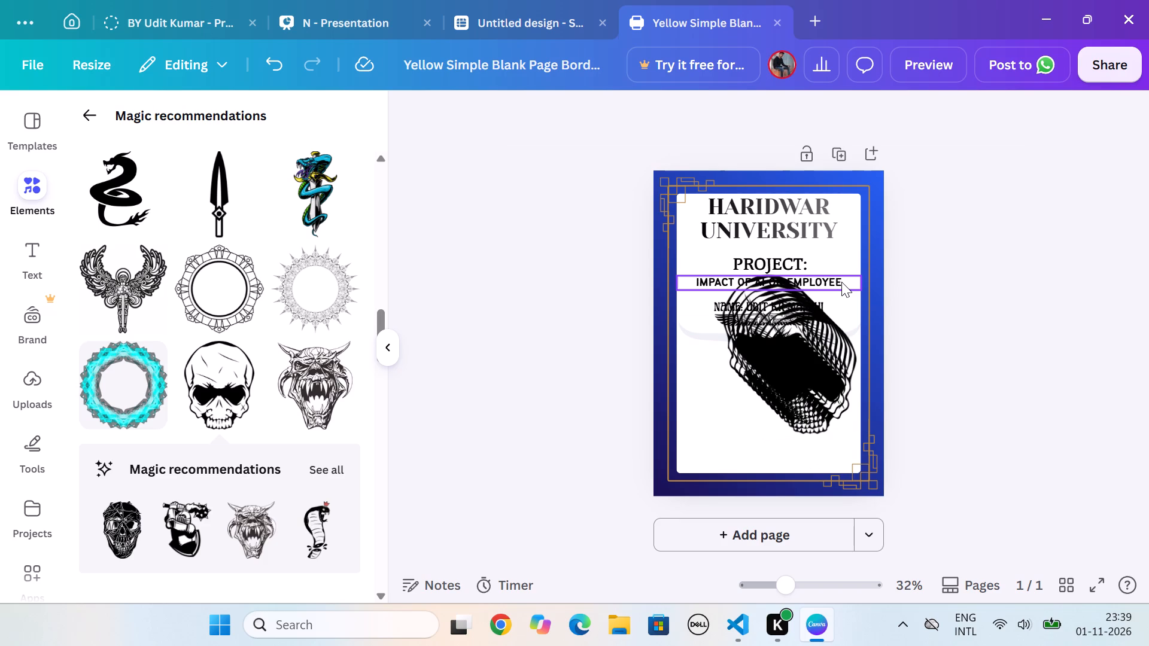
{"action": "left_click", "coordinate": [813, 361]}
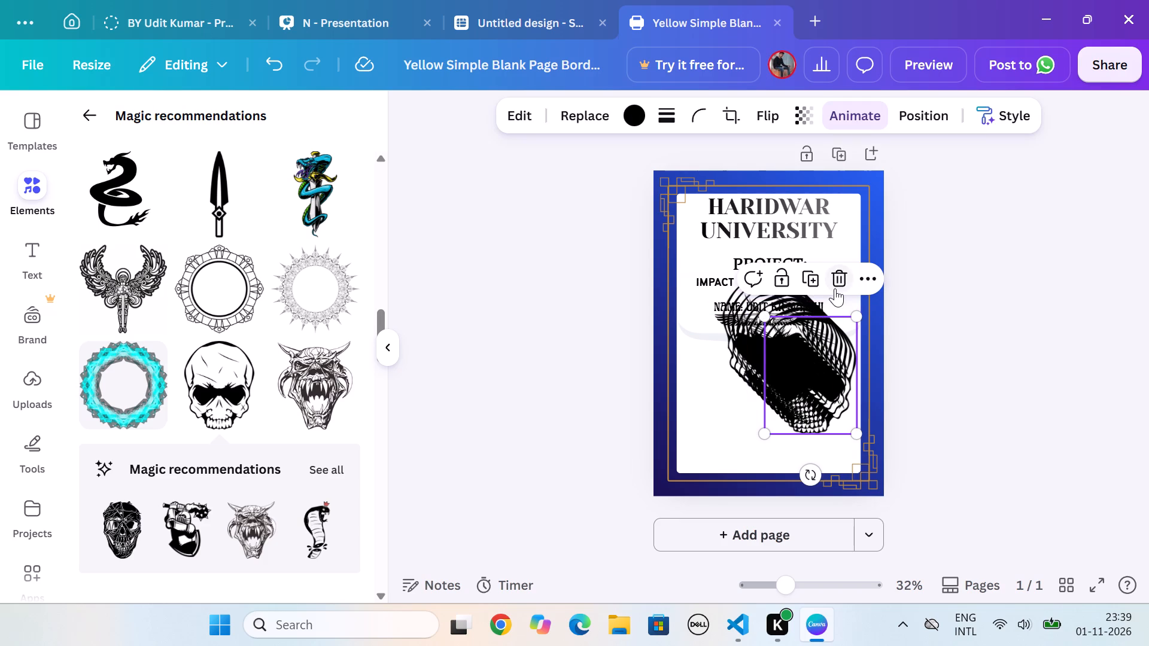
{"action": "left_click", "coordinate": [837, 287]}
{"action": "left_click", "coordinate": [783, 376]}
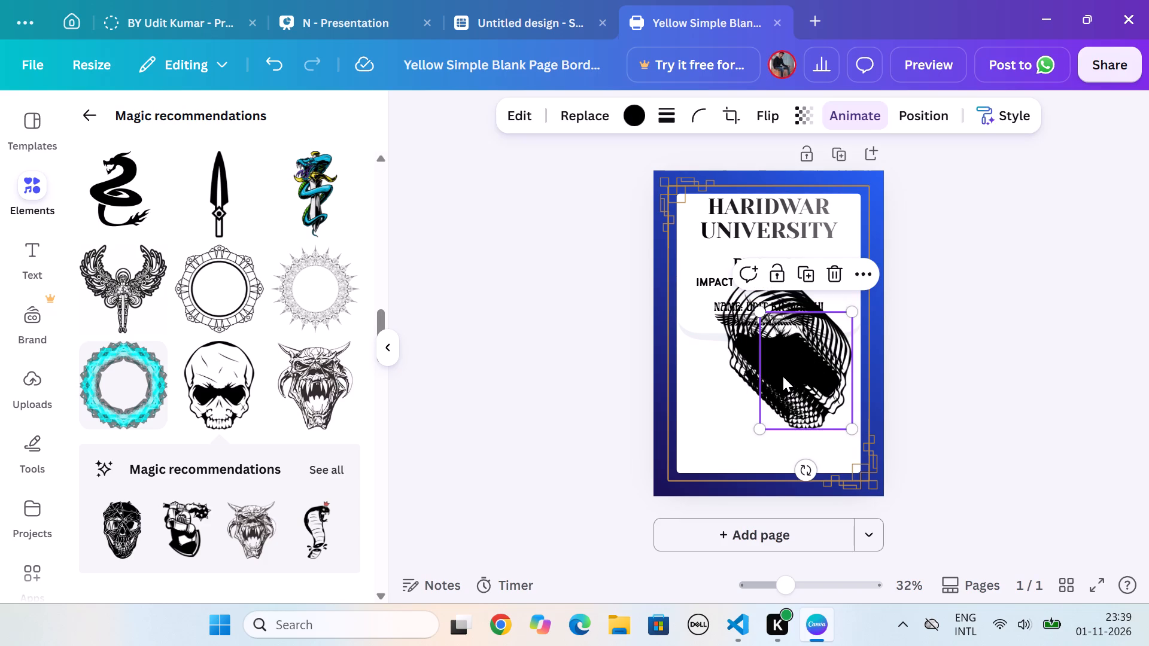
{"action": "left_click", "coordinate": [840, 272]}
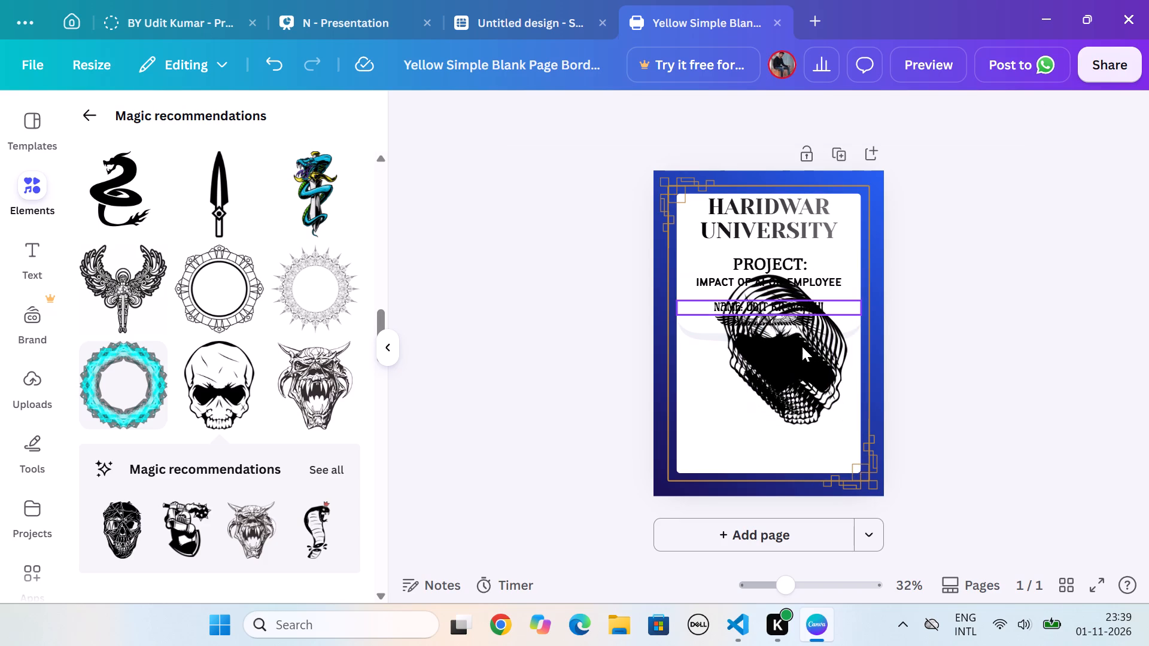
{"action": "left_click", "coordinate": [802, 346]}
{"action": "left_click", "coordinate": [837, 275]}
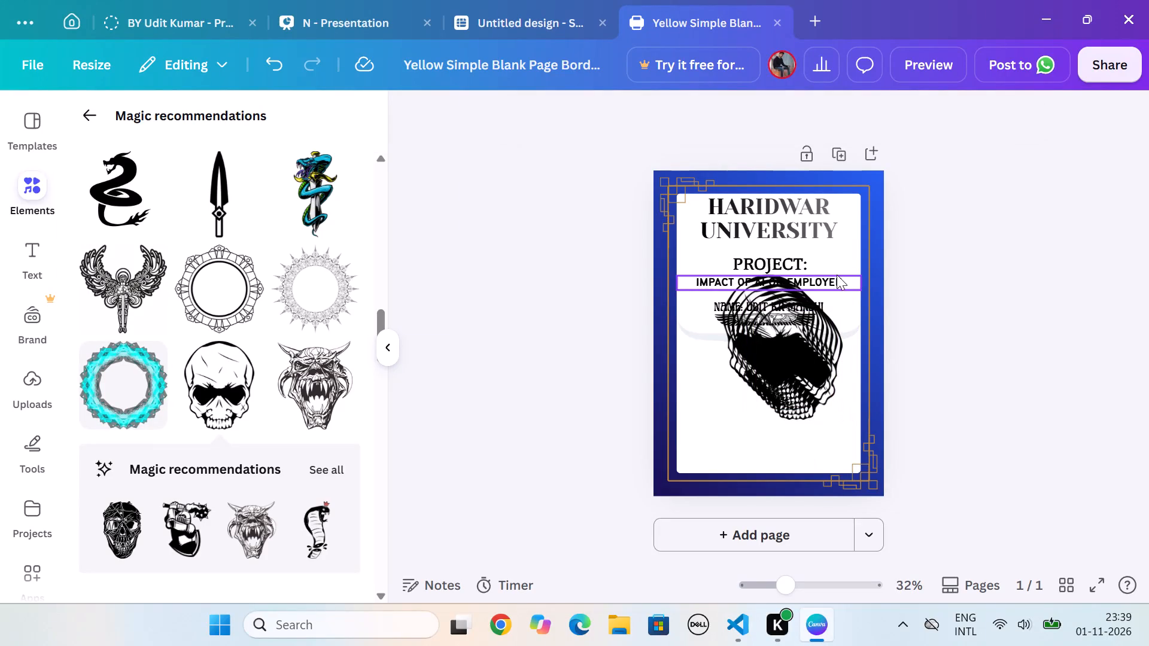
{"action": "left_click", "coordinate": [804, 341]}
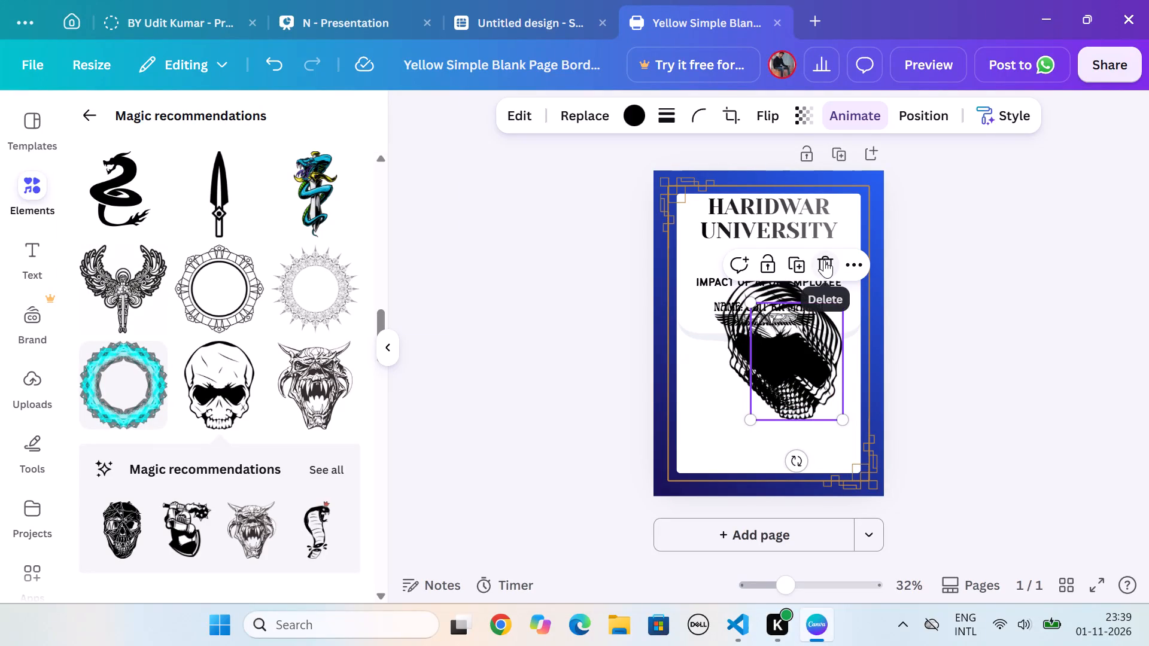
{"action": "left_click", "coordinate": [824, 260]}
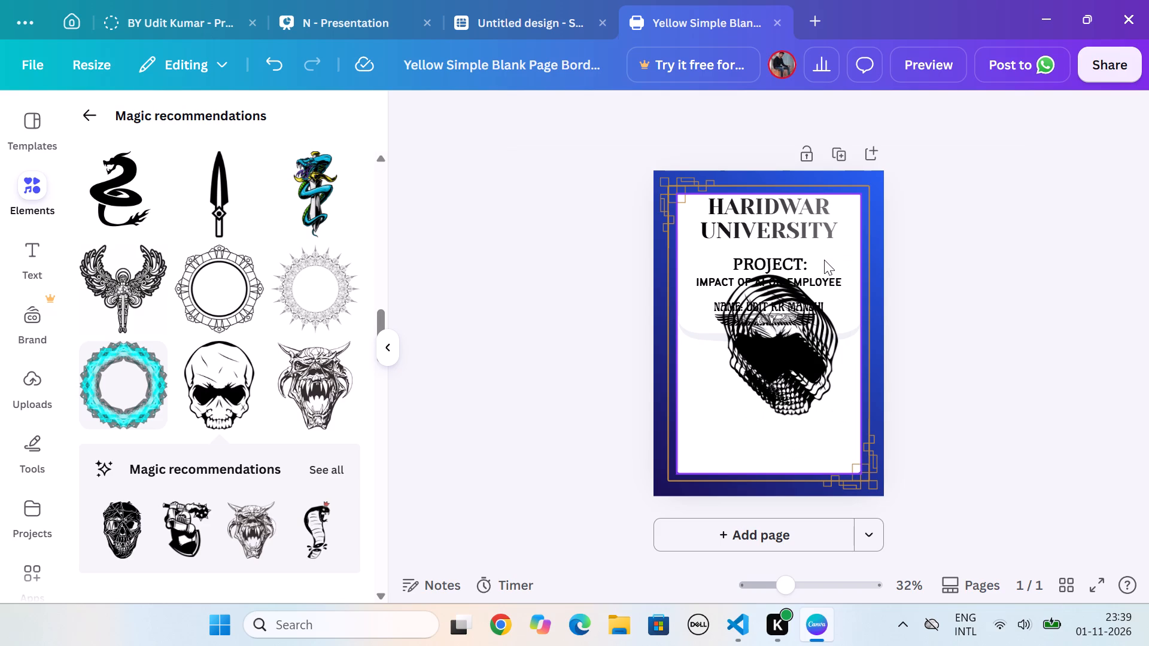
{"action": "left_click", "coordinate": [794, 318]}
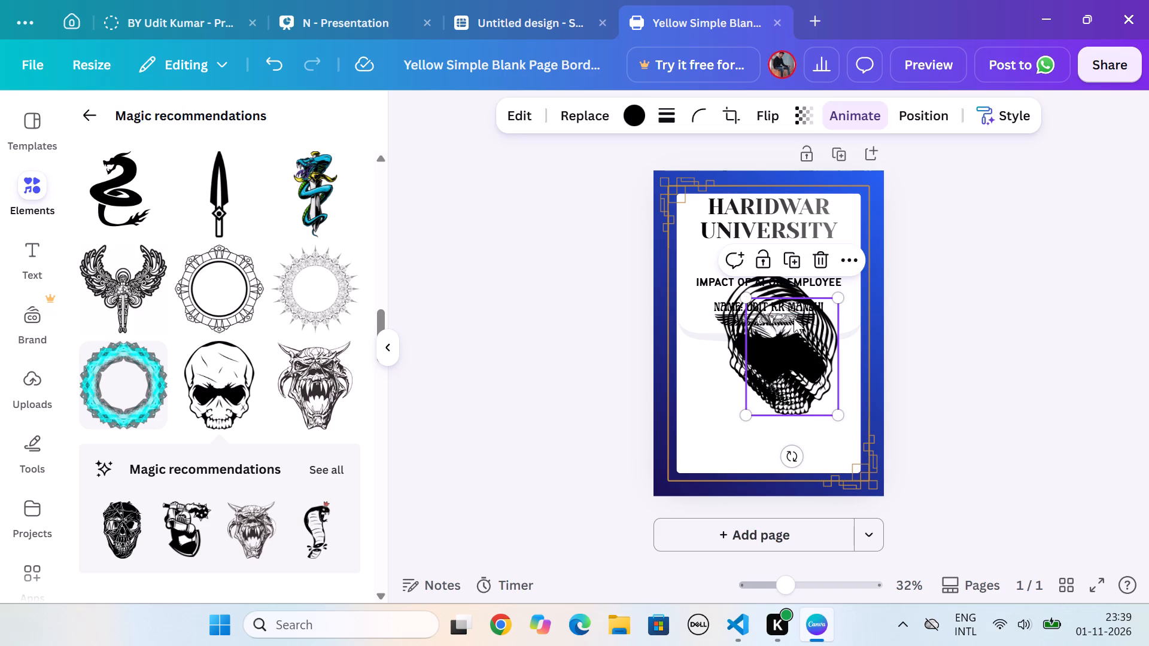
{"action": "left_click", "coordinate": [814, 259]}
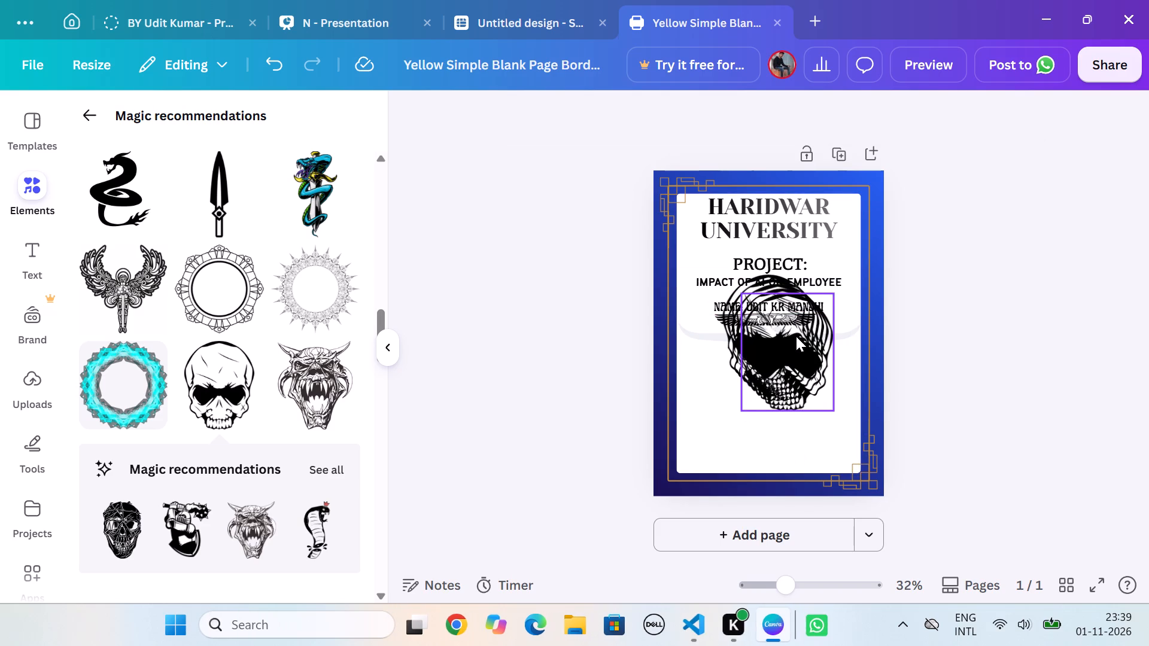
{"action": "left_click", "coordinate": [796, 336]}
{"action": "left_click", "coordinate": [814, 257]}
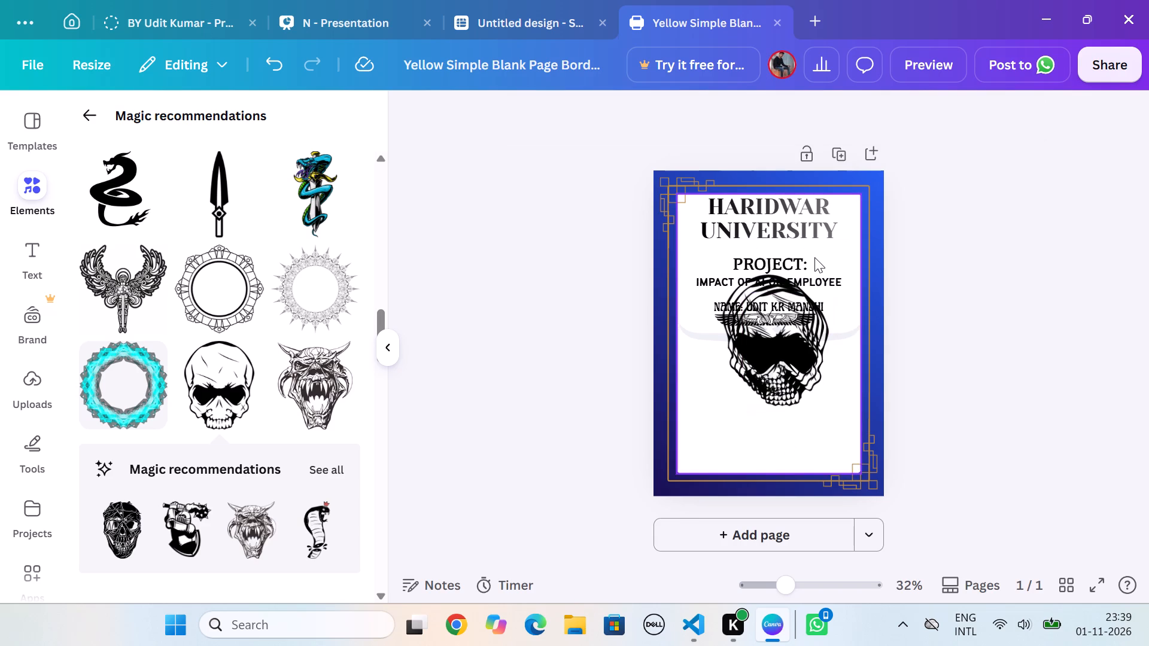
{"action": "left_click", "coordinate": [784, 333]}
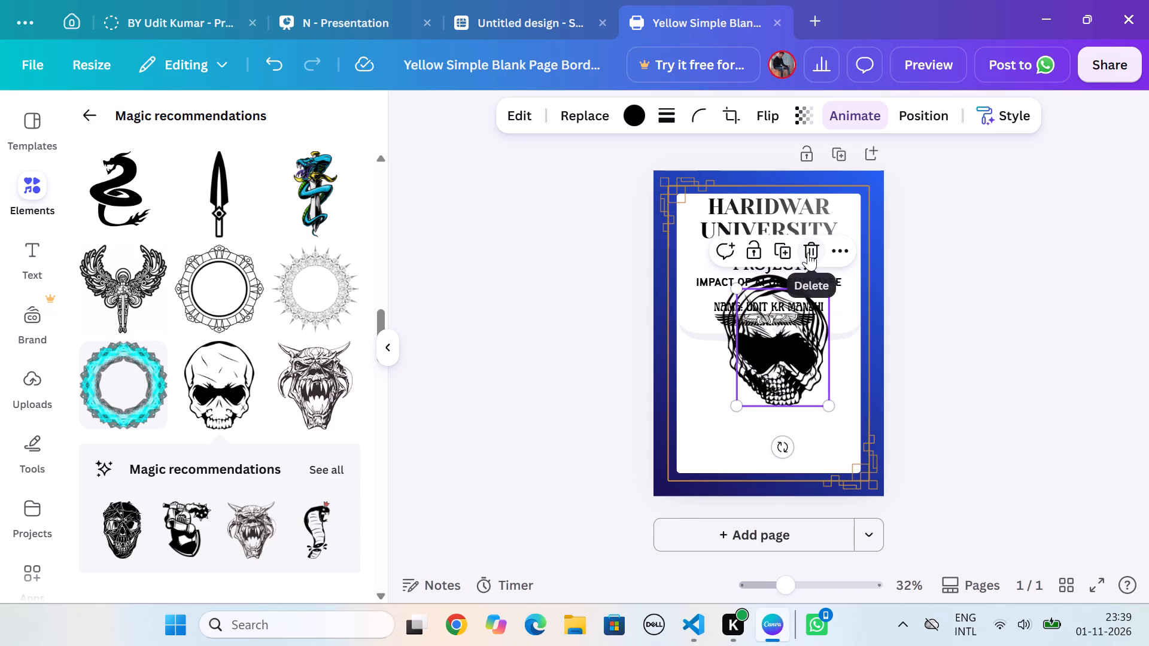
{"action": "left_click", "coordinate": [808, 252]}
{"action": "left_click", "coordinate": [788, 317]}
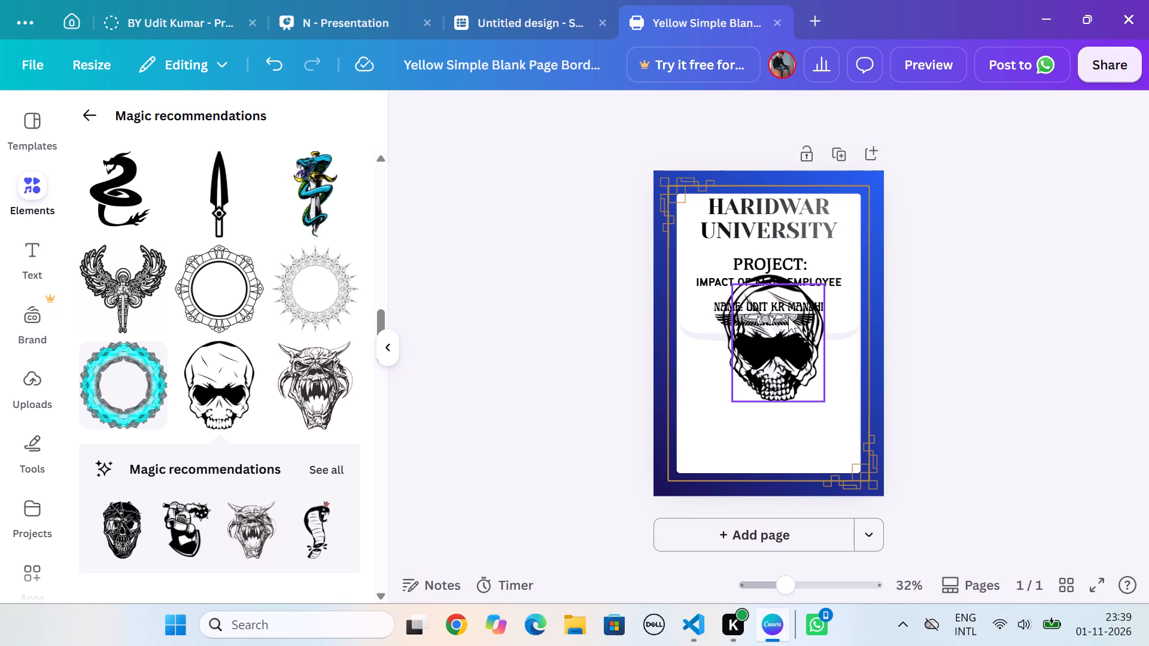
Delete the remaining overlapping skull graphics covering the name line and winged ornament on the cover page, one at a time.
{"action": "left_click", "coordinate": [809, 242]}
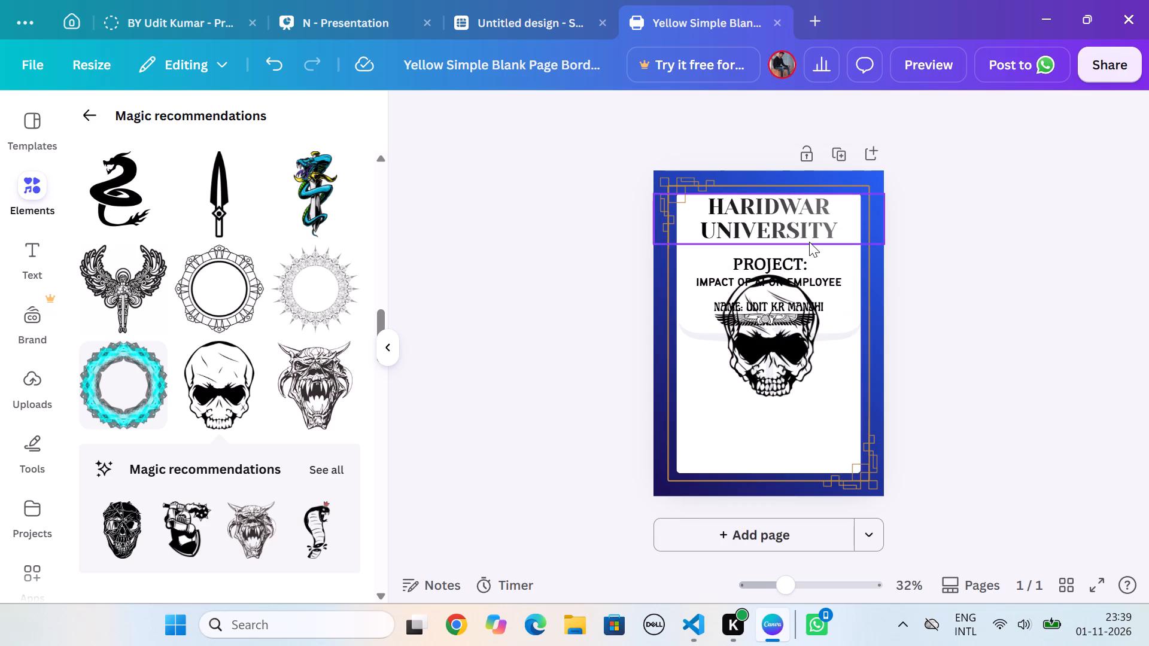
{"action": "left_click", "coordinate": [782, 329]}
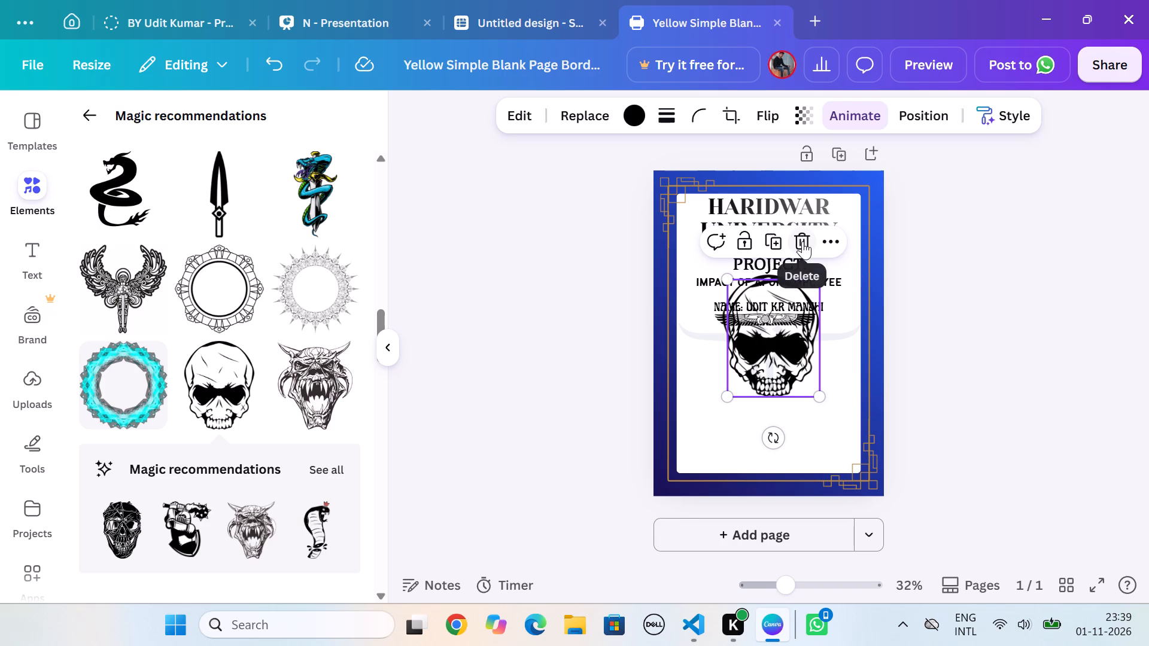
{"action": "left_click", "coordinate": [803, 241]}
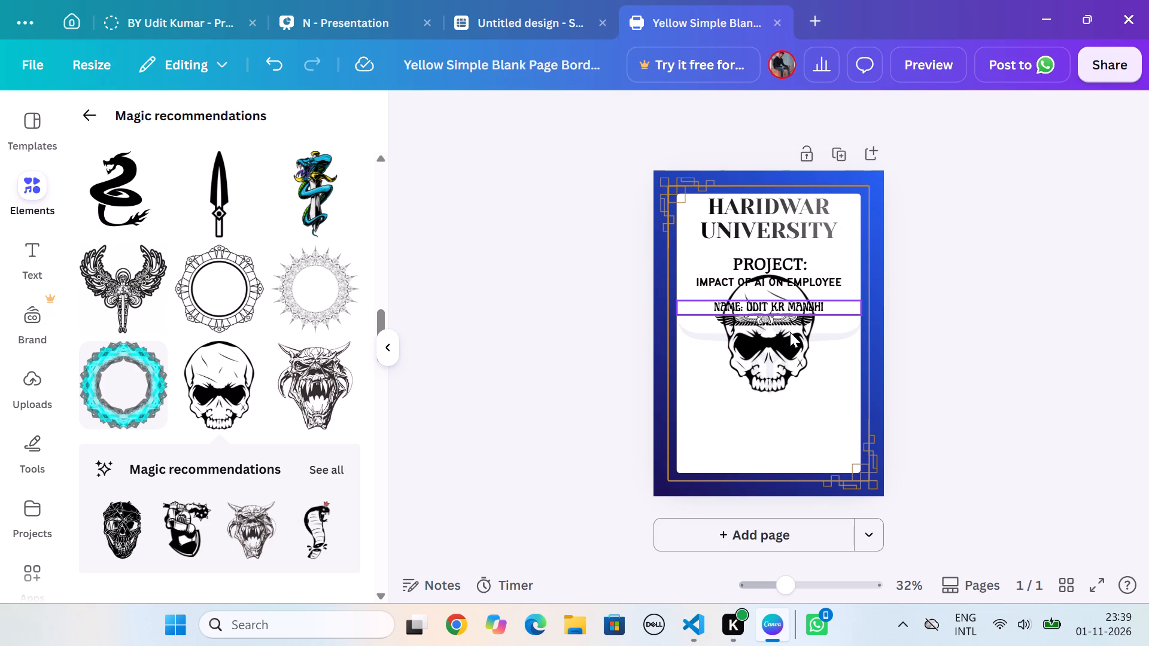
{"action": "left_click", "coordinate": [790, 332]}
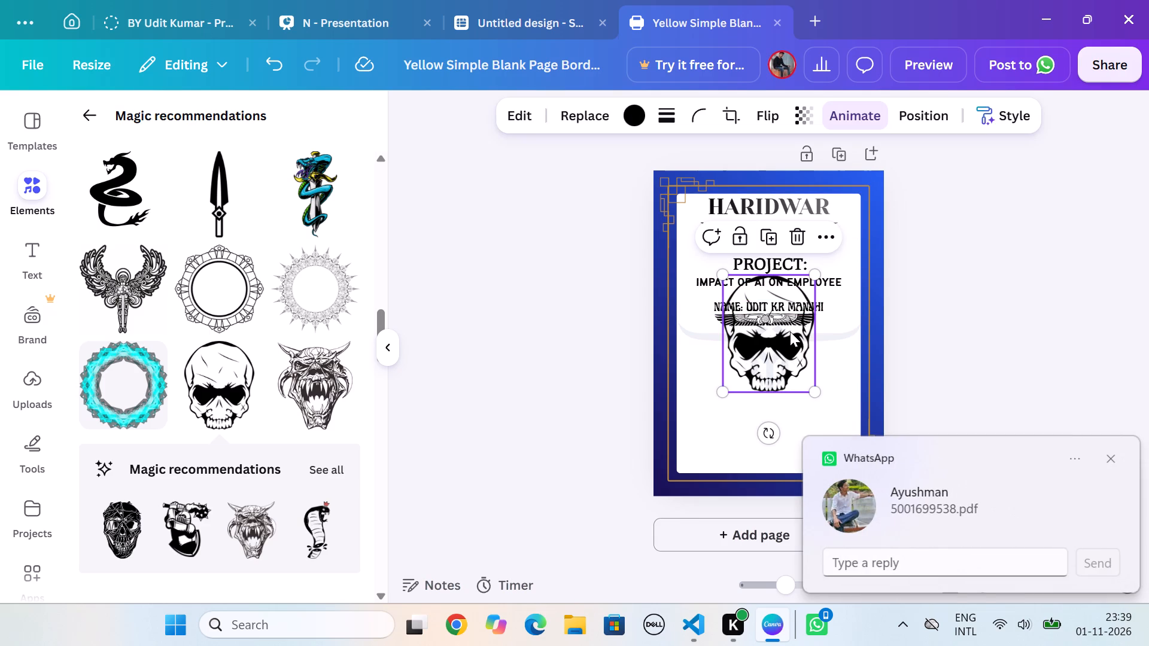
{"action": "left_click", "coordinate": [798, 236]}
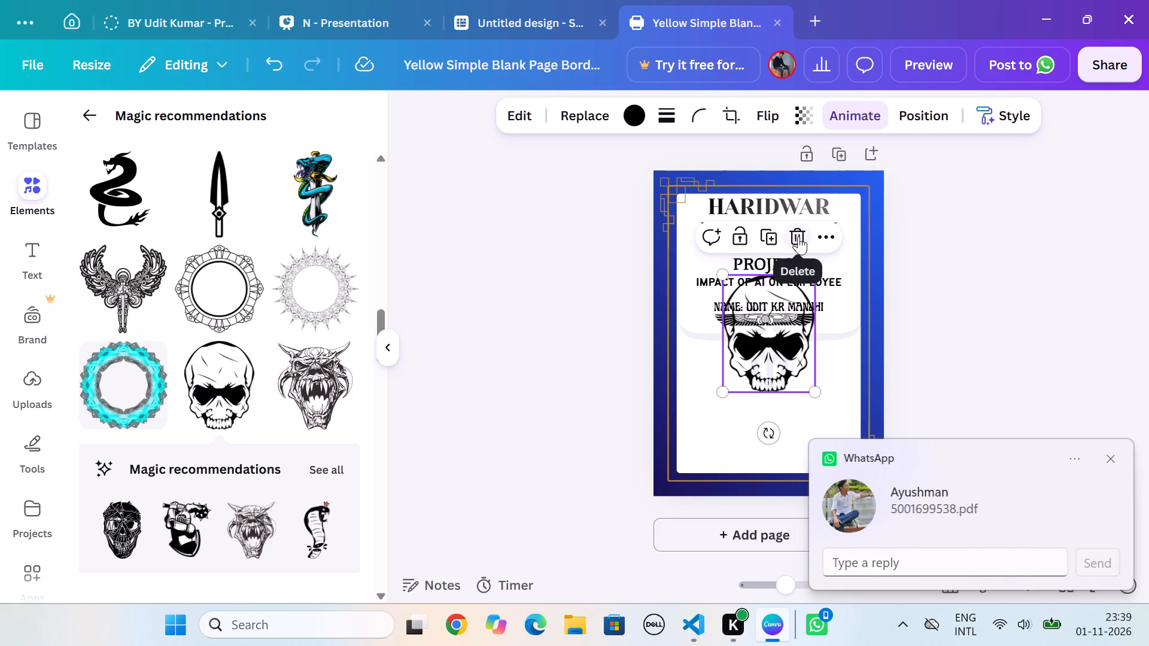
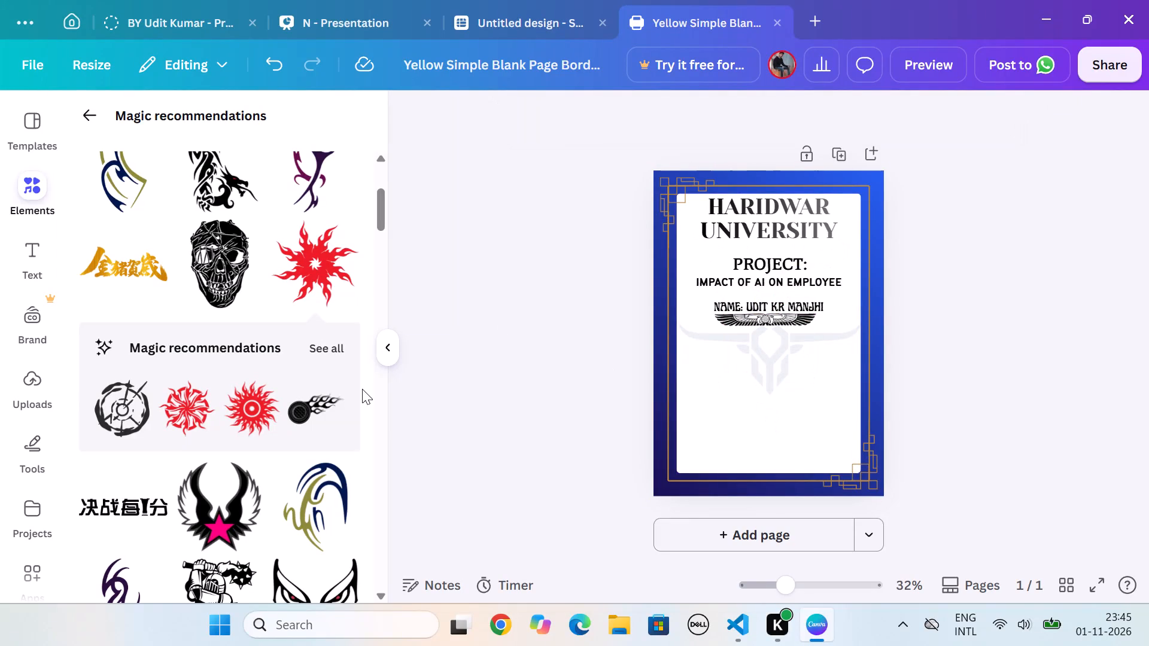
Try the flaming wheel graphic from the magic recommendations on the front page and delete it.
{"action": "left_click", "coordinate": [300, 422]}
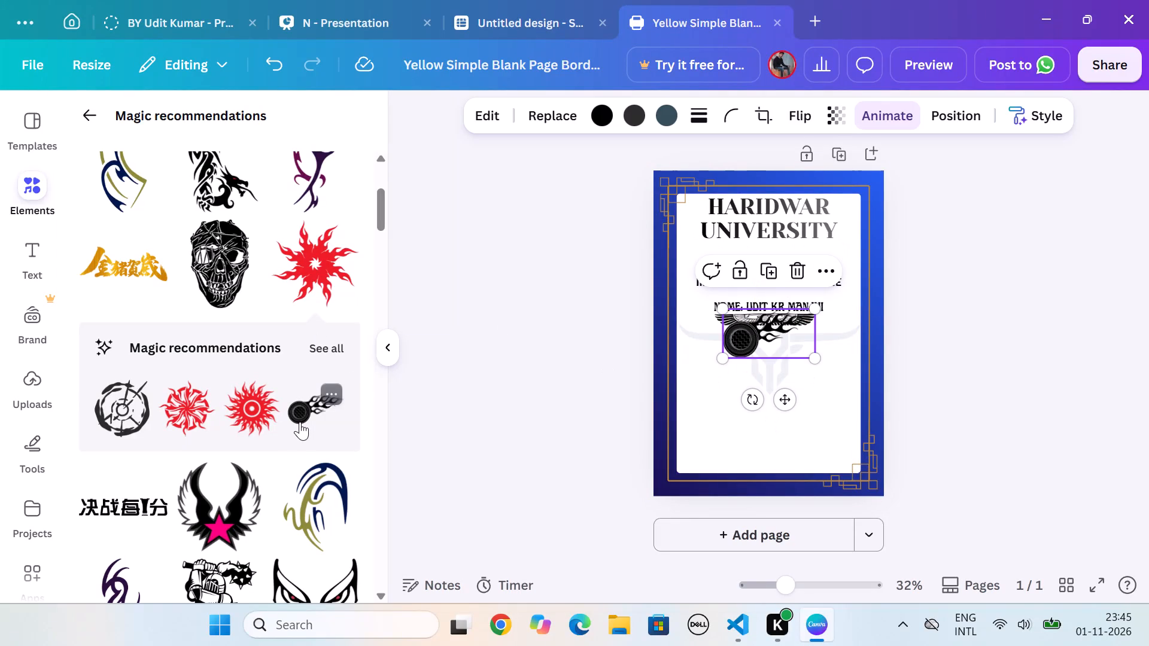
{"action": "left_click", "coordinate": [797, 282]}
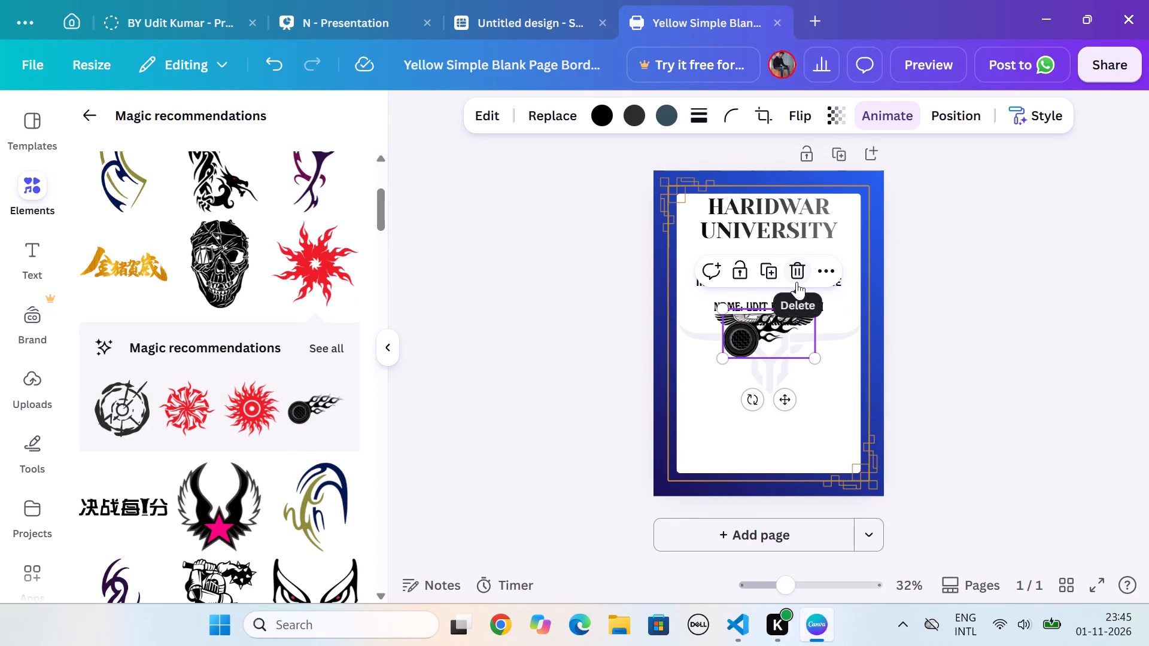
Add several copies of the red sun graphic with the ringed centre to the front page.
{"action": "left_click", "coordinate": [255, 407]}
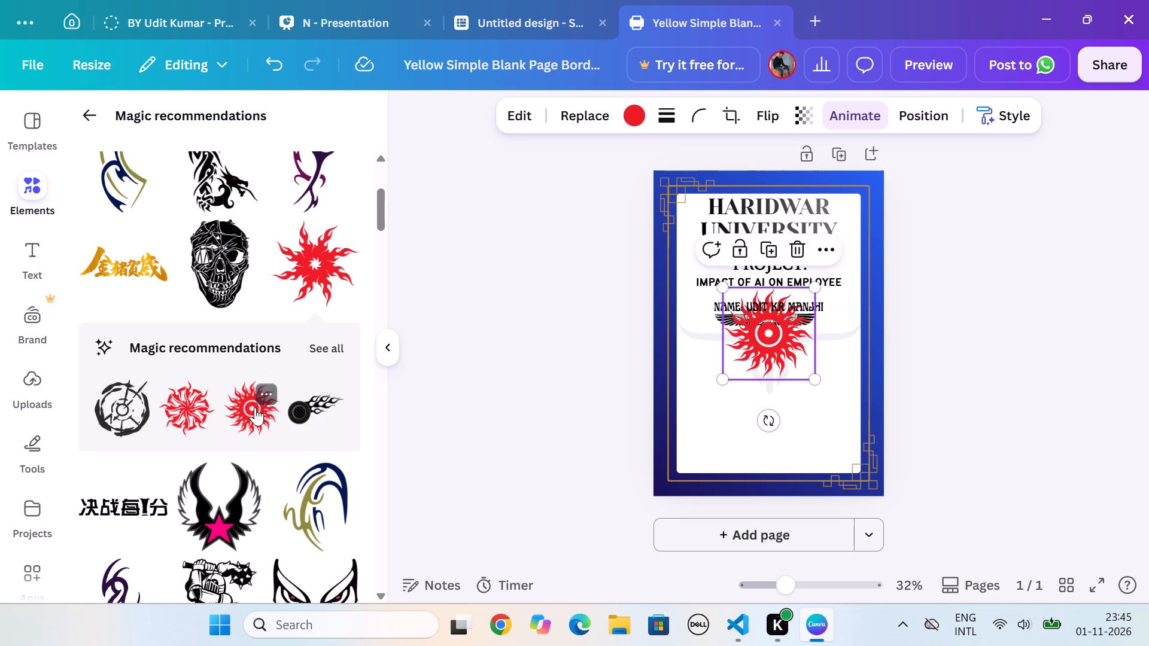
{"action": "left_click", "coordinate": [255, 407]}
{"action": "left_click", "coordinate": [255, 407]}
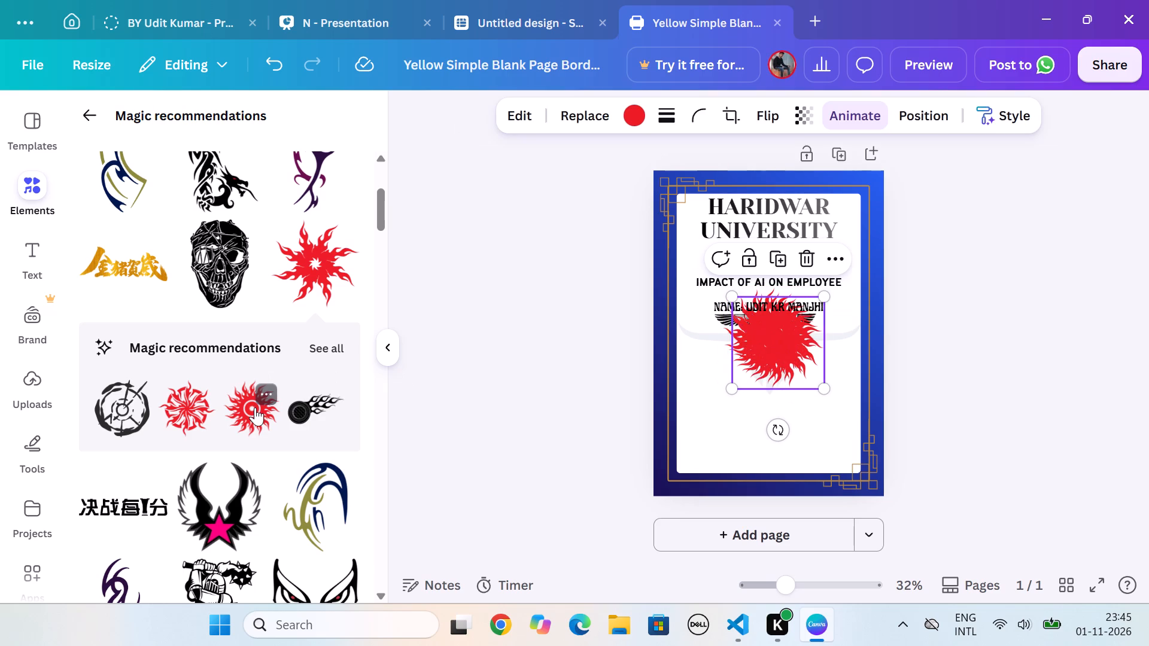
Add more overlapping copies of the red sun graphic with the ringed centre to the front page.
{"action": "left_click", "coordinate": [255, 407]}
{"action": "left_click", "coordinate": [255, 407]}
{"action": "left_click", "coordinate": [255, 407]}
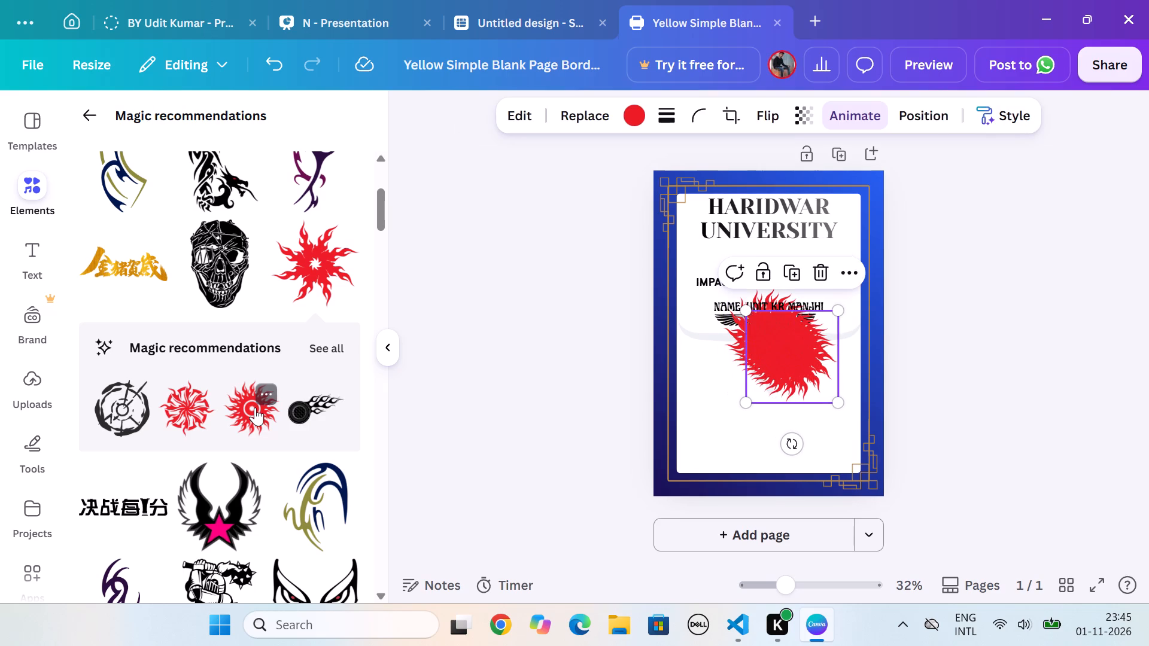
{"action": "left_click", "coordinate": [255, 407]}
{"action": "left_click", "coordinate": [255, 407]}
{"action": "left_click", "coordinate": [255, 407]}
{"action": "left_click", "coordinate": [255, 407]}
{"action": "left_click", "coordinate": [255, 407]}
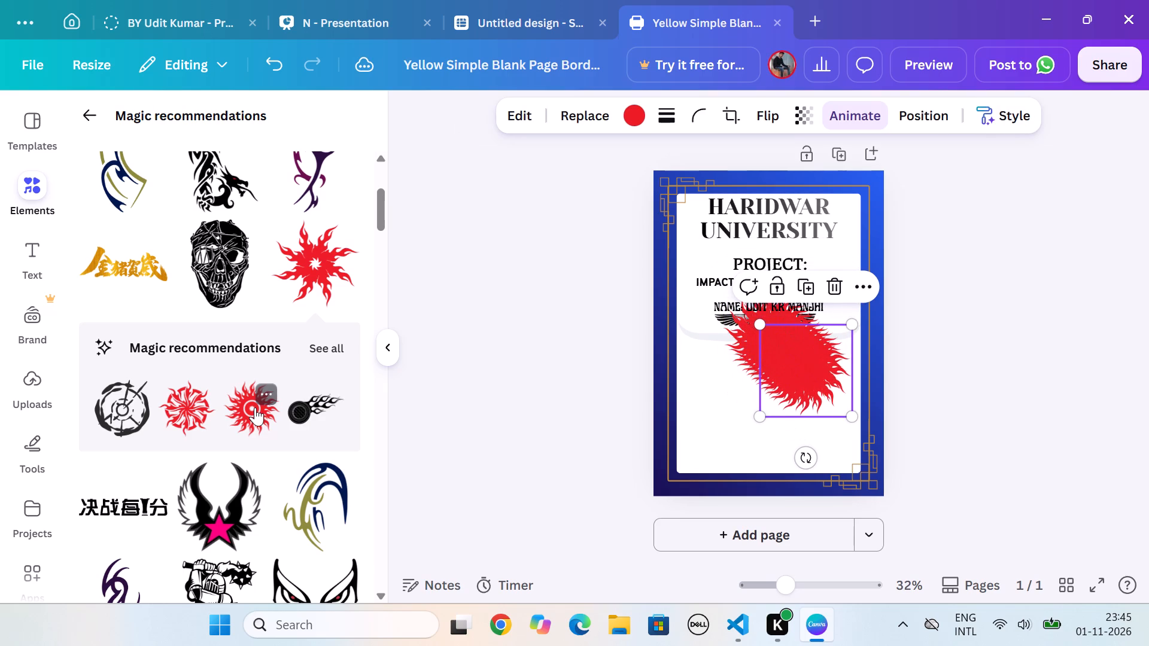
{"action": "left_click", "coordinate": [255, 407]}
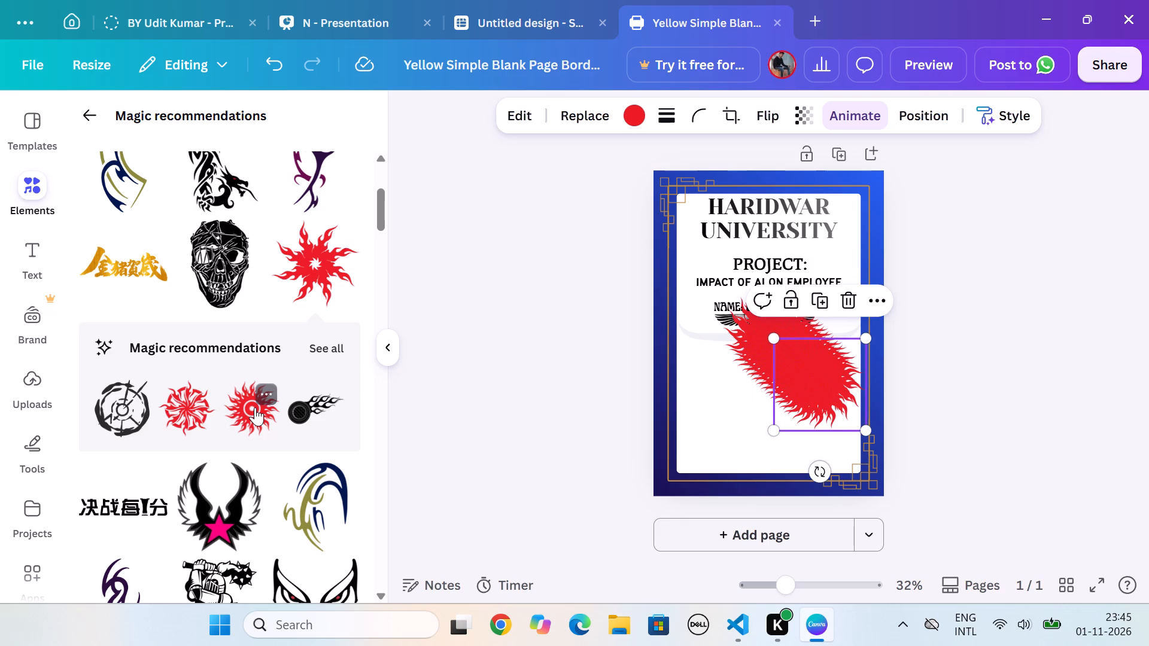
{"action": "left_click", "coordinate": [255, 407]}
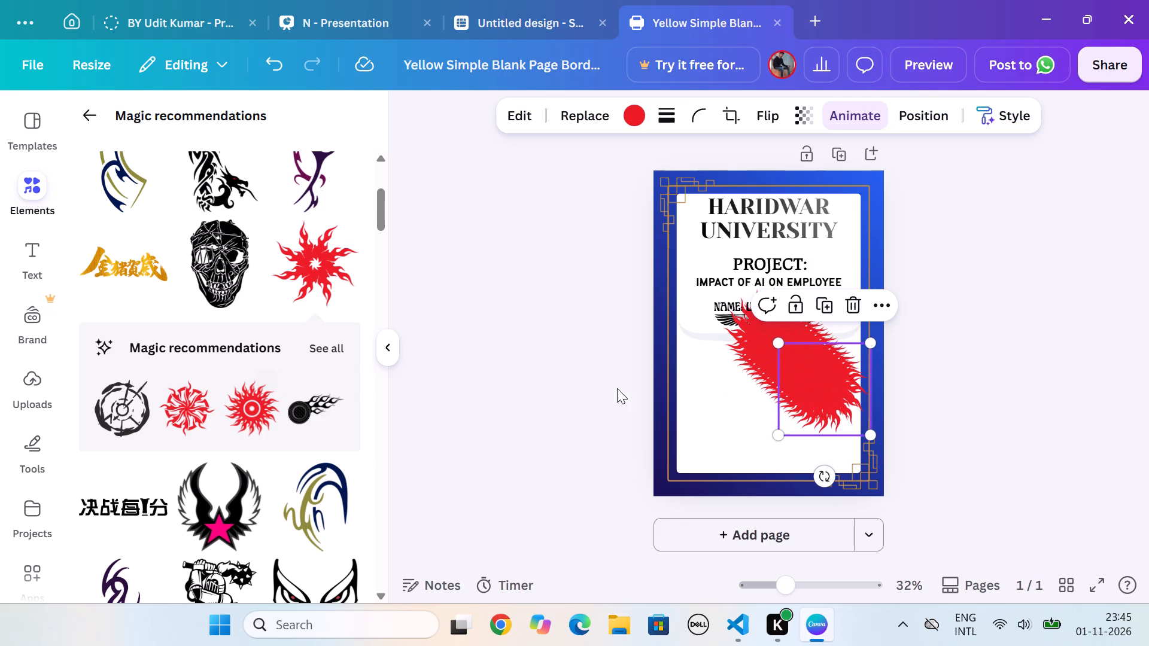
Delete the extra overlapping copies of the red sun graphic from the front page one at a time, starting with the topmost.
{"action": "left_click", "coordinate": [847, 308]}
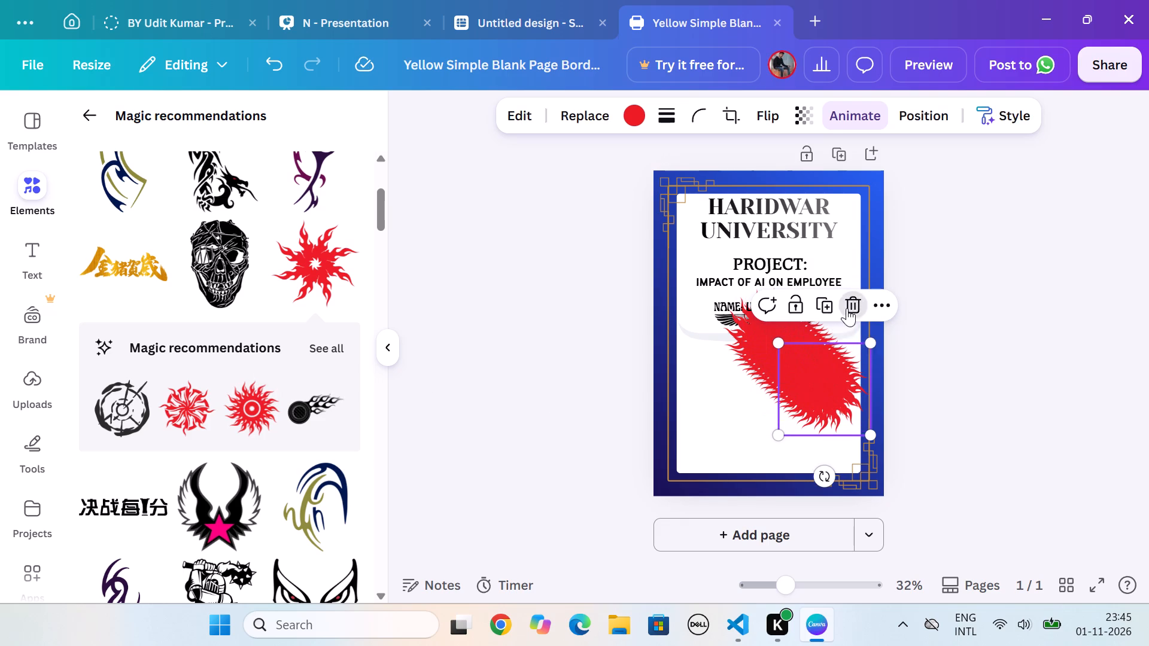
{"action": "left_click", "coordinate": [799, 386]}
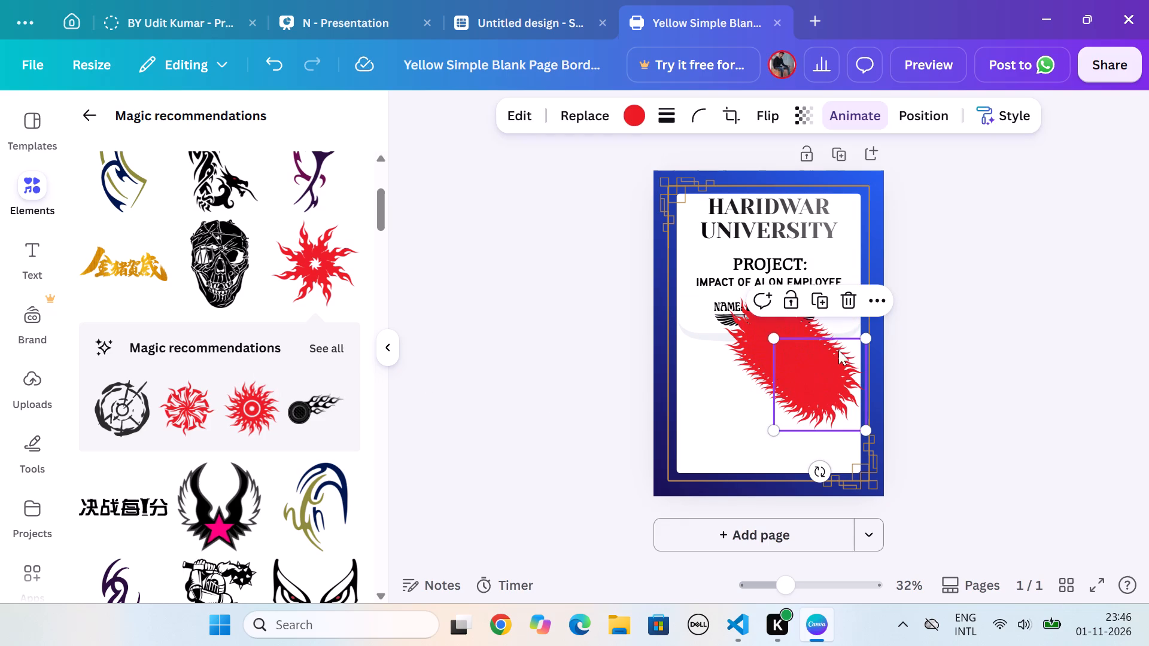
{"action": "left_click", "coordinate": [846, 307]}
{"action": "left_click", "coordinate": [810, 356]}
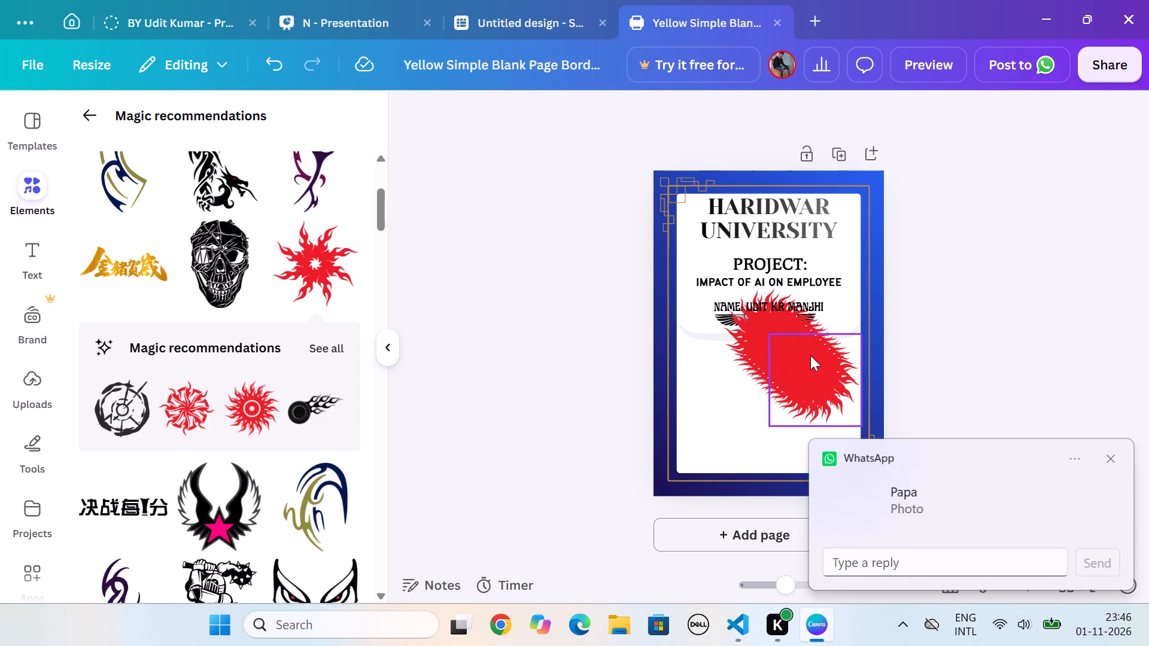
{"action": "left_click", "coordinate": [840, 304]}
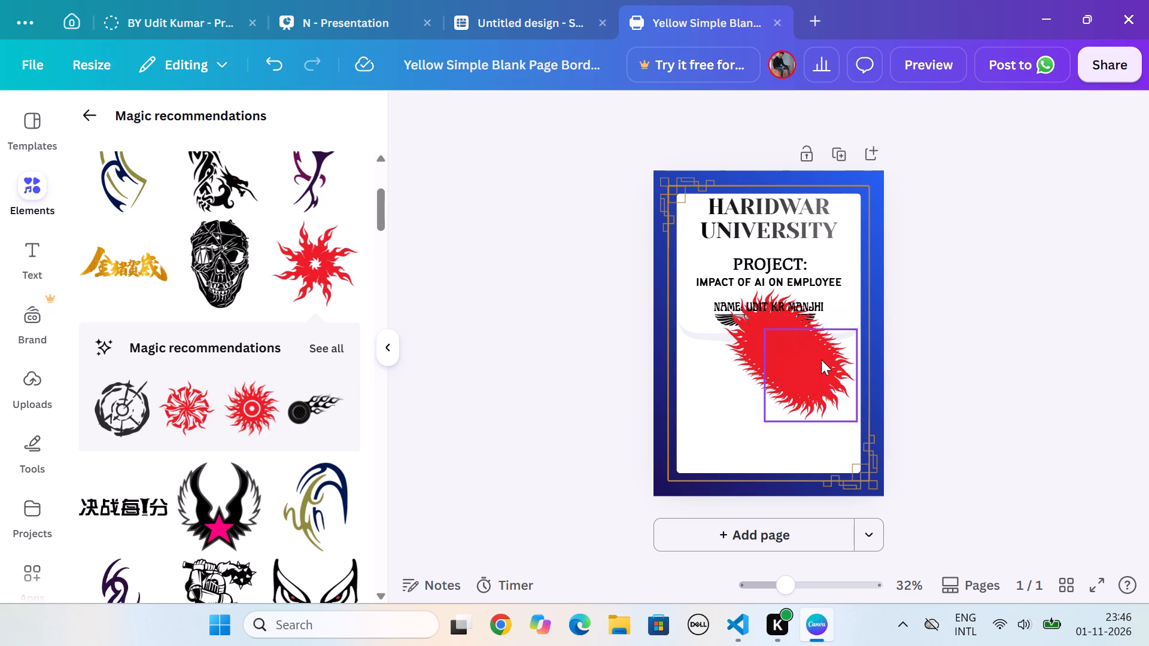
{"action": "left_click", "coordinate": [821, 359]}
{"action": "left_click", "coordinate": [841, 298]}
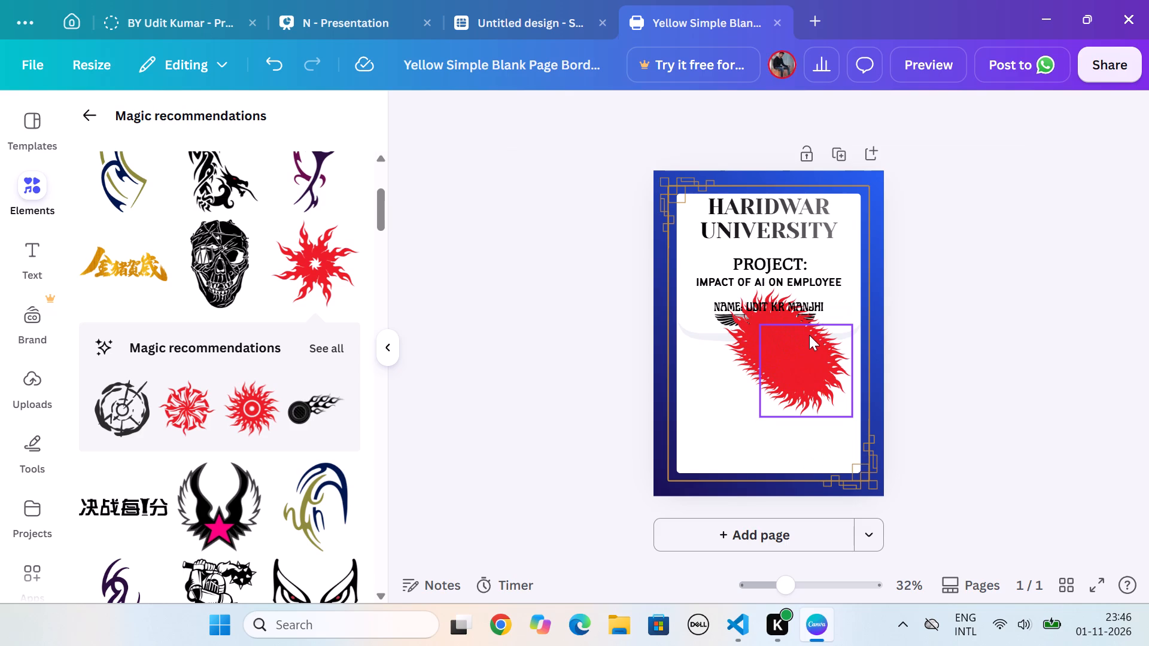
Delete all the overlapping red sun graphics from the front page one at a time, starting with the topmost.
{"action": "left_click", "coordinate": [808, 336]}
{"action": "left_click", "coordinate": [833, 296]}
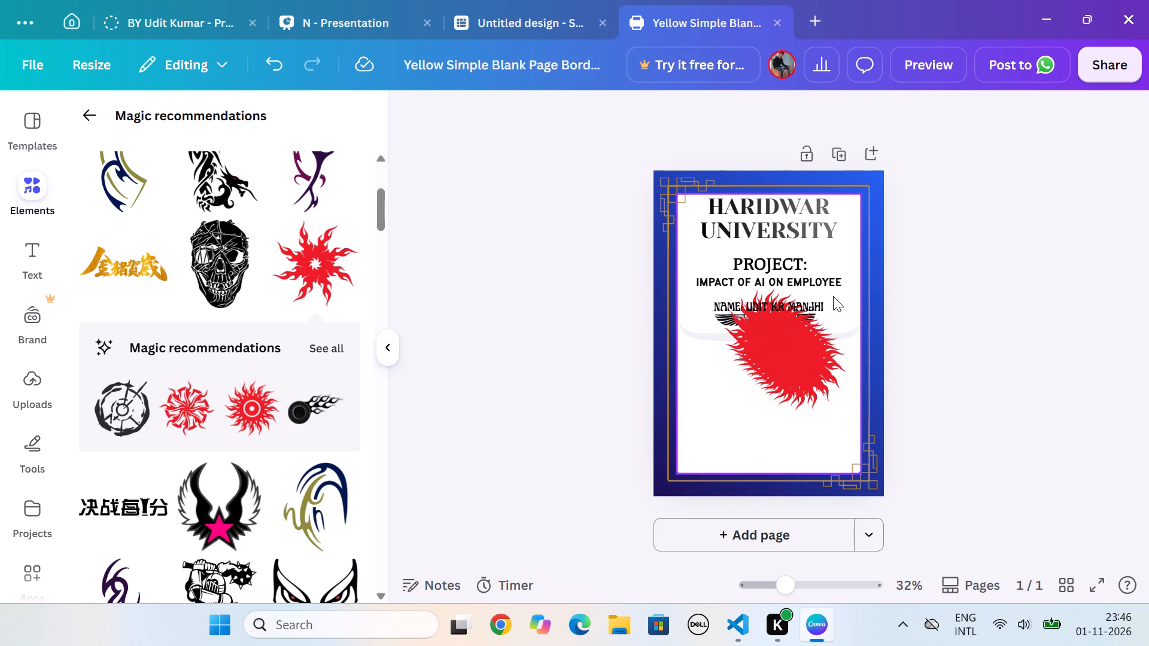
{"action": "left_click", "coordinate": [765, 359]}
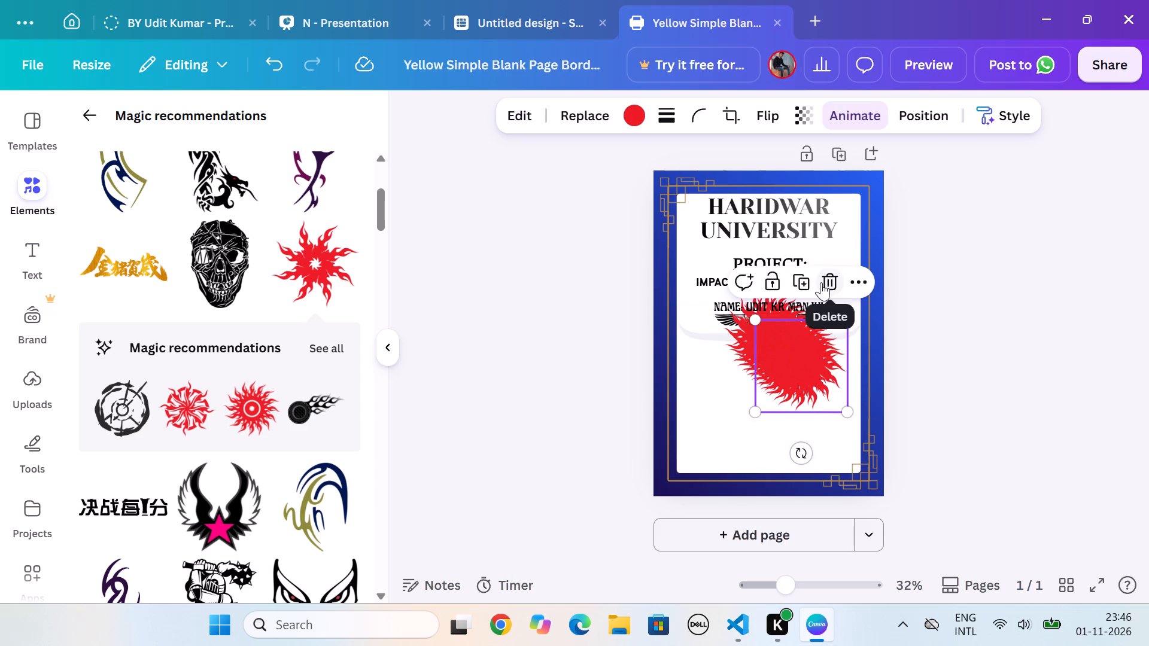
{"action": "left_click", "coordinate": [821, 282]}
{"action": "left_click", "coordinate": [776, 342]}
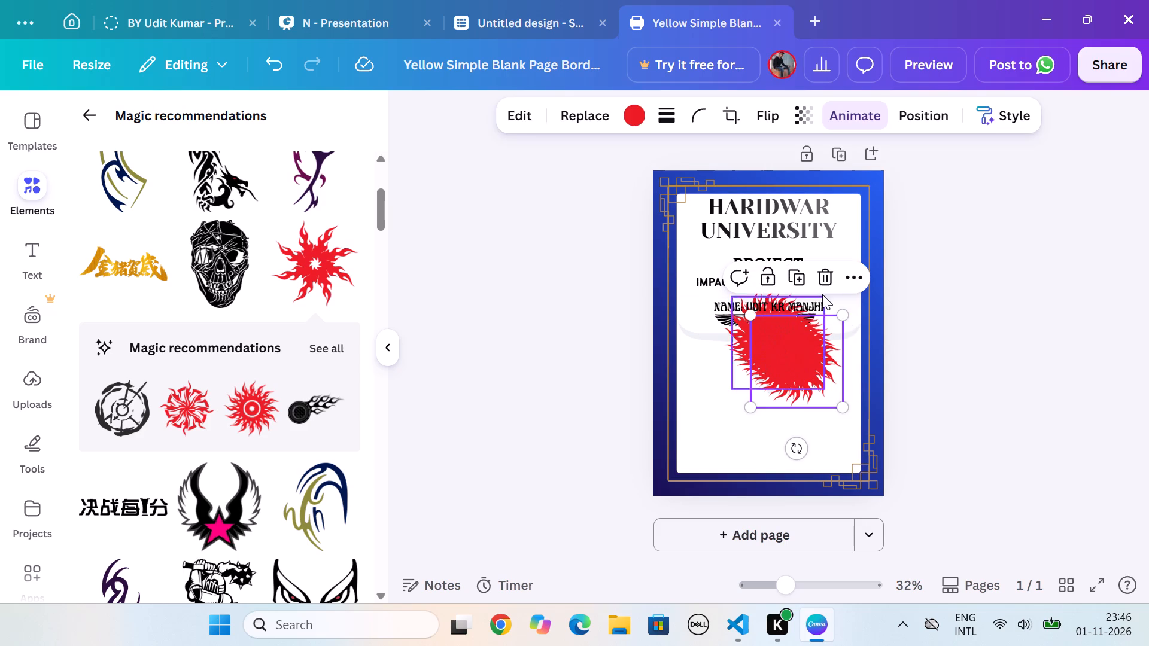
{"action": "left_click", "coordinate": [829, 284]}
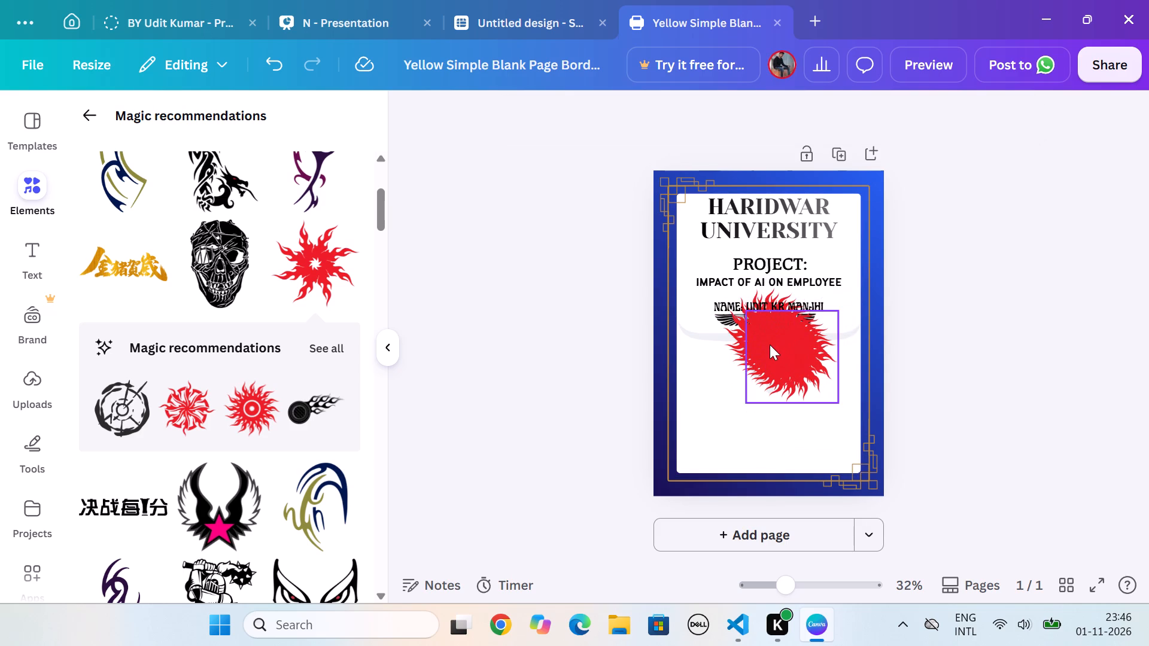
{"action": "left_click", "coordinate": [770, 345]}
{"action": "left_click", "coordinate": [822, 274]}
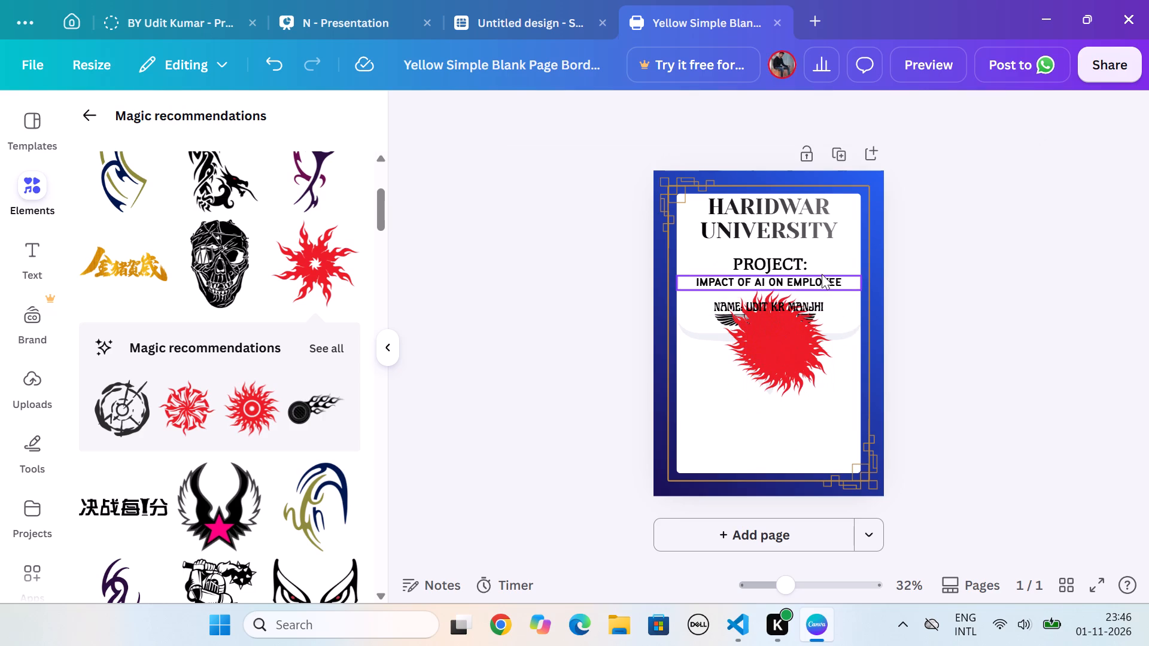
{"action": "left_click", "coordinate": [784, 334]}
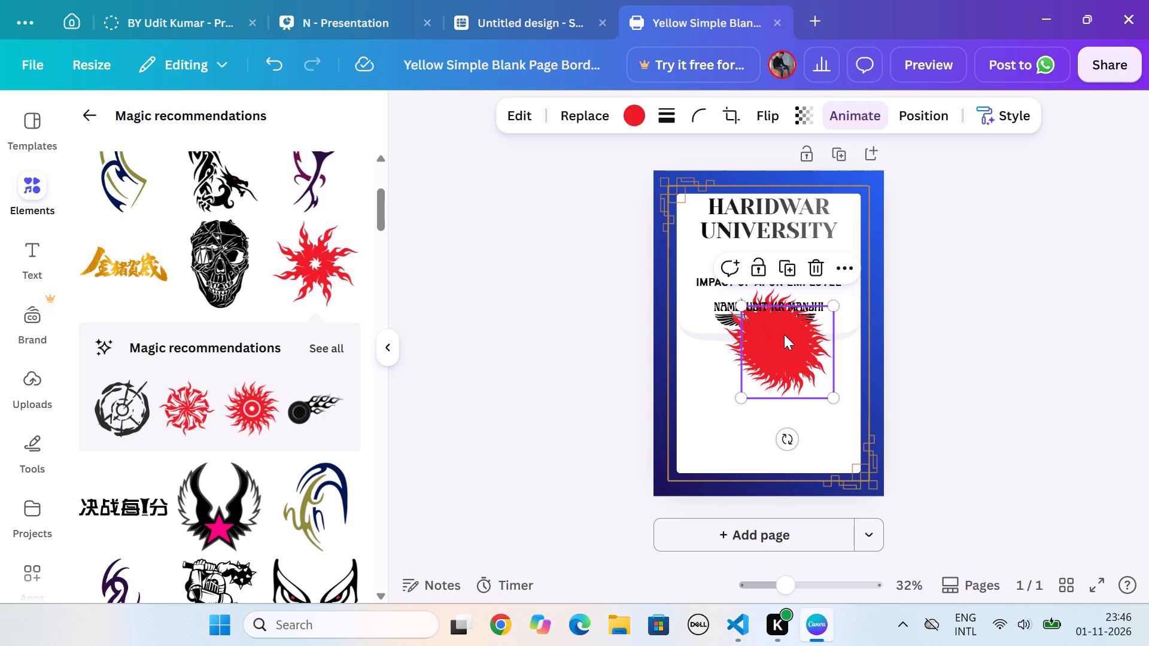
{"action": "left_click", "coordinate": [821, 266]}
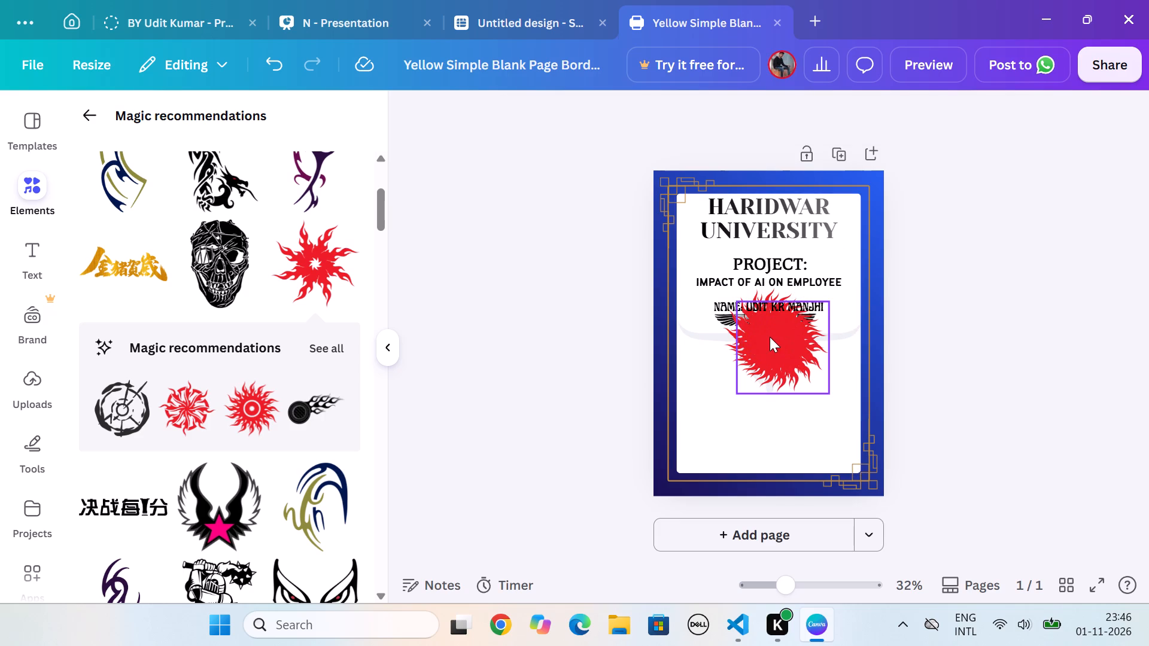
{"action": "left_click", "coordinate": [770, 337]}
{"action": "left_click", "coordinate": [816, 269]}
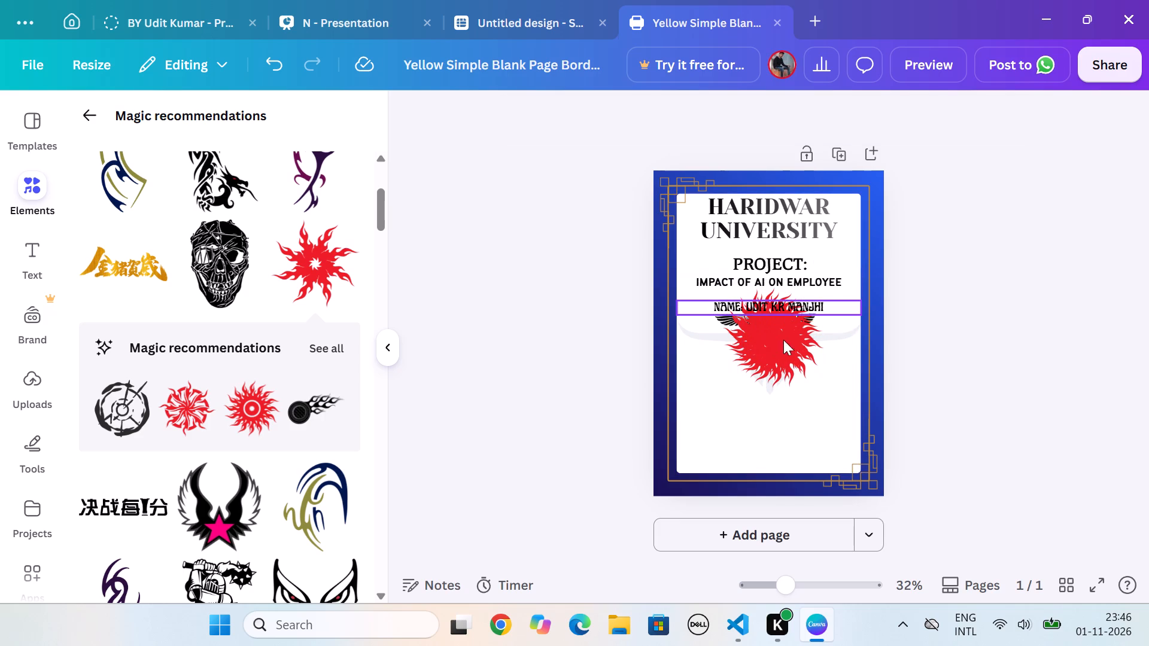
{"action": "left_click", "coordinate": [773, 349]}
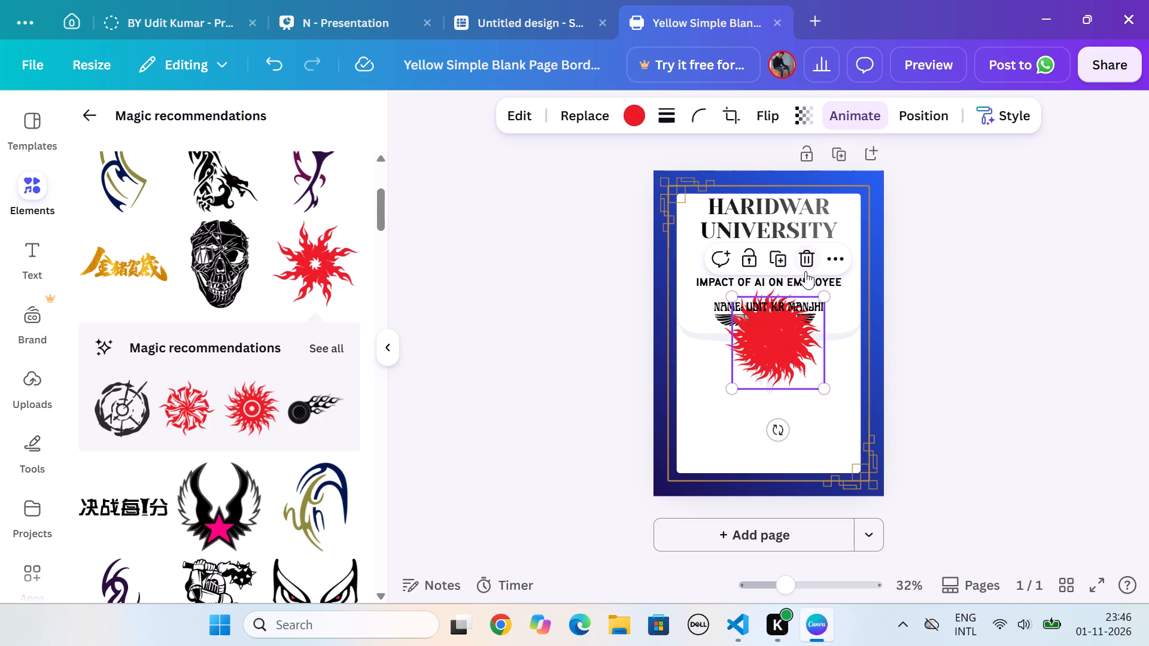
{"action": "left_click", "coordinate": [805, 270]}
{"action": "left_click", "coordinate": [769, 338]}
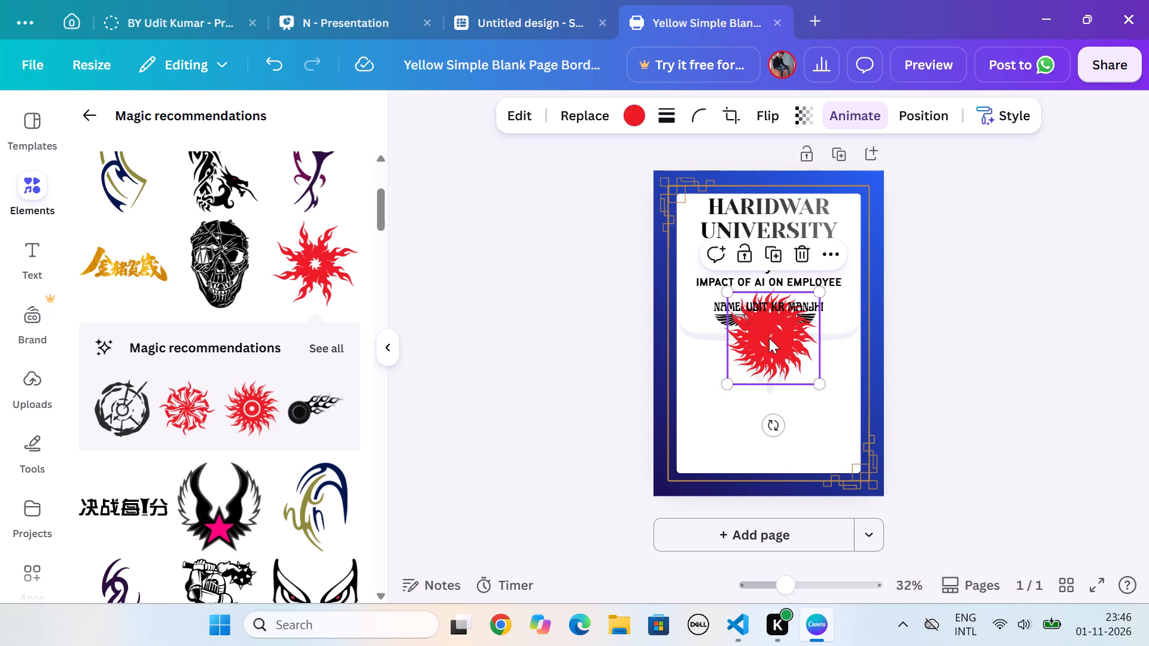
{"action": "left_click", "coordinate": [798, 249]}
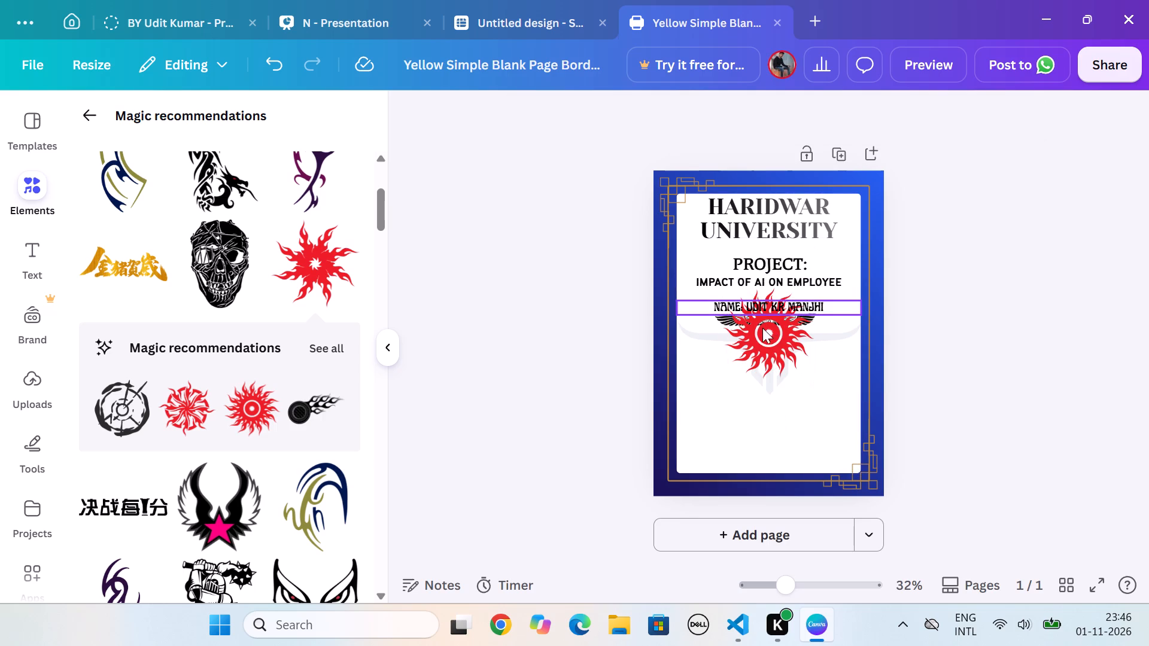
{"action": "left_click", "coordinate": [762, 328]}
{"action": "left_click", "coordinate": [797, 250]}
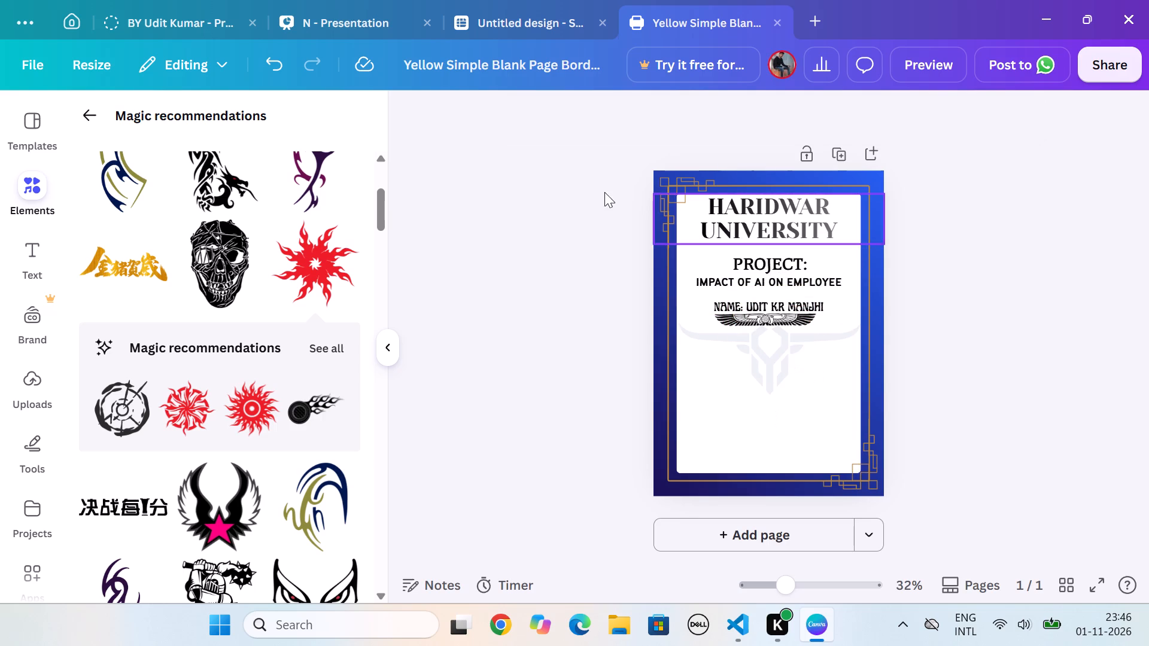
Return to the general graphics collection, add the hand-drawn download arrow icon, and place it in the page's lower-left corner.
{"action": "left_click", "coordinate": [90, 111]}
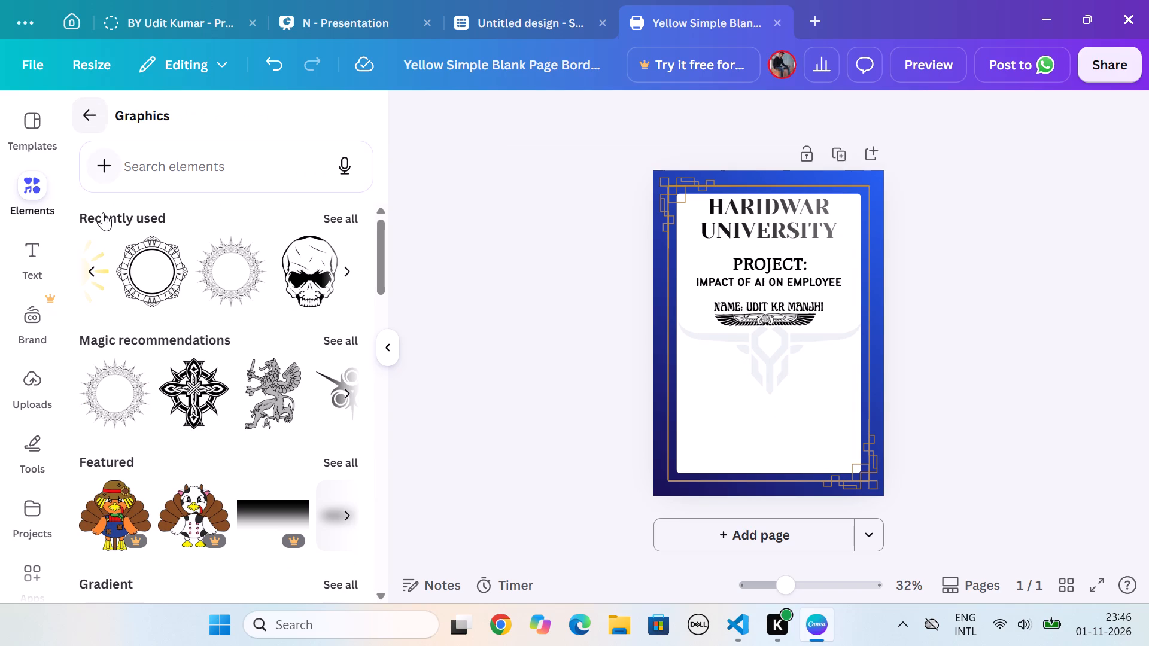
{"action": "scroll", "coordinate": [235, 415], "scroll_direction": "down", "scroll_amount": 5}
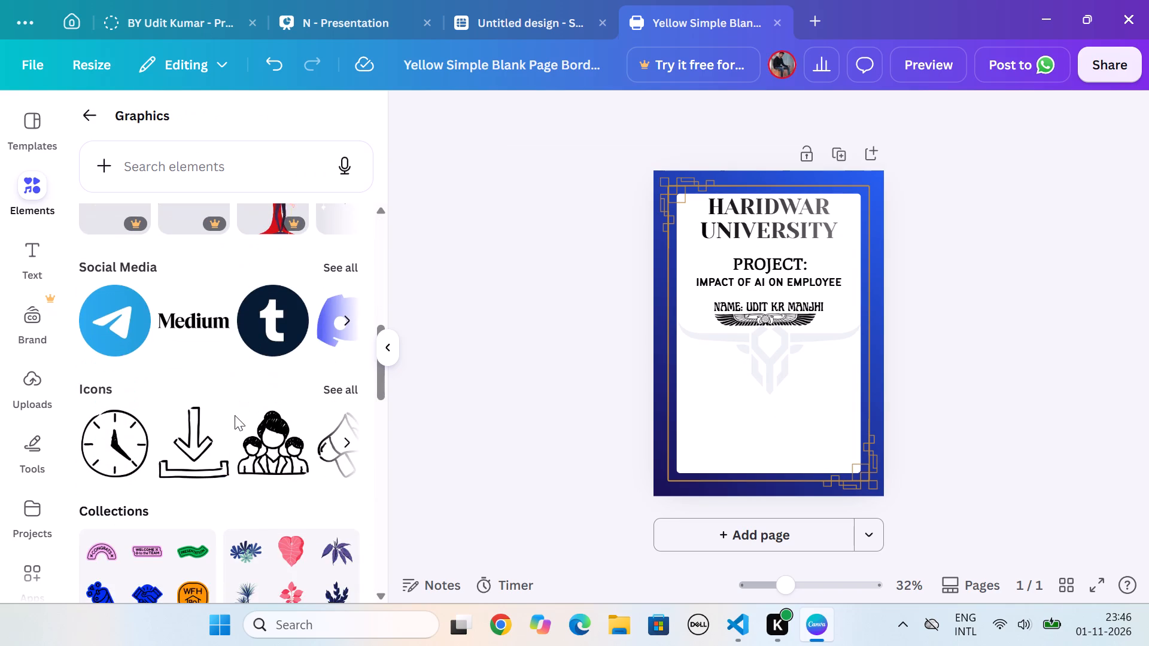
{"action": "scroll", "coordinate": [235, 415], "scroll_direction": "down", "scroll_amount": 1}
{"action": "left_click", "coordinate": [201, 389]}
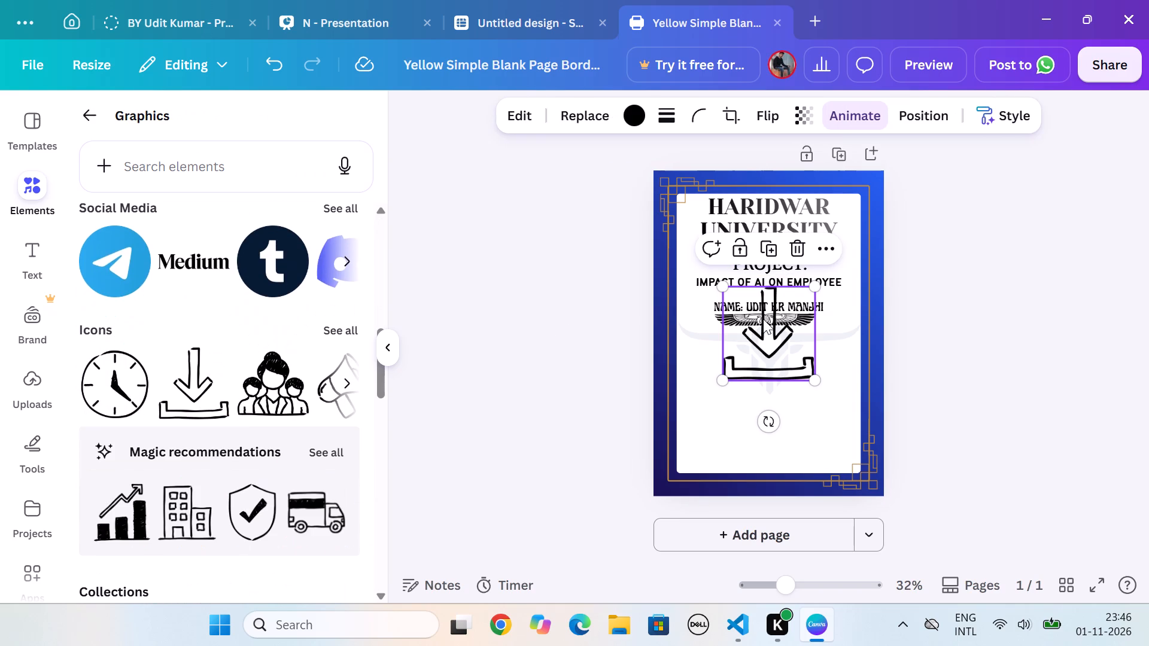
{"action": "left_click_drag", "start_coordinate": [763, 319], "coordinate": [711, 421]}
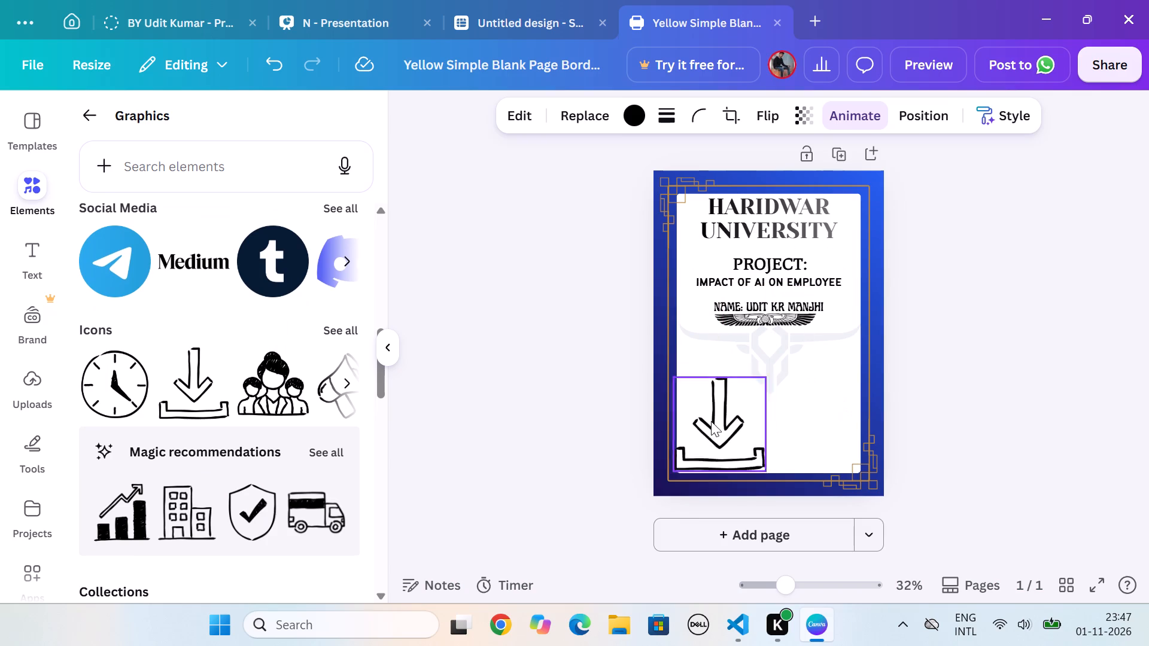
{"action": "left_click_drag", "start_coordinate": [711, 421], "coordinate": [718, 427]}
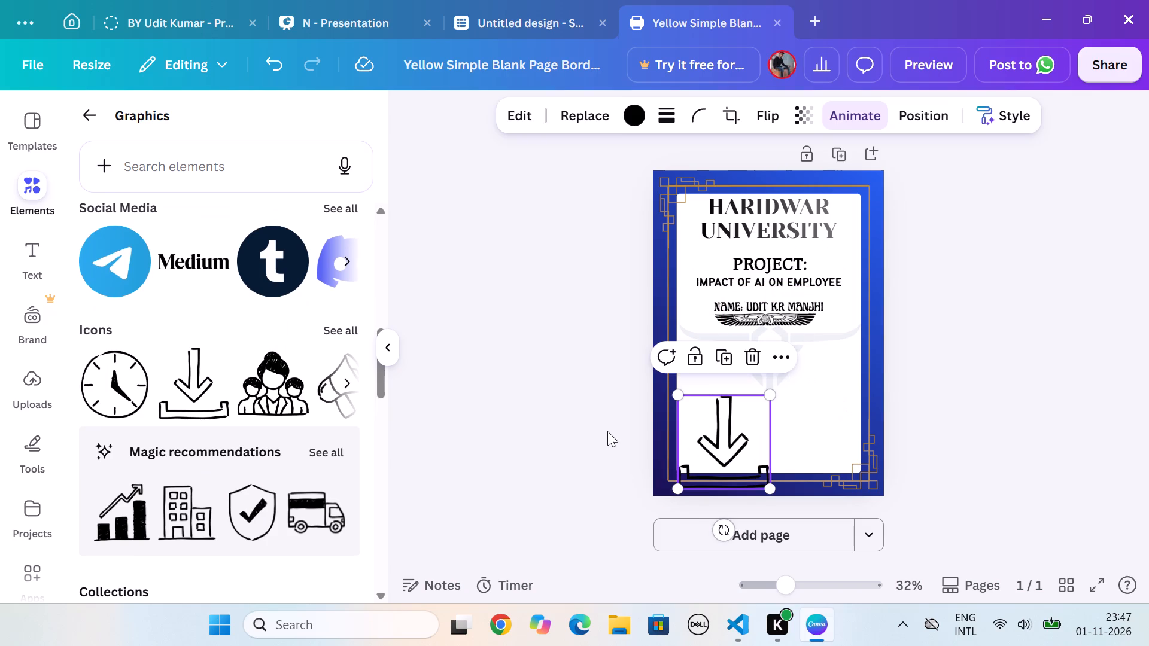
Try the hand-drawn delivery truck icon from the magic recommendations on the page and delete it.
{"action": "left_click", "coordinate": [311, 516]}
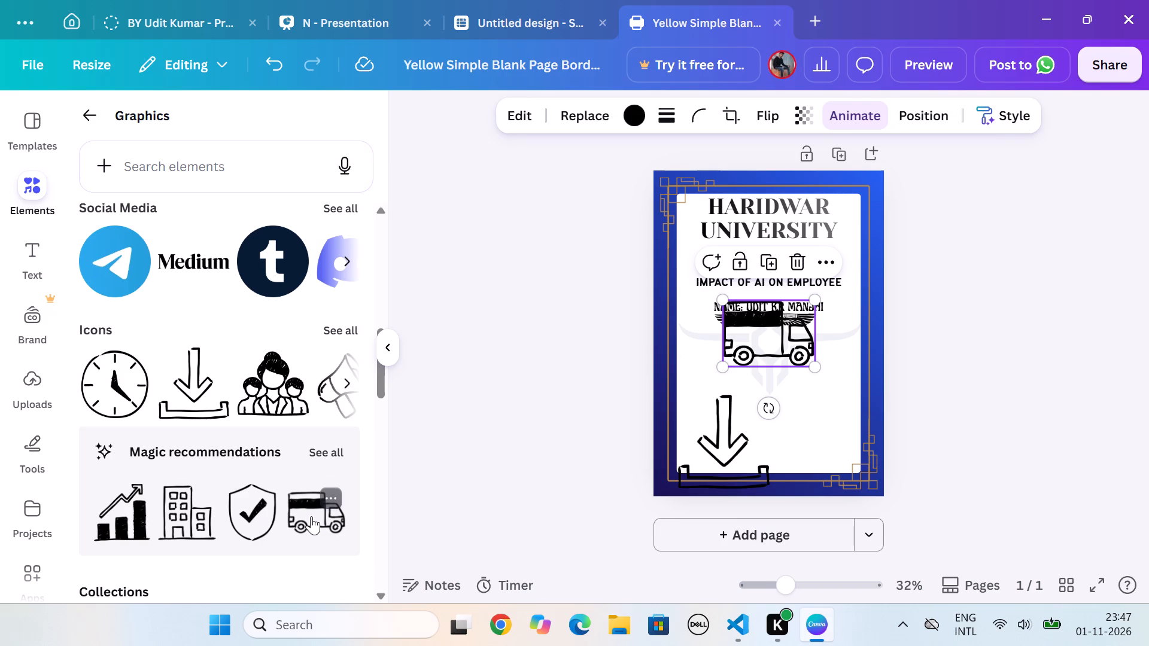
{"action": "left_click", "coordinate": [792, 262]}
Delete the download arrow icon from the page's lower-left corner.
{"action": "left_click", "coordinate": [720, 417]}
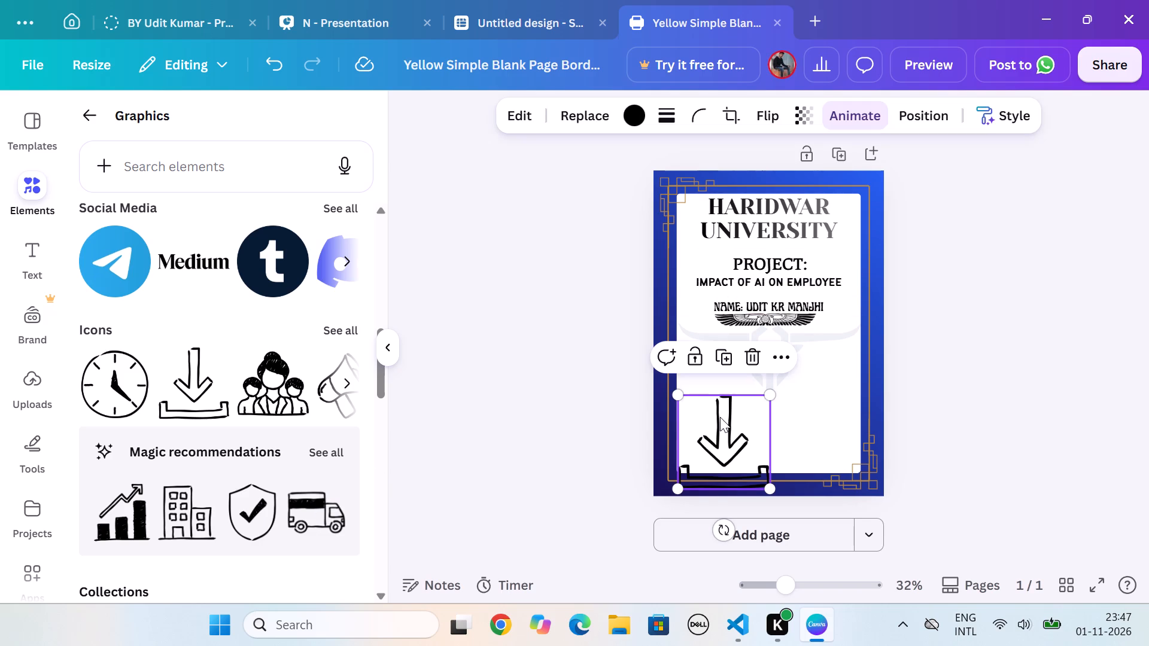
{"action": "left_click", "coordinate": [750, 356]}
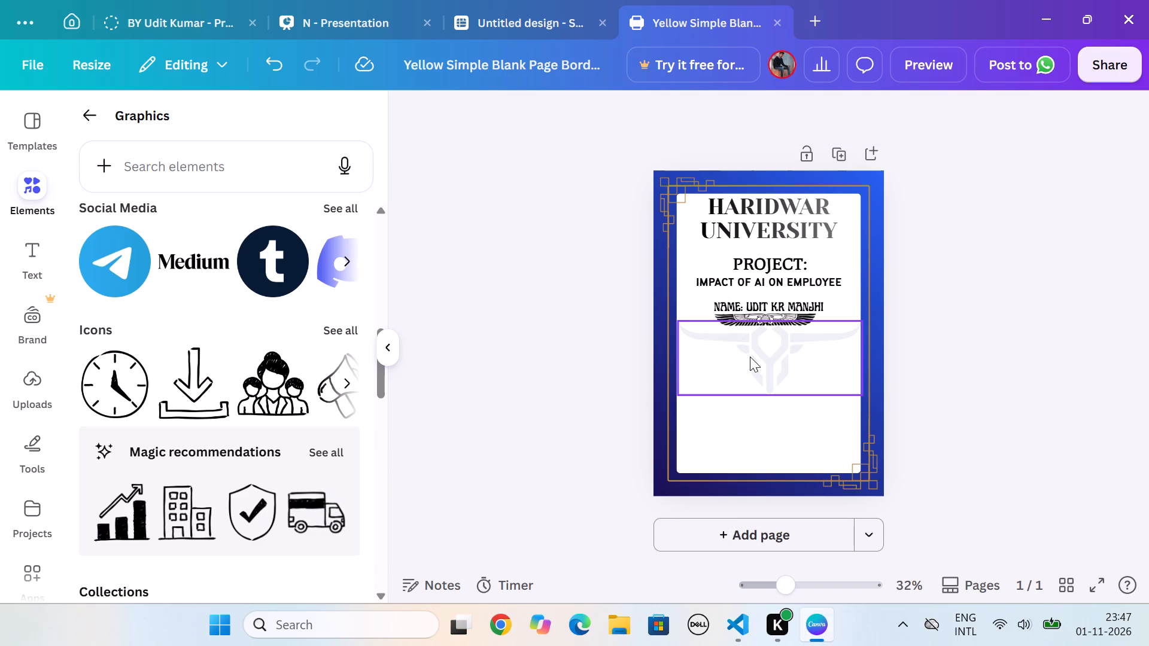
Browse the graphics collections for a suitable decoration, and return to the recently used graphics.
{"action": "scroll", "coordinate": [229, 479], "scroll_direction": "down", "scroll_amount": 3}
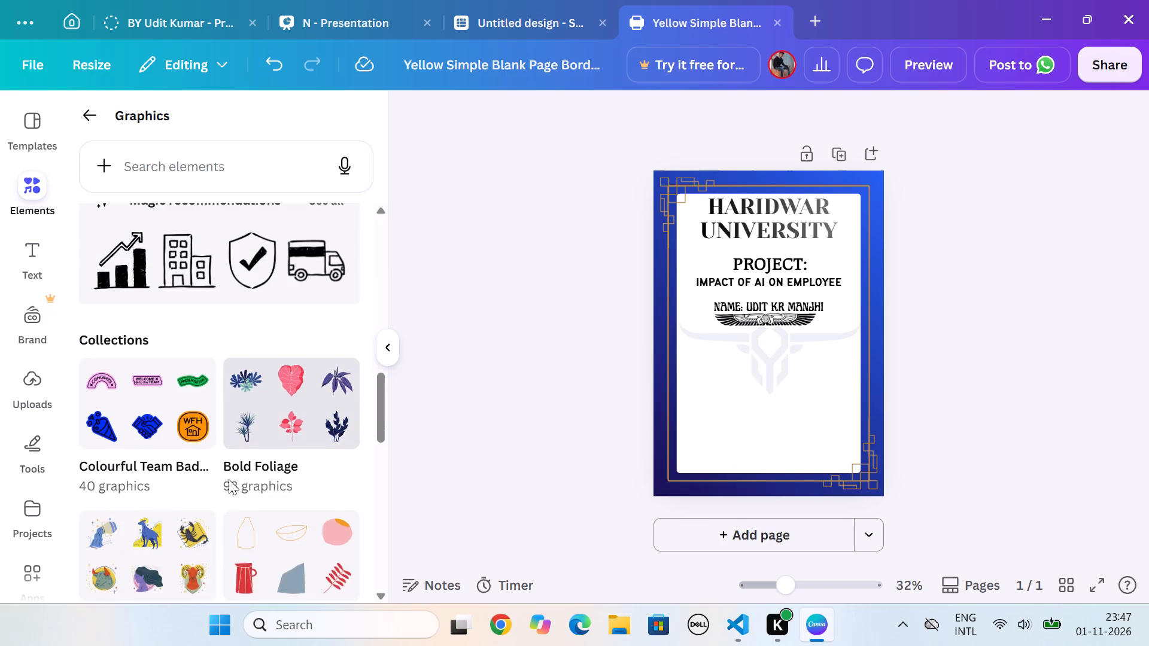
{"action": "scroll", "coordinate": [229, 479], "scroll_direction": "down", "scroll_amount": 4}
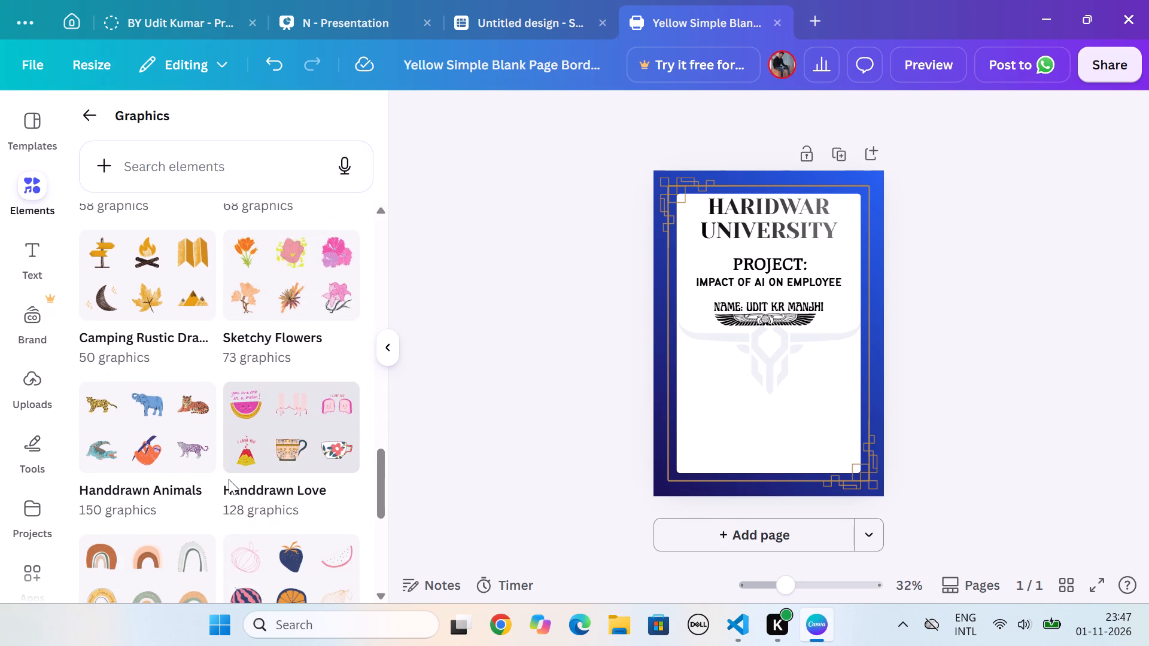
{"action": "scroll", "coordinate": [229, 479], "scroll_direction": "left", "scroll_amount": 1}
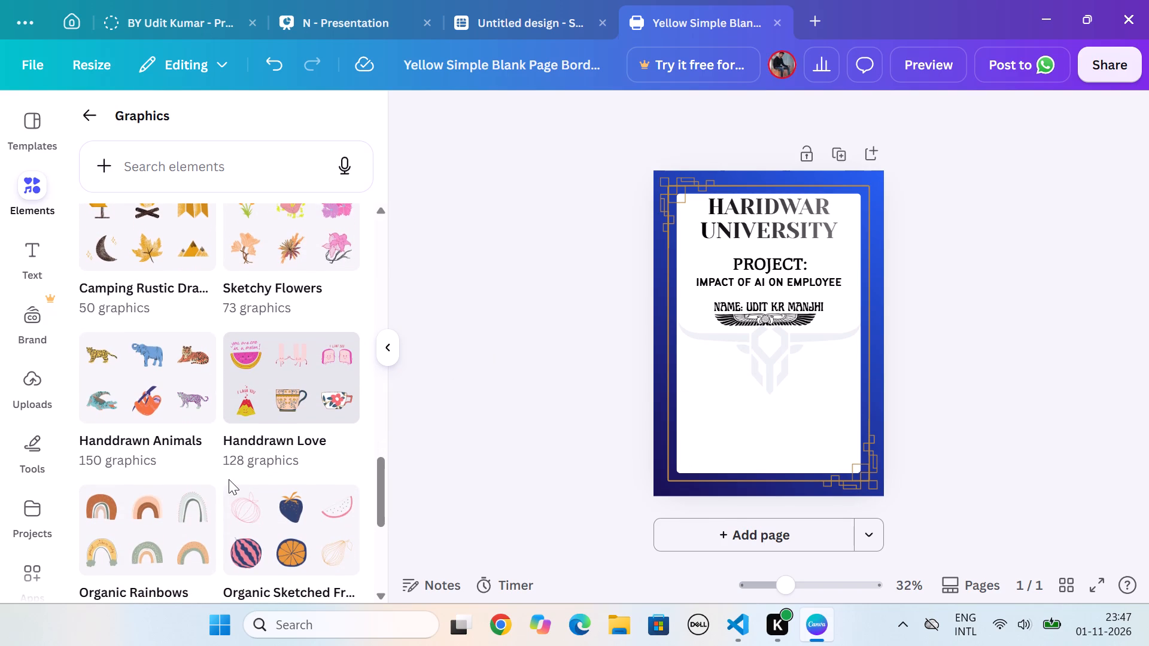
{"action": "scroll", "coordinate": [229, 479], "scroll_direction": "left", "scroll_amount": 2}
{"action": "scroll", "coordinate": [229, 479], "scroll_direction": "up", "scroll_amount": 2}
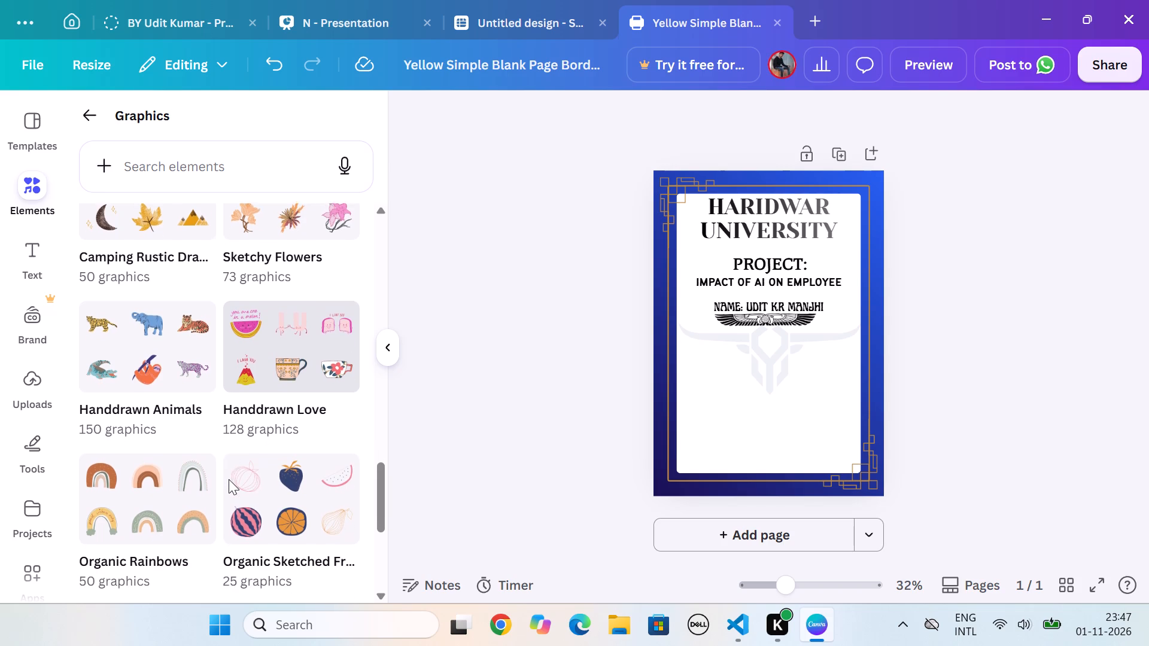
{"action": "scroll", "coordinate": [229, 479], "scroll_direction": "up", "scroll_amount": 5}
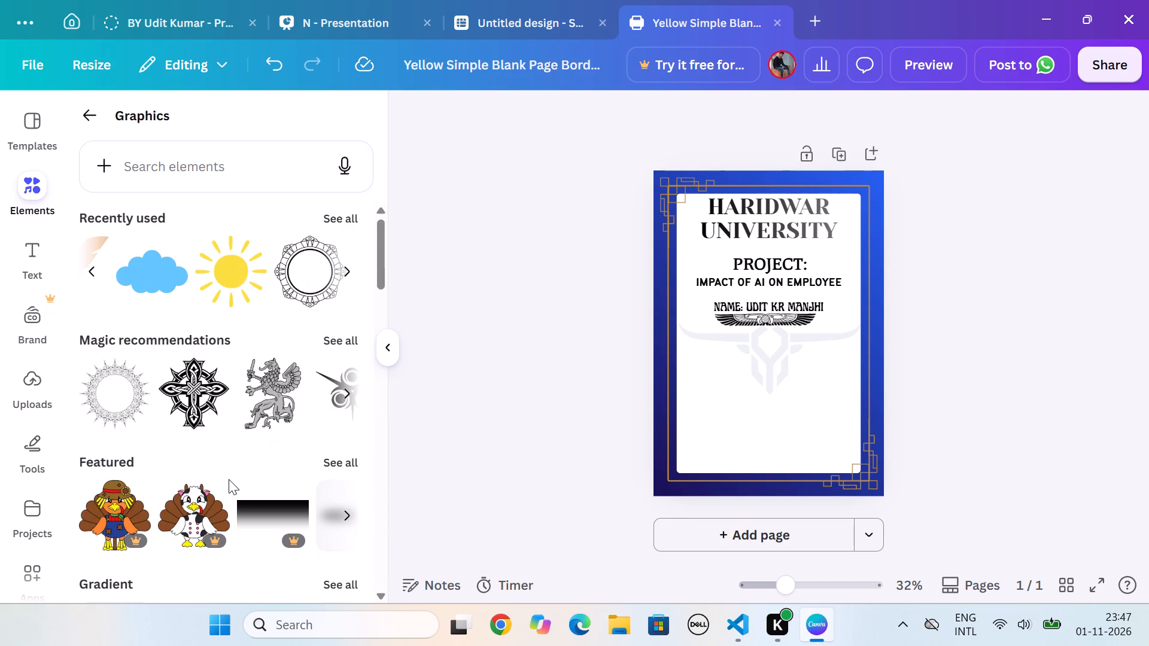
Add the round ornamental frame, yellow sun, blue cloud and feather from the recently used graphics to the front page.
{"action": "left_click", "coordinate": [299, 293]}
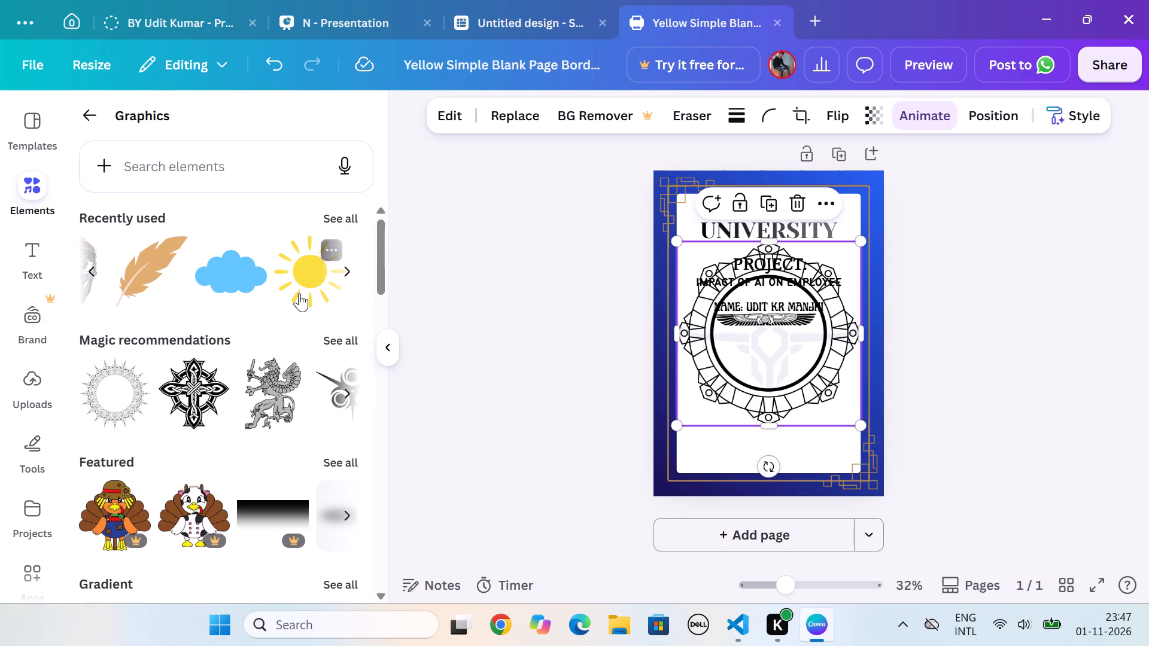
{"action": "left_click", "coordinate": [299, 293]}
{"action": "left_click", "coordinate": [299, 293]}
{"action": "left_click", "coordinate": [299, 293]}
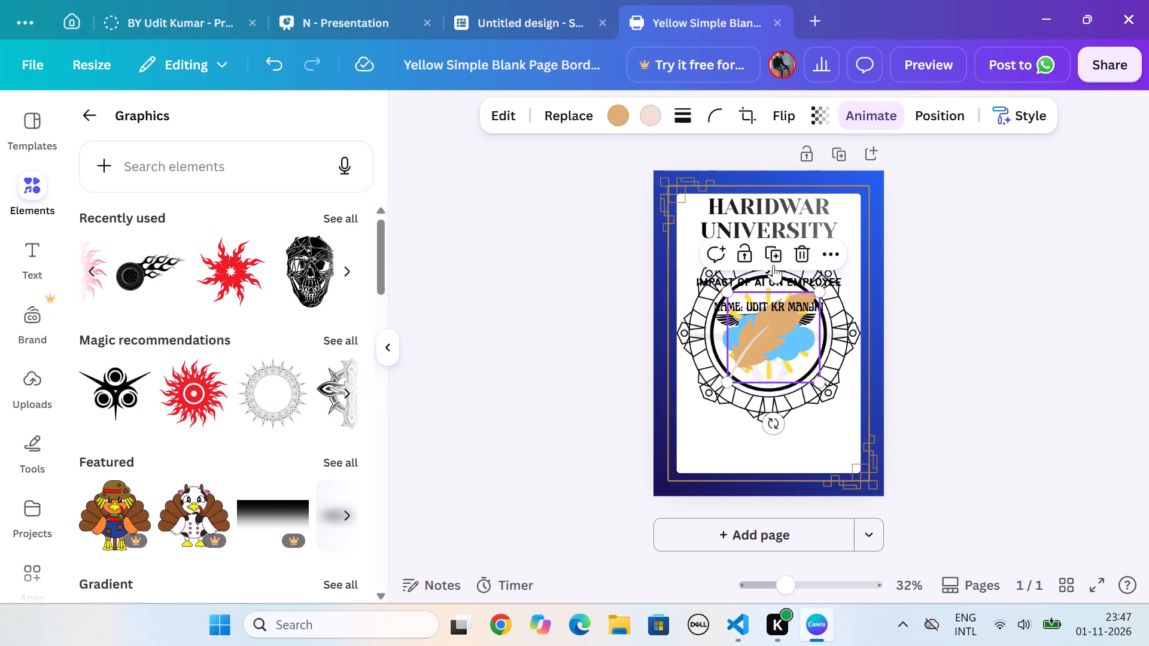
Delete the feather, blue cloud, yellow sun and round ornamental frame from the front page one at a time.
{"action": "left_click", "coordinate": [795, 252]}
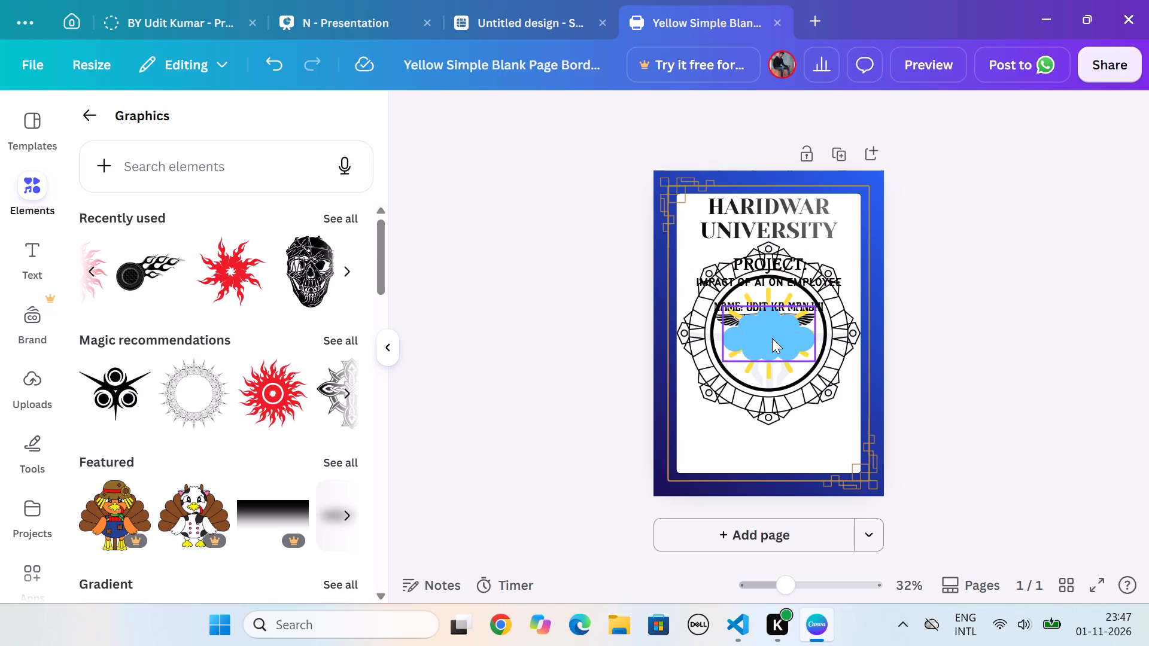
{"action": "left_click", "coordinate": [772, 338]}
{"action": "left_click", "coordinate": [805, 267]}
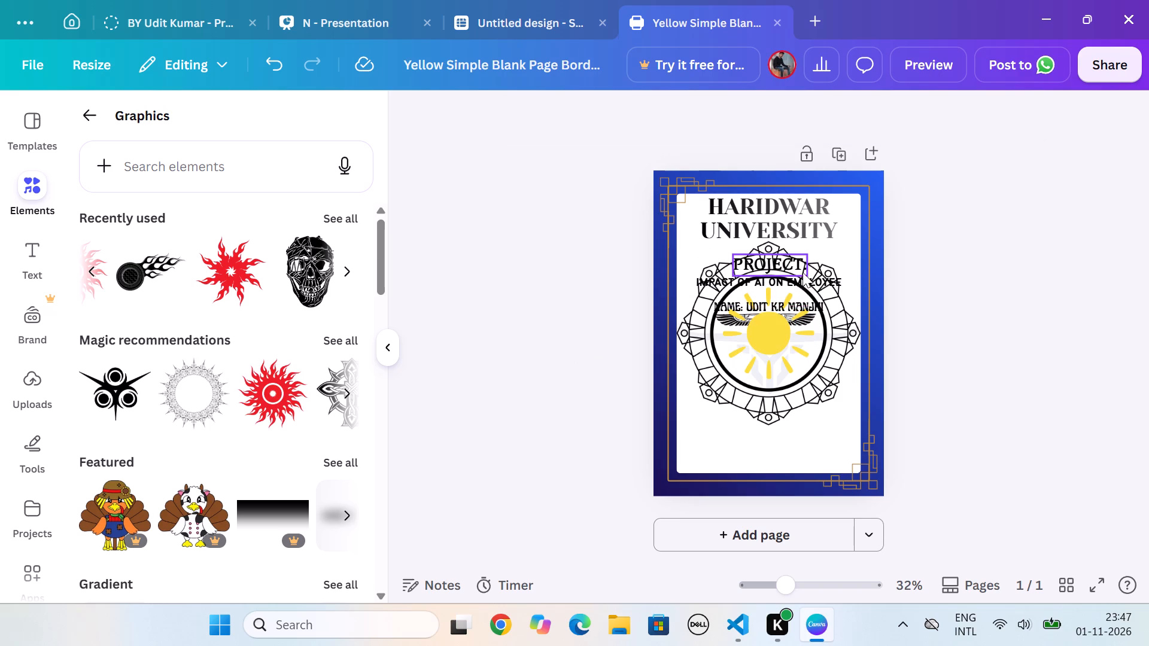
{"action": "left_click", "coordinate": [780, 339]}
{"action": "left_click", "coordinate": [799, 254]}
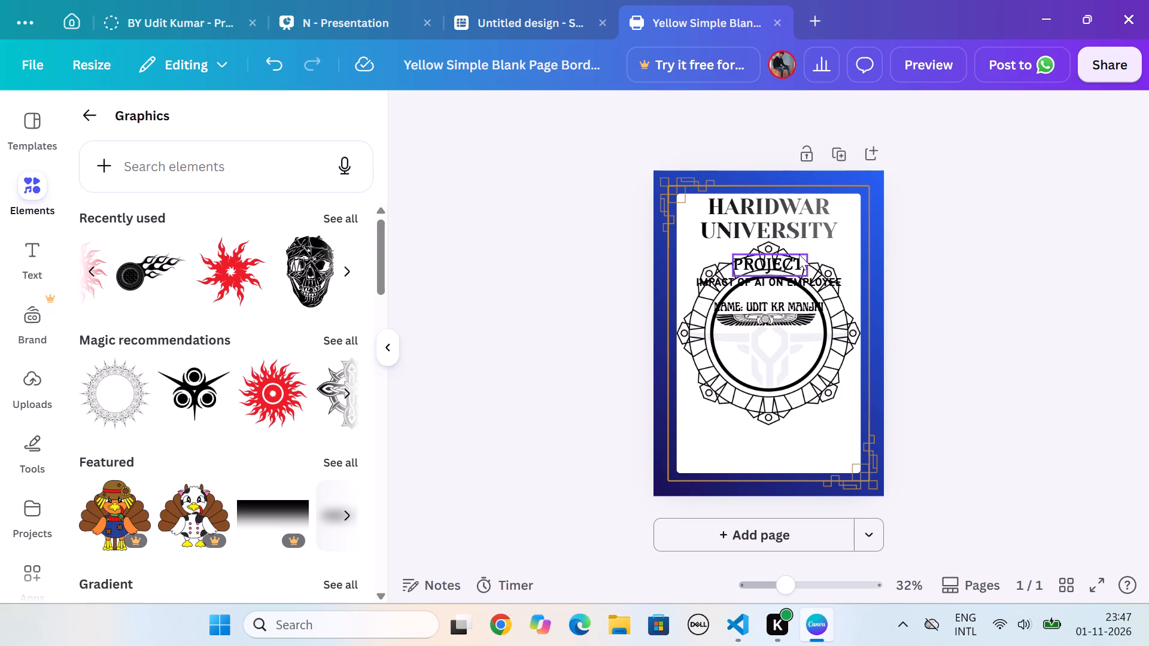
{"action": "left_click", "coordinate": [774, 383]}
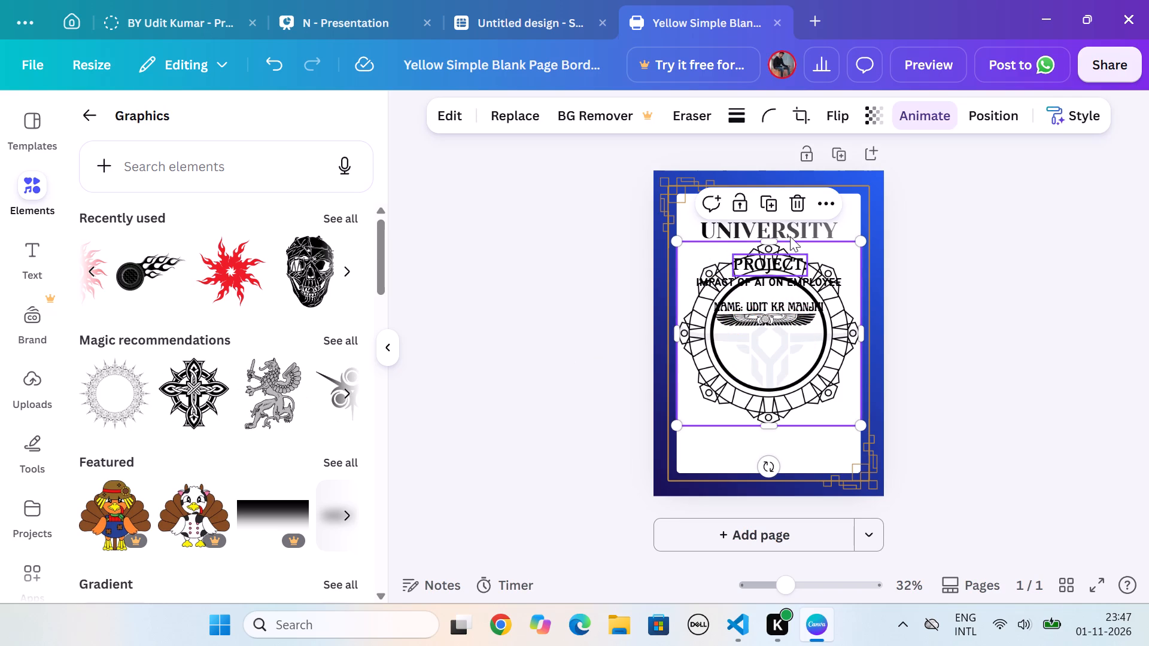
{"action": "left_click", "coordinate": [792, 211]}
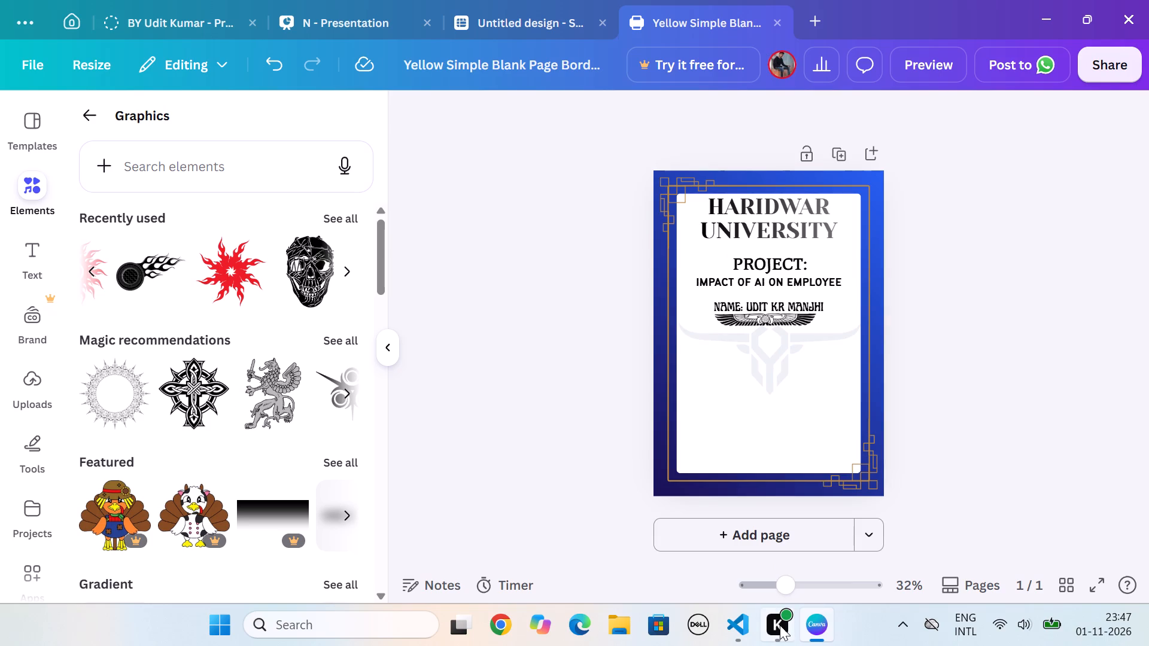